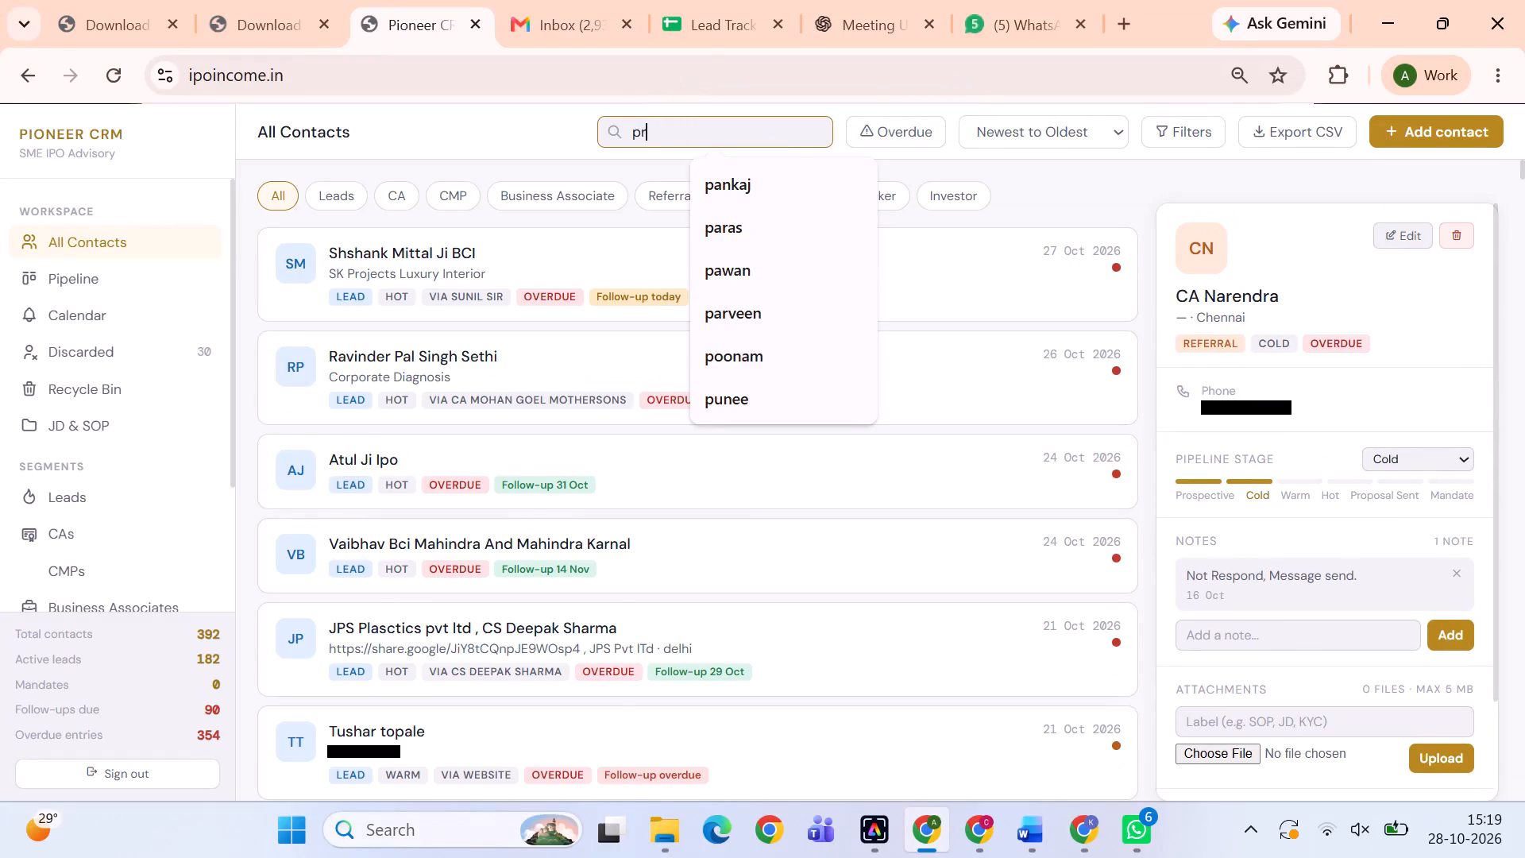
Search all contacts for "pram" and open the matching referral contact's details.
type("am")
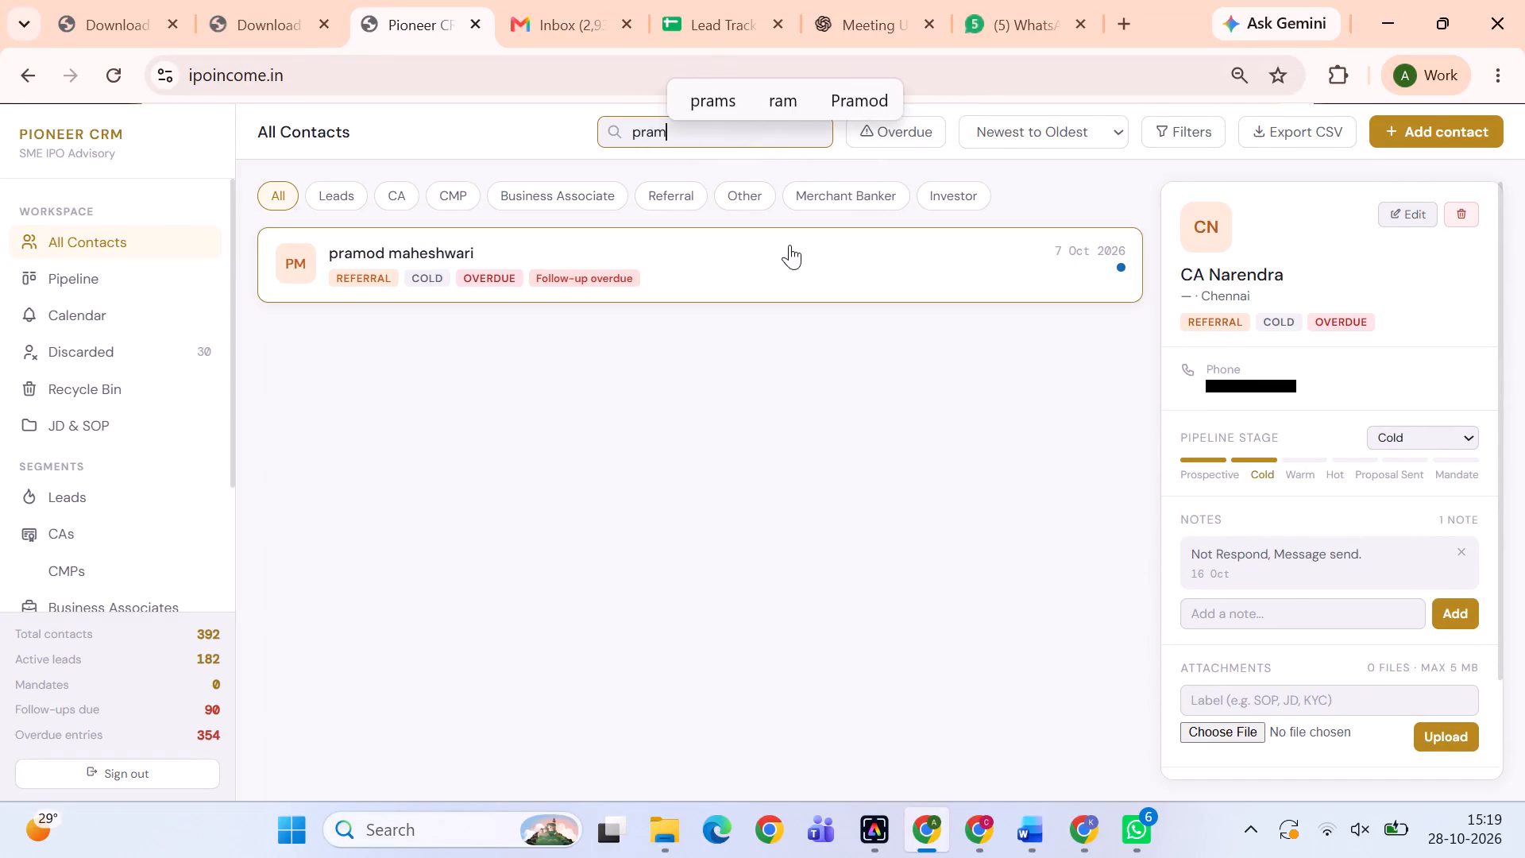
left_click(790, 245)
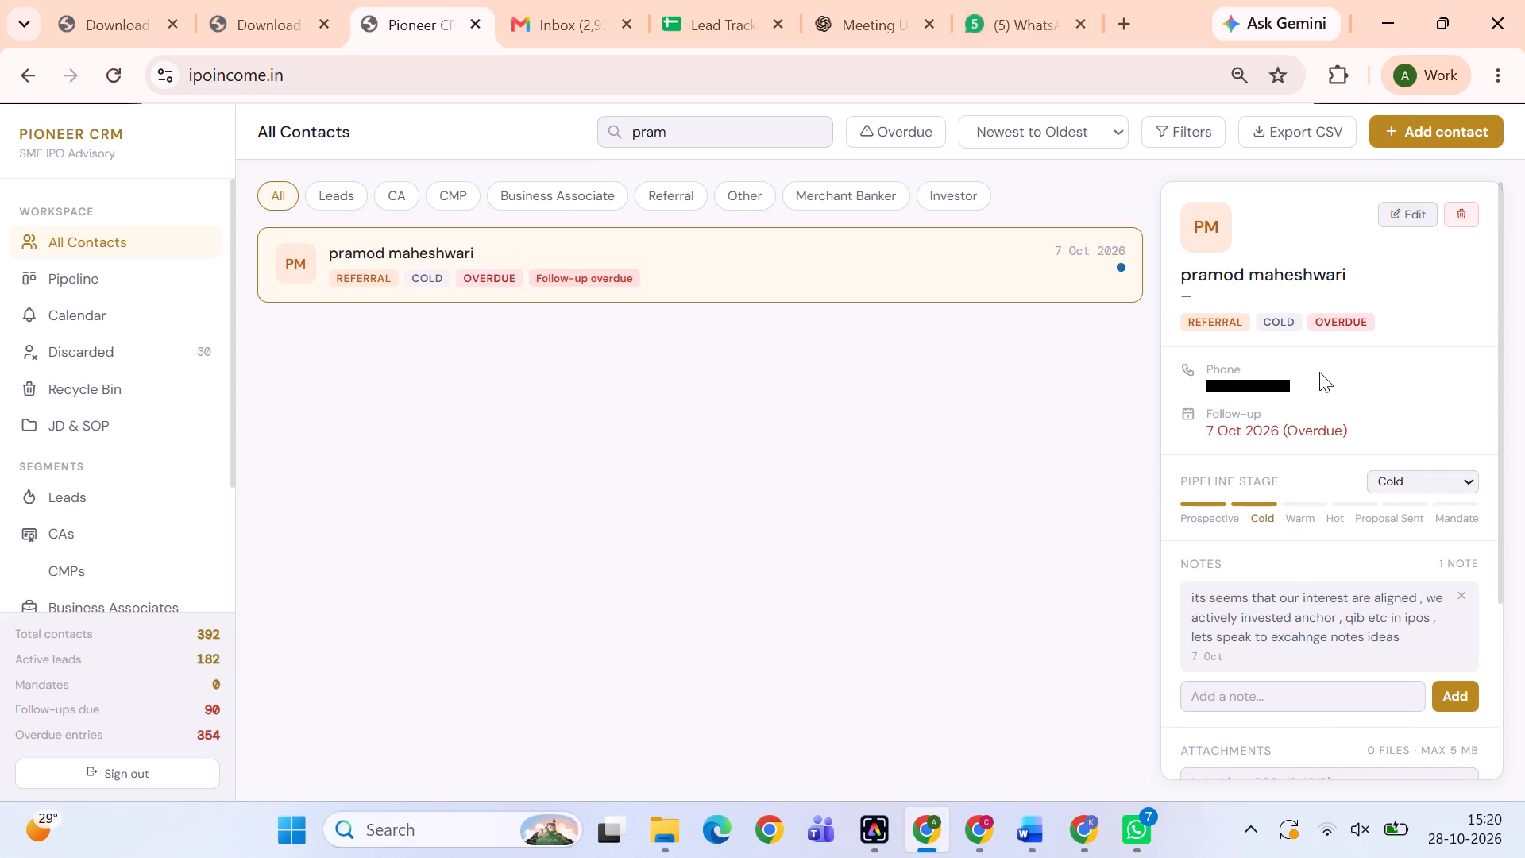
left_click(1470, 553)
Clear the search term from the contact search.
left_click(736, 141)
key("BackSpace")
key("BackSpace")
key("BackSpace")
key("BackSpace")
key("BackSpace")
key("BackSpace")
key("BackSpace")
key("BackSpace")
key("BackSpace")
key("BackSpace")
key("BackSpace")
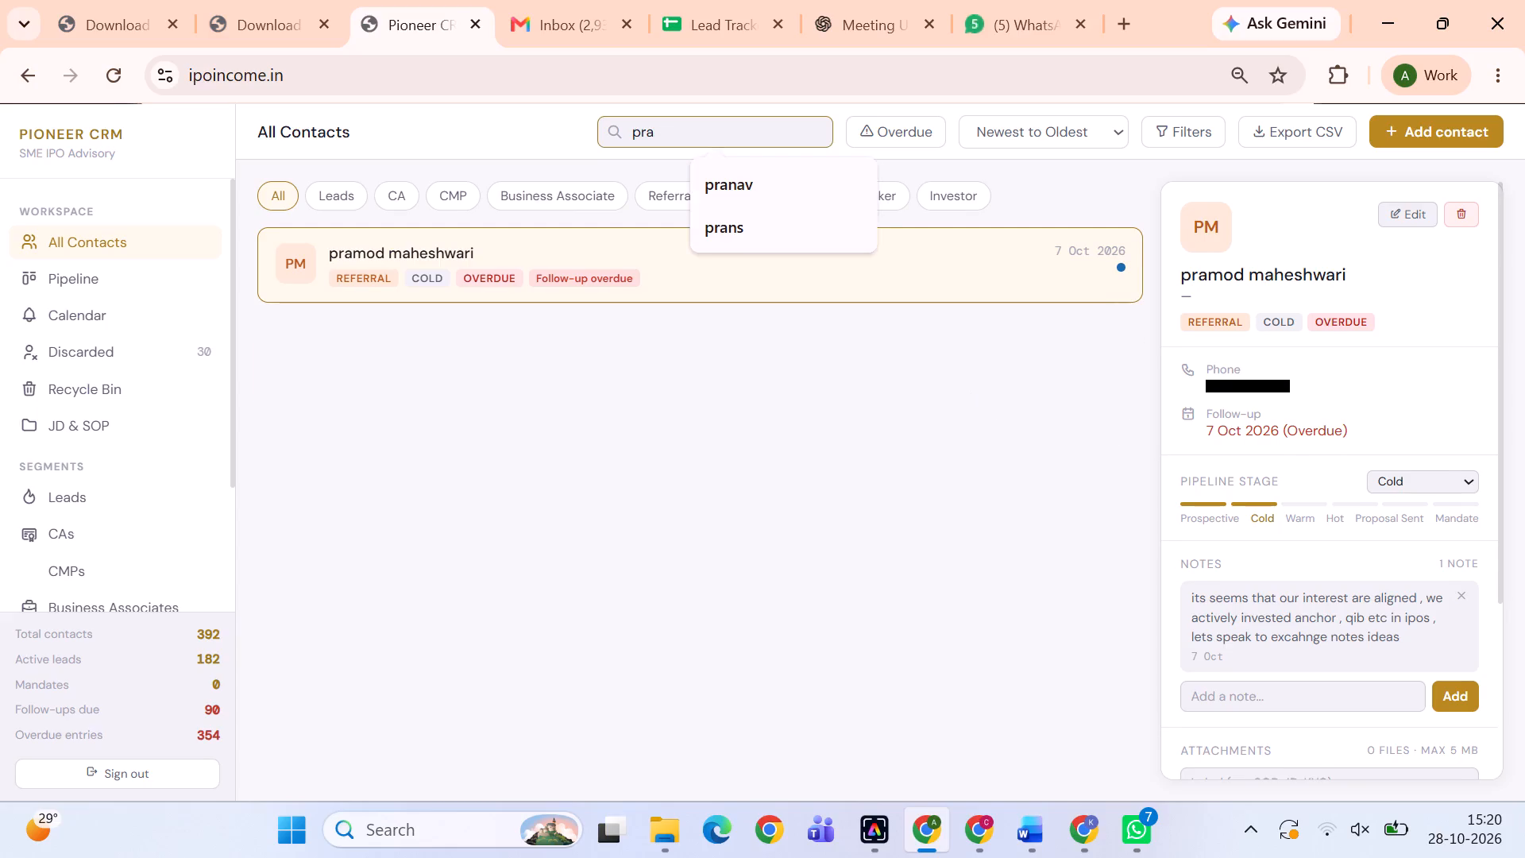
Replace the current contact search with "rachna" and open the matching bci ganga contact's details.
key("BackSpace")
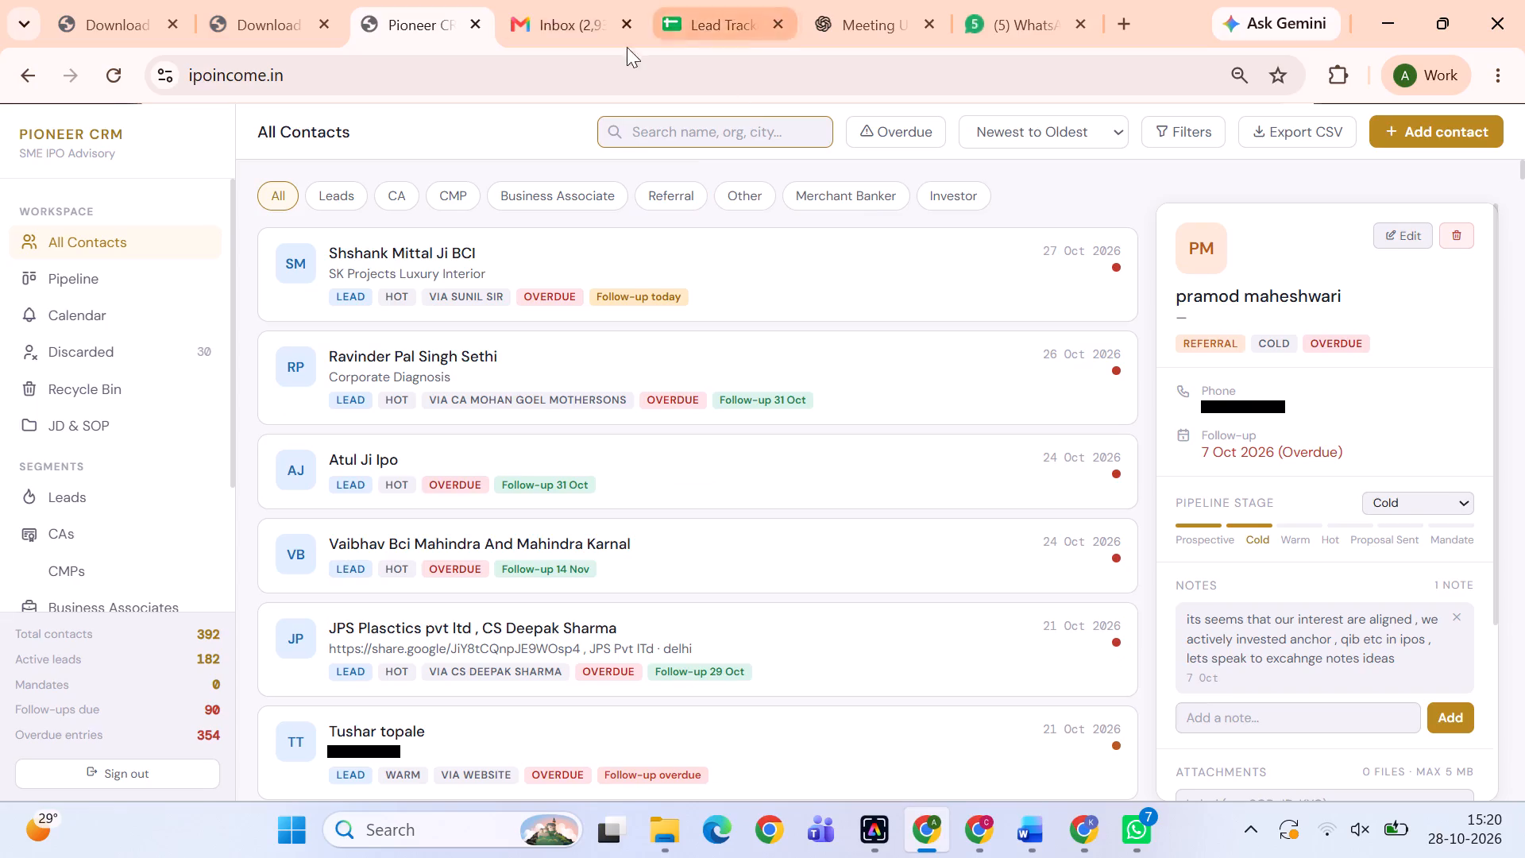
left_click(697, 133)
type("rachna")
key("space")
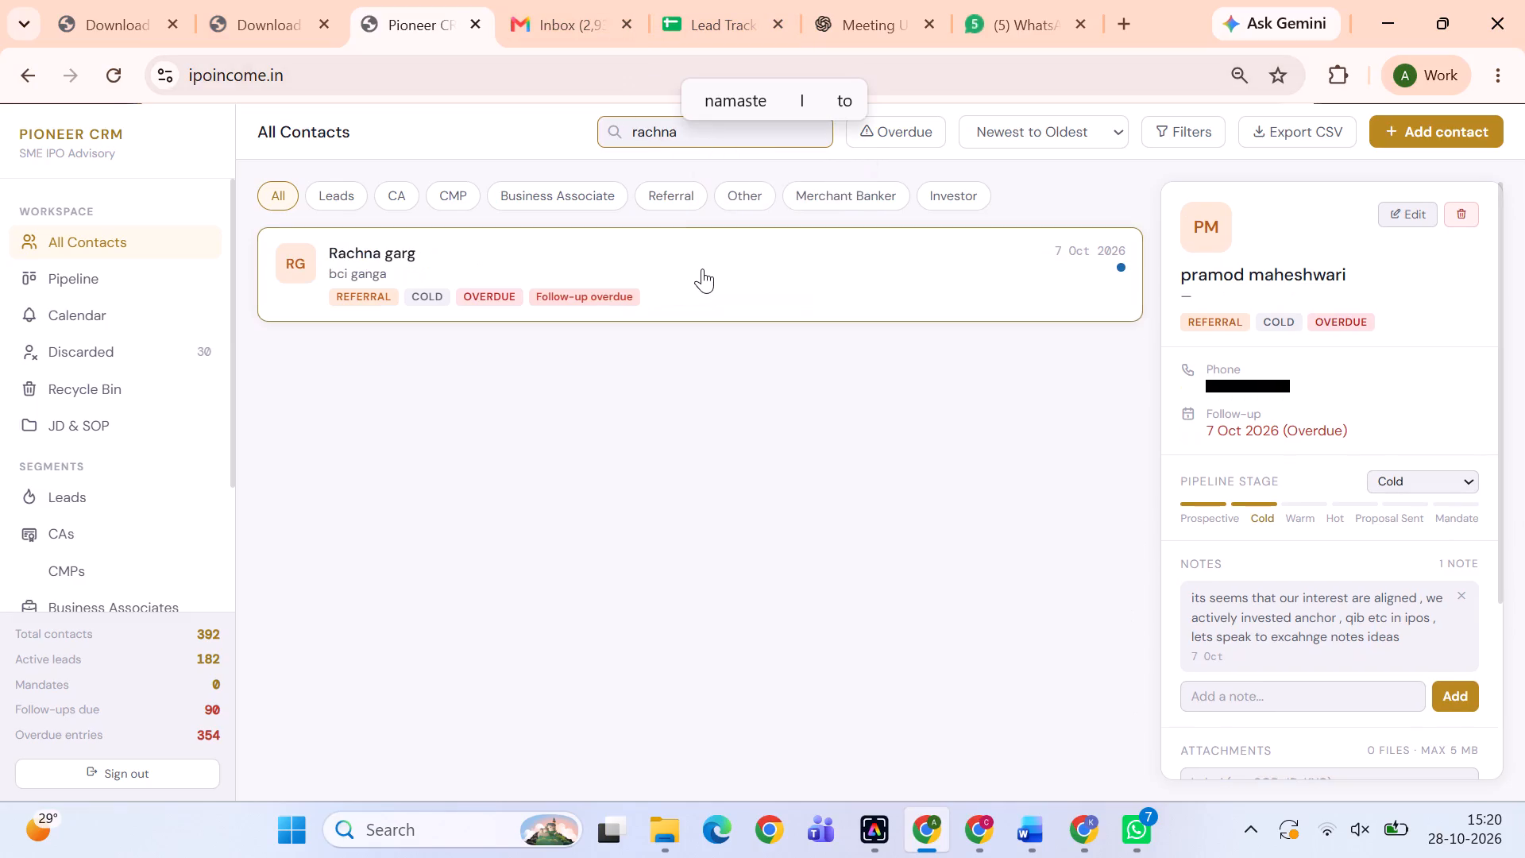
left_click(702, 269)
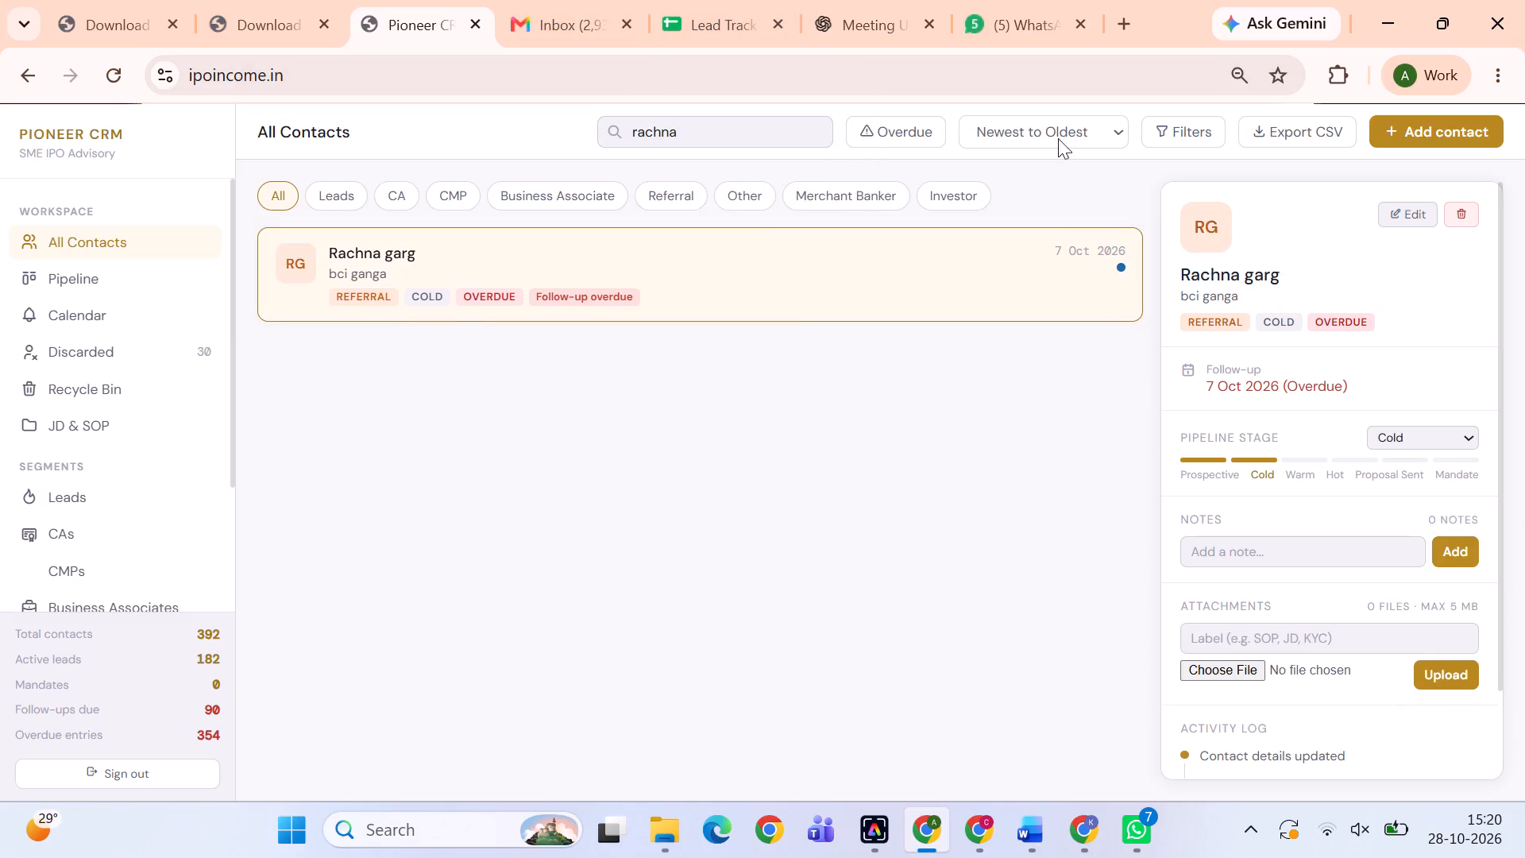
Clear the "rachna" search from the All Contacts list.
left_click(691, 139)
key("BackSpace")
key("BackSpace")
key("BackSpace")
key("BackSpace")
key("BackSpace")
key("BackSpace")
key("BackSpace")
key("BackSpace")
key("BackSpace")
key("BackSpace")
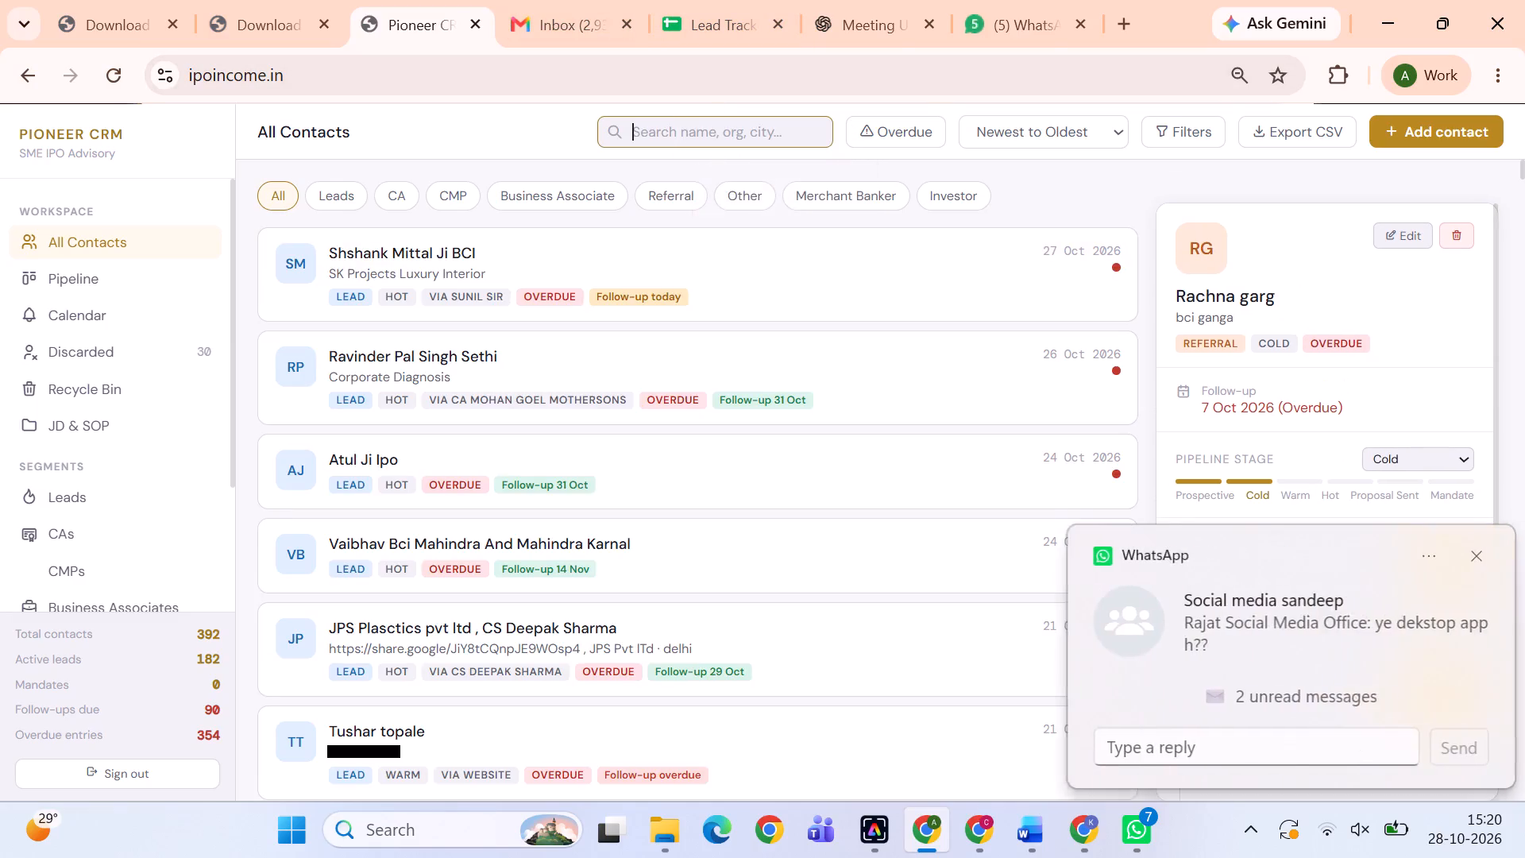
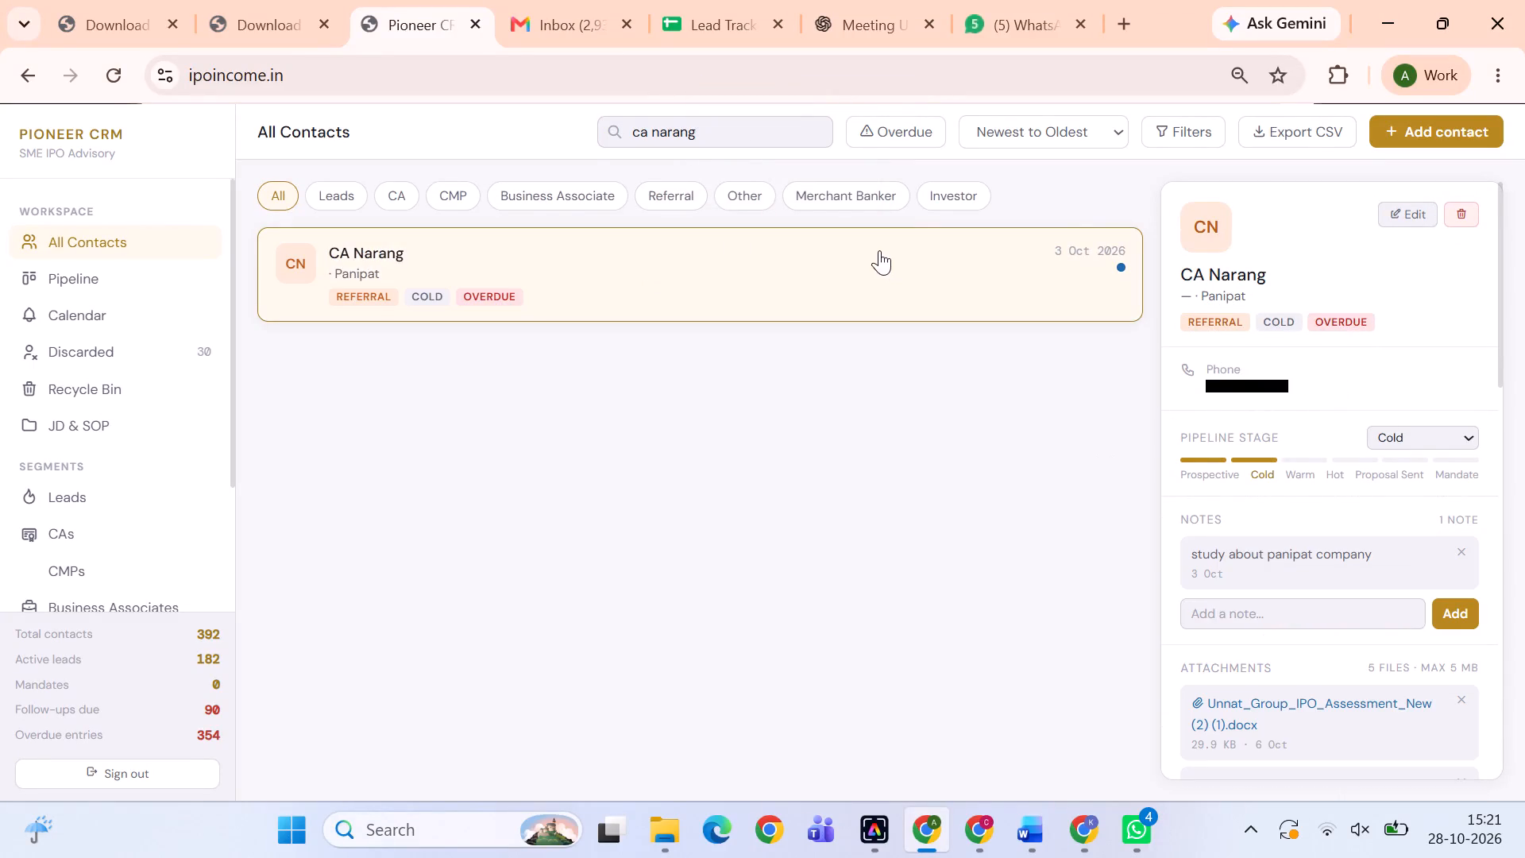
scroll(1292, 485, "down", 3)
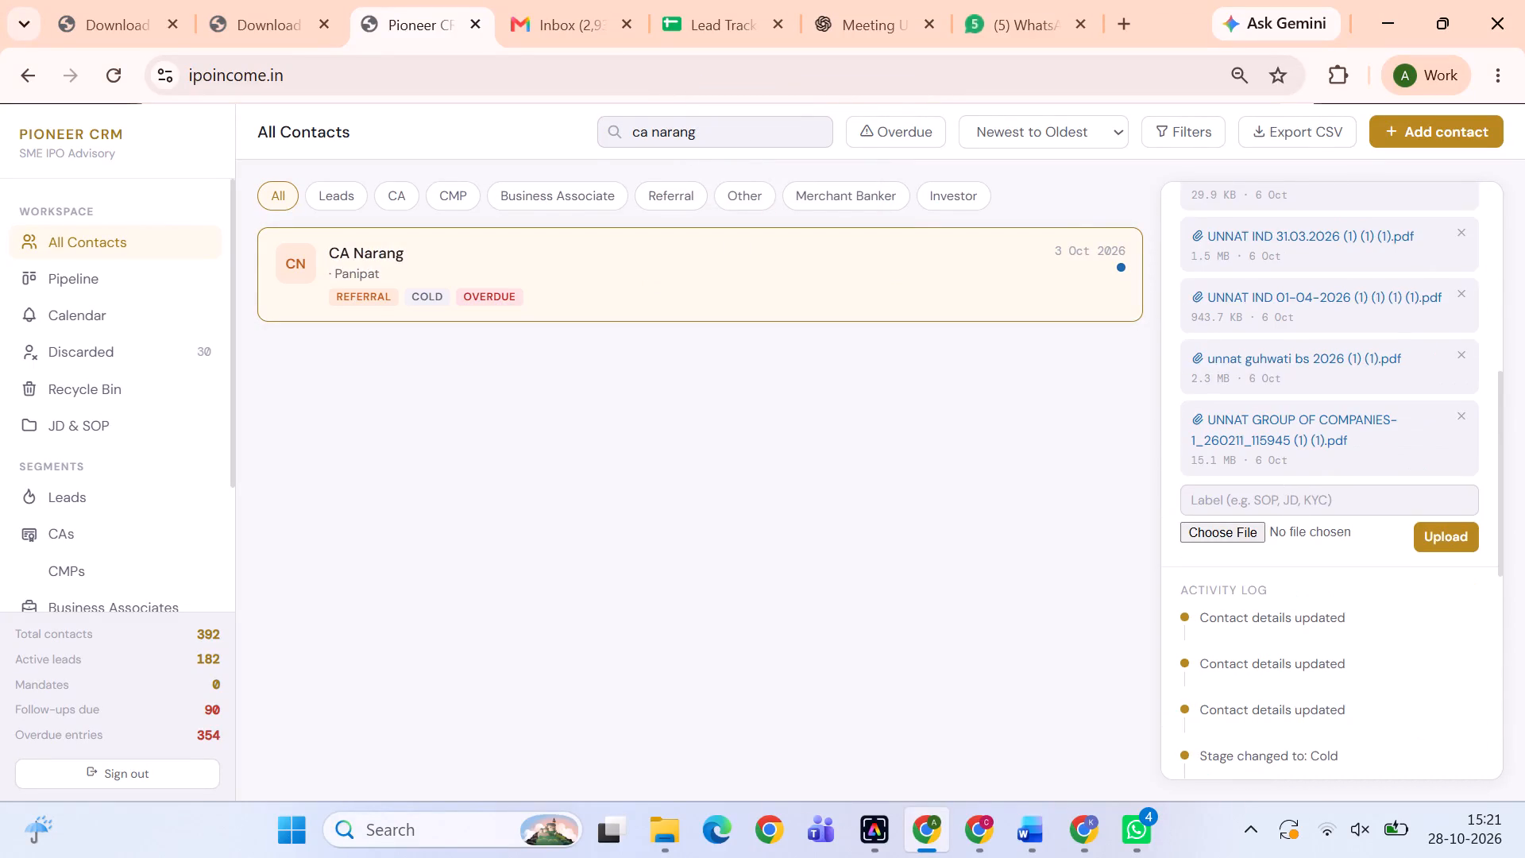
scroll(1292, 485, "up", 2)
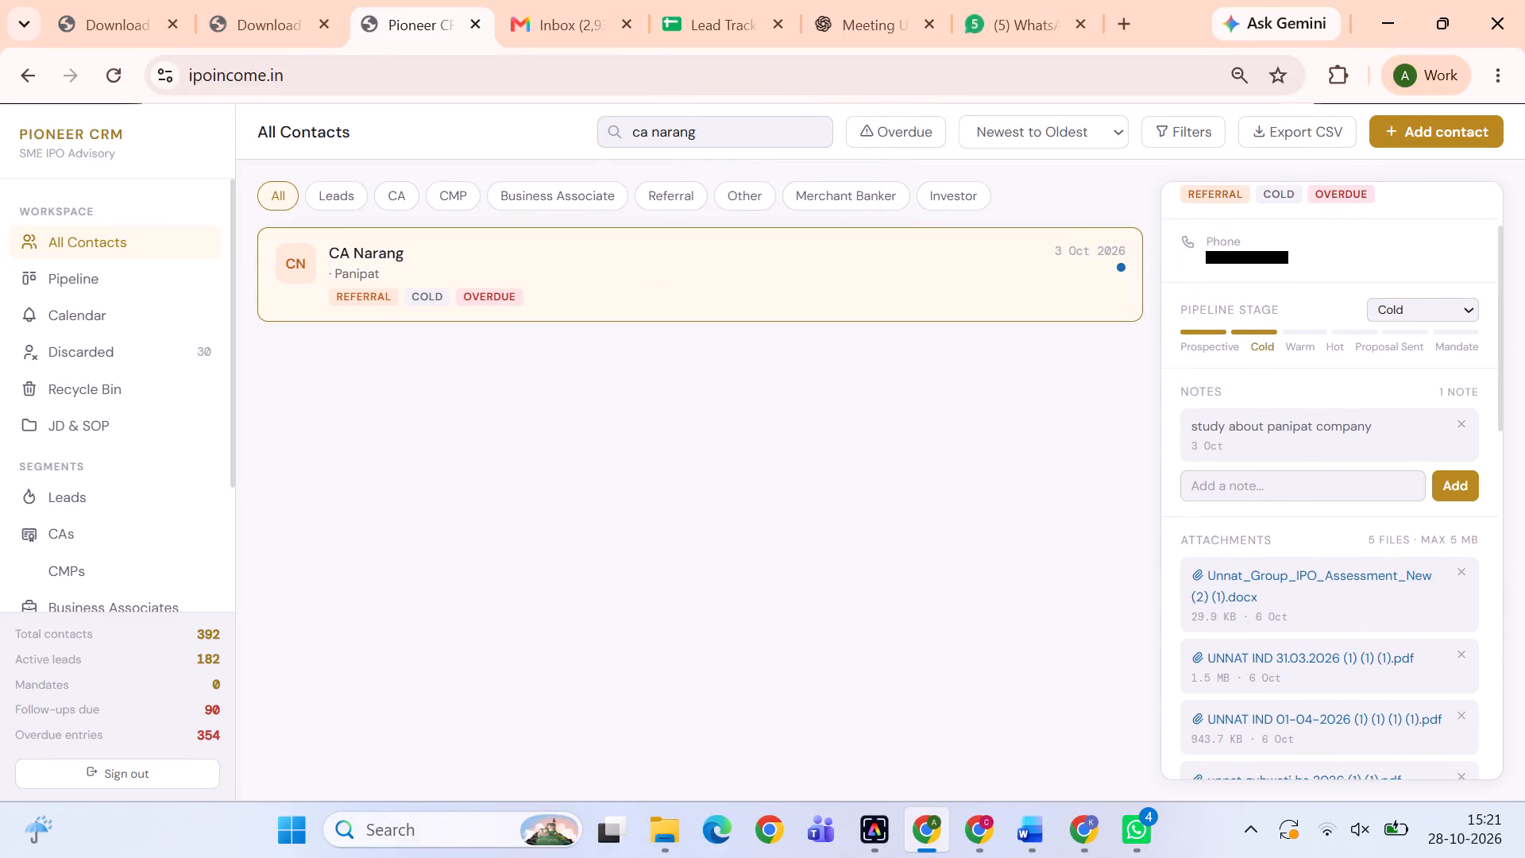
scroll(1292, 485, "up", 1)
scroll(1292, 485, "down", 1)
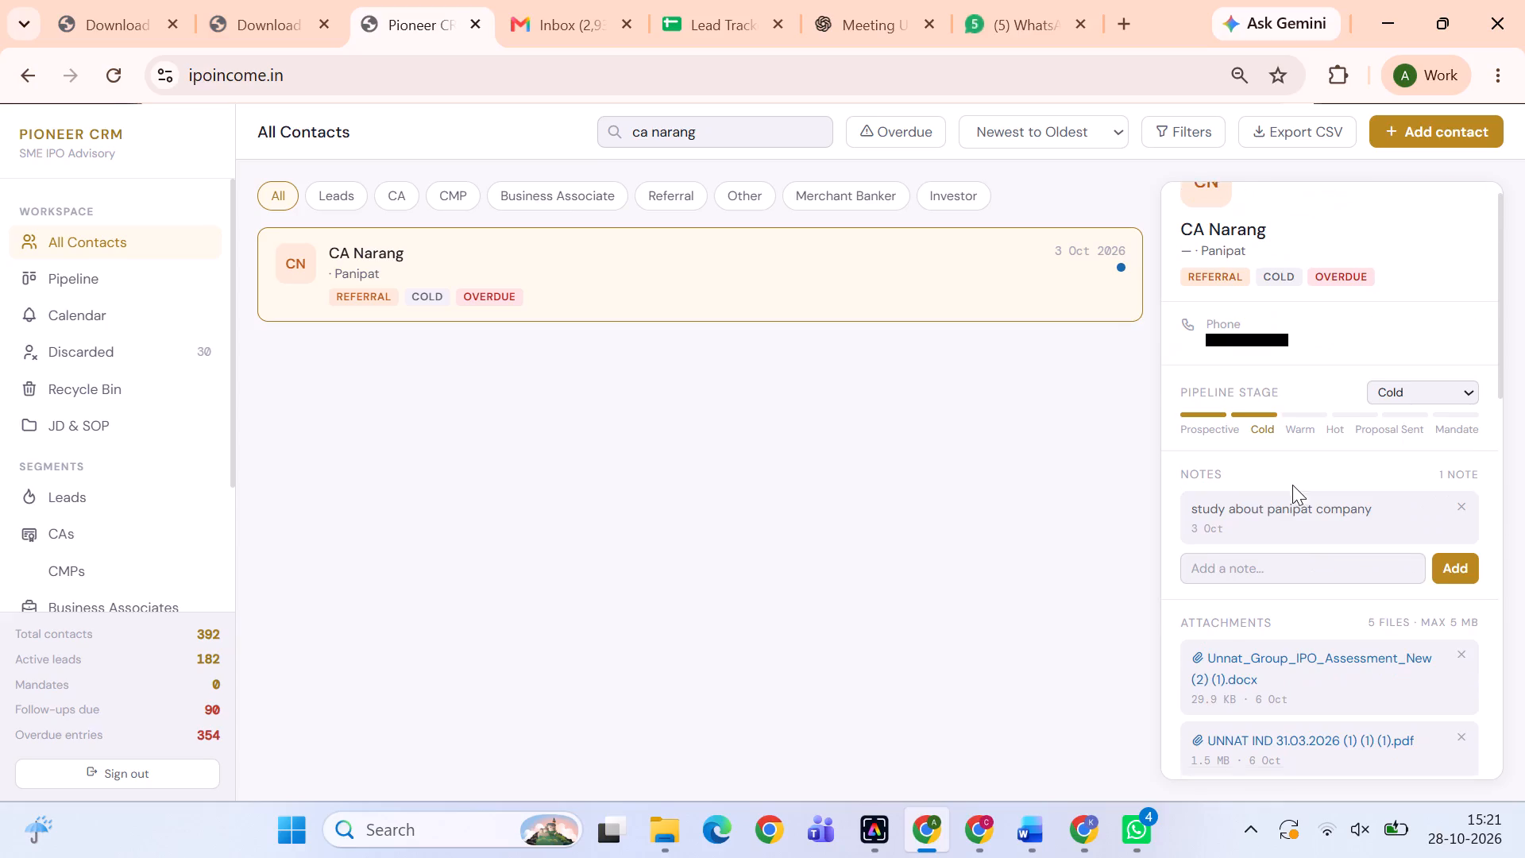
scroll(1292, 485, "down", 1)
scroll(1292, 485, "up", 2)
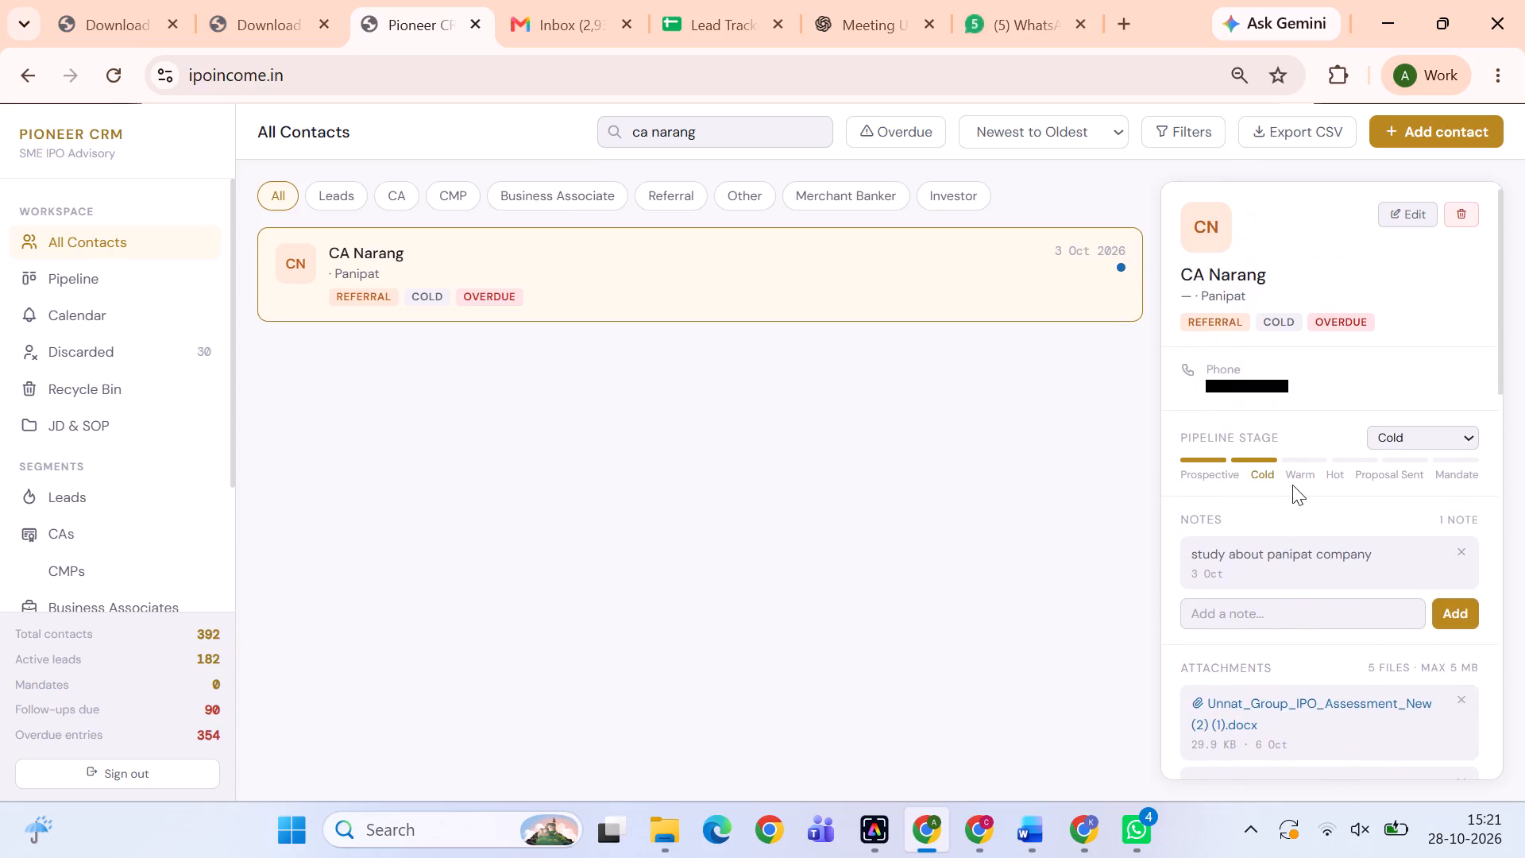
scroll(1292, 485, "down", 2)
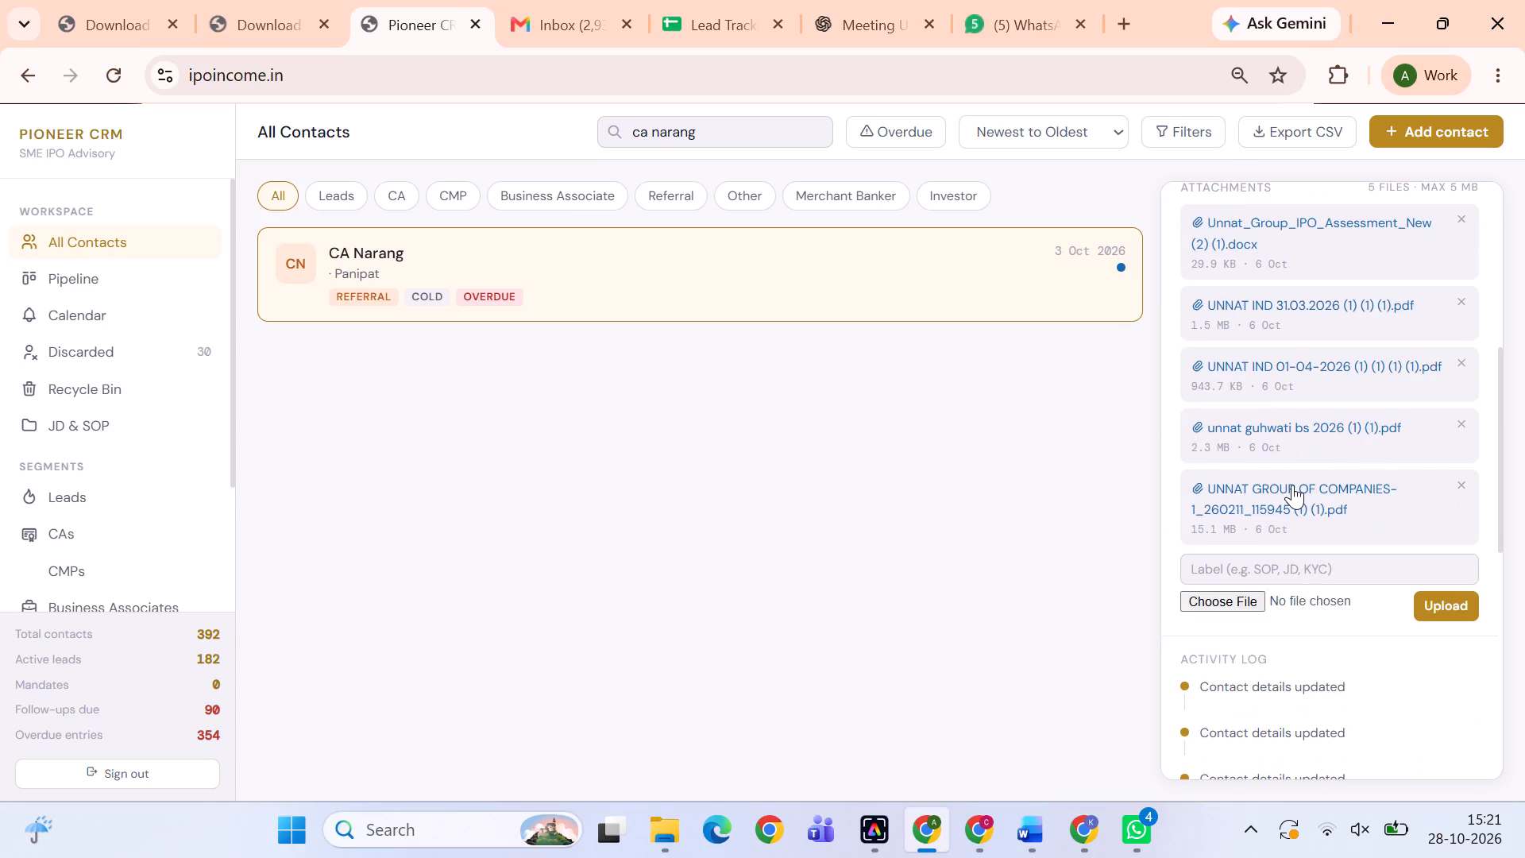
scroll(1252, 405, "up", 2)
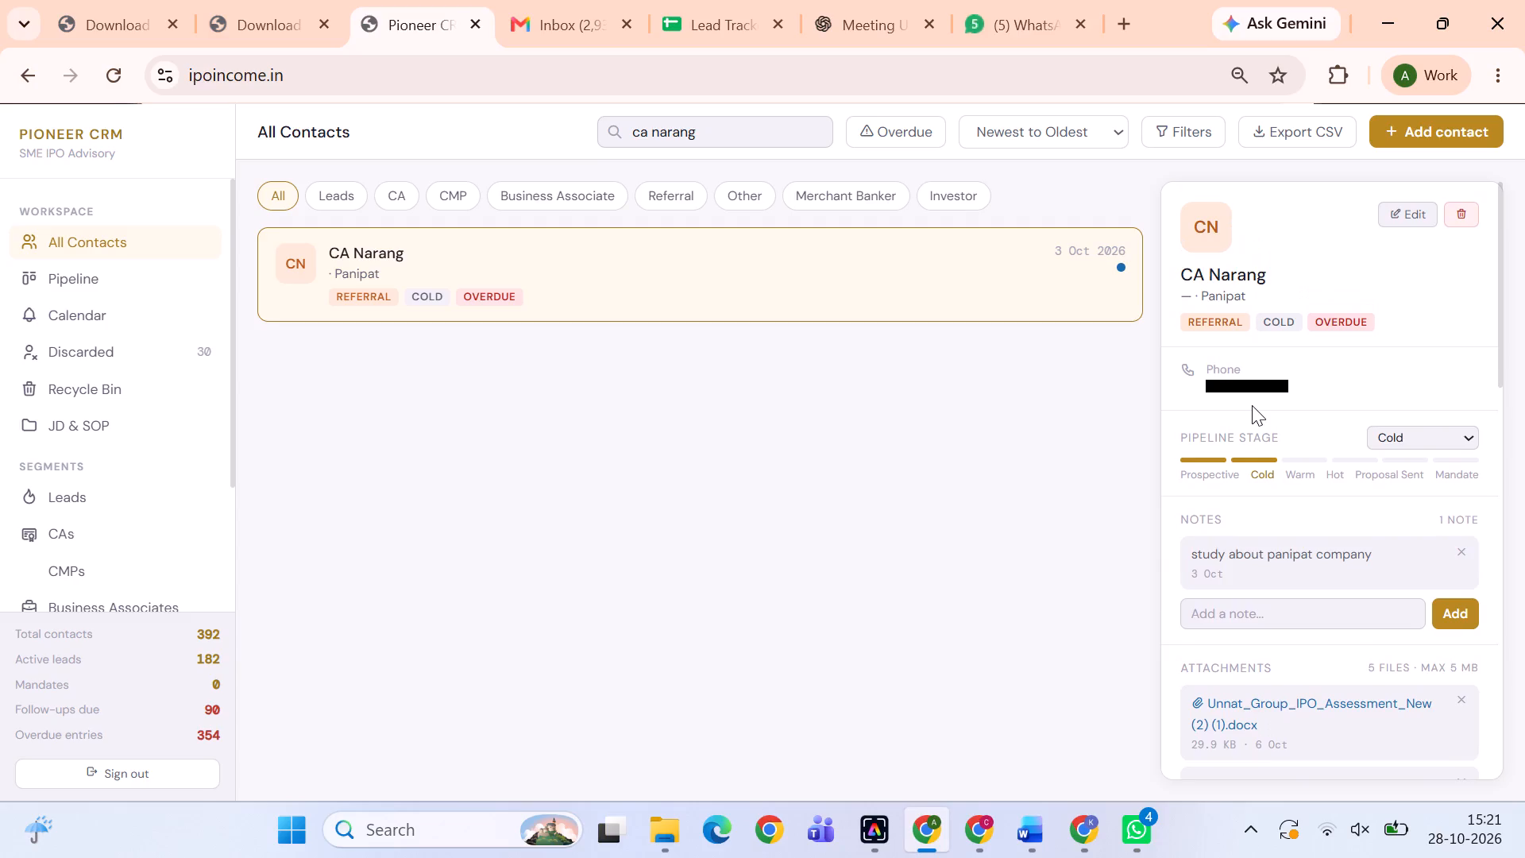
Check the attachments in the open CA Narang contact's details and clear the "ca narang" search from the All Contacts list.
scroll(1252, 405, "down", 2)
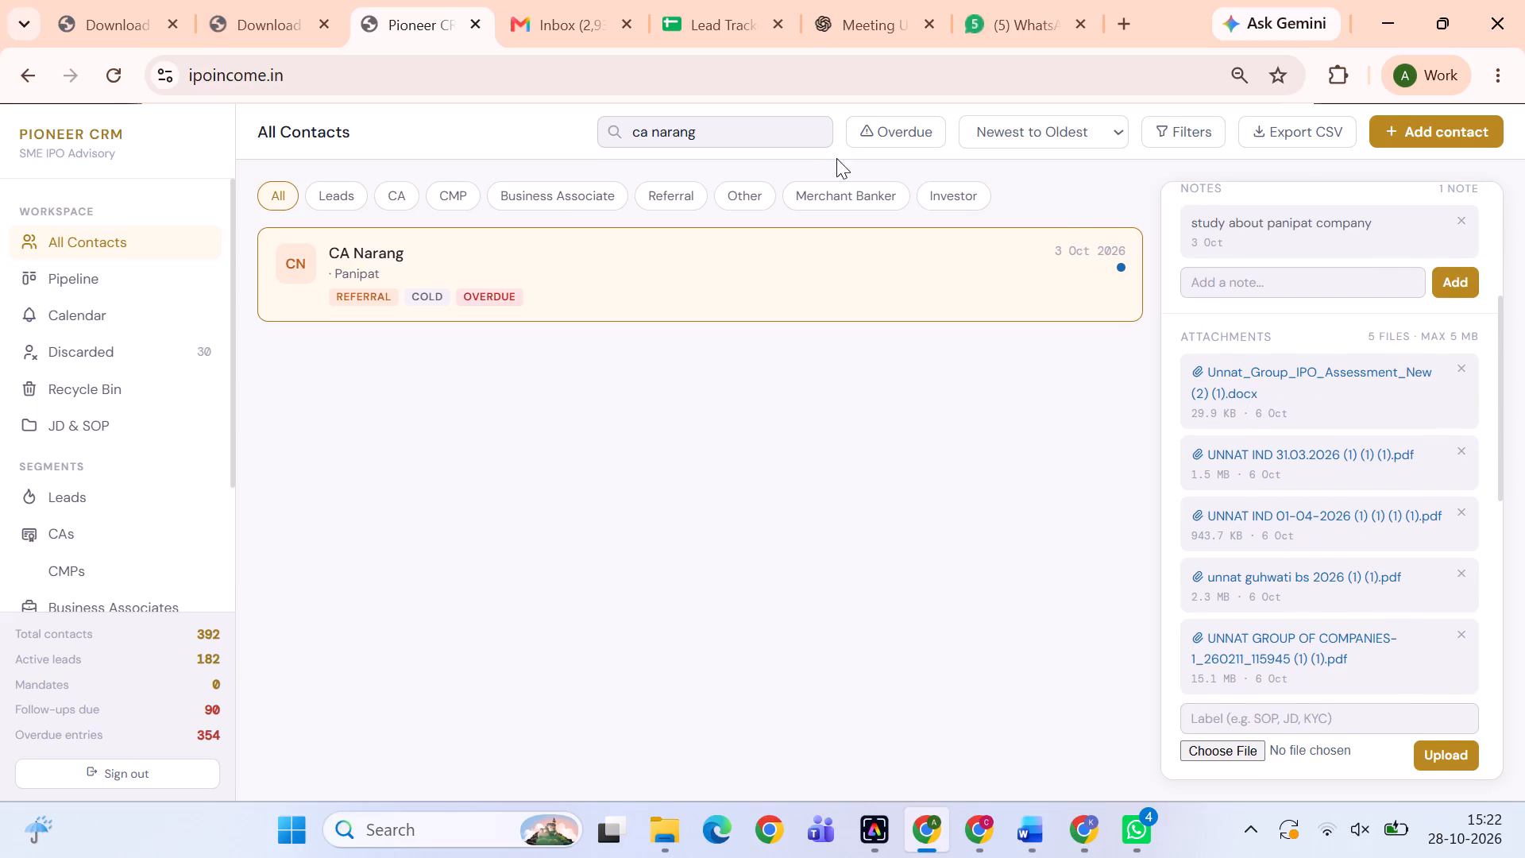
left_click(770, 125)
key("BackSpace")
key("BackSpace")
key("BackSpace")
key("BackSpace")
key("BackSpace")
key("BackSpace")
key("BackSpace")
key("BackSpace")
key("BackSpace")
key("BackSpace")
key("BackSpace")
key("BackSpace")
key("BackSpace")
key("BackSpace")
key("BackSpace")
key("BackSpace")
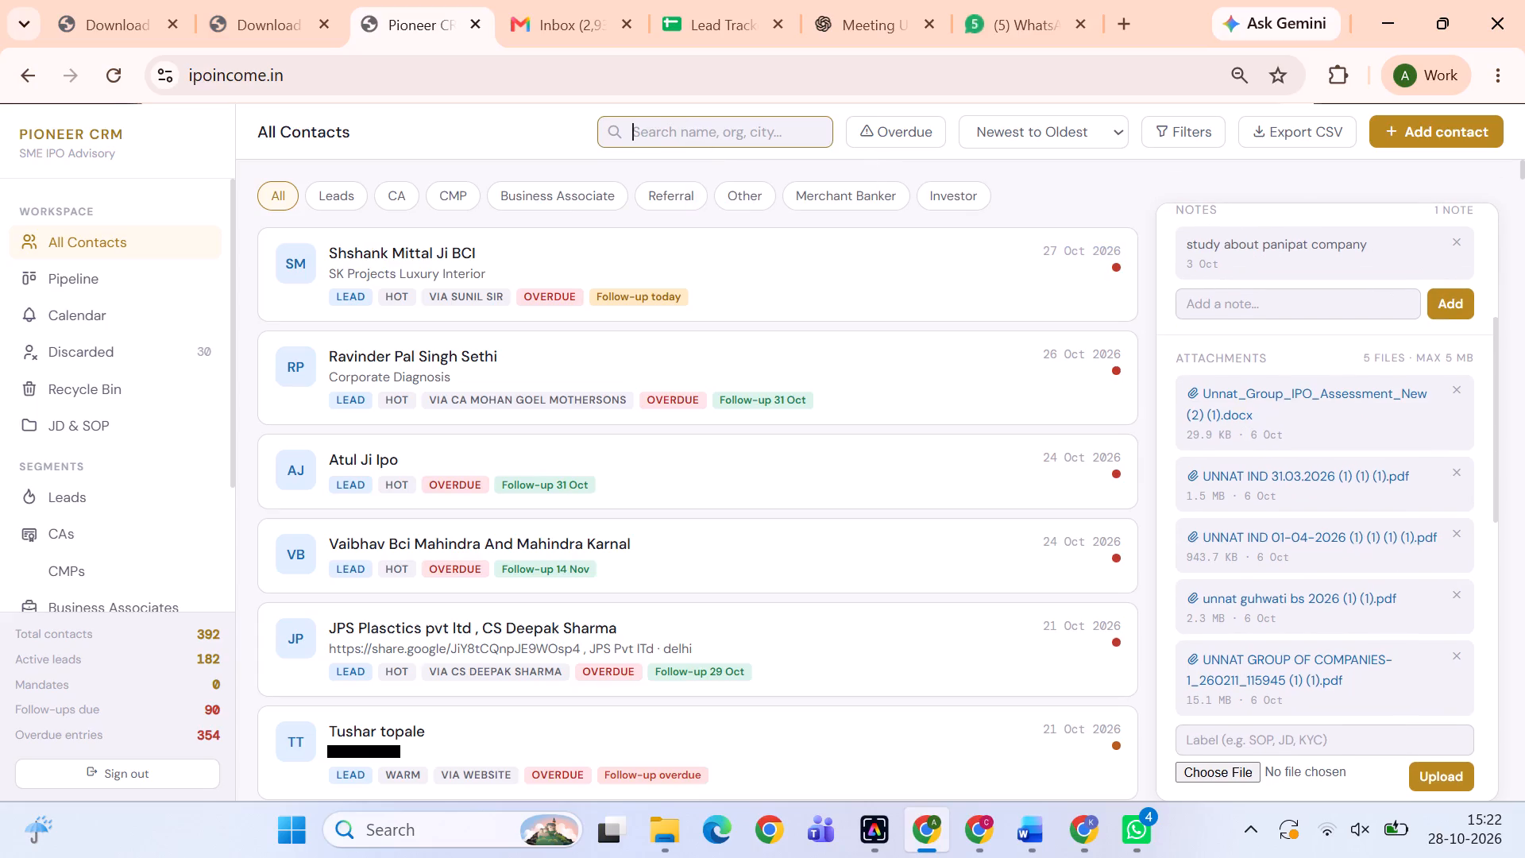
key("BackSpace")
key("BackSpace")
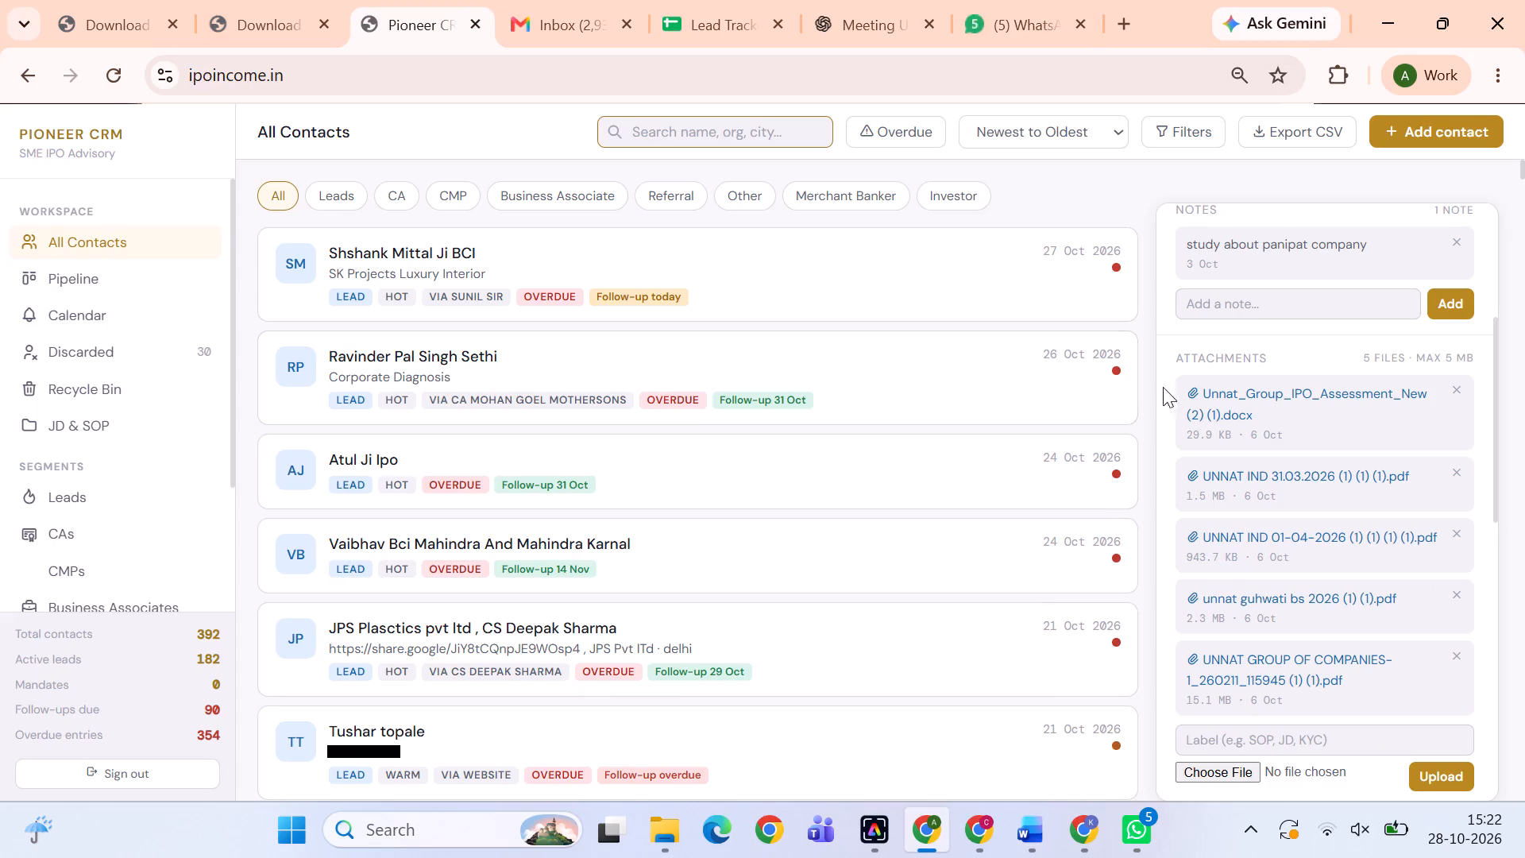
Return to the top of the open contact's details and start a new search in the All Contacts list.
scroll(1227, 388, "up", 2)
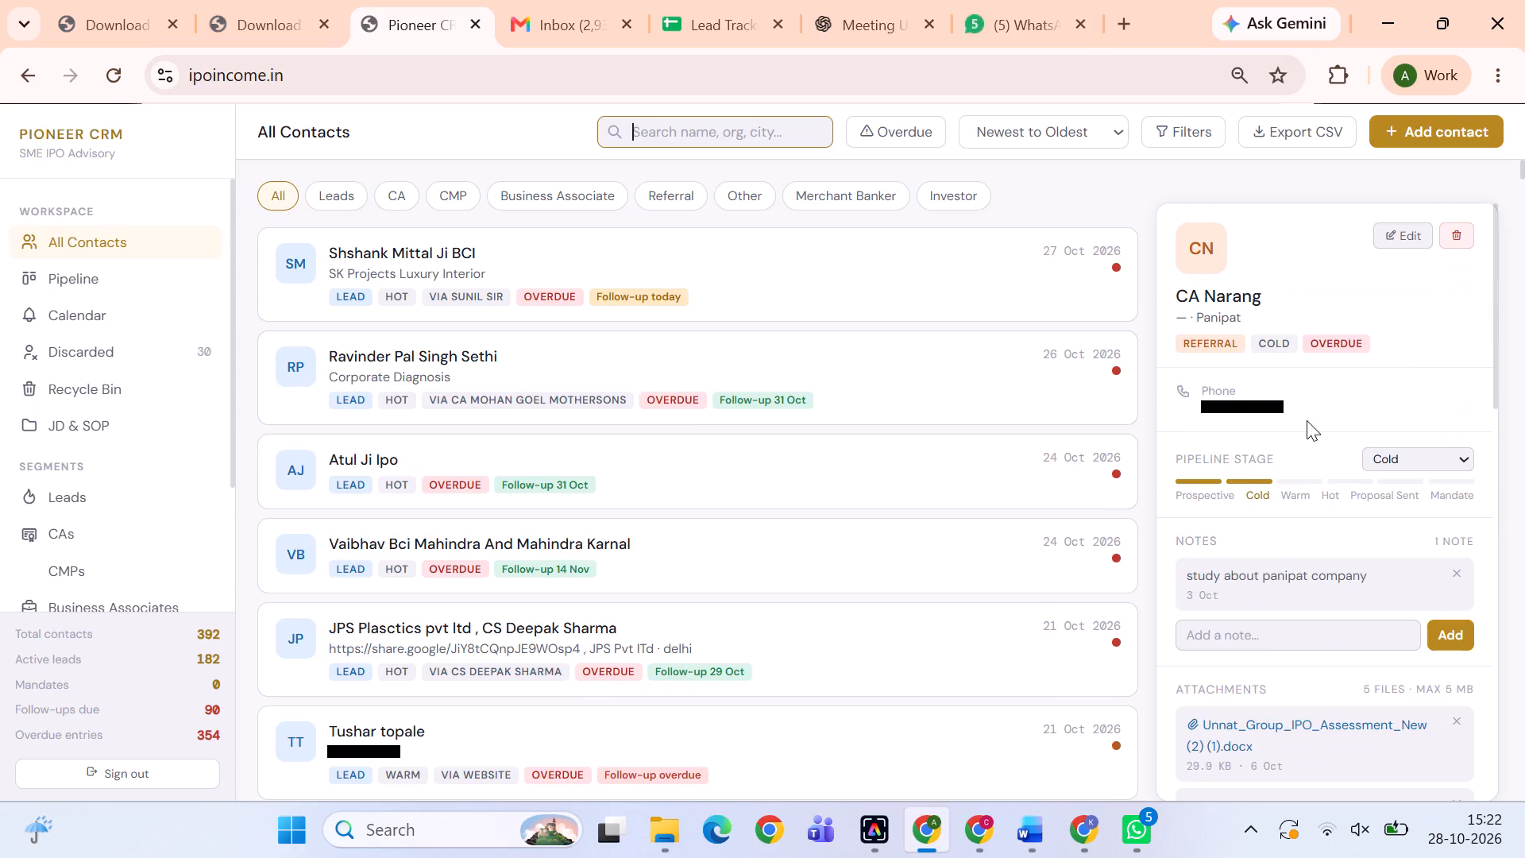
left_click(1307, 420)
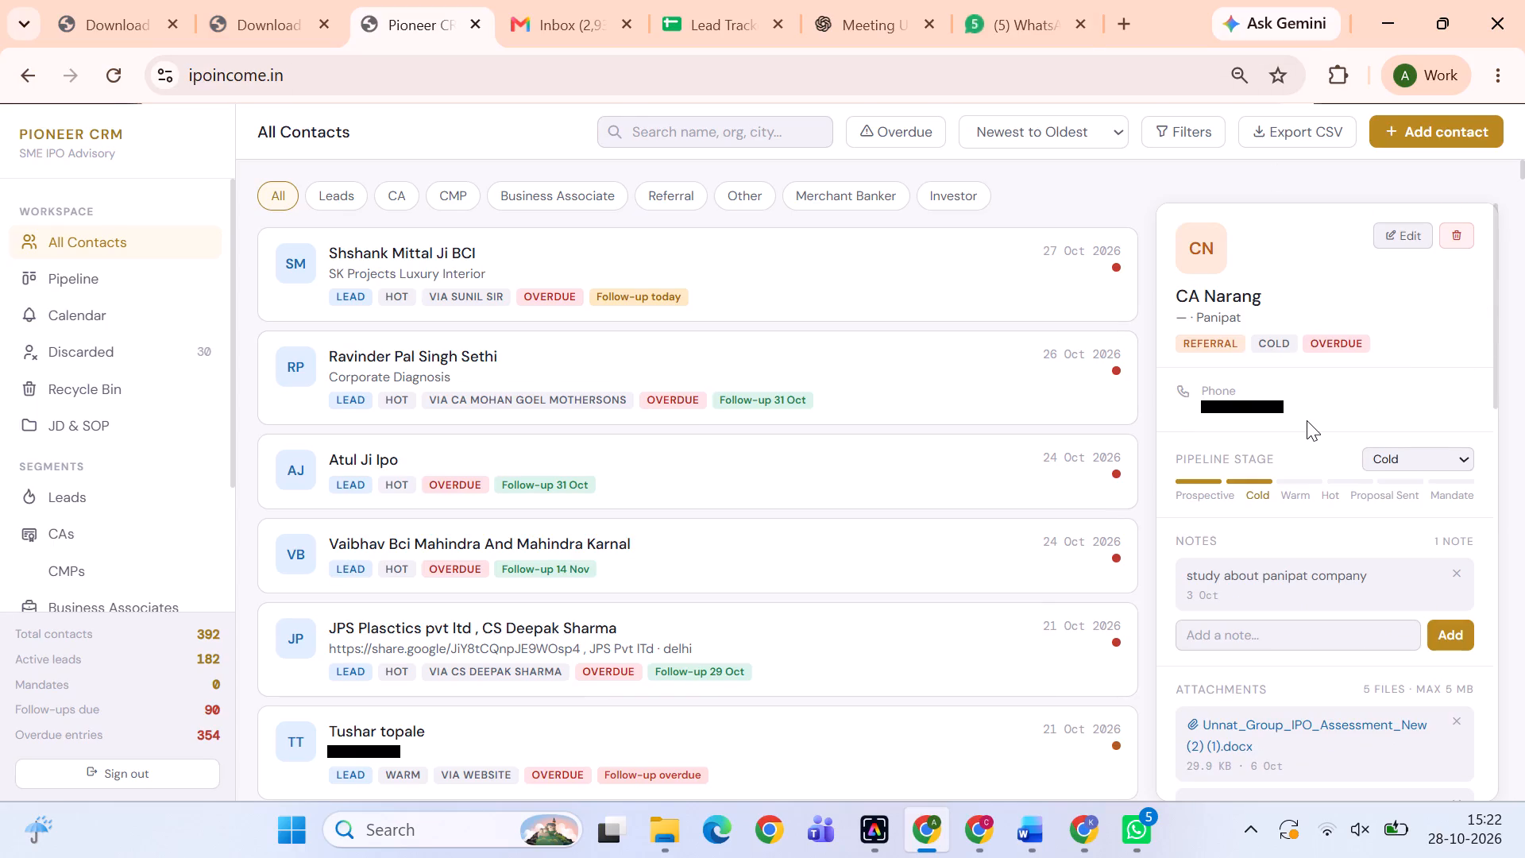
left_click(778, 124)
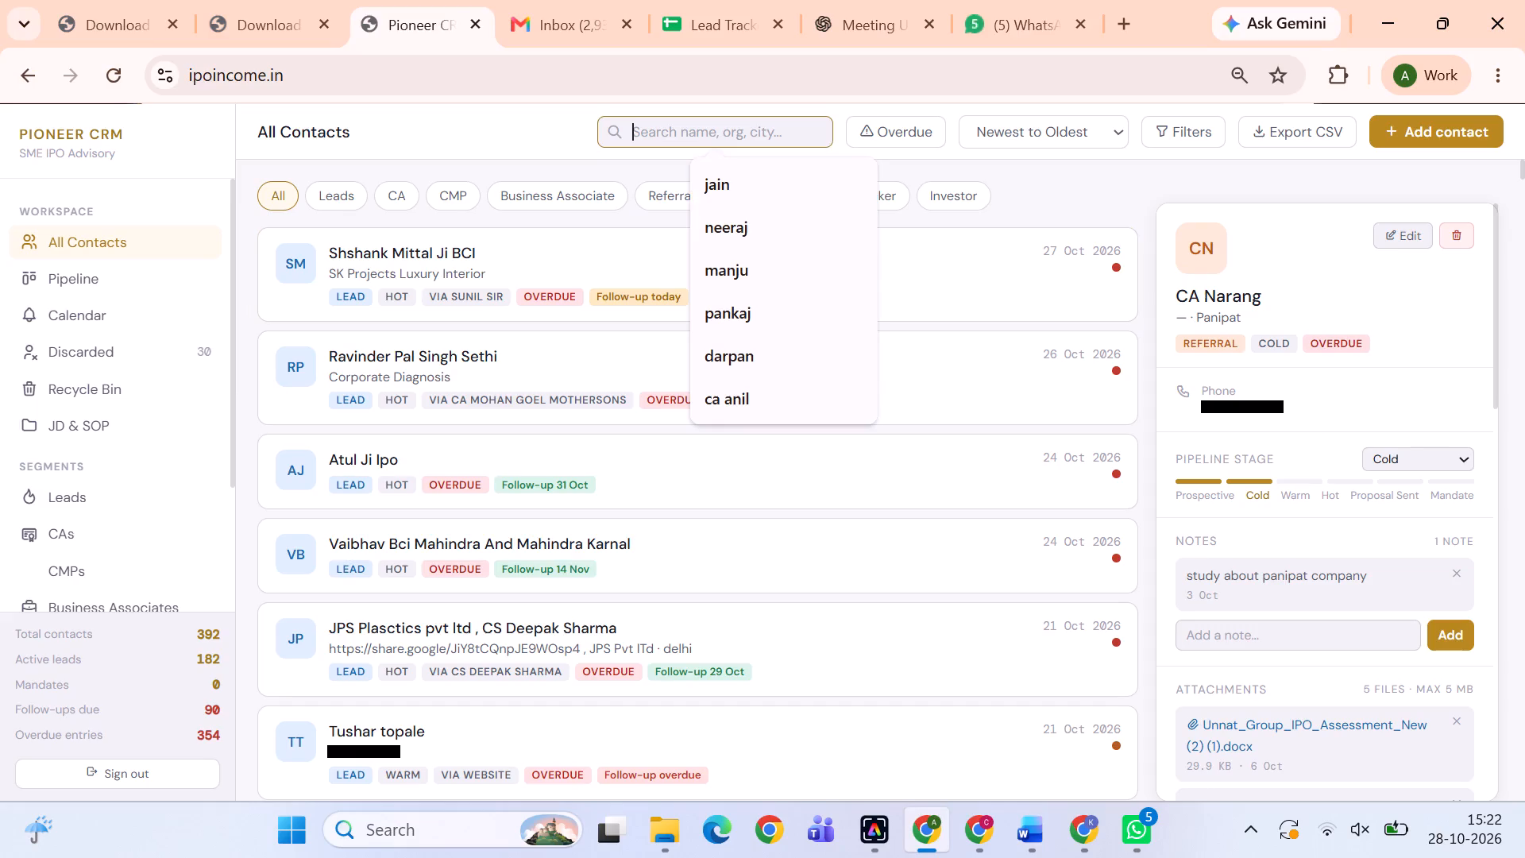
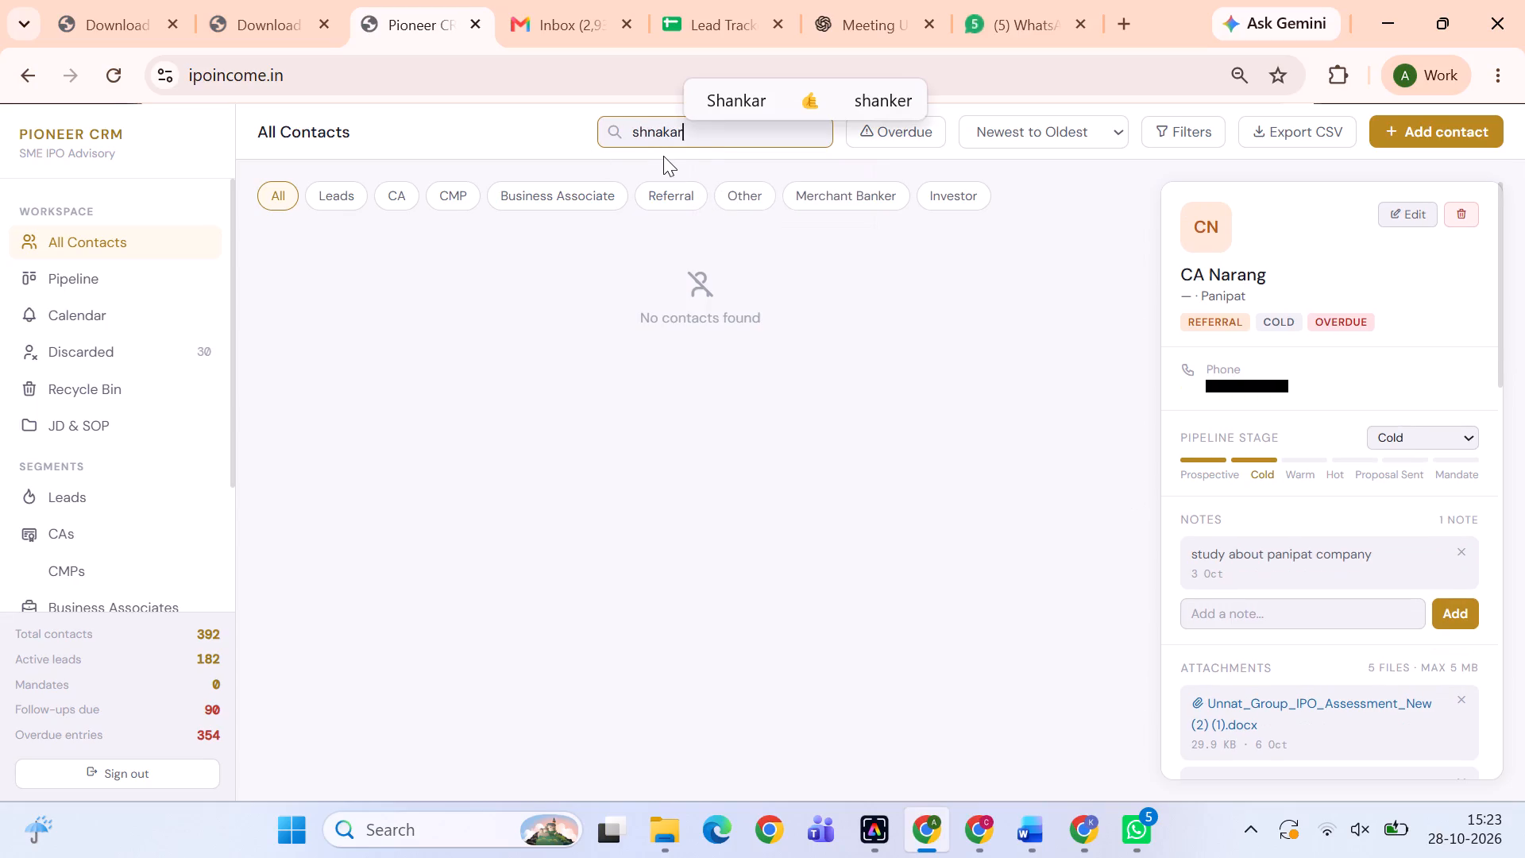
Replace the current contact search with "shank" and open the details of the CA contact from Deepali chowk.
key("BackSpace")
key("BackSpace")
key("BackSpace")
key("BackSpace")
key("BackSpace")
key("BackSpace")
key("BackSpace")
key("BackSpace")
key("BackSpace")
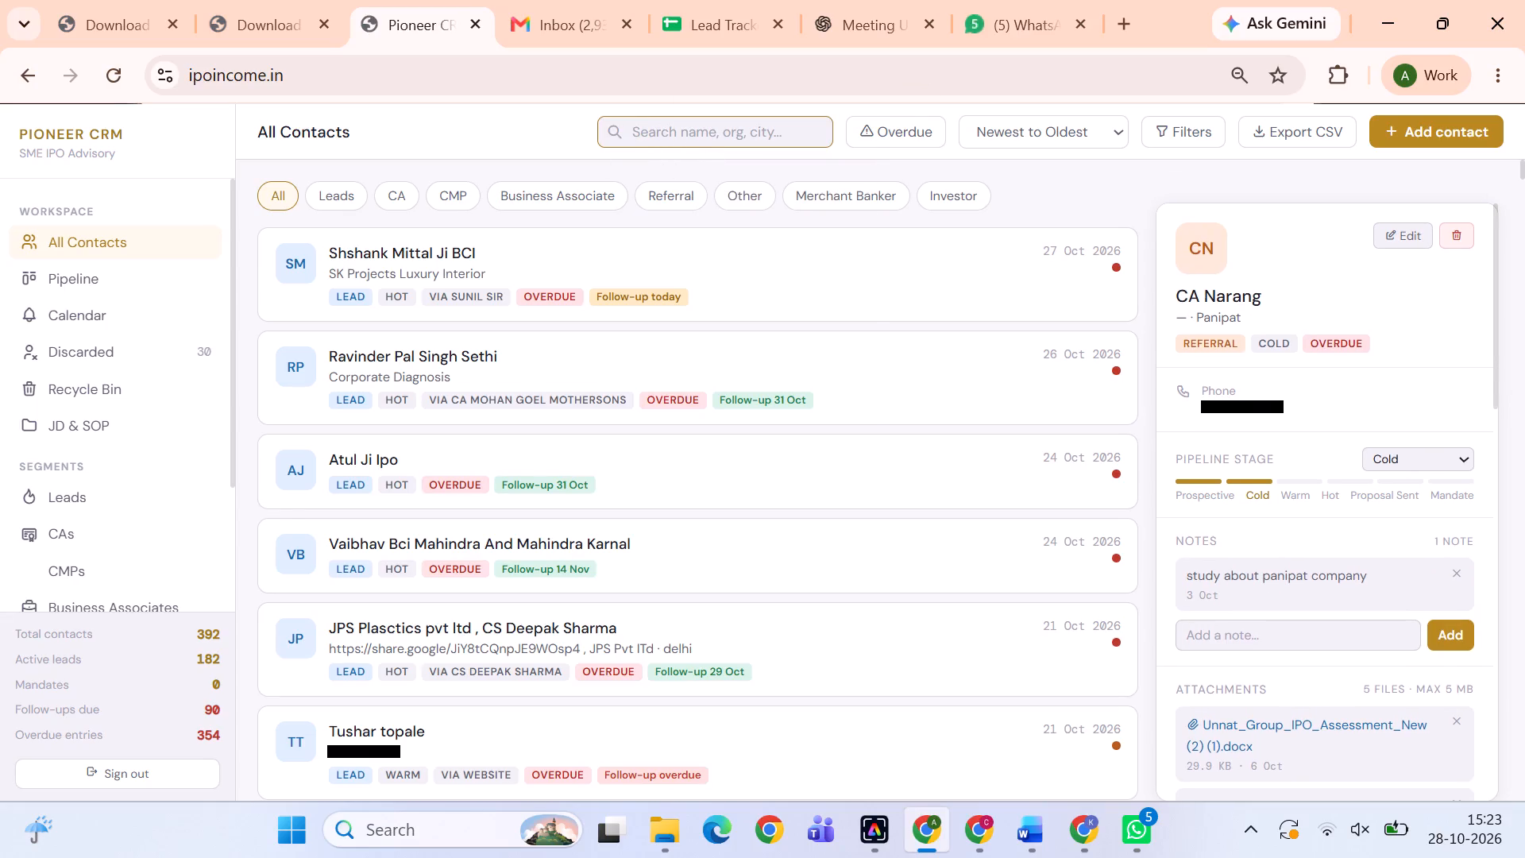
left_click(708, 134)
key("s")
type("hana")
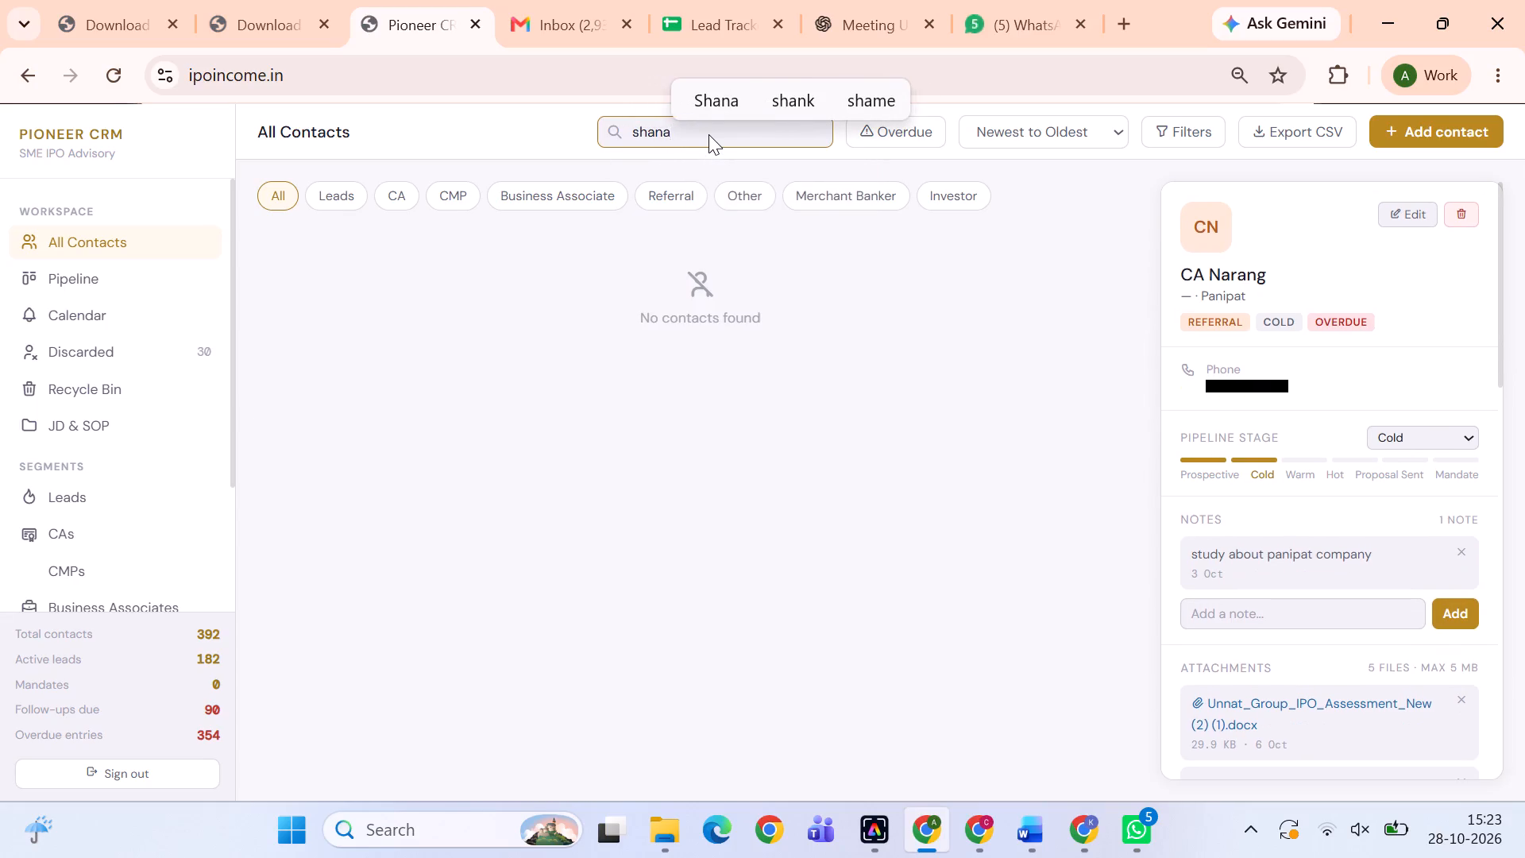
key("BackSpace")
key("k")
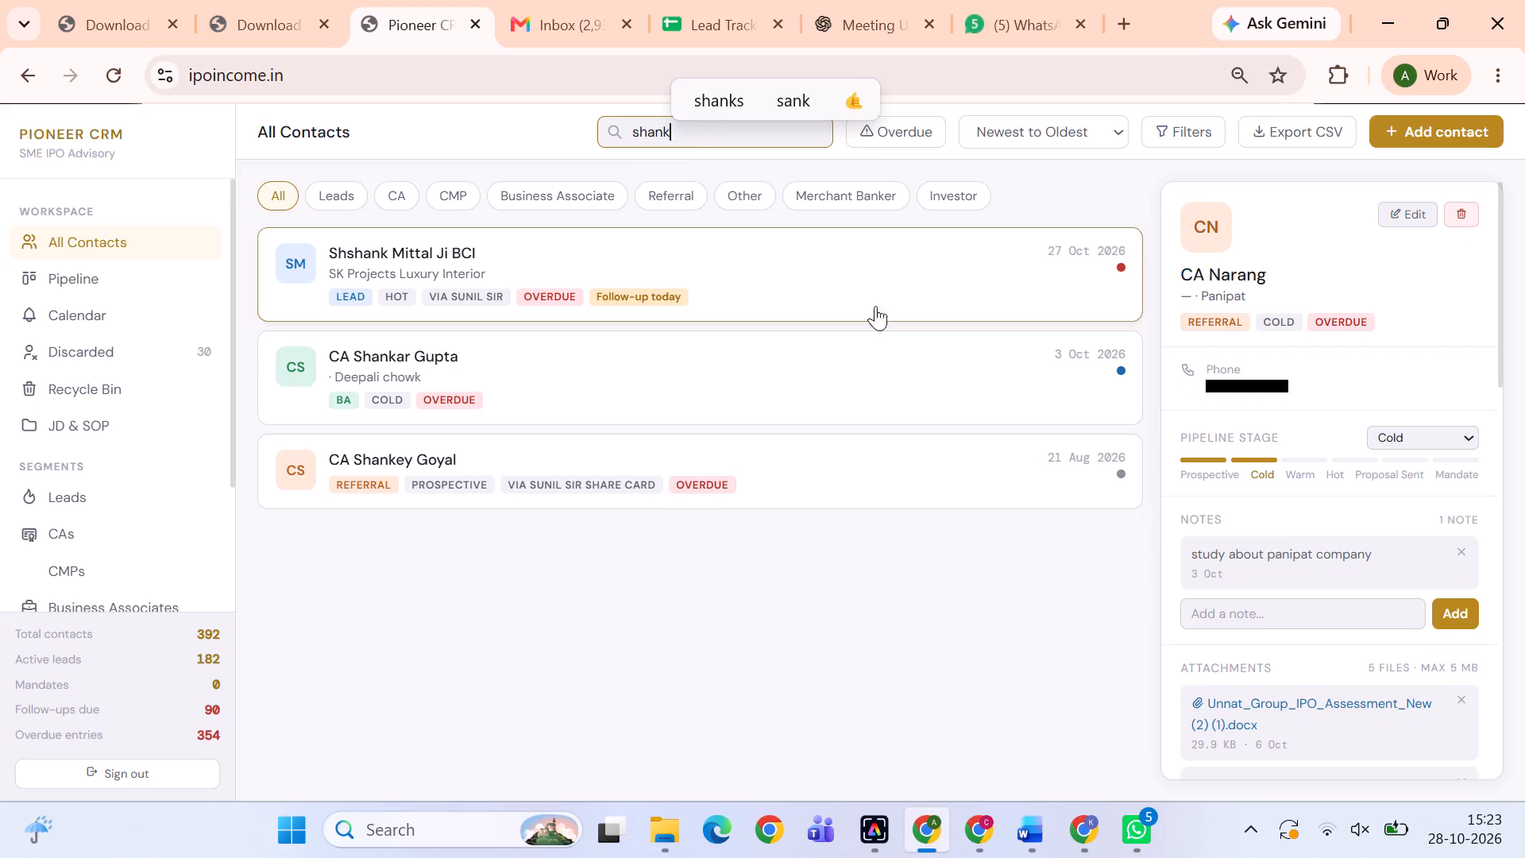
left_click(776, 380)
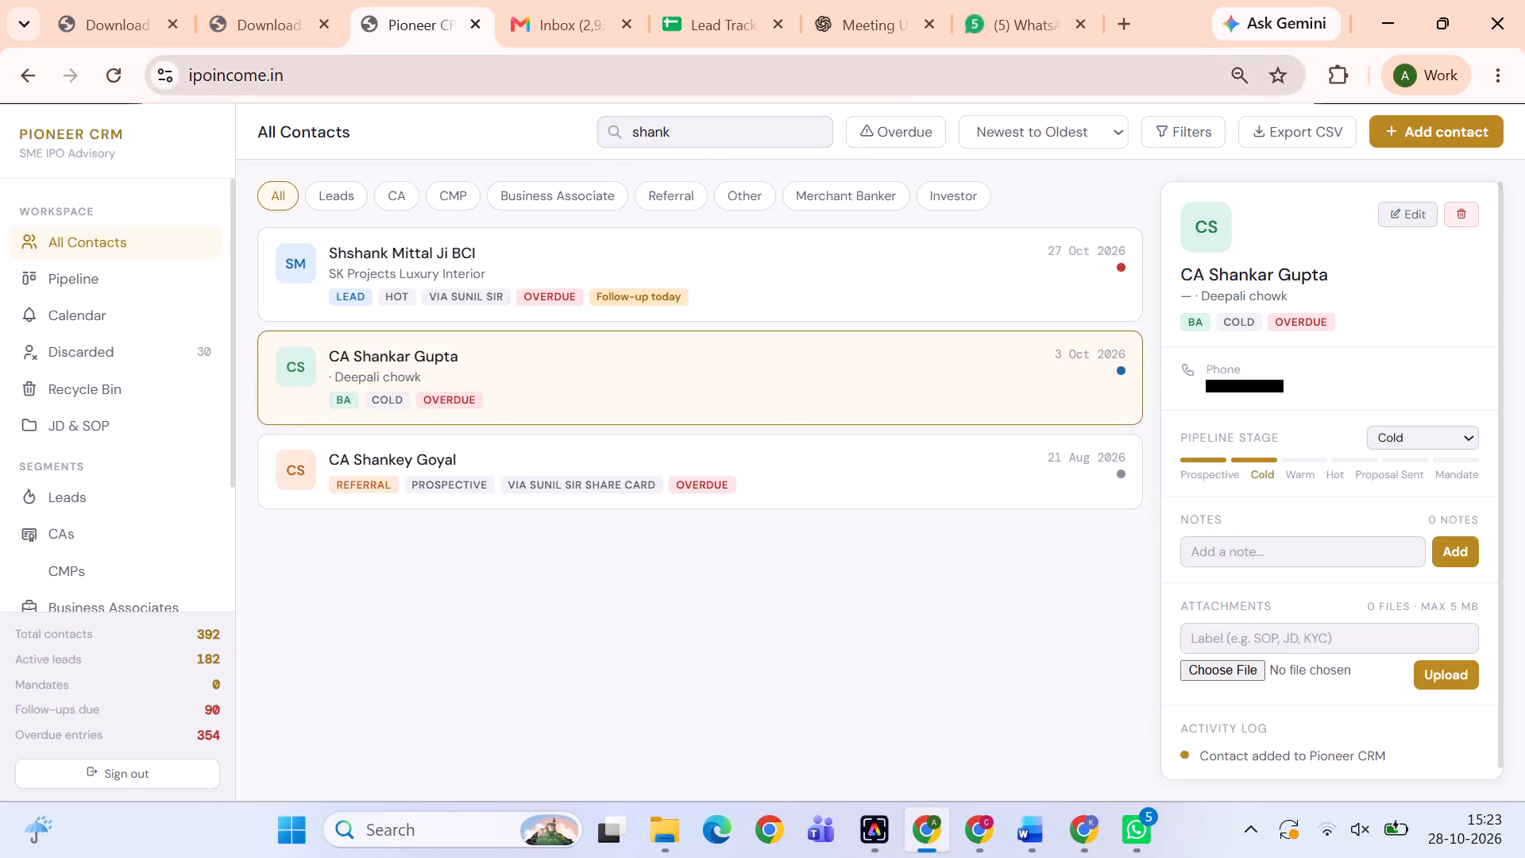
Replace the current contact search with "ca sanjay".
left_click(728, 122)
key("BackSpace")
key("BackSpace")
key("BackSpace")
key("BackSpace")
key("BackSpace")
key("BackSpace")
key("BackSpace")
key("BackSpace")
key("BackSpace")
key("BackSpace")
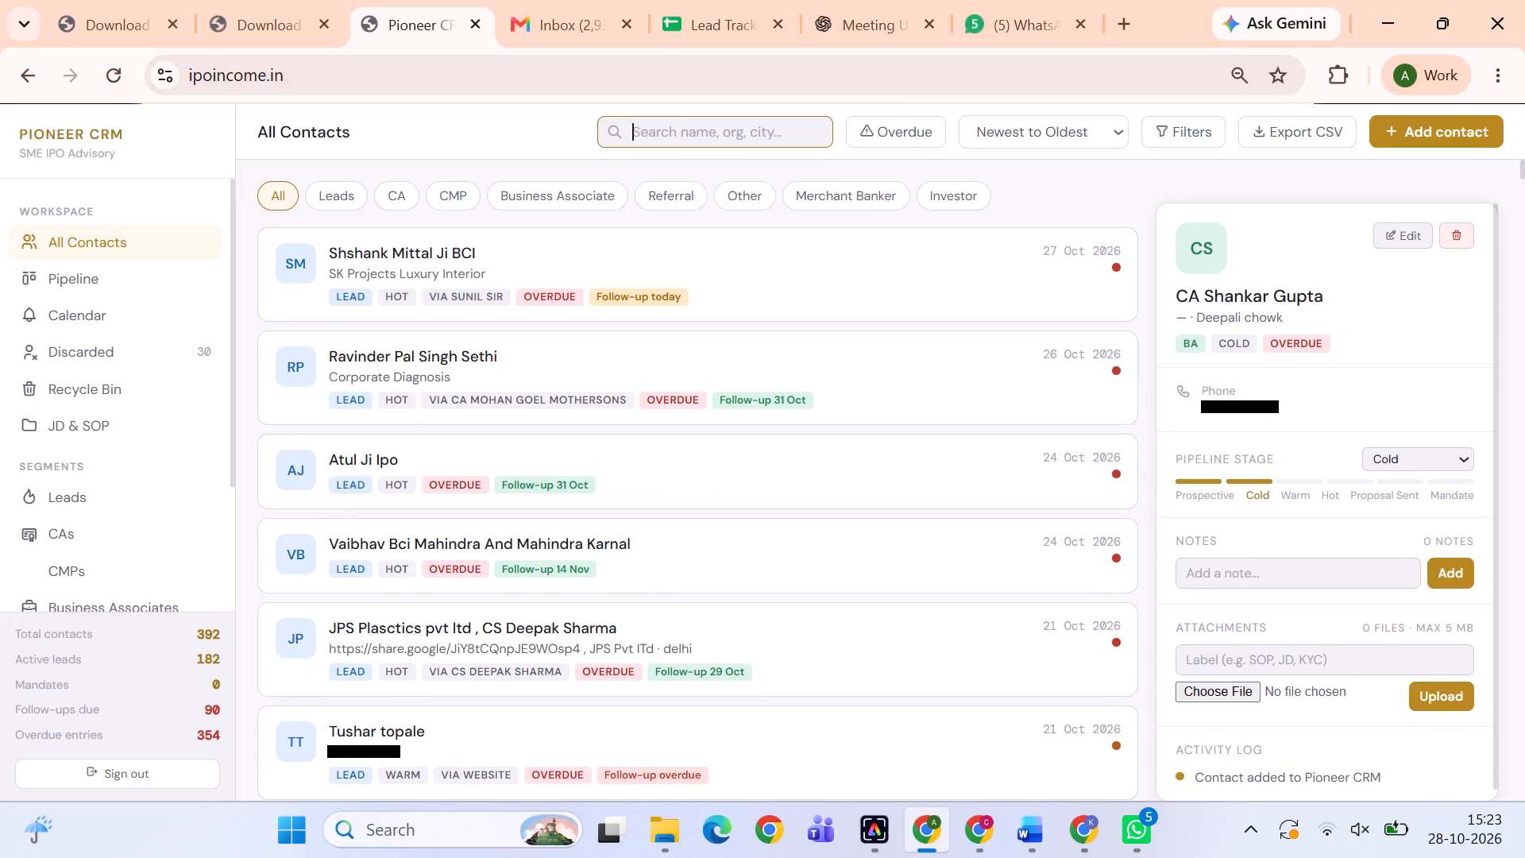
left_click(674, 132)
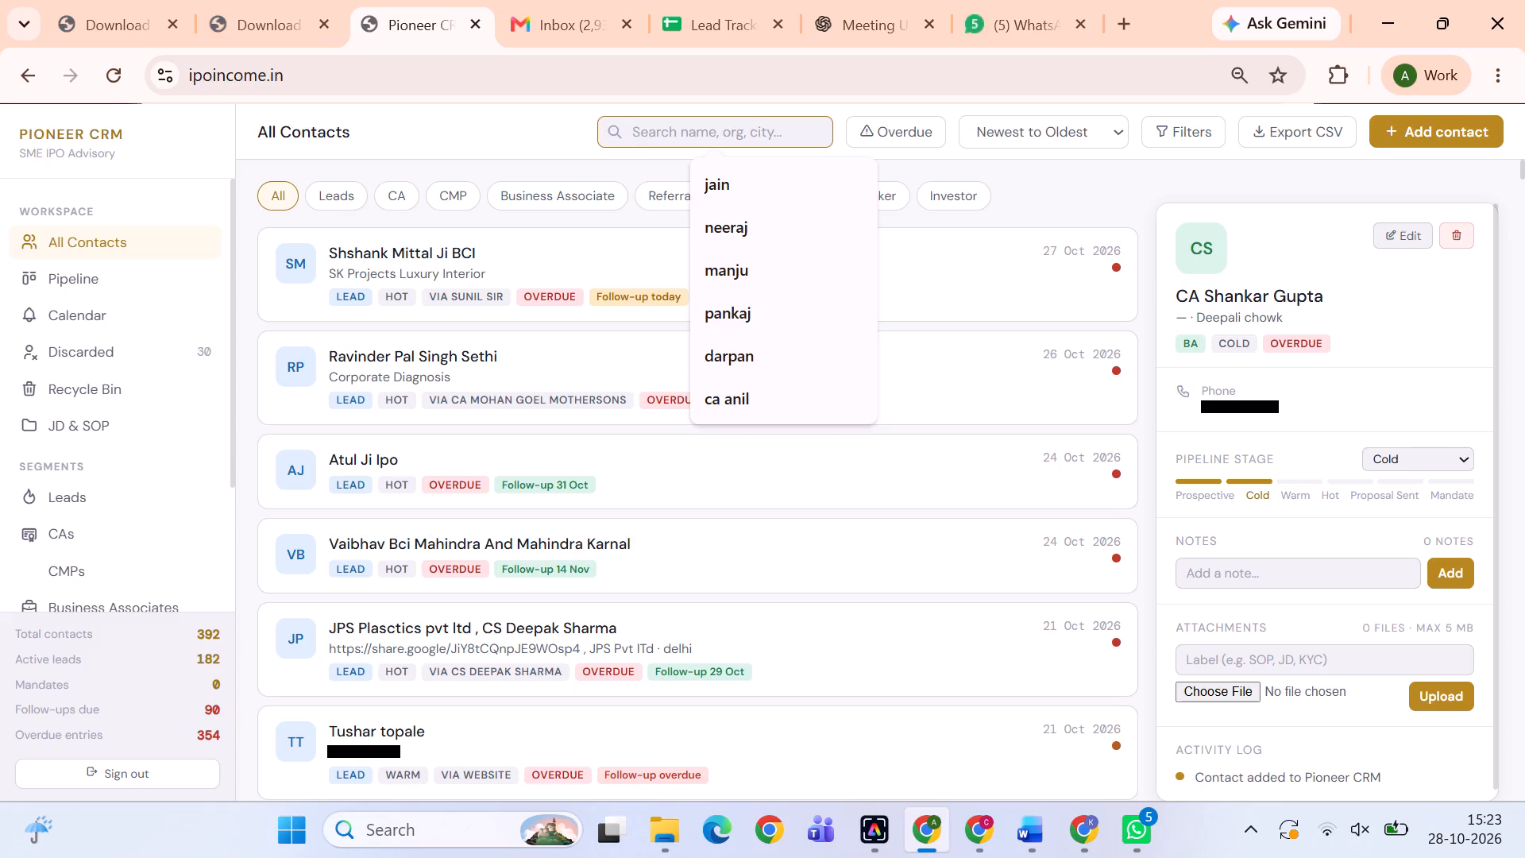
left_click(658, 133)
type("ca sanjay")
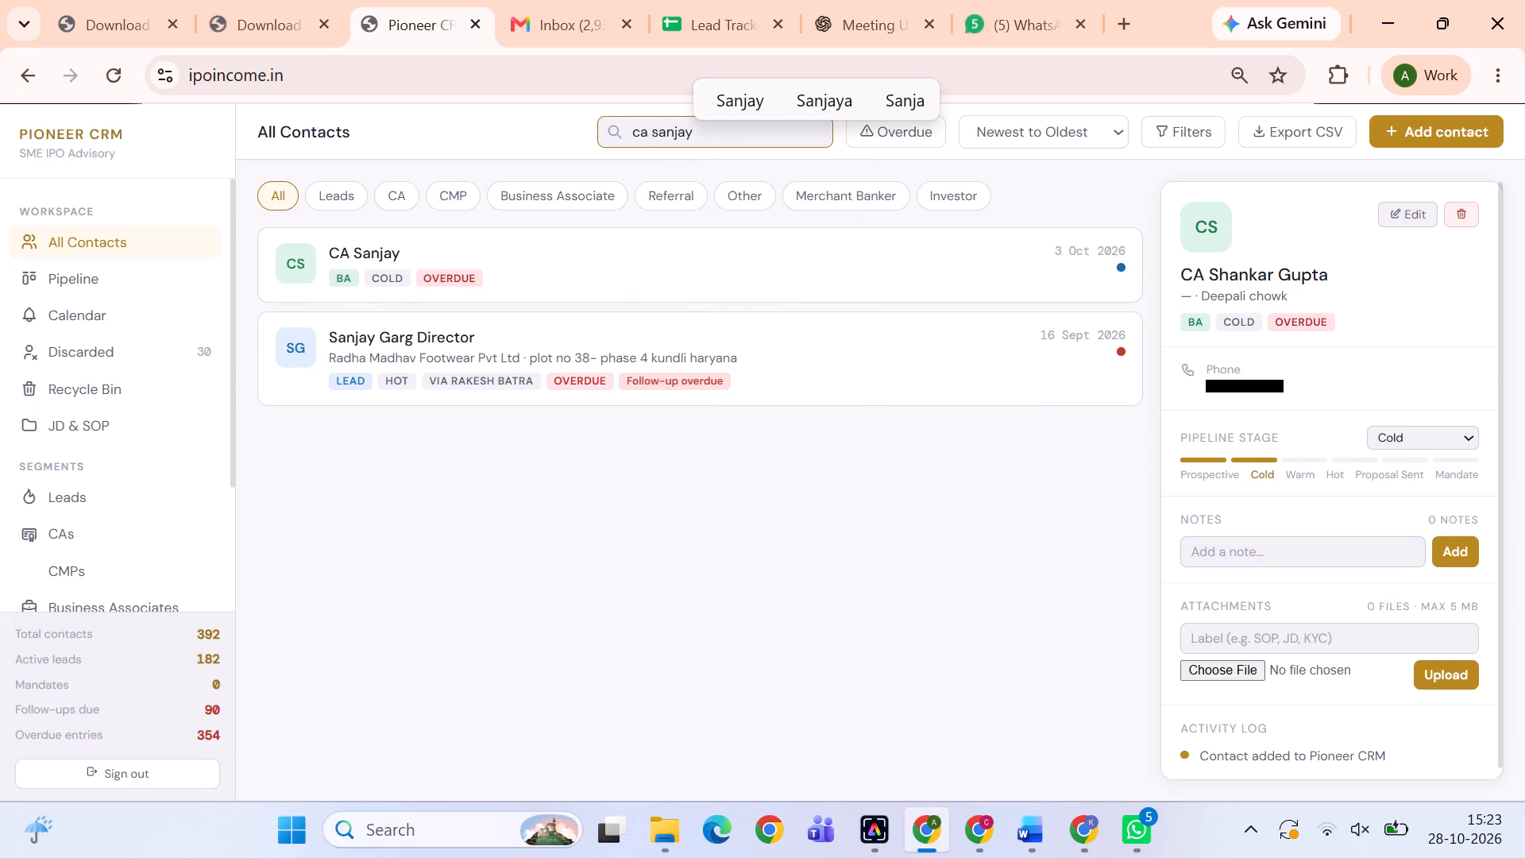
Open the details of the CA Sanjay contact from the search results.
left_click(725, 249)
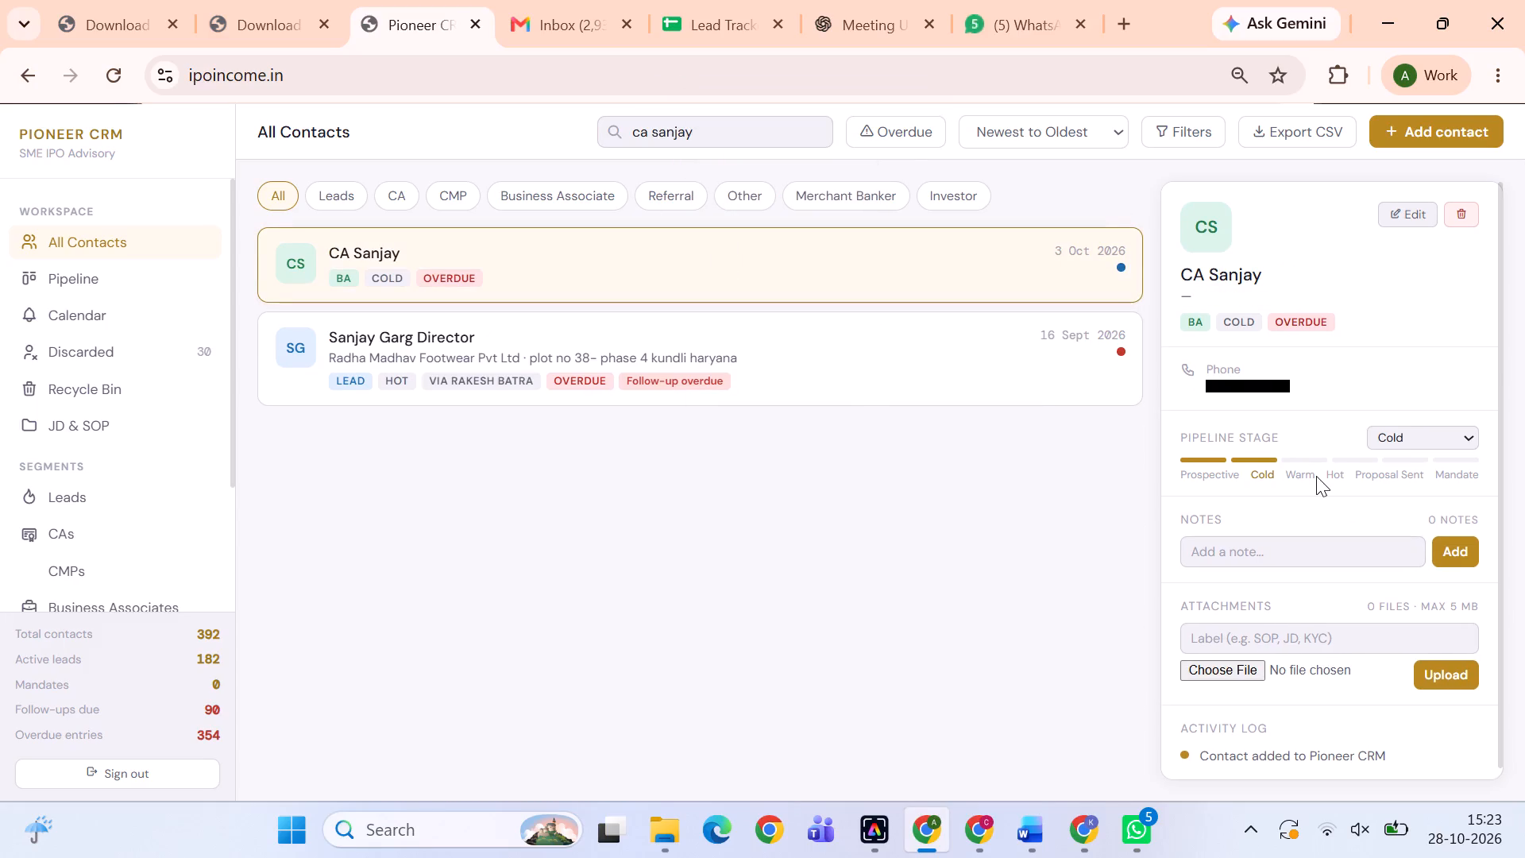
left_click(770, 127)
key("BackSpace")
key("BackSpace")
key("BackSpace")
key("BackSpace")
key("BackSpace")
key("BackSpace")
key("BackSpace")
key("BackSpace")
key("BackSpace")
key("BackSpace")
key("BackSpace")
key("BackSpace")
key("BackSpace")
key("BackSpace")
key("BackSpace")
key("BackSpace")
key("BackSpace")
key("BackSpace")
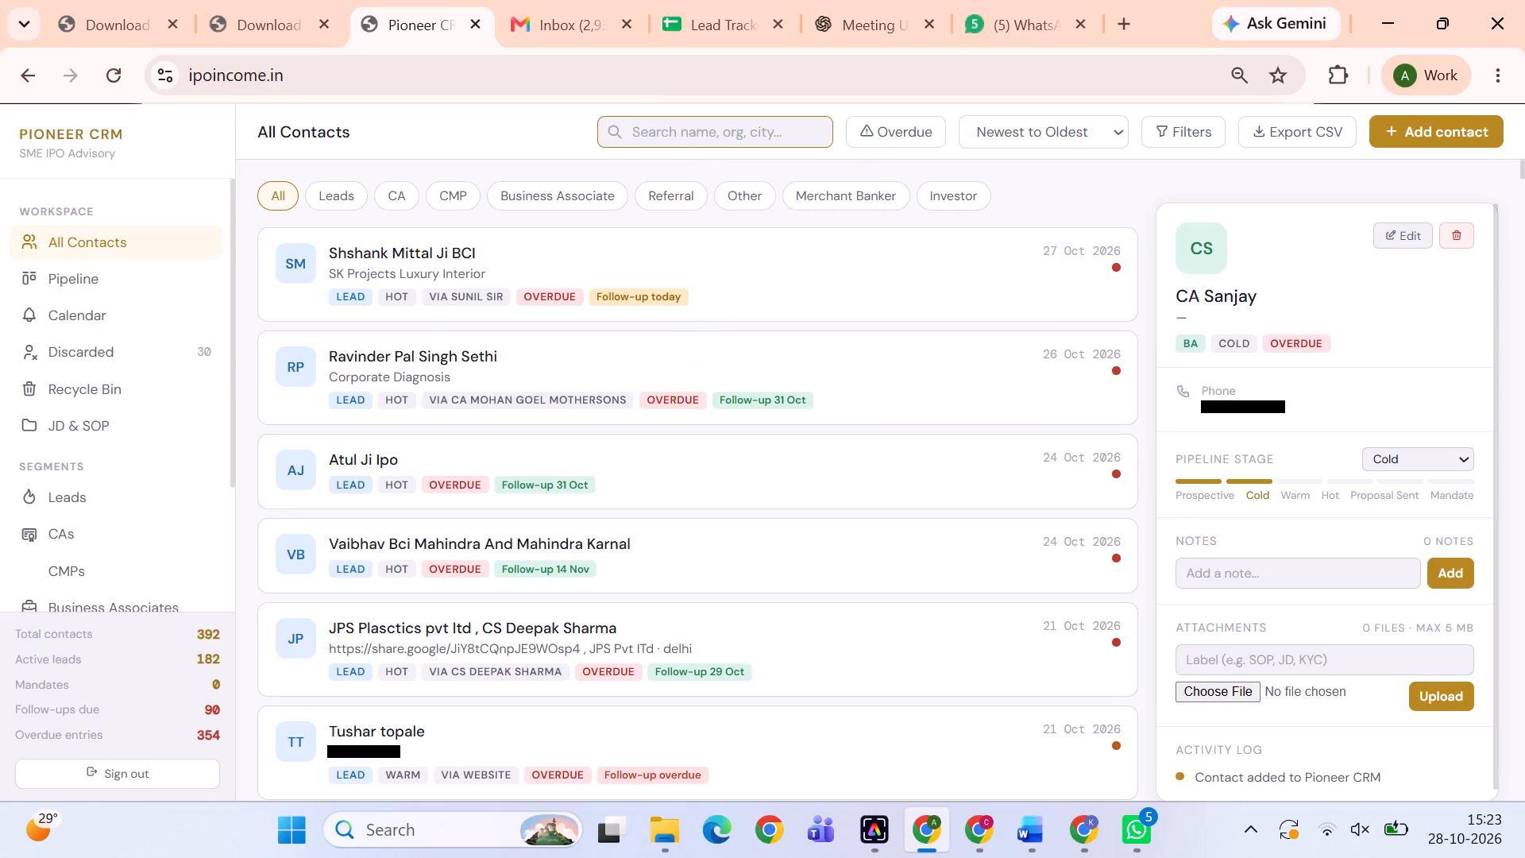
left_click(658, 138)
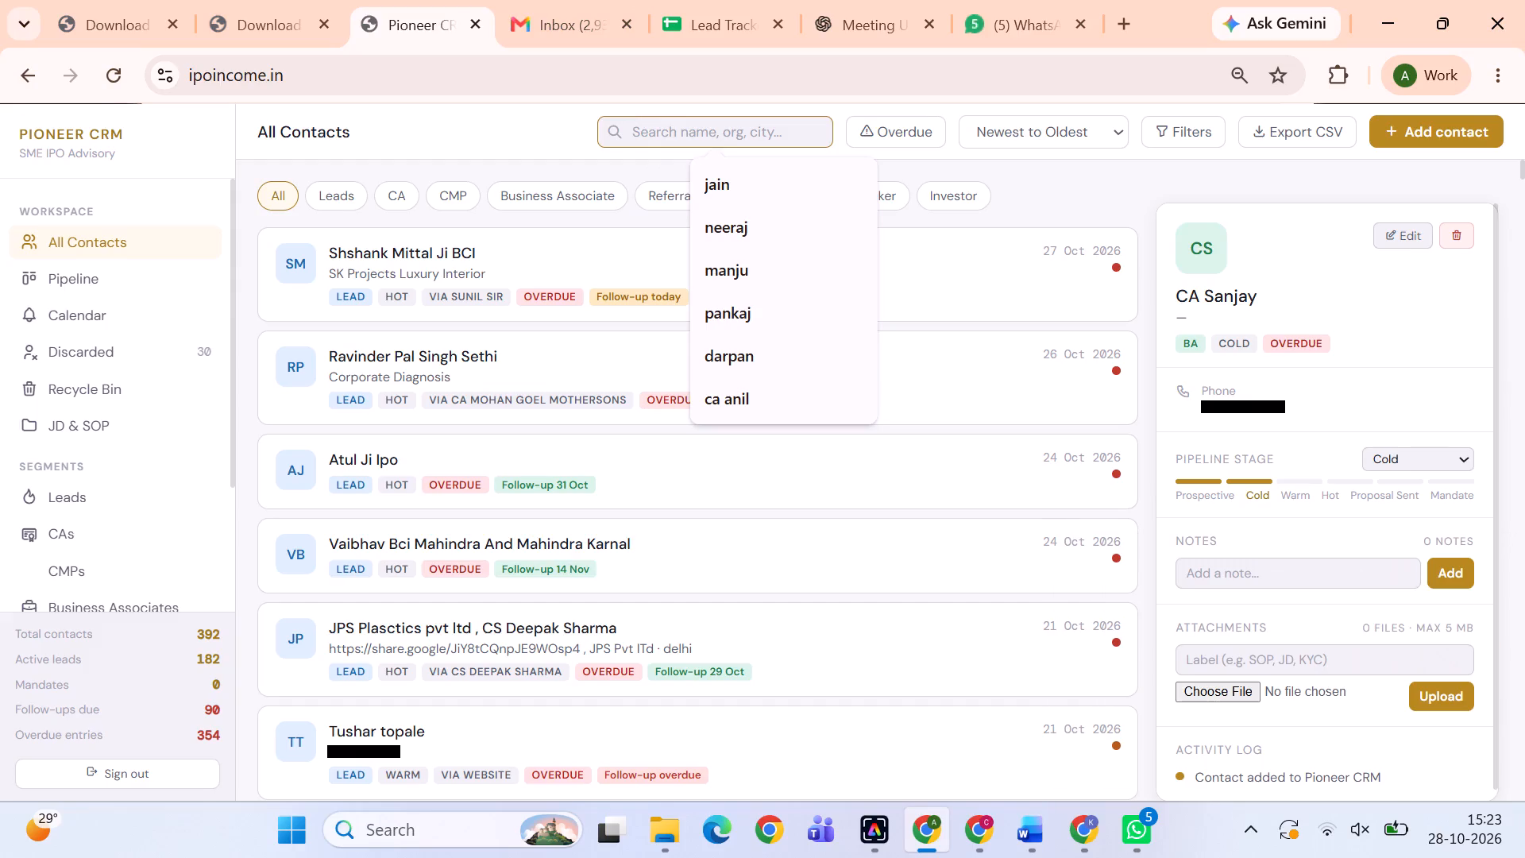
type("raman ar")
left_click(562, 242)
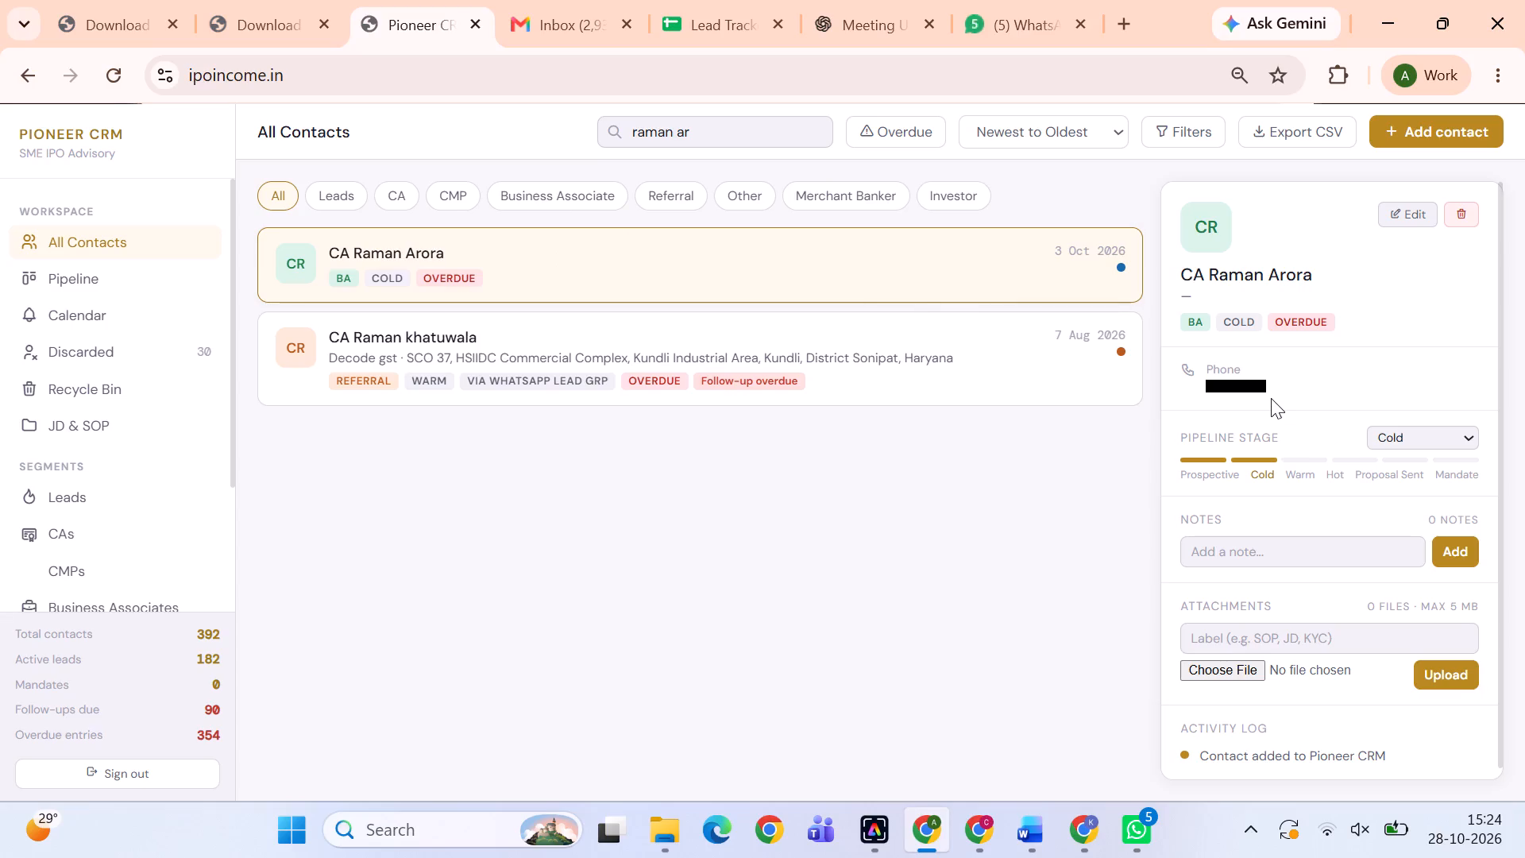
Open the details of the matching Decode gst referral contact in Kundli.
left_click(1087, 382)
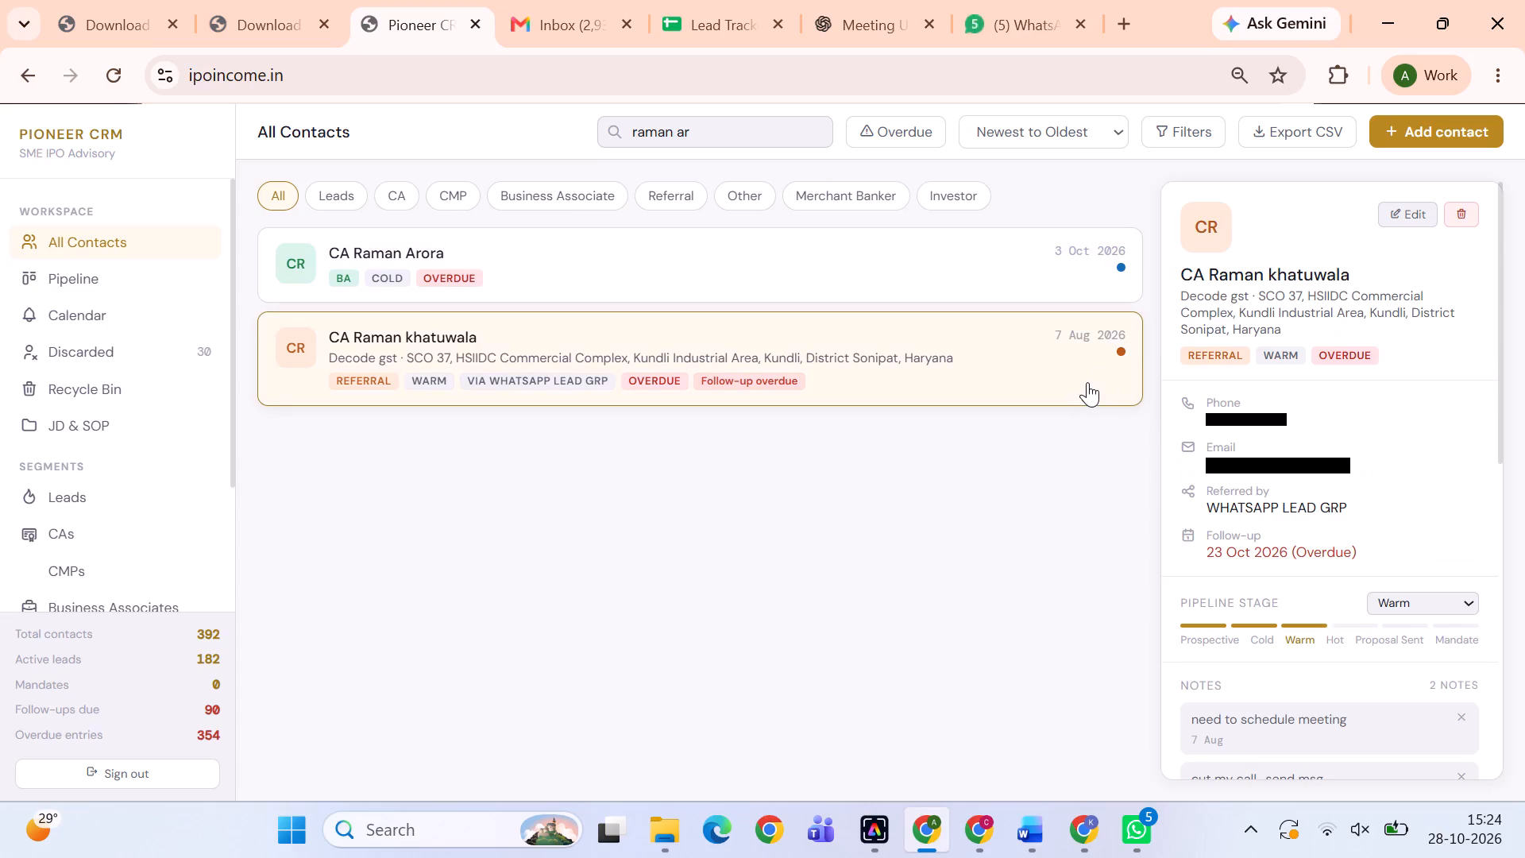
Edit the Decode gst contact, setting the type to Lead and the stage to Hot, and save the update.
scroll(1430, 502, "down", 2)
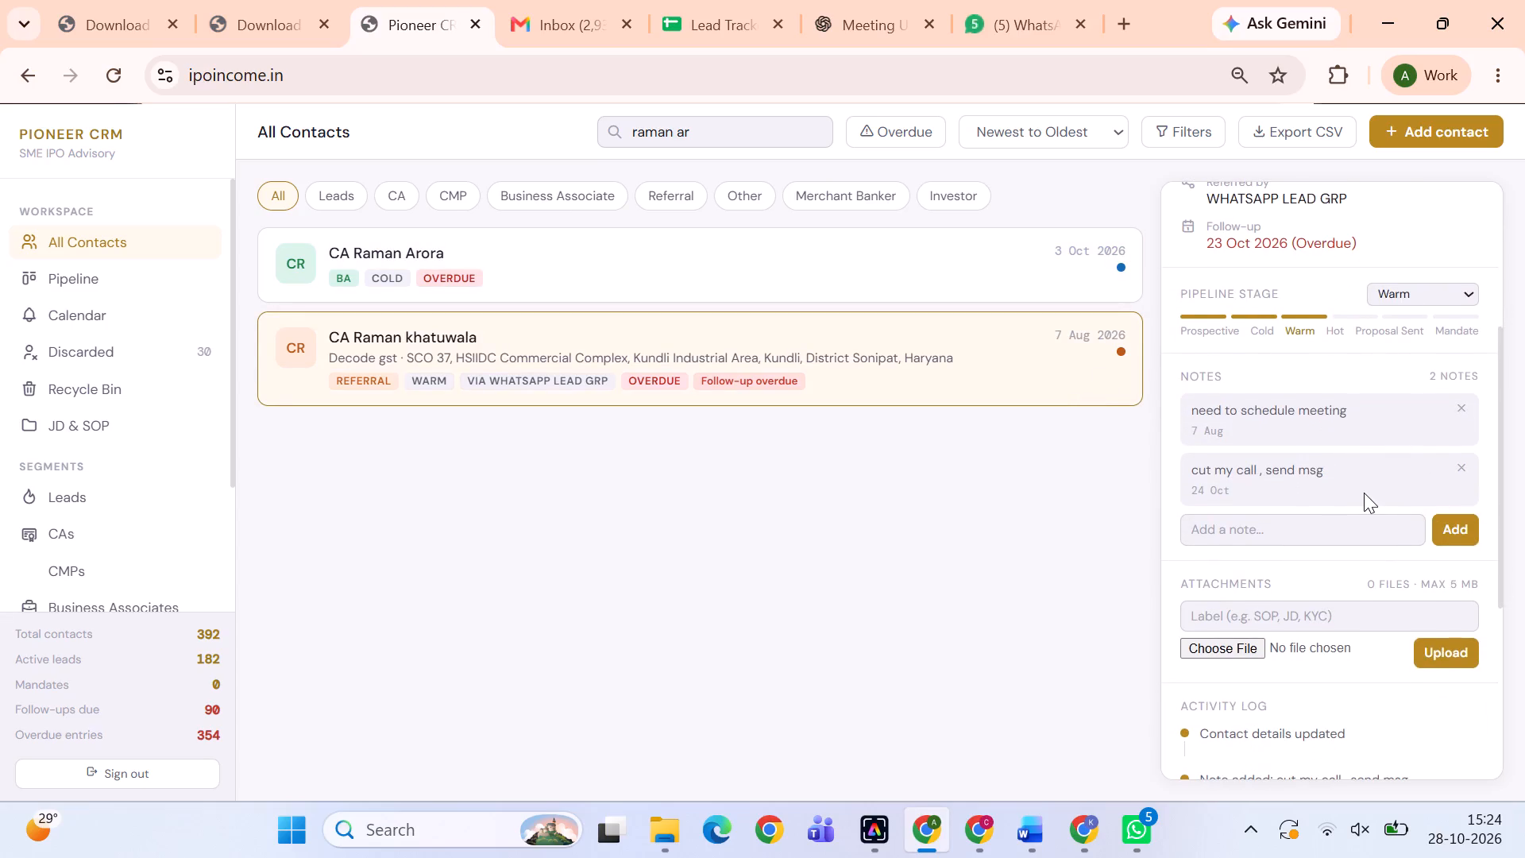
scroll(1364, 493, "up", 1)
scroll(1315, 365, "up", 2)
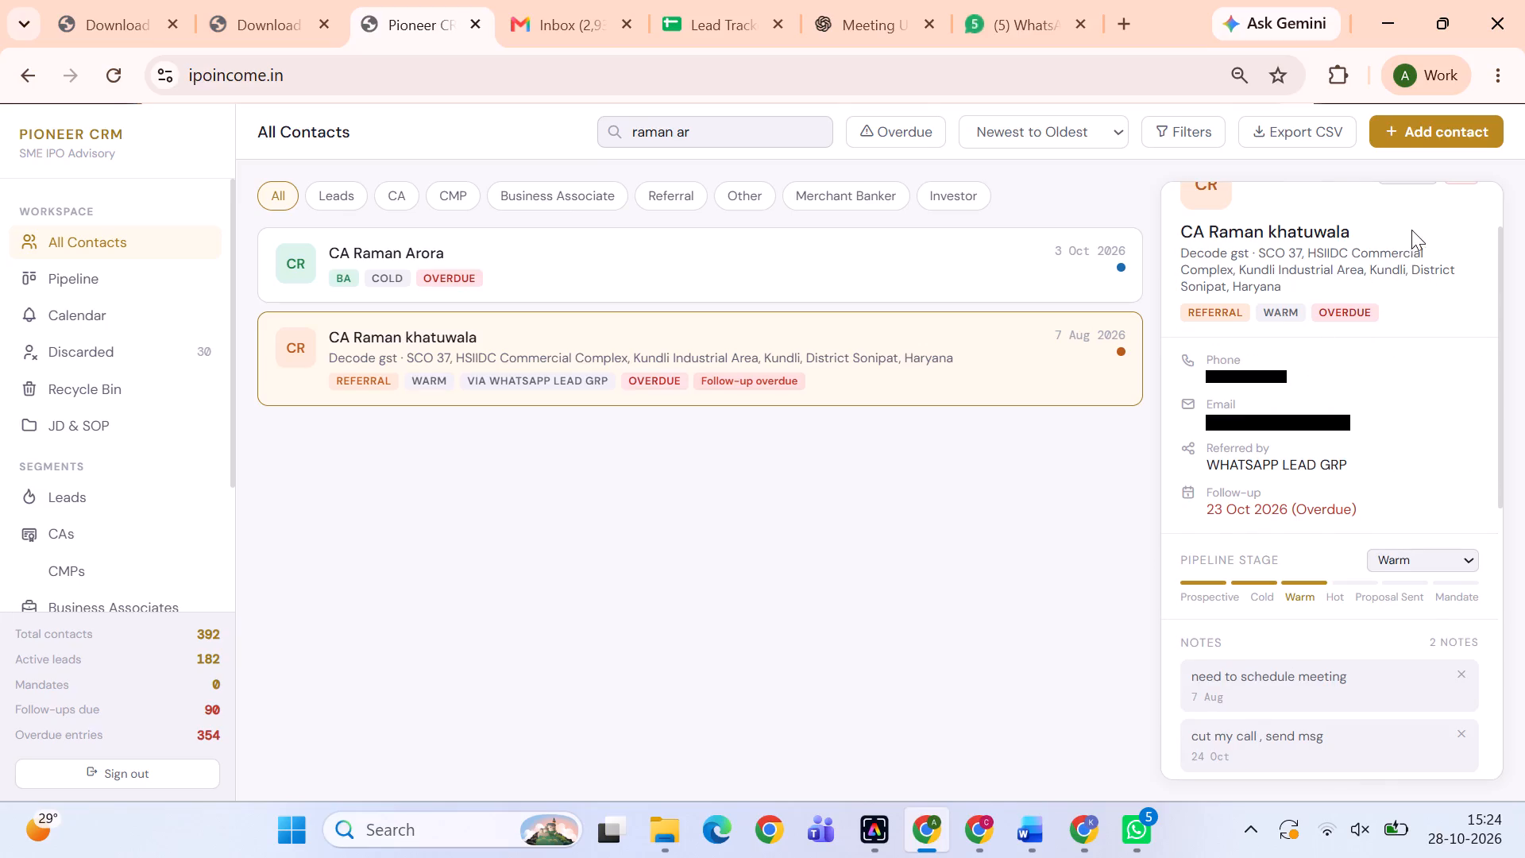
scroll(1270, 683, "down", 1)
scroll(1270, 683, "up", 1)
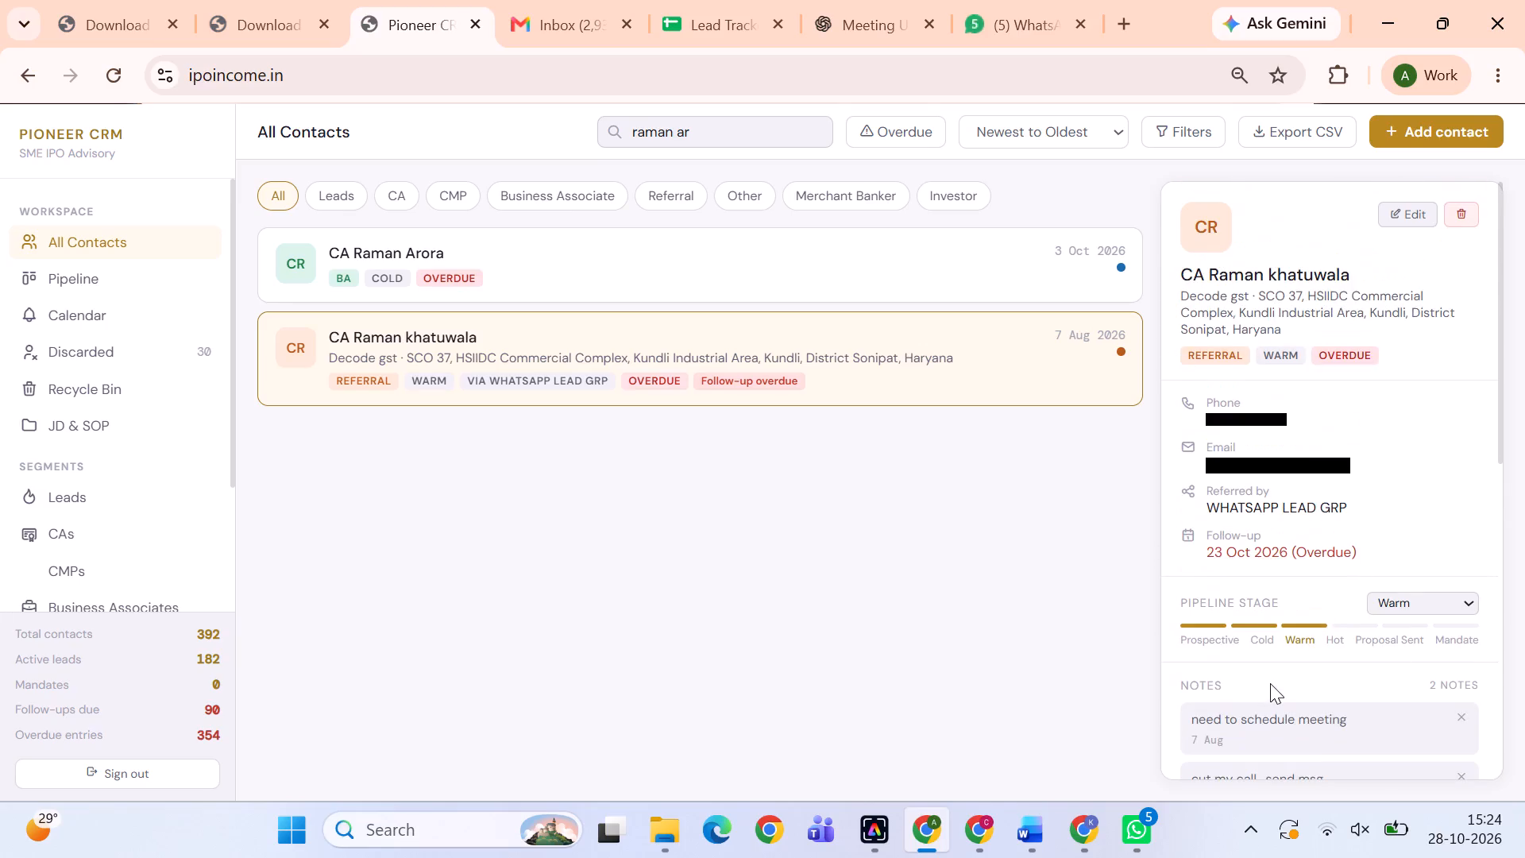
left_click(1419, 200)
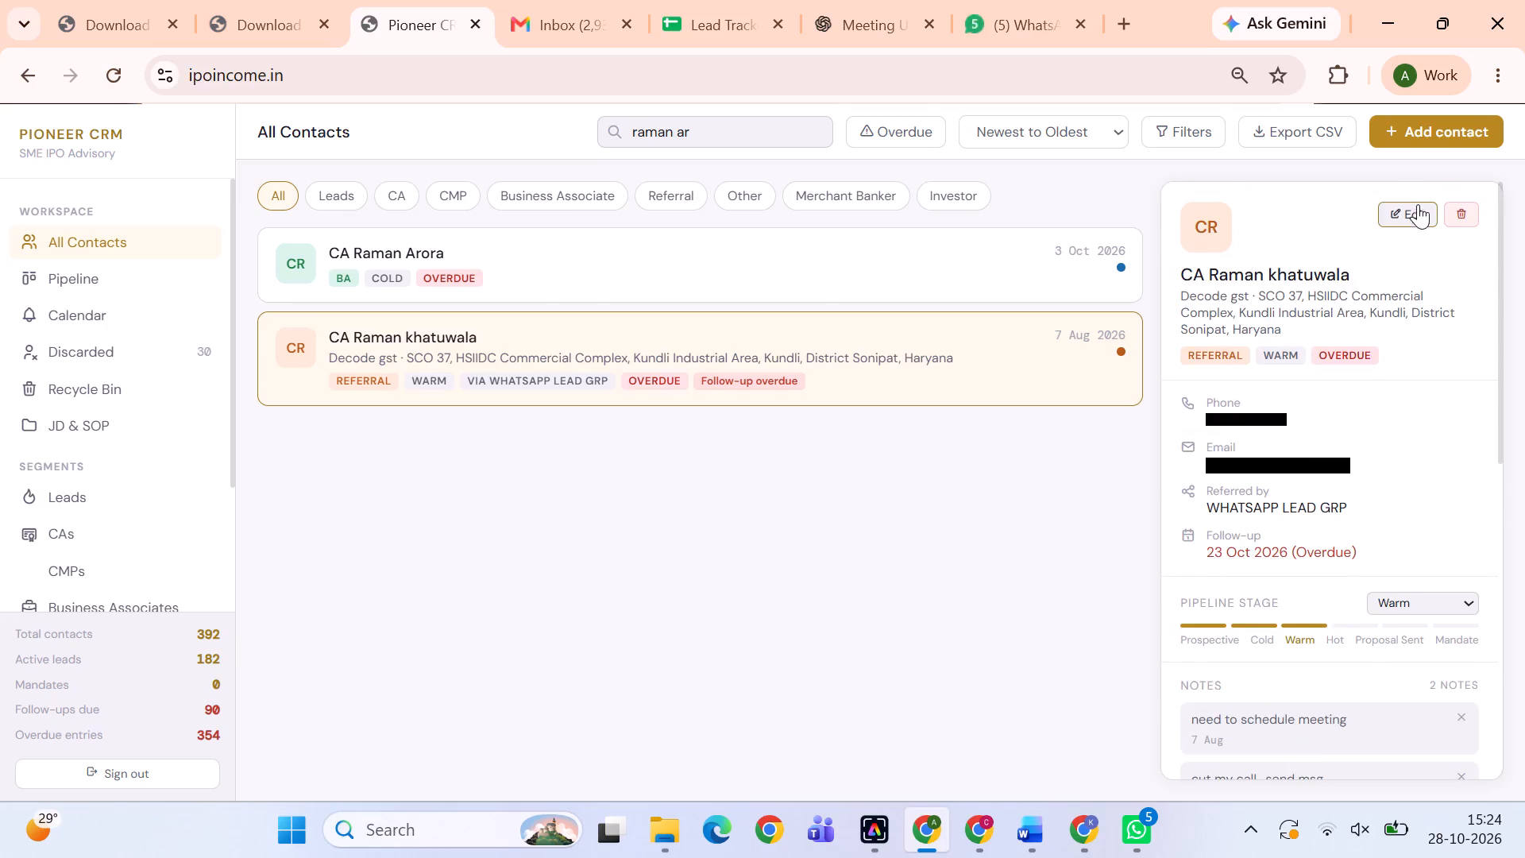
left_click(1417, 206)
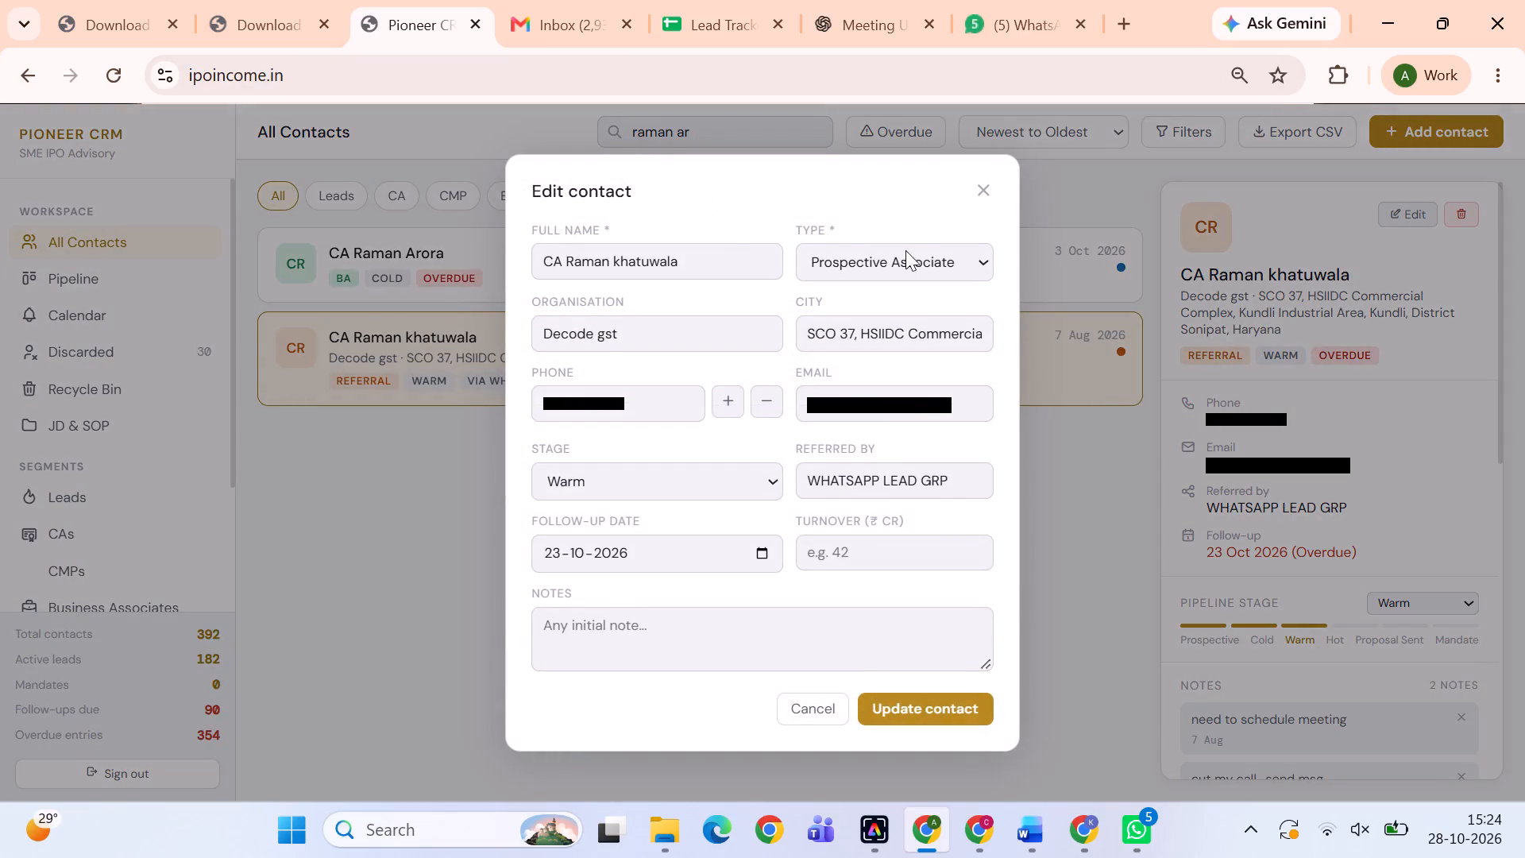
left_click(905, 256)
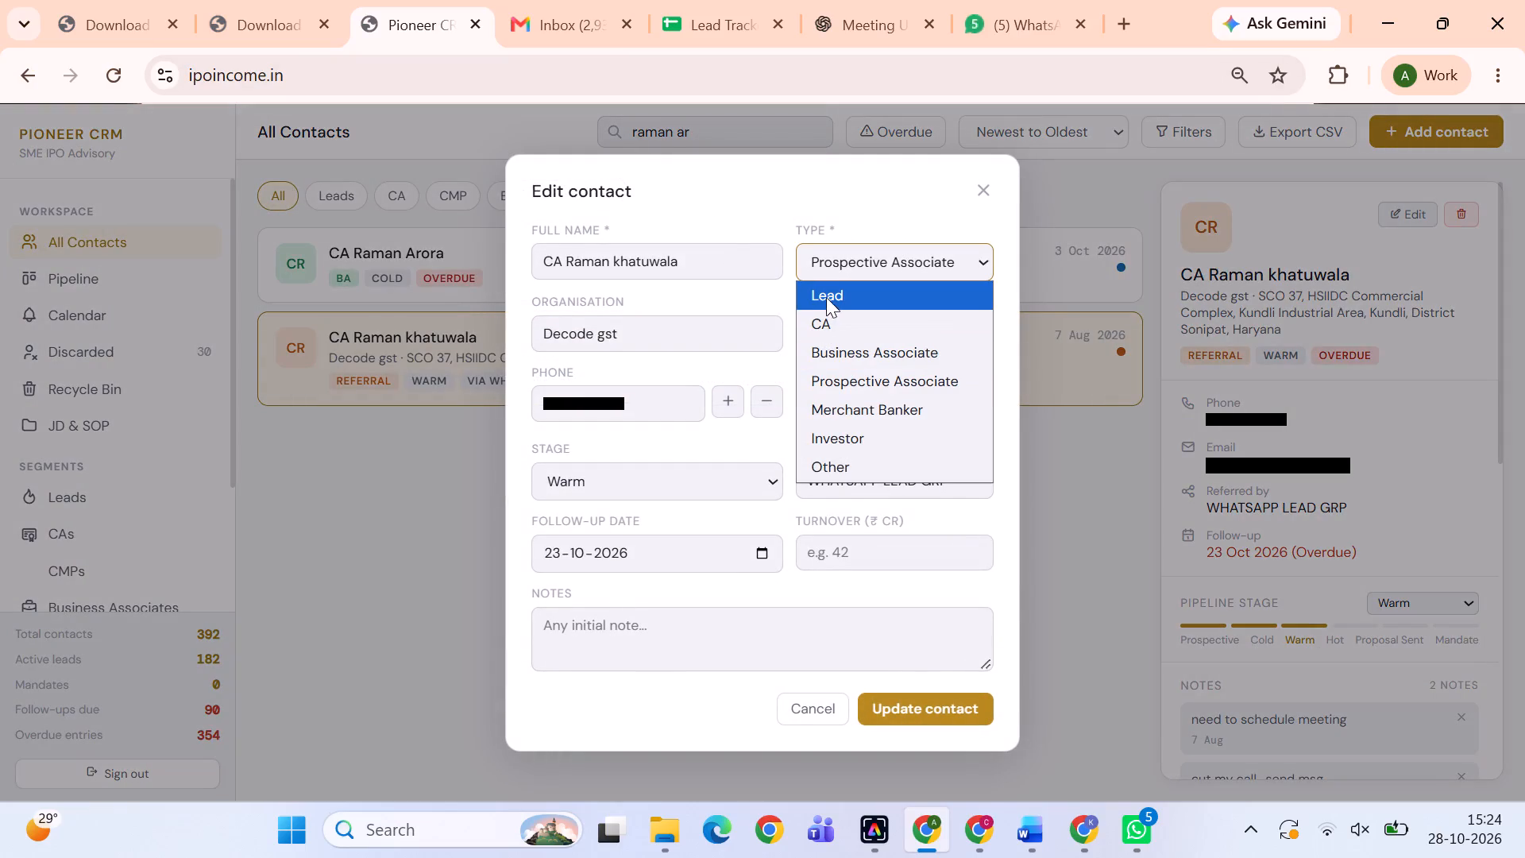
left_click(825, 297)
left_click(763, 481)
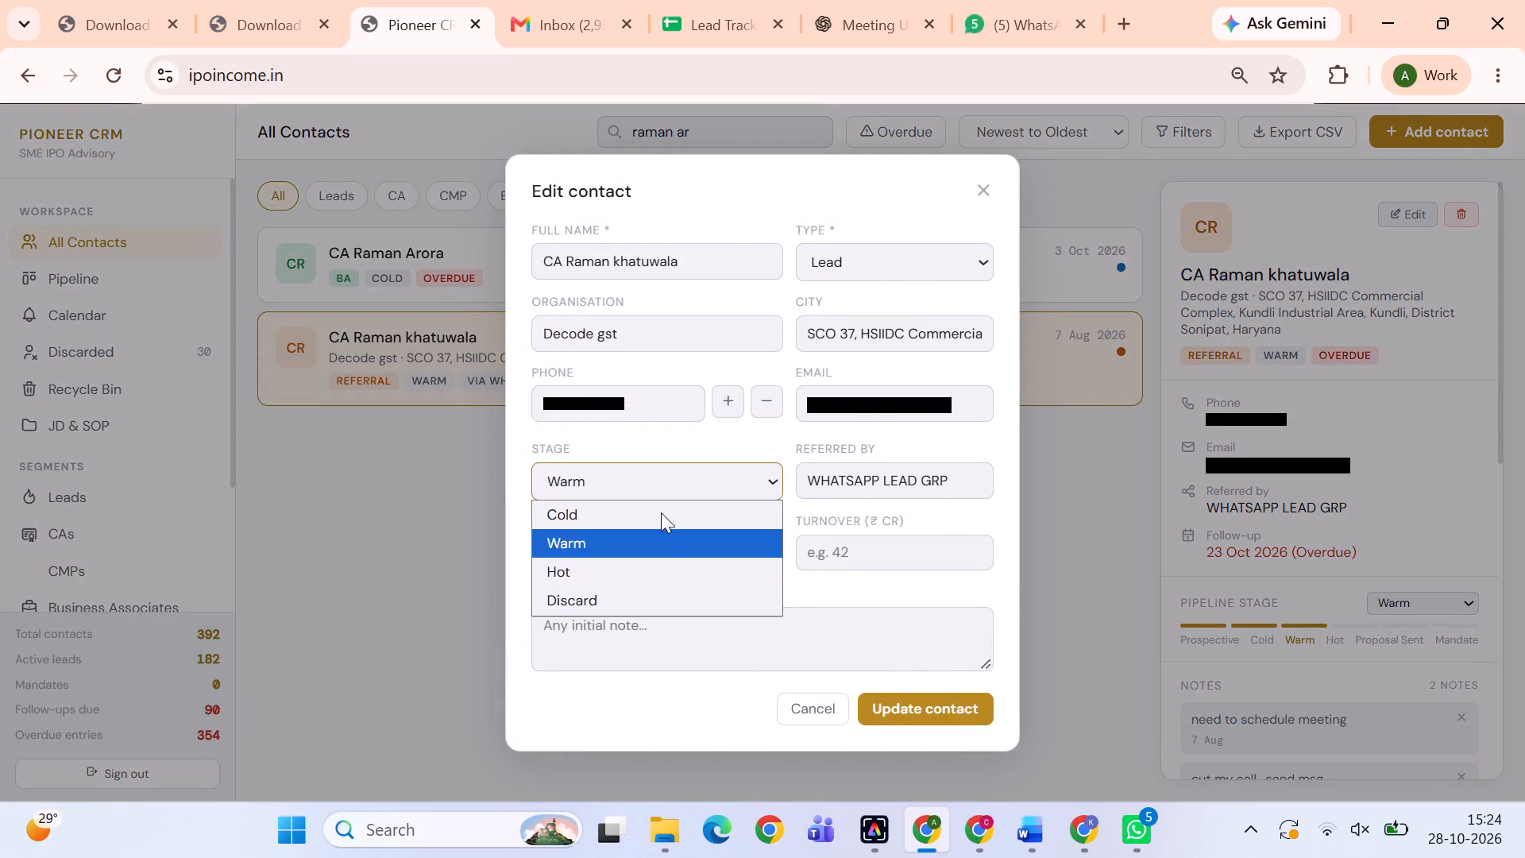
left_click(643, 565)
left_click(925, 702)
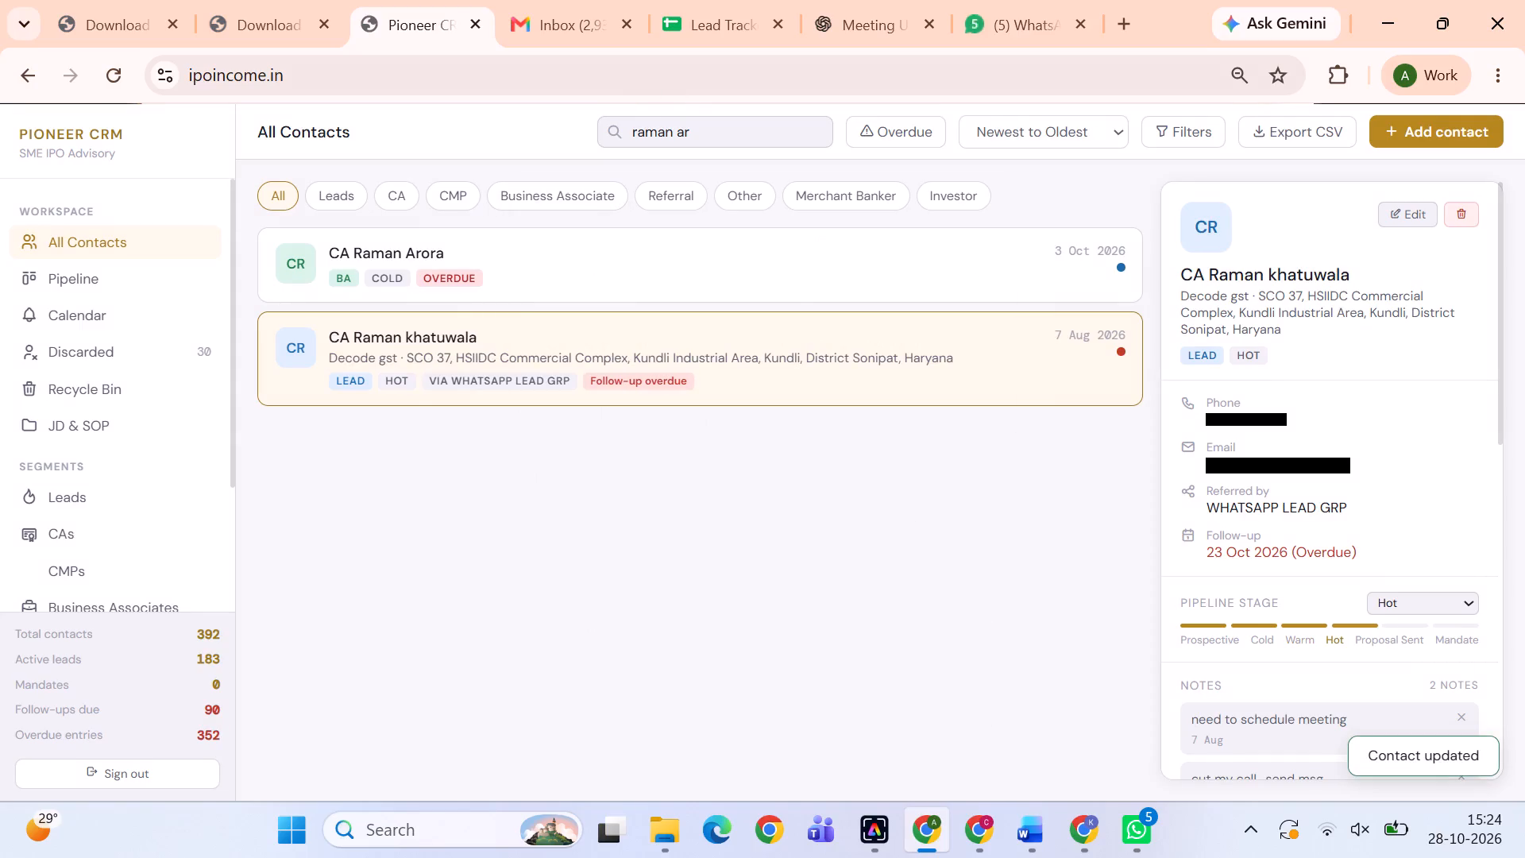
Search the contacts for "ca rajen" and open the matching business associate's details.
left_click(705, 132)
key("BackSpace")
key("BackSpace")
key("BackSpace")
key("BackSpace")
key("BackSpace")
key("BackSpace")
key("BackSpace")
key("BackSpace")
key("BackSpace")
key("BackSpace")
key("BackSpace")
key("BackSpace")
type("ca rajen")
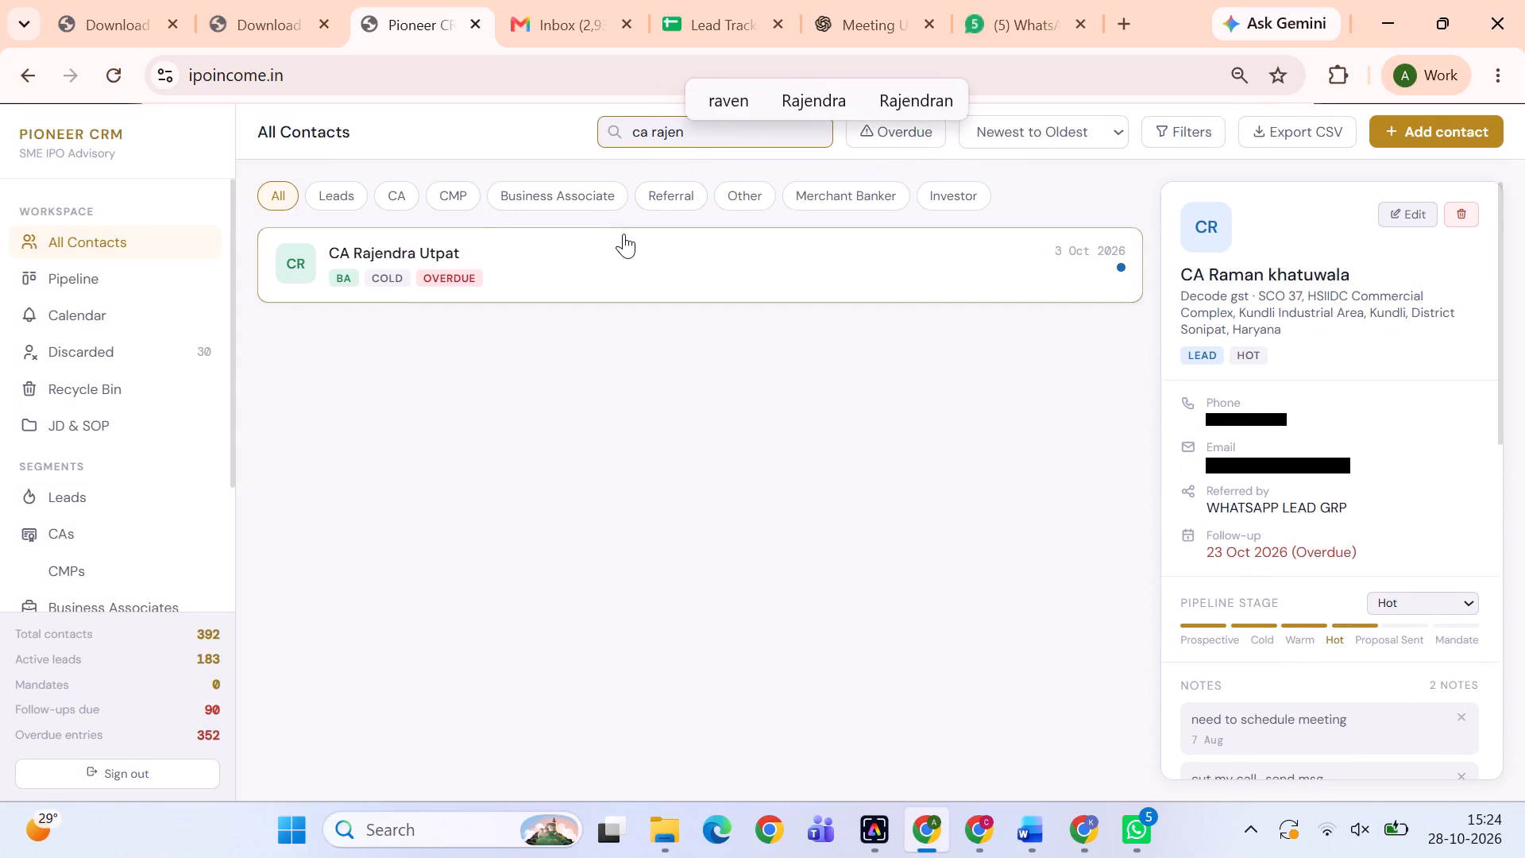
left_click(624, 236)
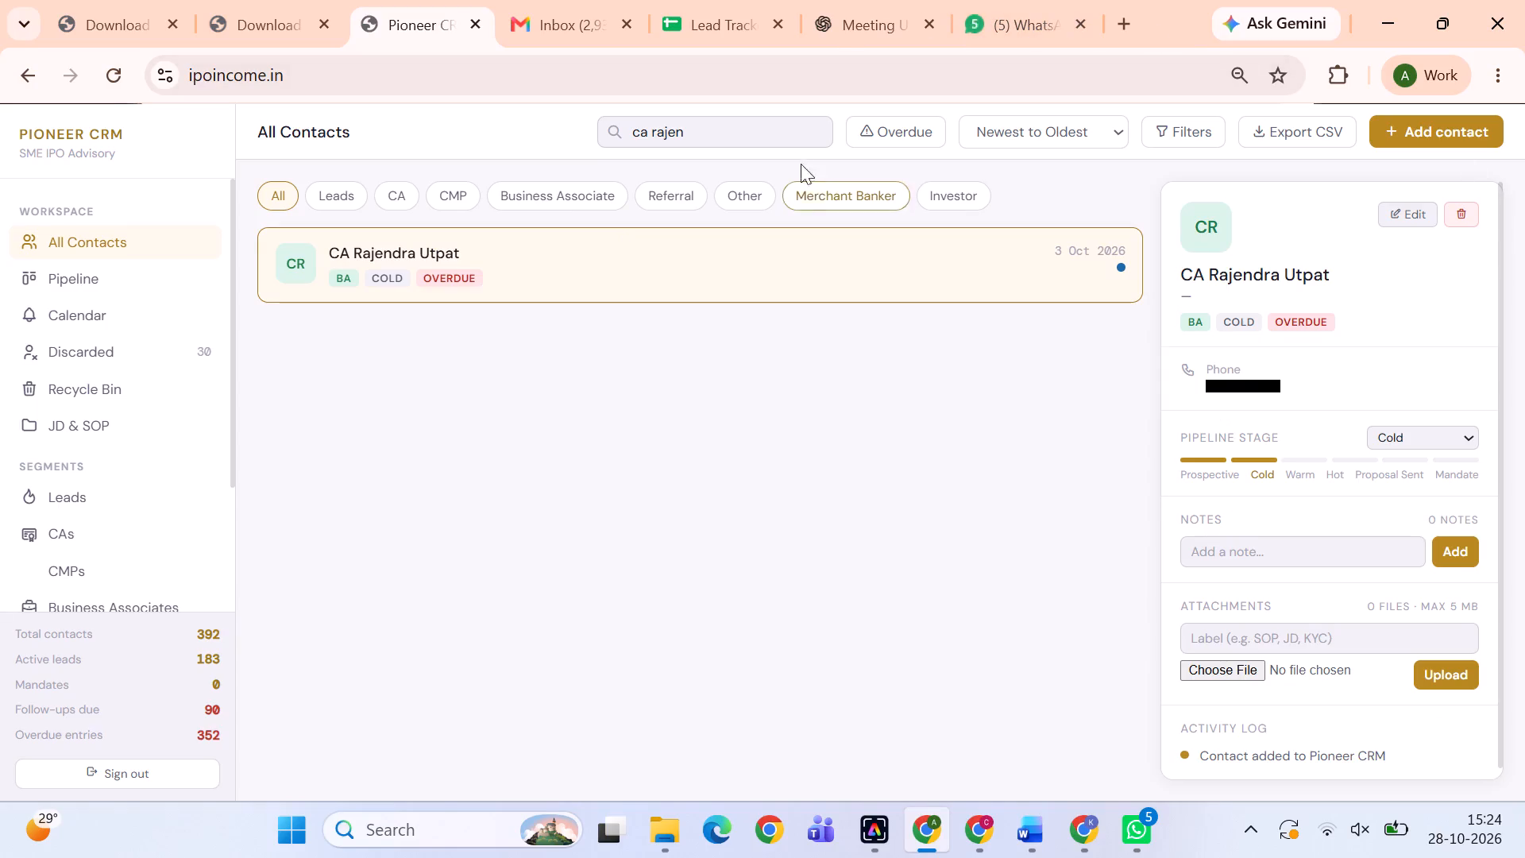
Replace the contact search with "sarthak" and open the matching business associate's details.
left_click(793, 123)
key("BackSpace")
key("BackSpace")
key("BackSpace")
key("BackSpace")
key("BackSpace")
key("BackSpace")
key("BackSpace")
key("BackSpace")
key("BackSpace")
key("BackSpace")
key("BackSpace")
key("BackSpace")
key("BackSpace")
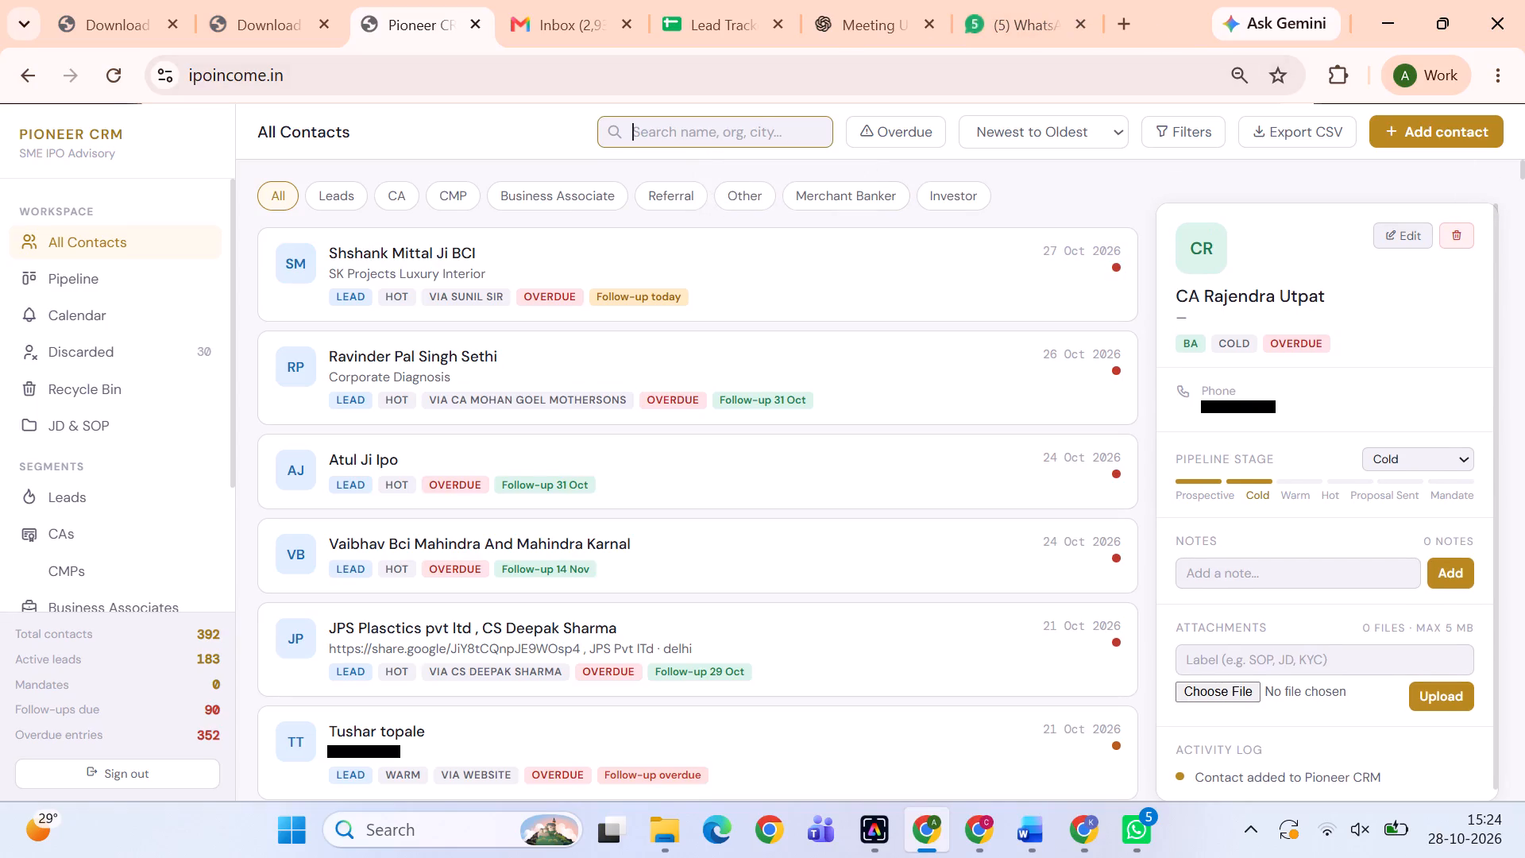
left_click(817, 128)
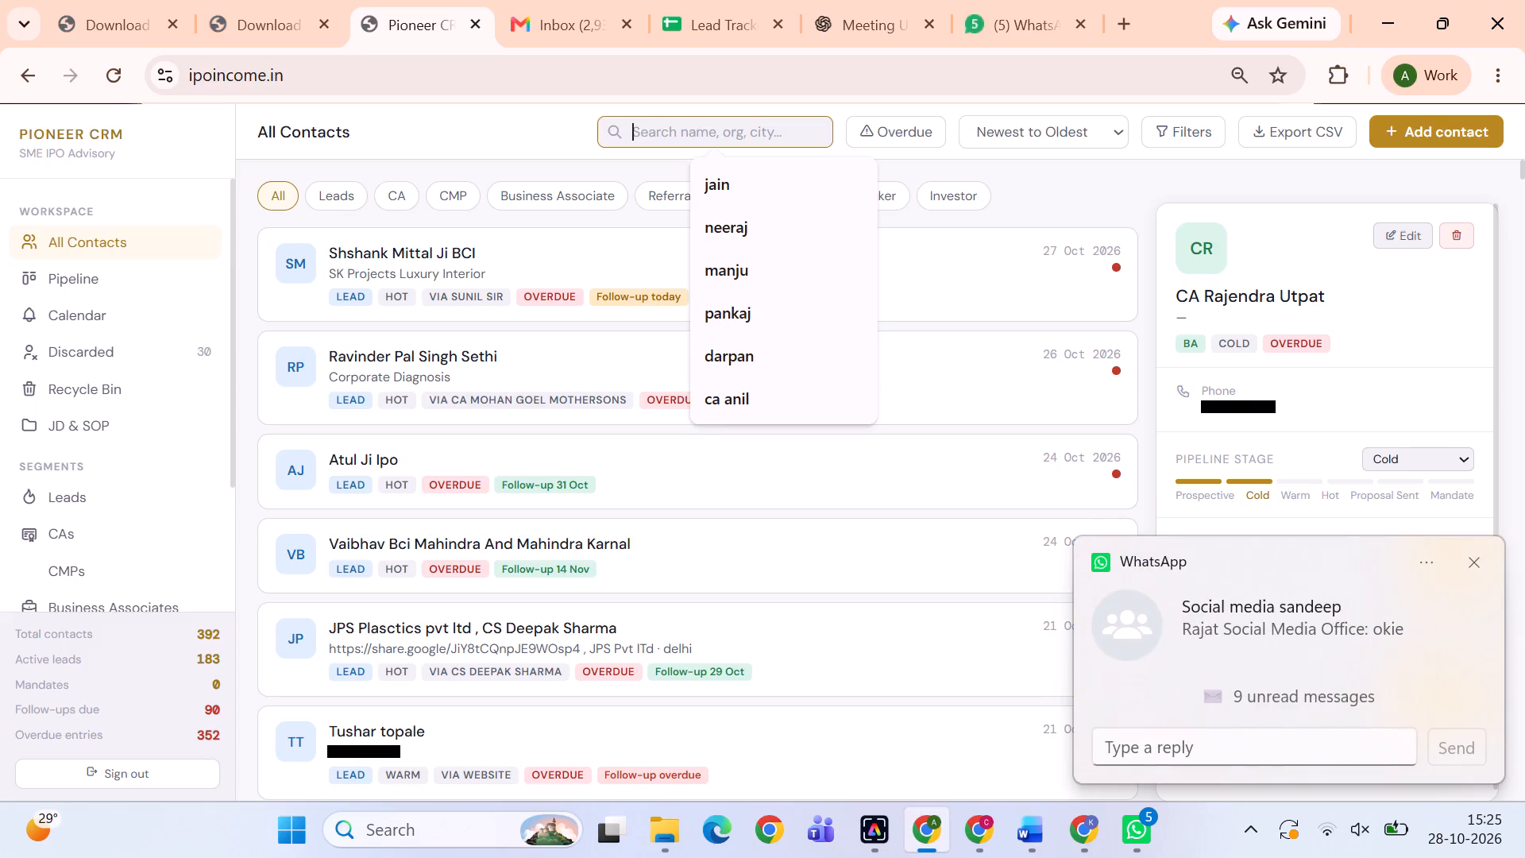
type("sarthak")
left_click(733, 265)
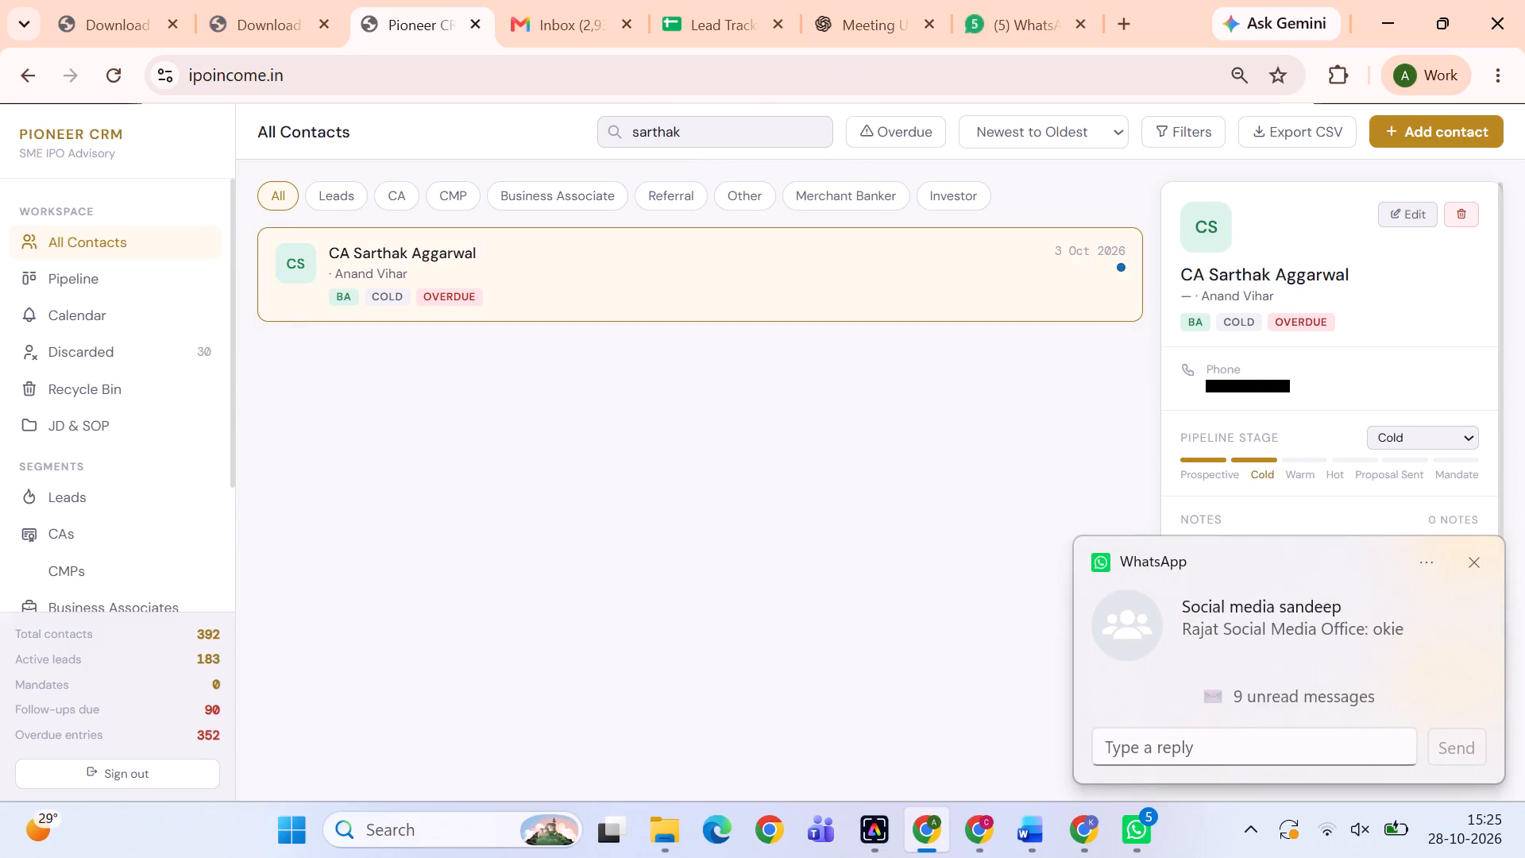
Dismiss the WhatsApp message notification covering the contact's details.
left_click(1470, 556)
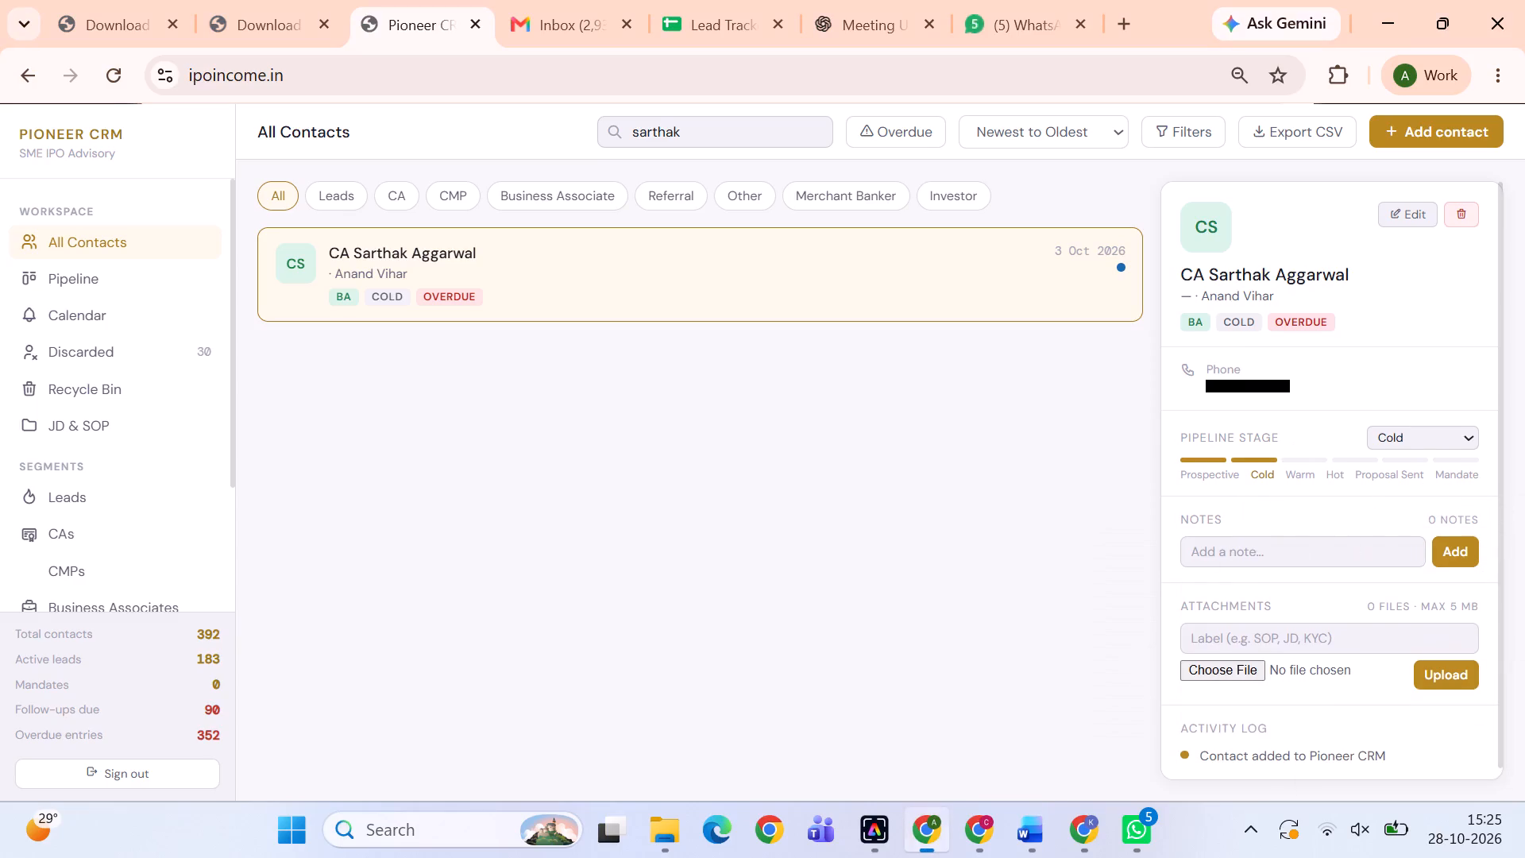
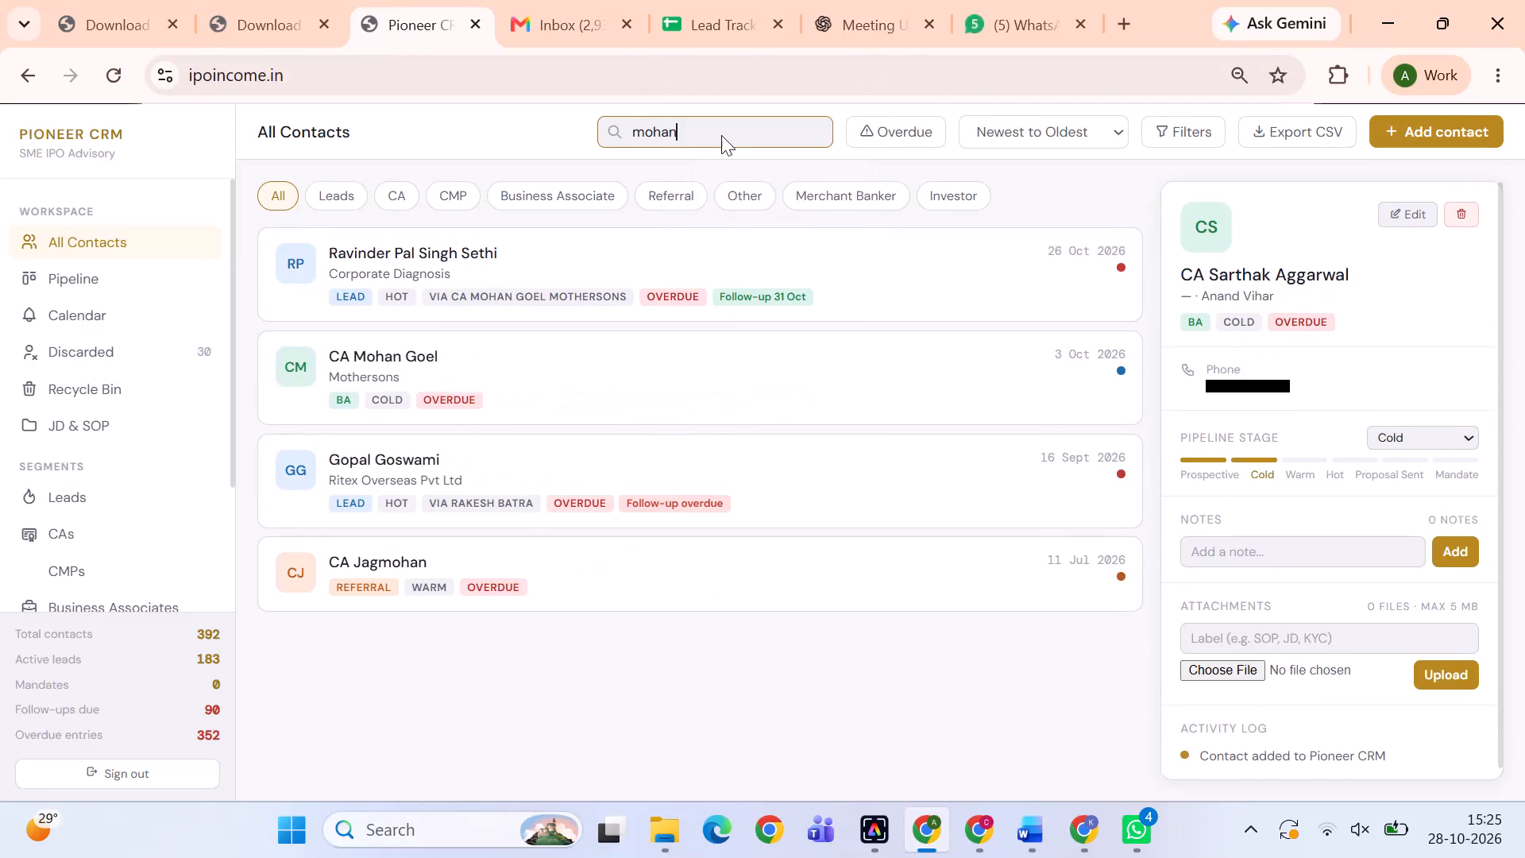
Open the details of the Mothersons business associate from the "mohan" search results.
left_click(600, 352)
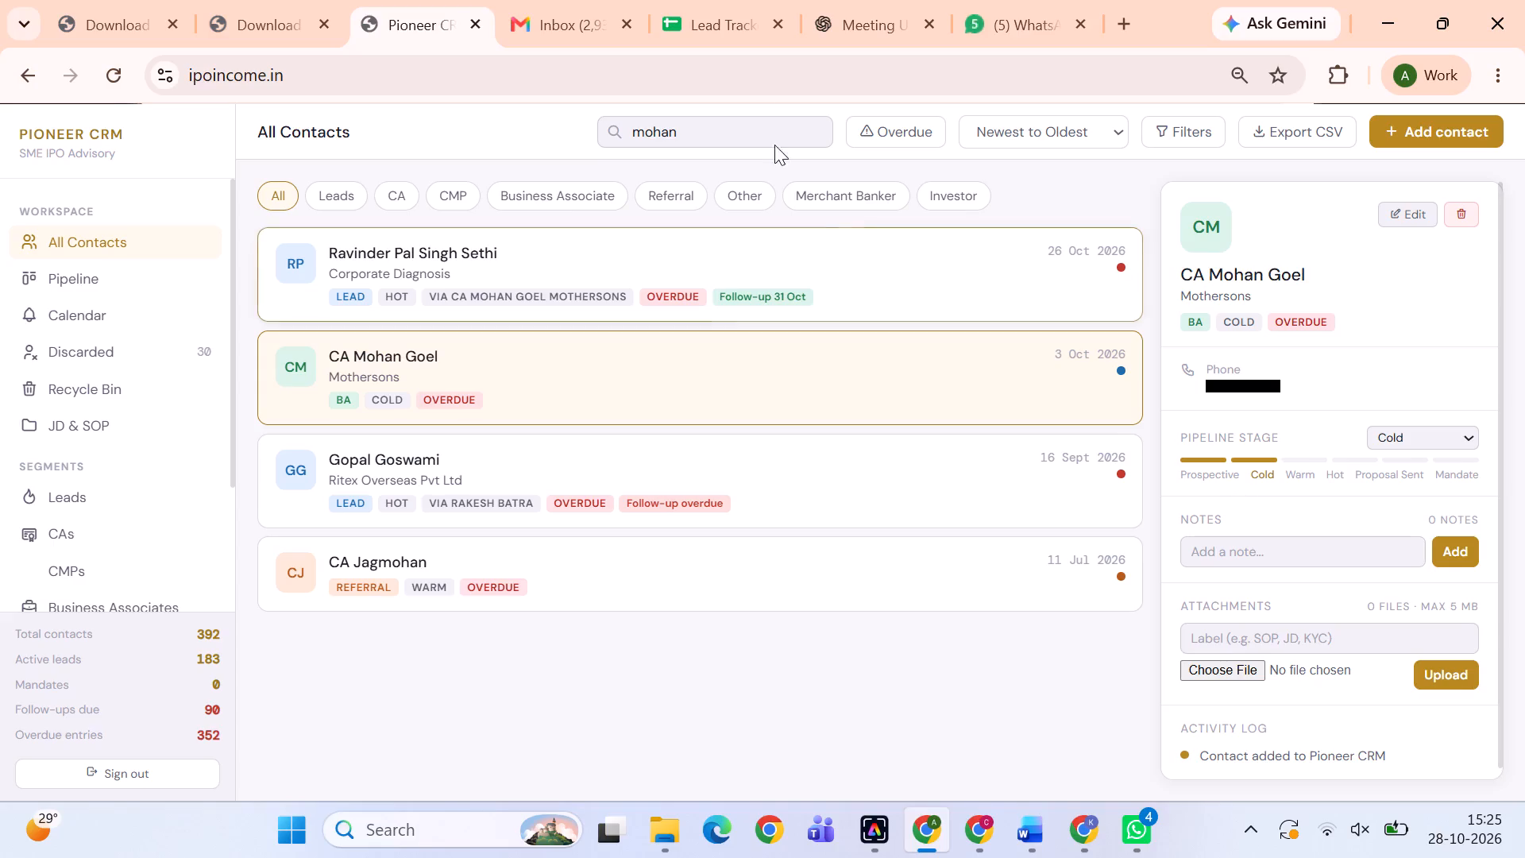
Search the contacts for "ca mohan" and review the details and notes of the Corporate Diagnosis lead.
left_click(728, 122)
key("BackSpace")
key("BackSpace")
key("BackSpace")
key("BackSpace")
key("BackSpace")
key("BackSpace")
key("BackSpace")
key("BackSpace")
key("BackSpace")
key("BackSpace")
key("BackSpace")
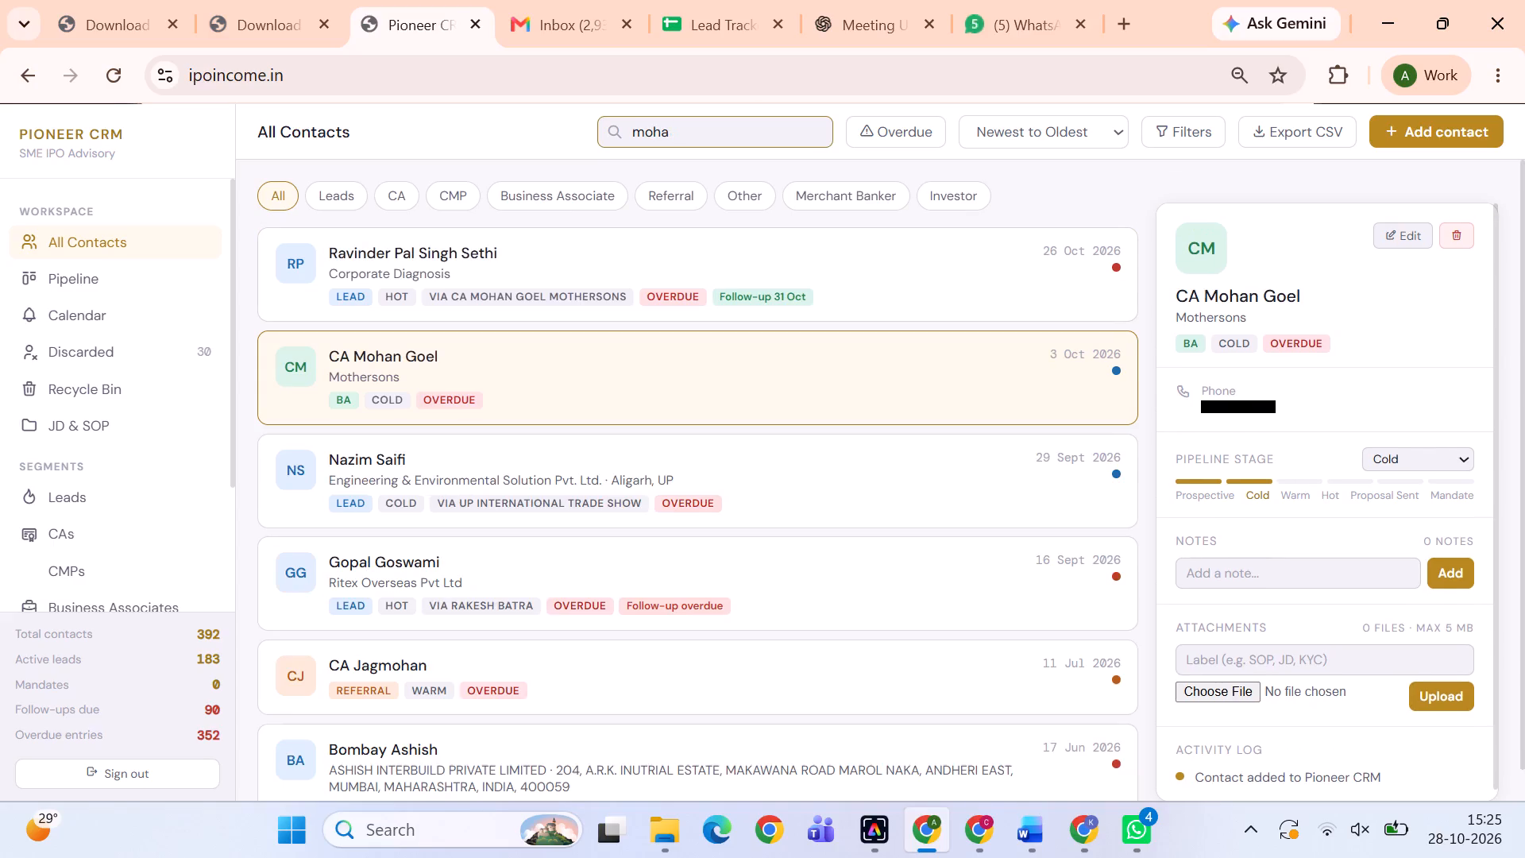
key("BackSpace")
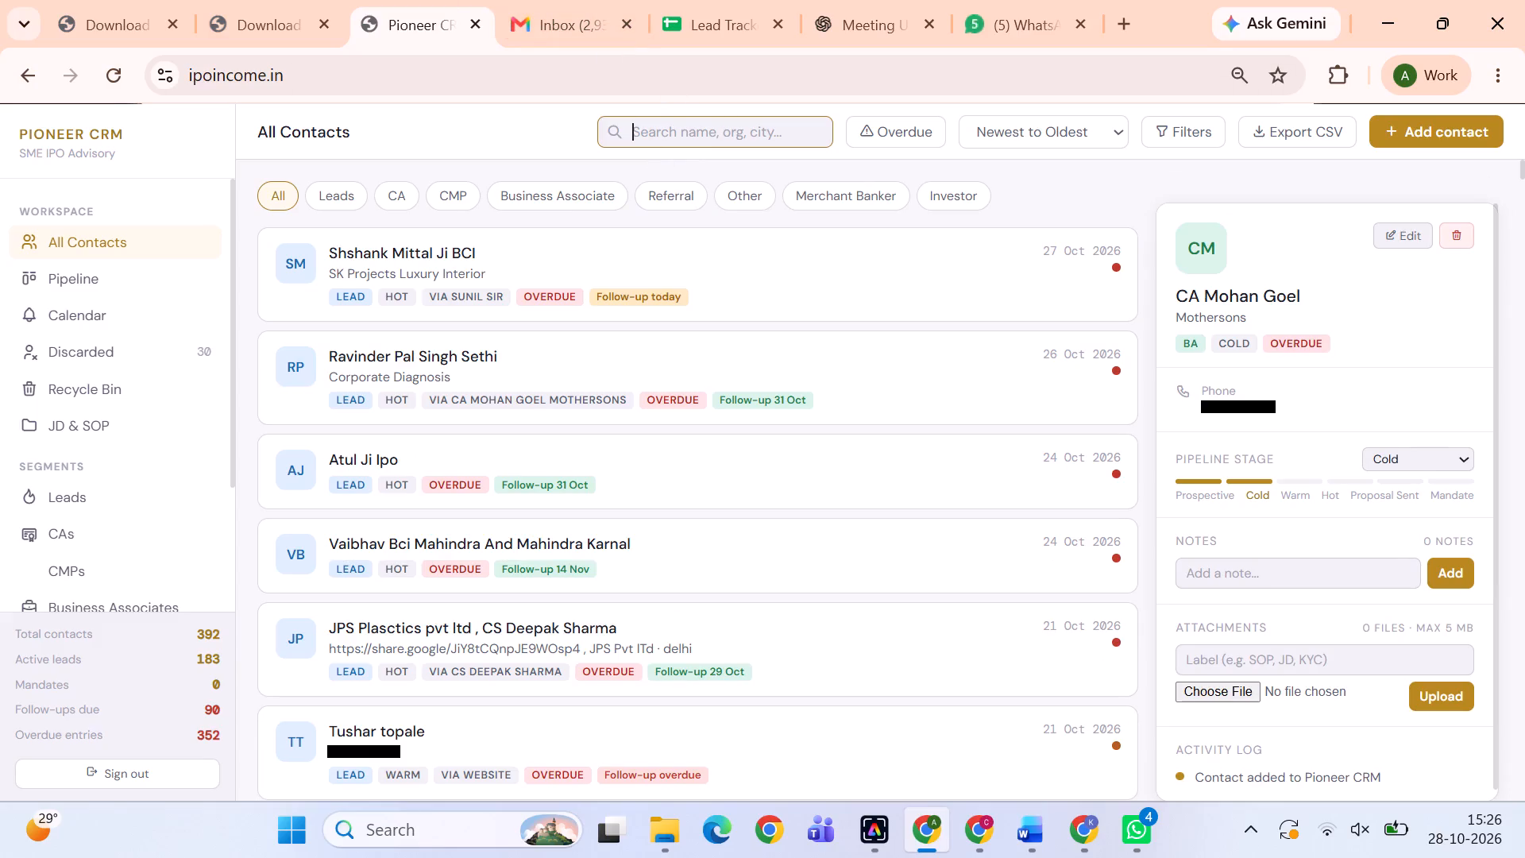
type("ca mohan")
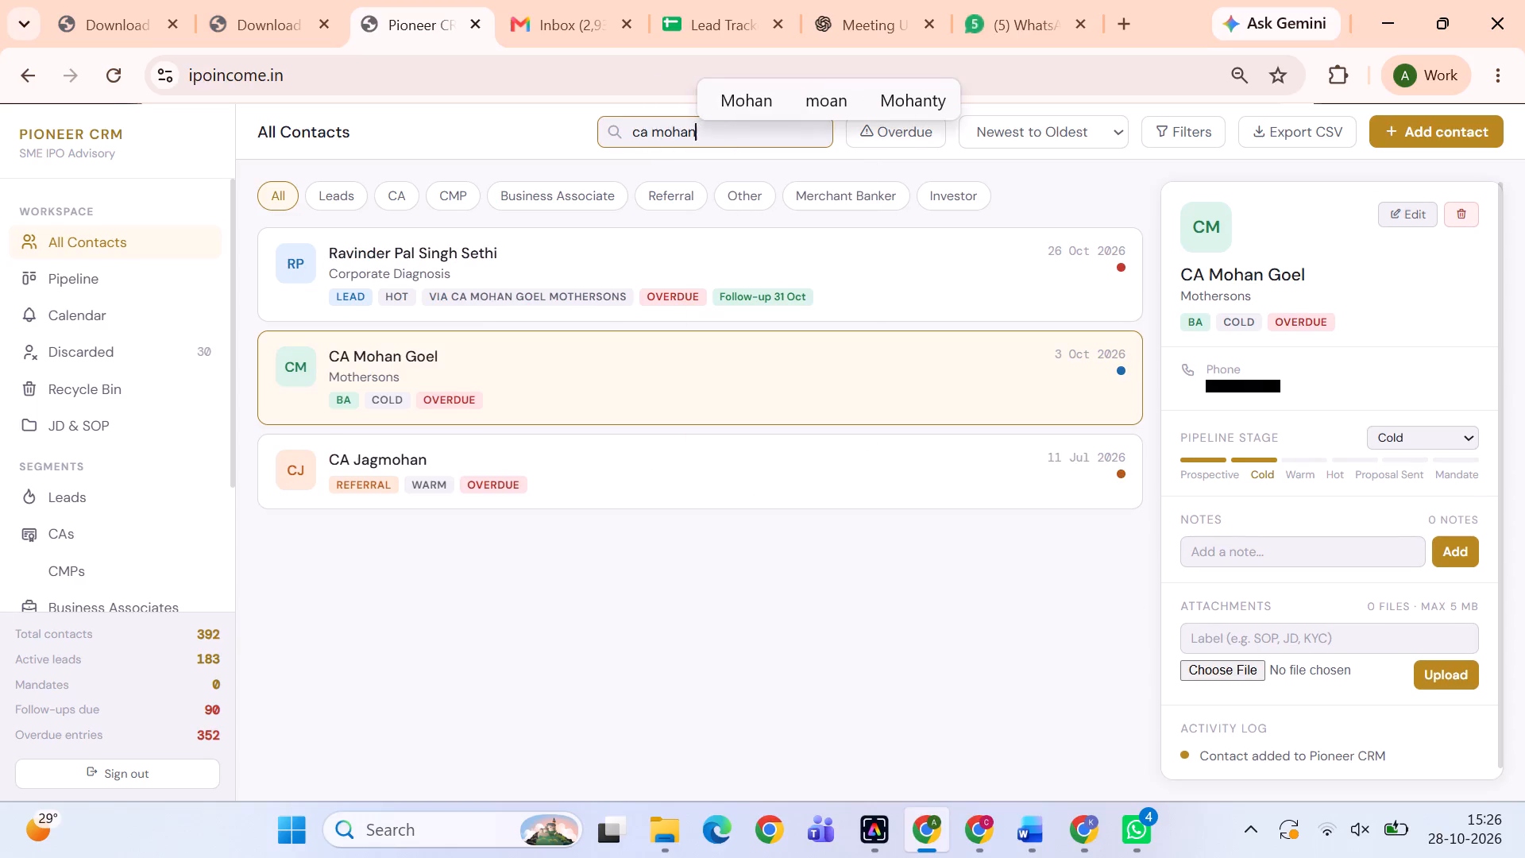
left_click(912, 259)
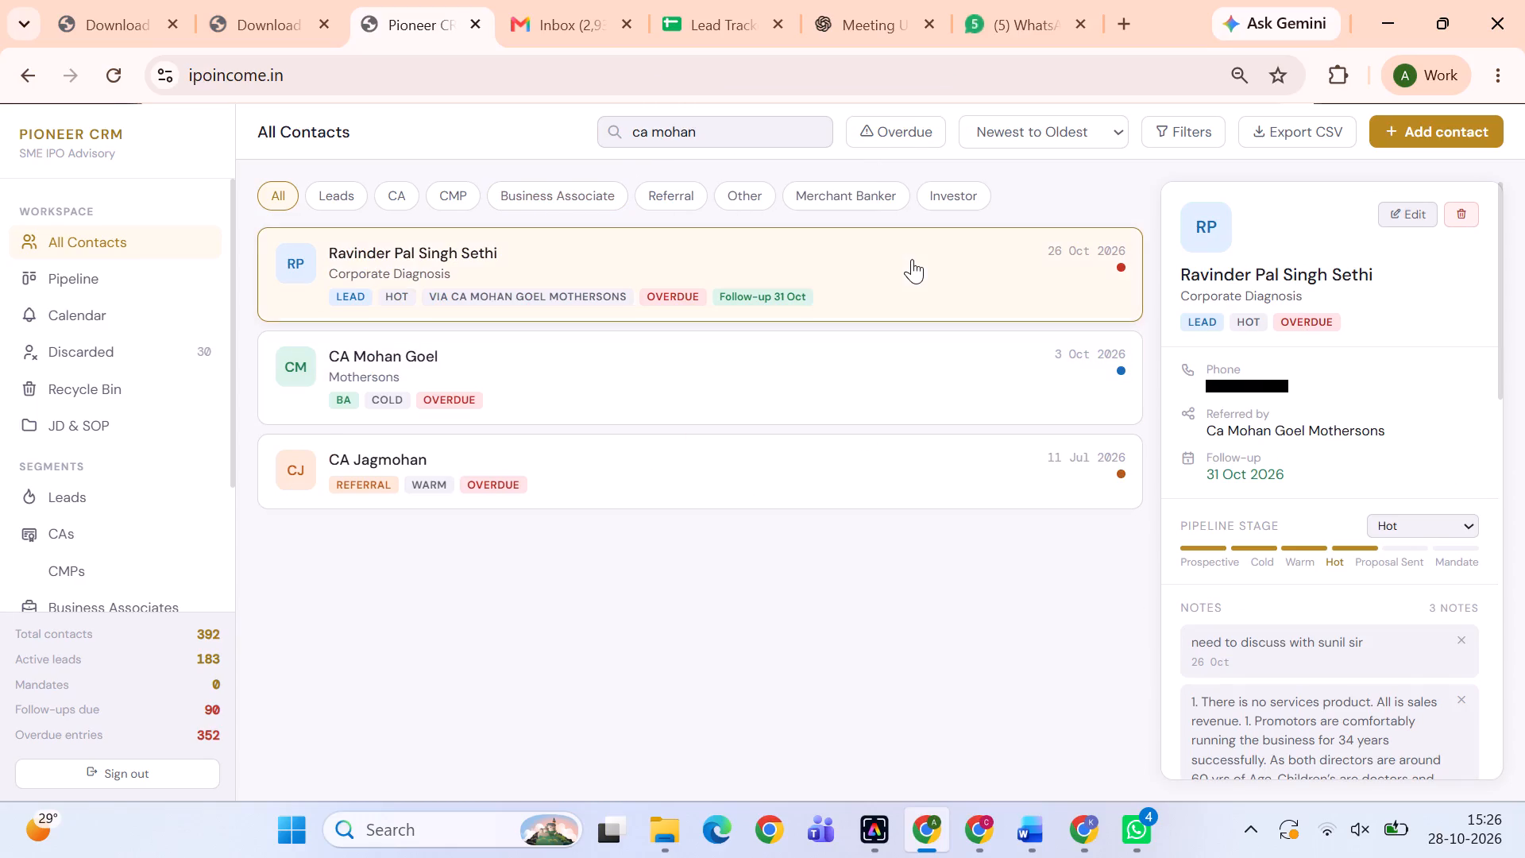
scroll(1302, 400, "down", 2)
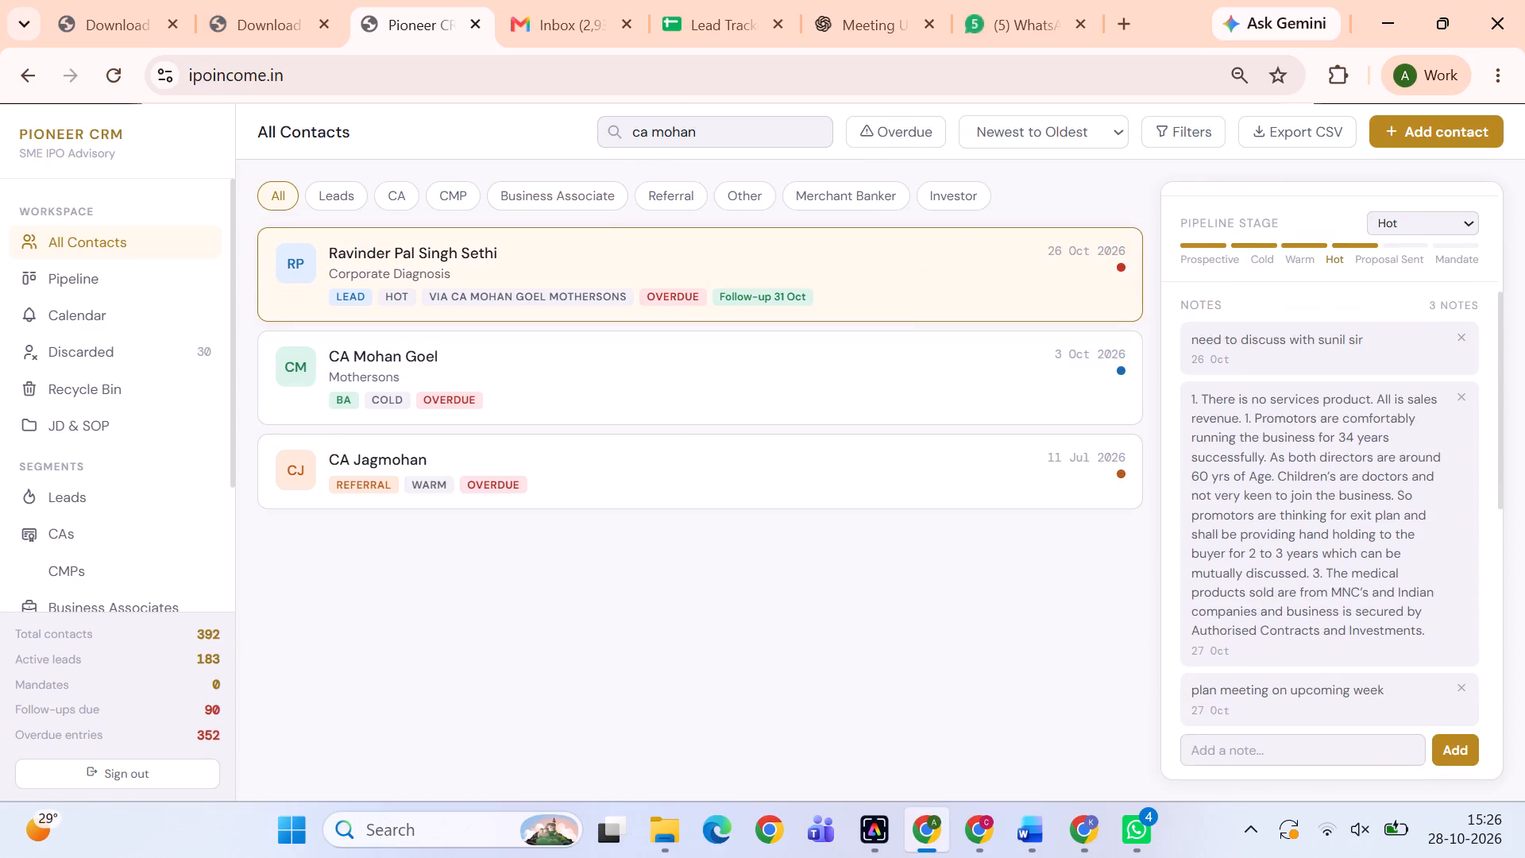
scroll(1302, 400, "up", 1)
Replace the contact search with "trich" and open the matching business associate's details.
left_click(722, 115)
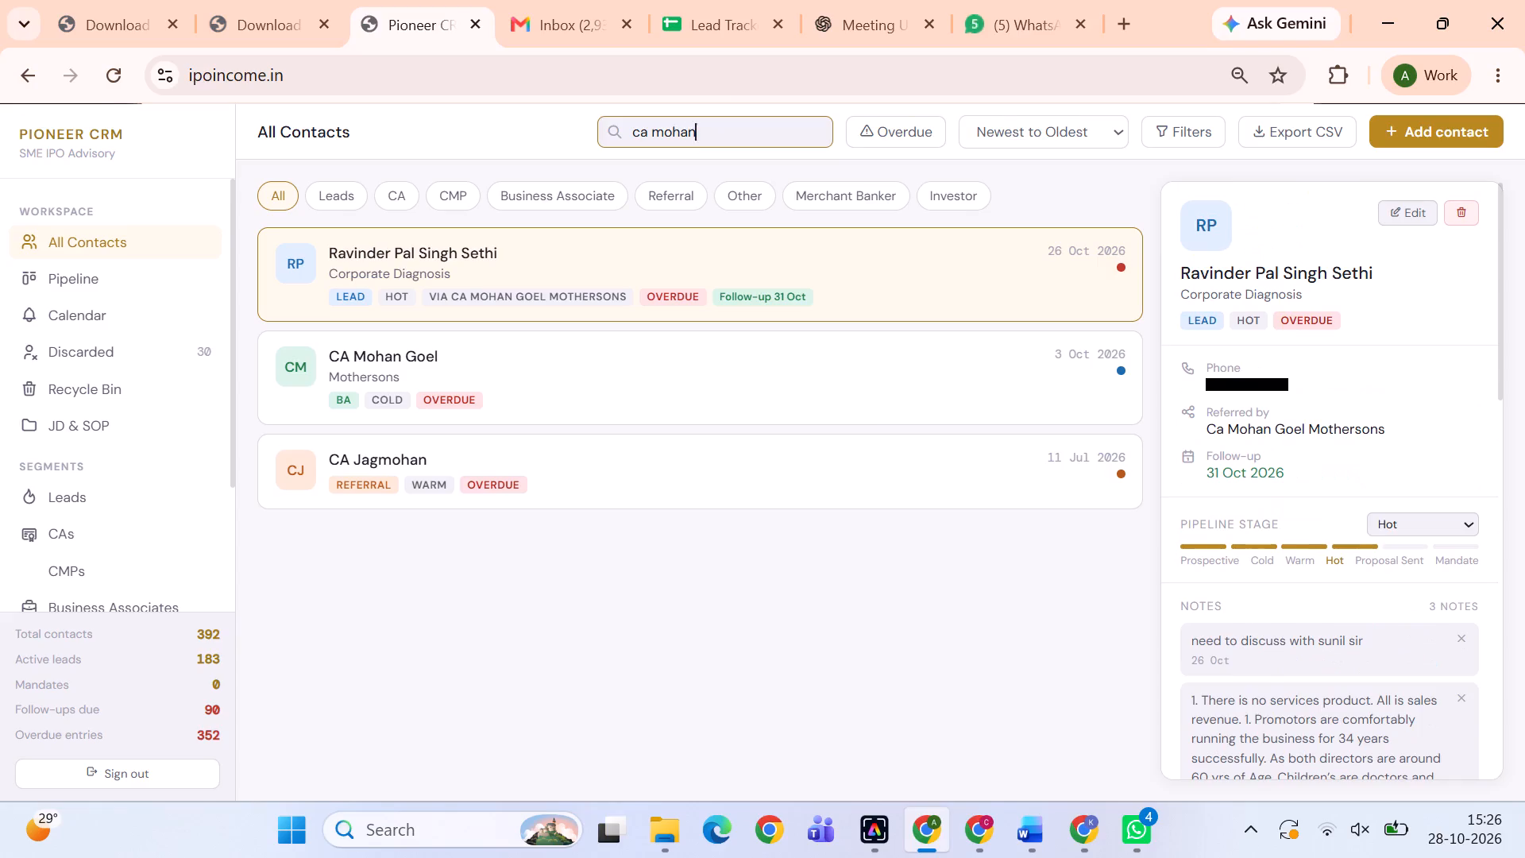
key("BackSpace")
key("BackSpace")
key("BackSpace")
key("BackSpace")
key("BackSpace")
key("BackSpace")
key("BackSpace")
key("BackSpace")
key("BackSpace")
key("BackSpace")
key("BackSpace")
key("BackSpace")
key("BackSpace")
key("BackSpace")
key("BackSpace")
key("BackSpace")
key("BackSpace")
key("BackSpace")
key("BackSpace")
key("BackSpace")
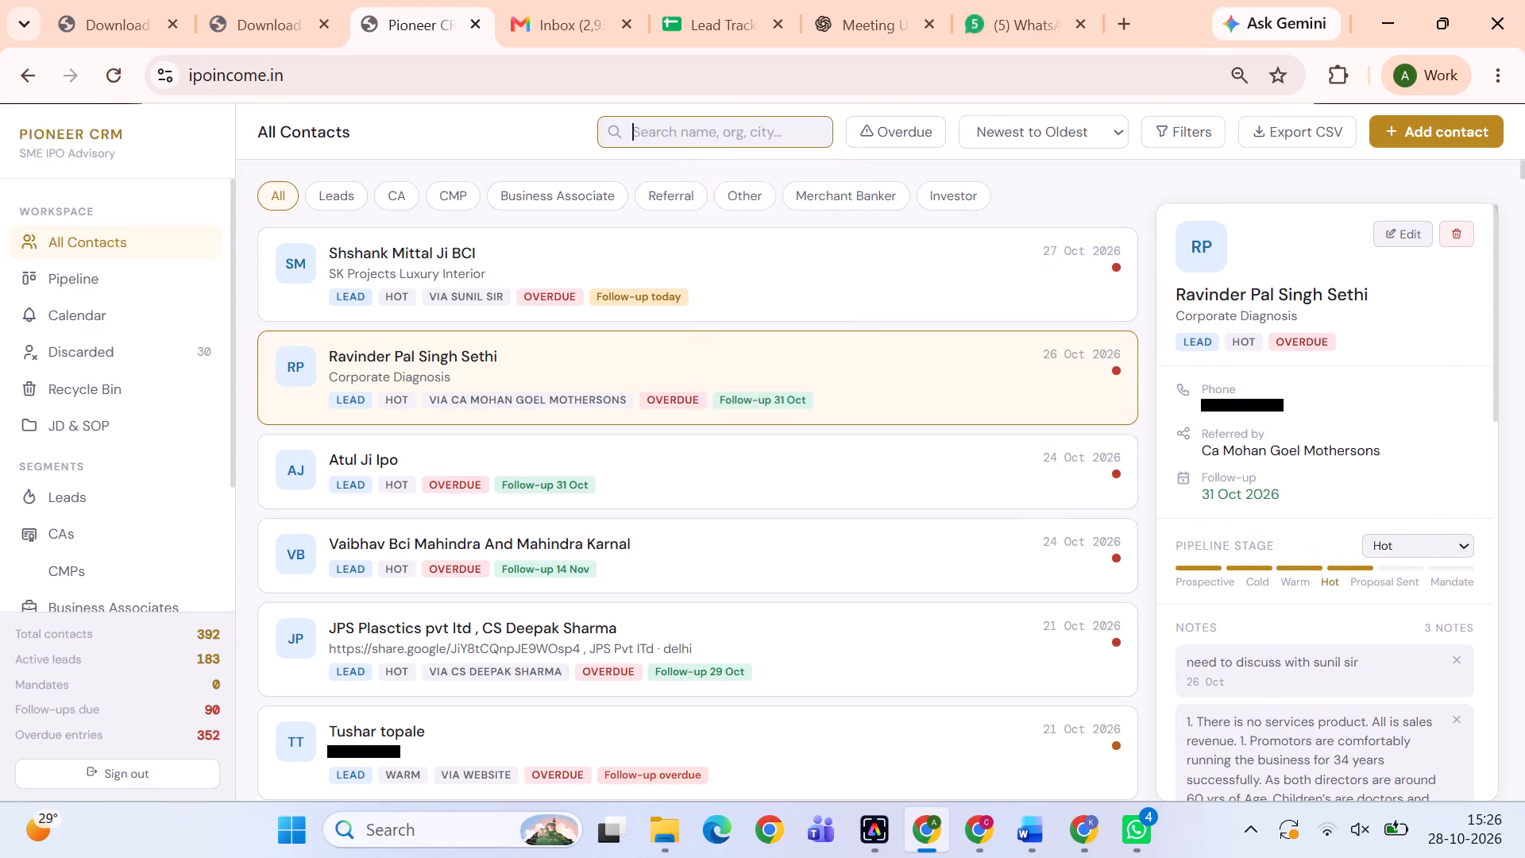
type("trich")
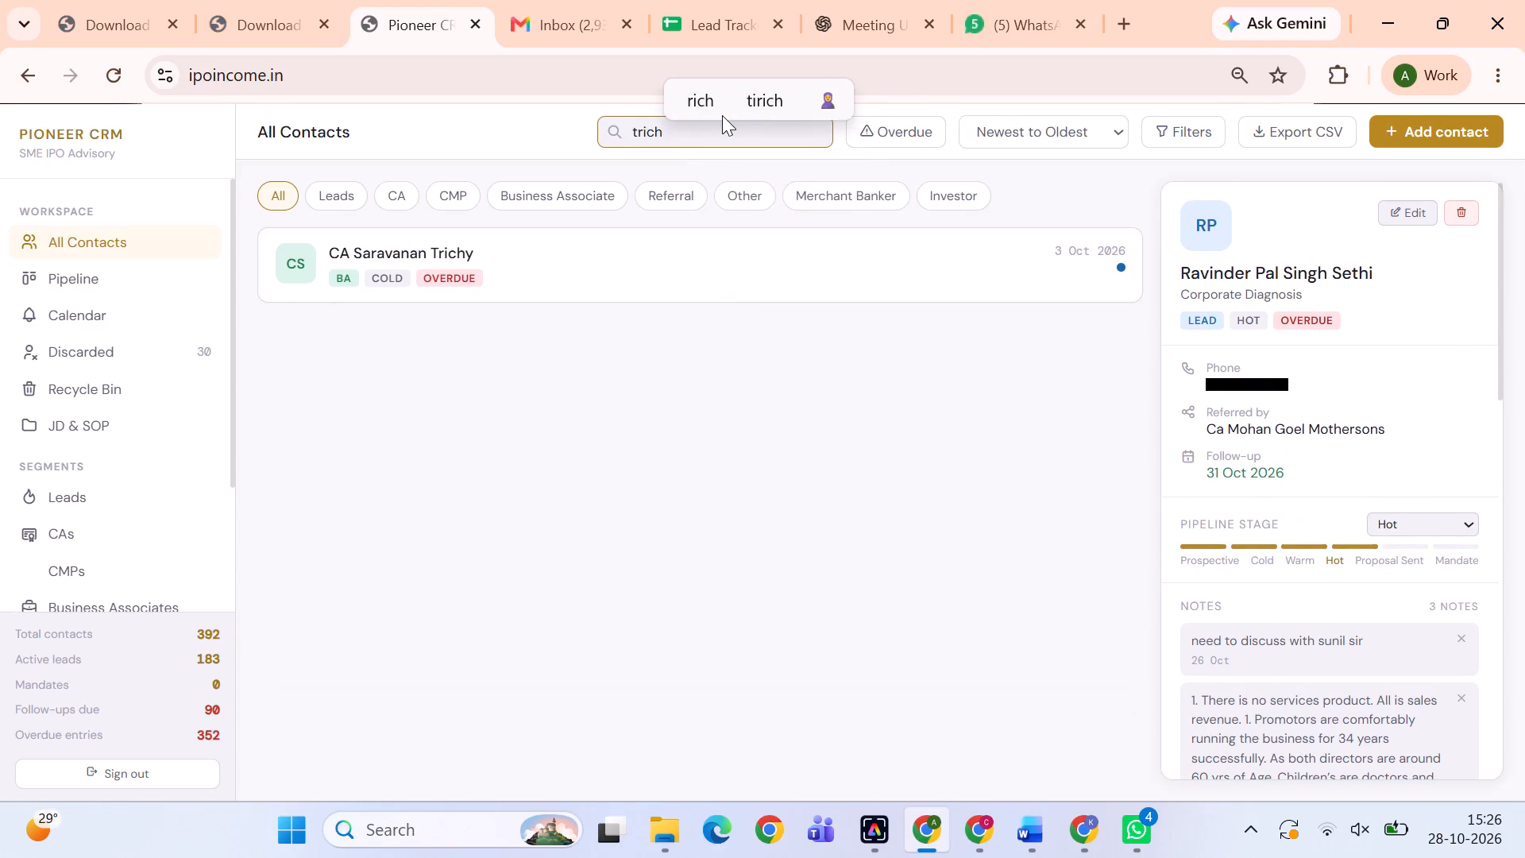
left_click(649, 241)
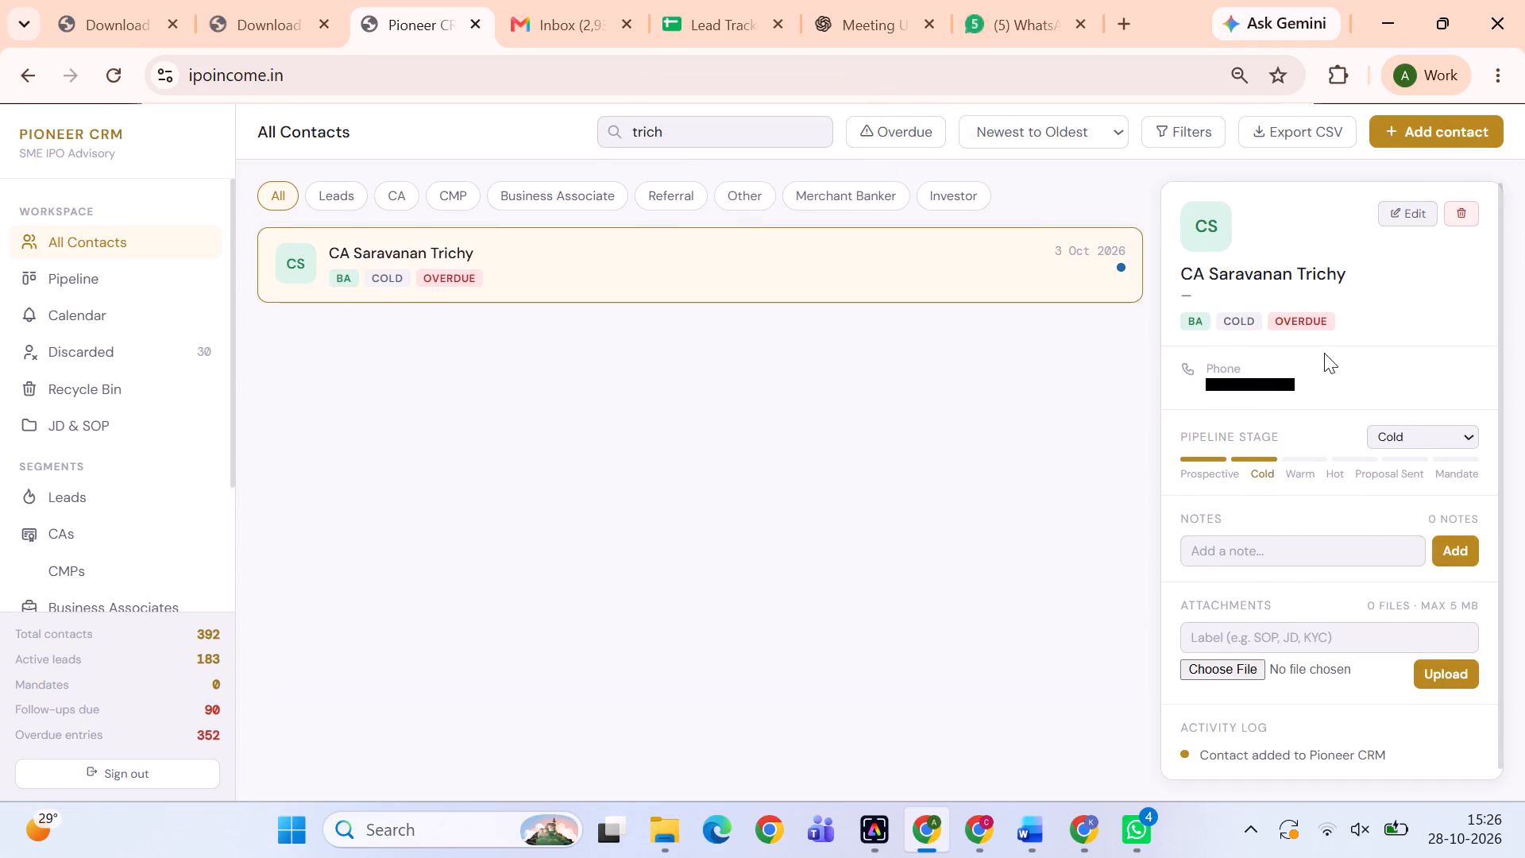
left_click(743, 133)
key("BackSpace")
key("BackSpace")
key("BackSpace")
key("BackSpace")
key("BackSpace")
key("BackSpace")
key("BackSpace")
key("BackSpace")
key("BackSpace")
key("BackSpace")
key("BackSpace")
key("BackSpace")
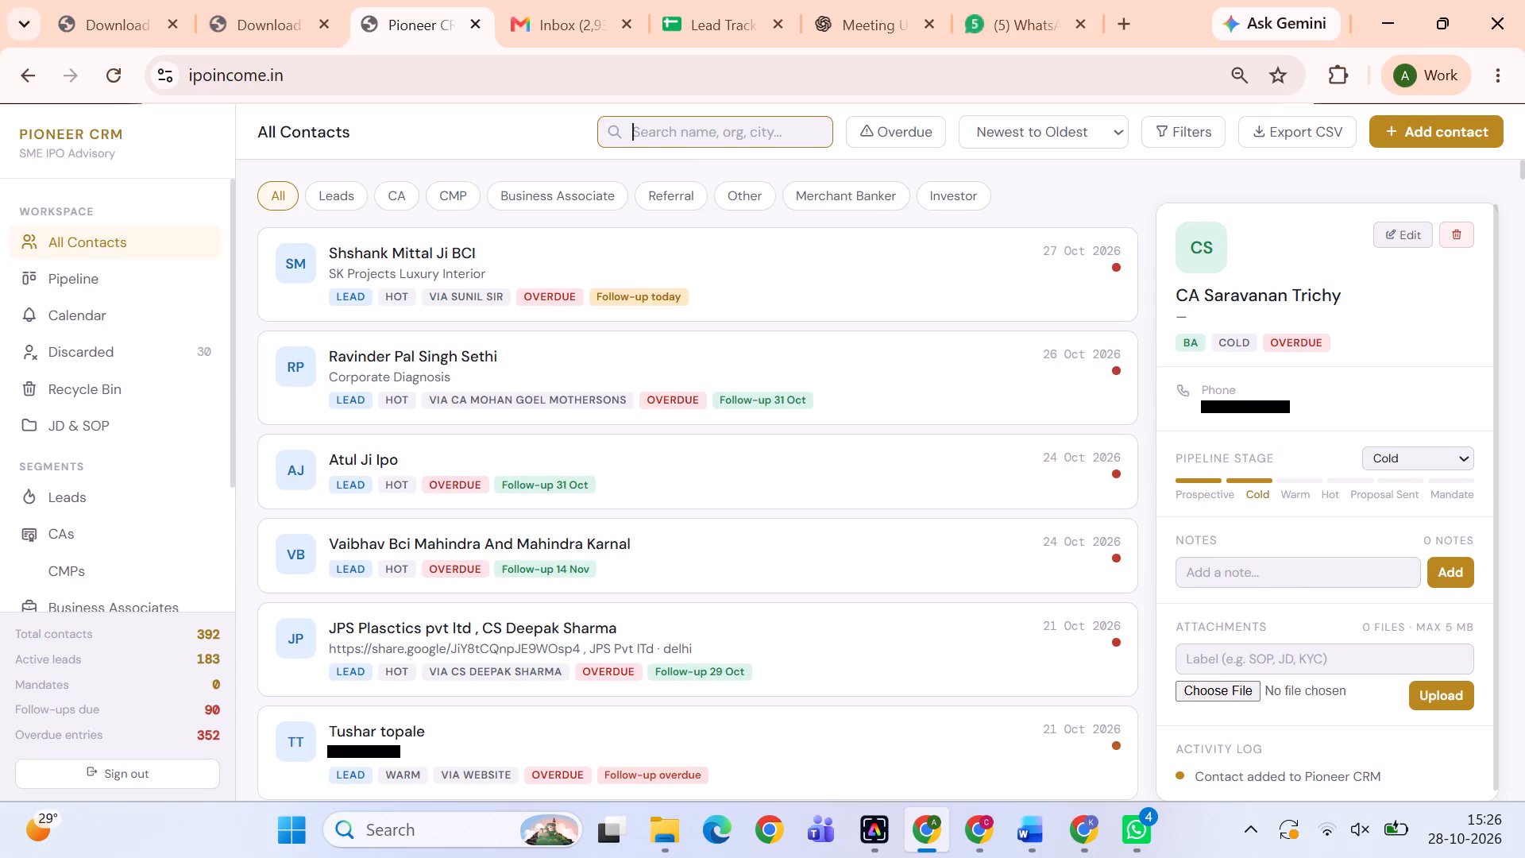
left_click(705, 140)
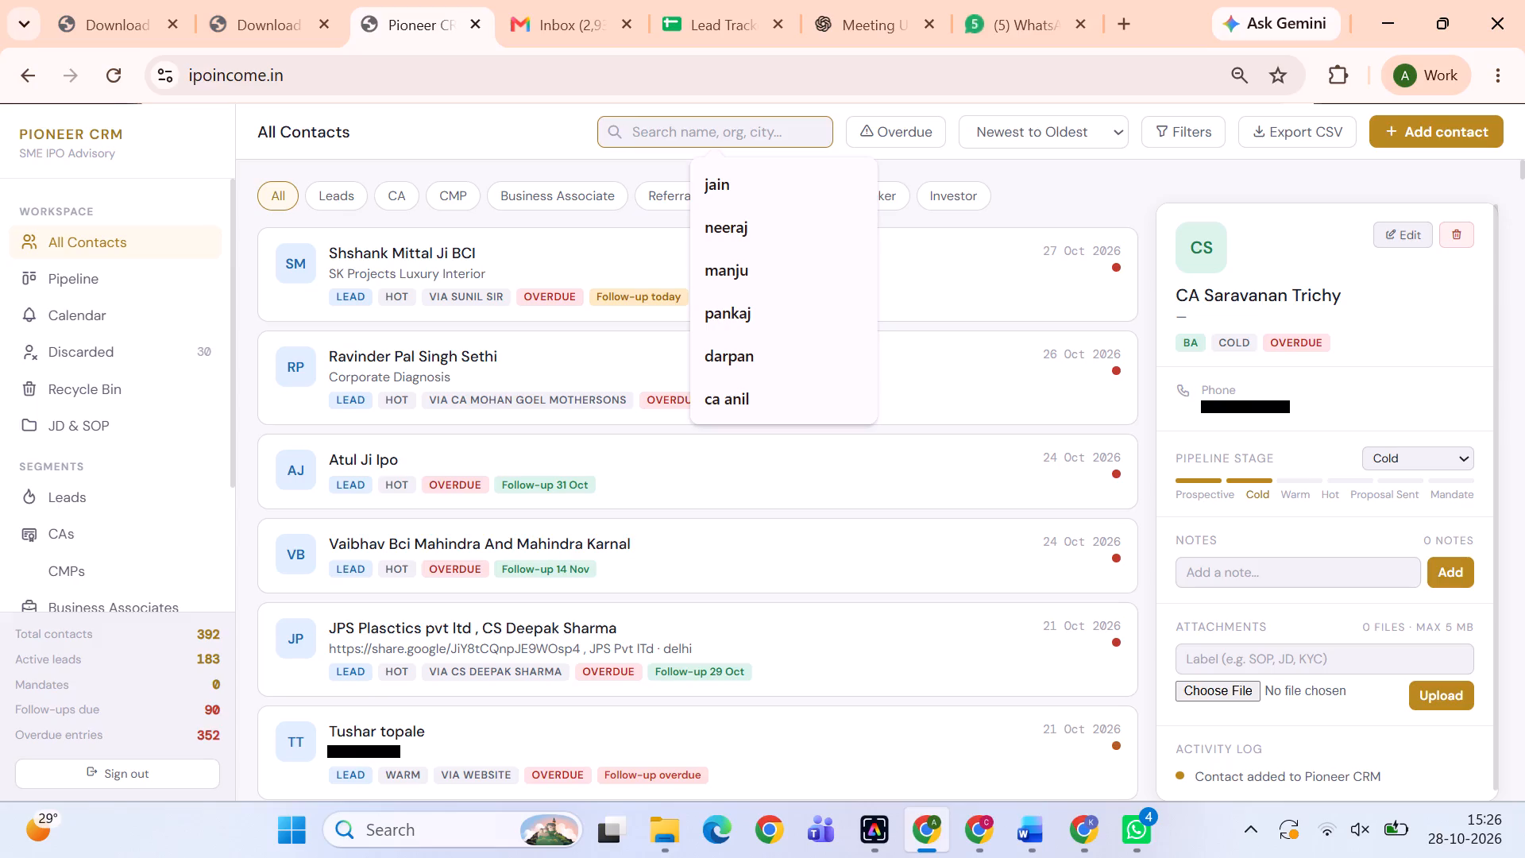
type("kamal")
left_click(694, 267)
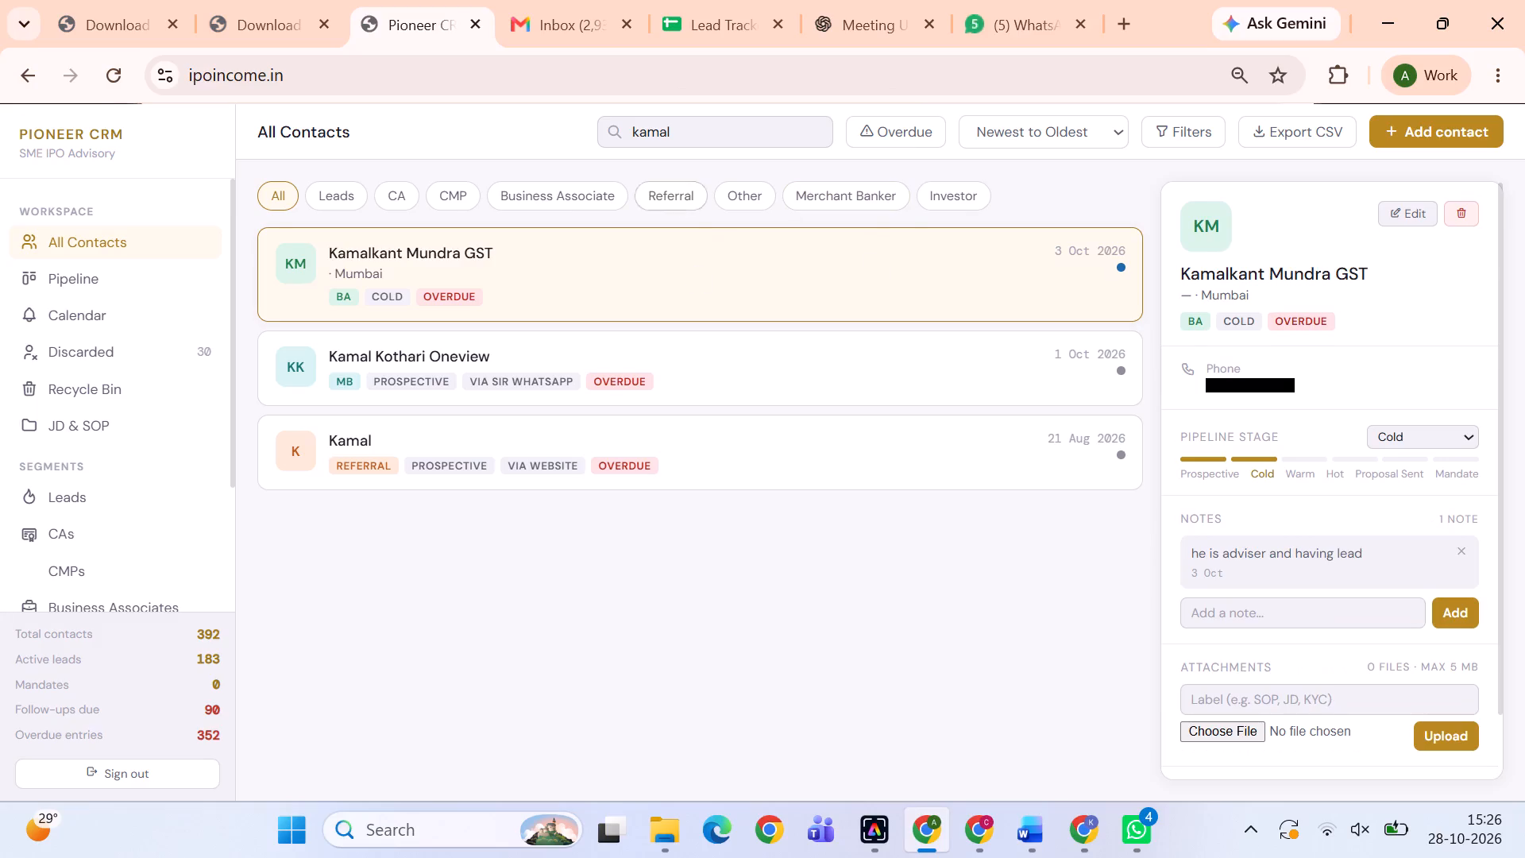
Clear the "kamal" contact search.
left_click(683, 126)
key("BackSpace")
key("BackSpace")
key("BackSpace")
key("BackSpace")
key("BackSpace")
key("BackSpace")
key("BackSpace")
key("BackSpace")
key("BackSpace")
key("BackSpace")
key("BackSpace")
key("BackSpace")
key("BackSpace")
key("BackSpace")
key("BackSpace")
key("BackSpace")
key("BackSpace")
key("BackSpace")
key("BackSpace")
key("BackSpace")
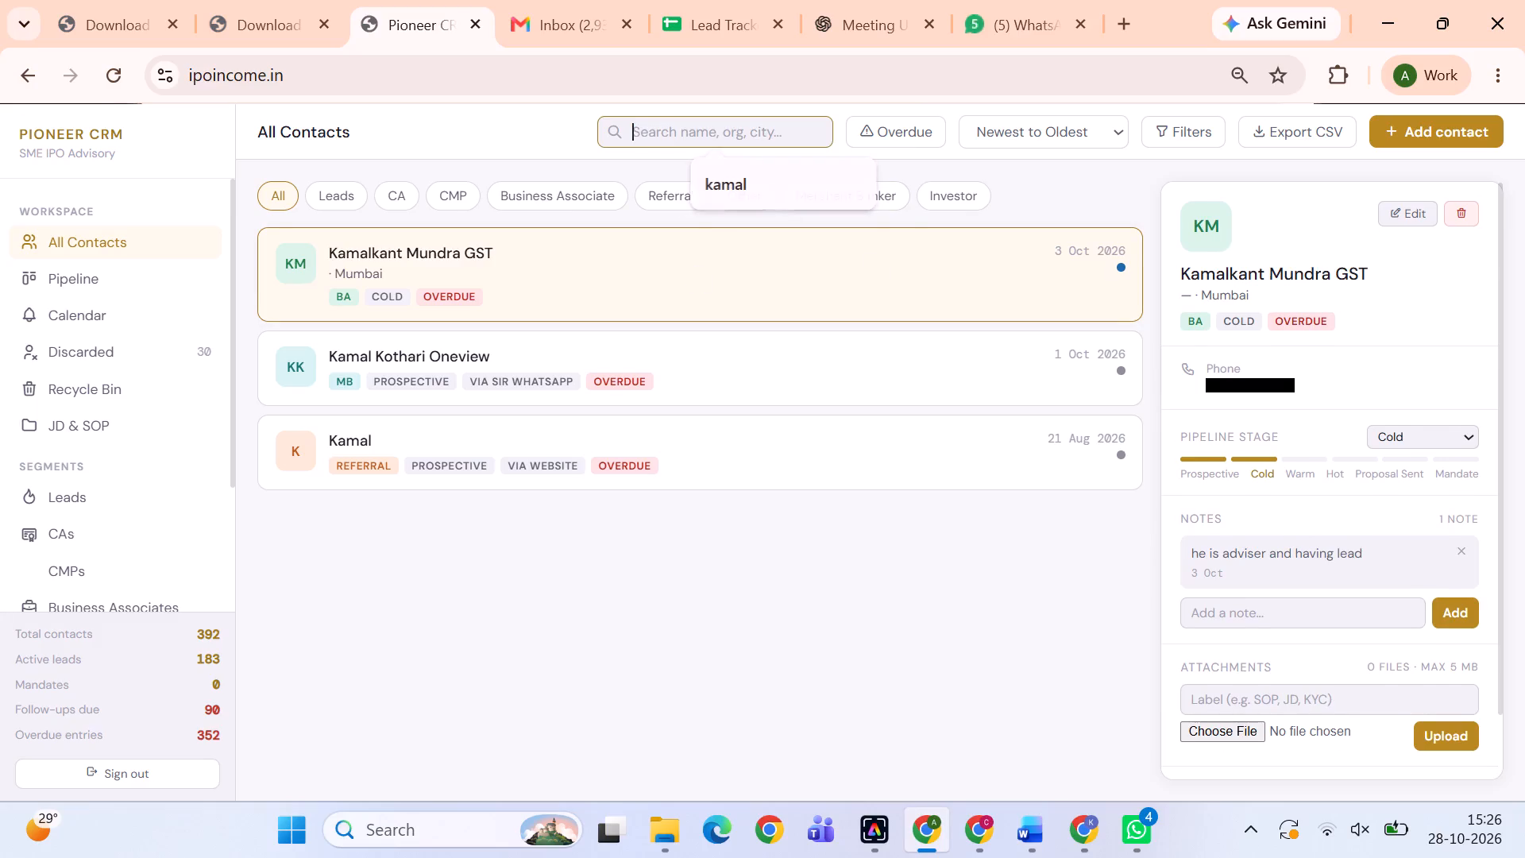
key("BackSpace")
key("BackSpace")
key("BackSpace")
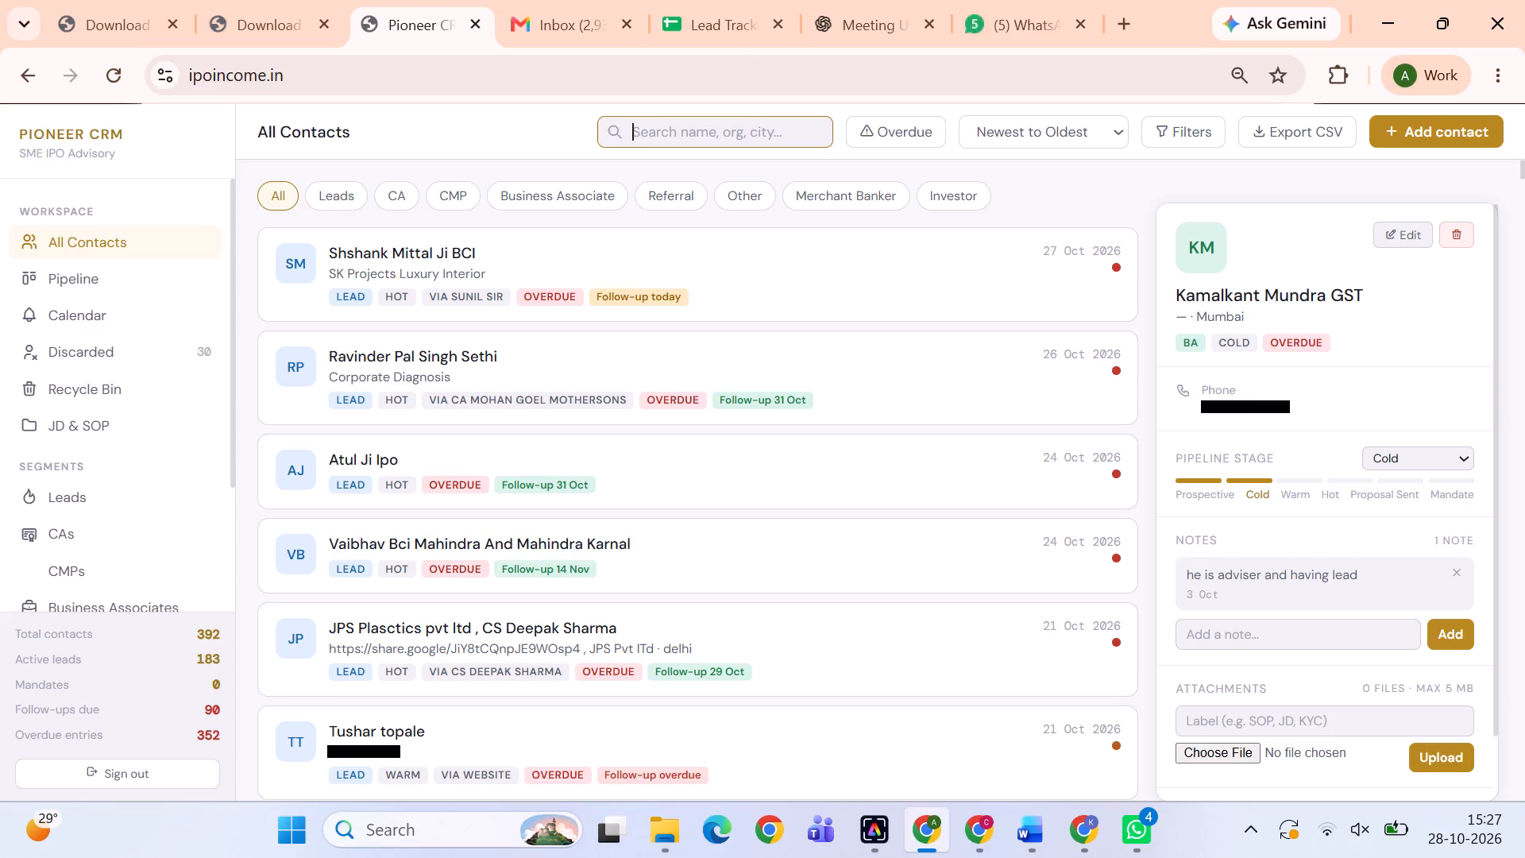
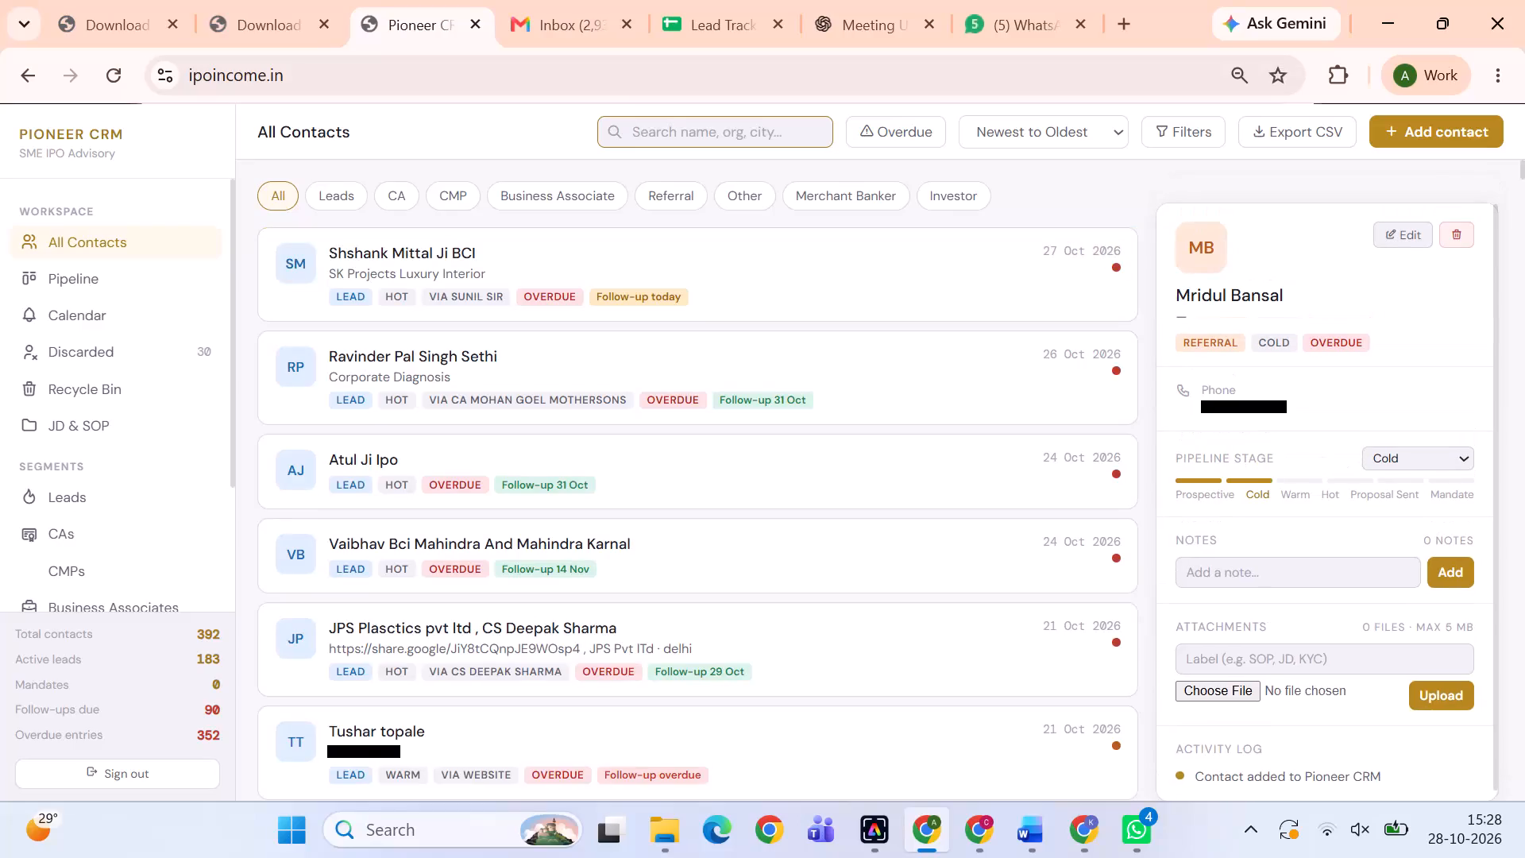
Start a new search of all contacts from the empty search field.
key("BackSpace")
key("BackSpace")
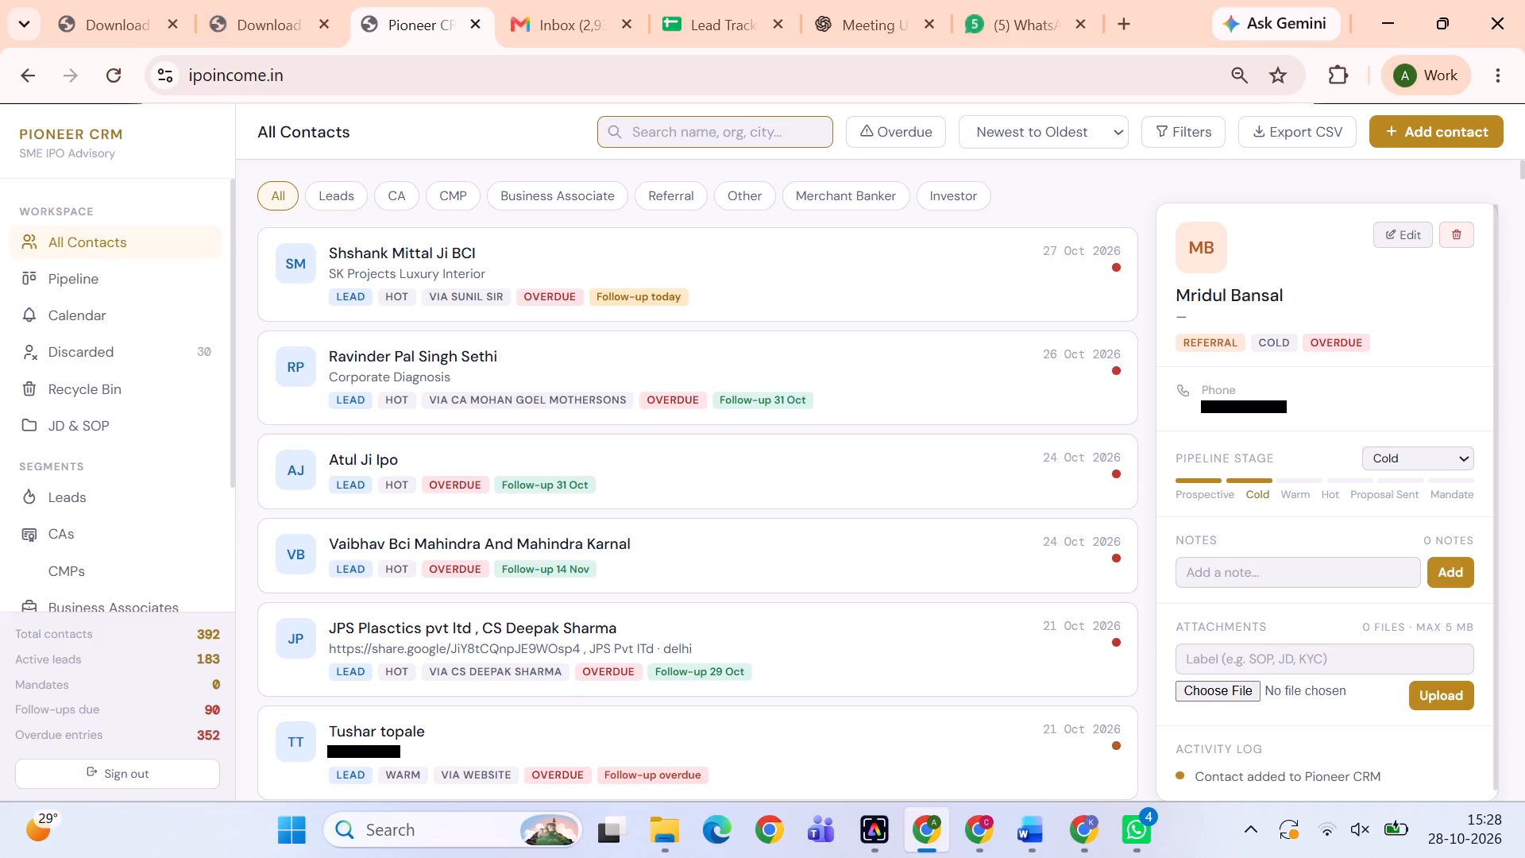
left_click(691, 127)
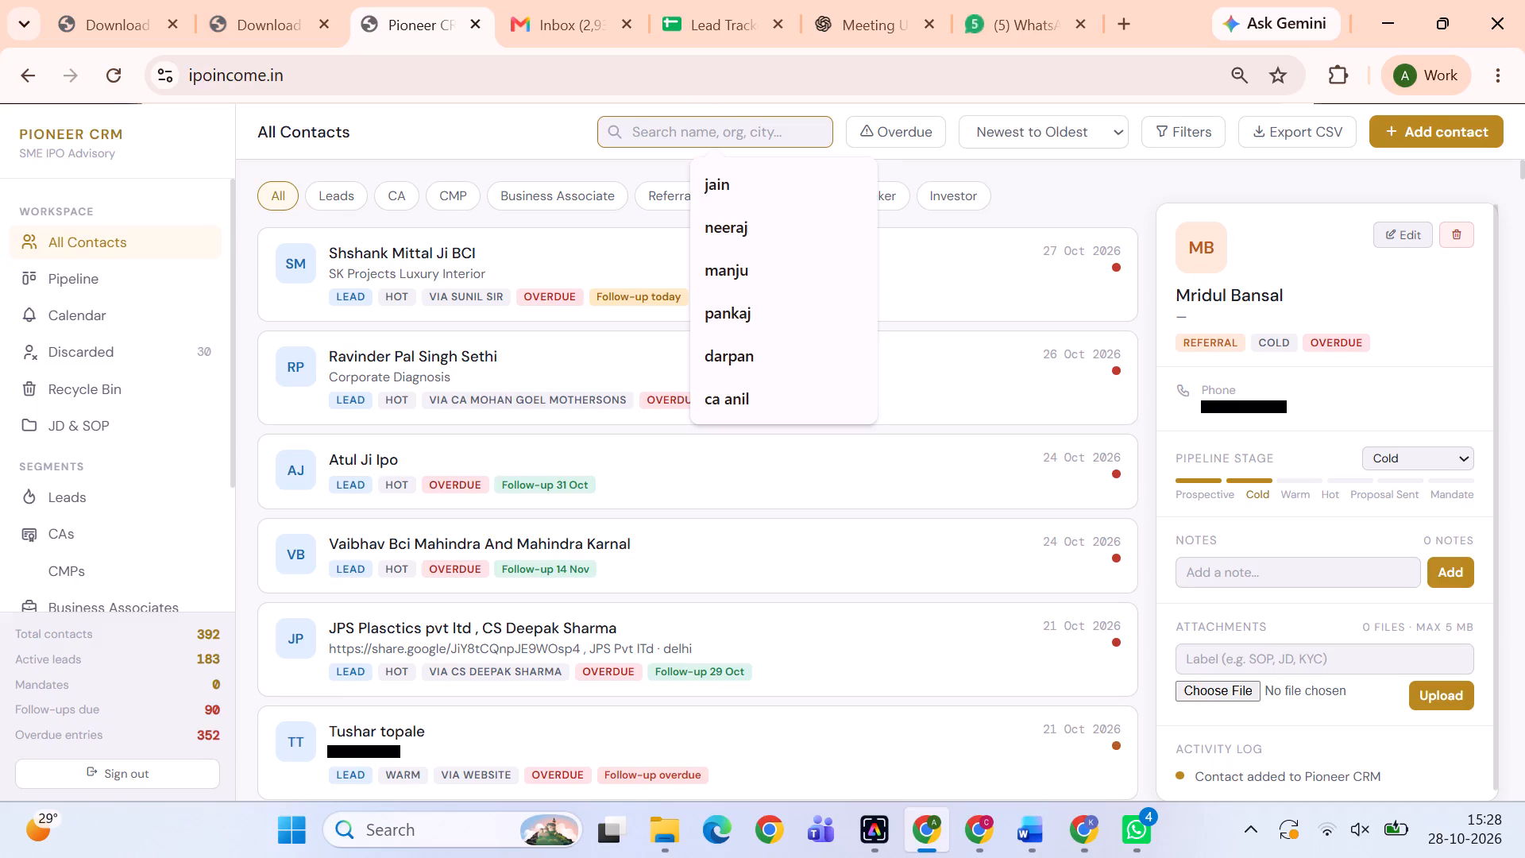
Search the contacts for "pradeep" and review the details of the Make my trip lead and the Hisar business associate.
type("pardee")
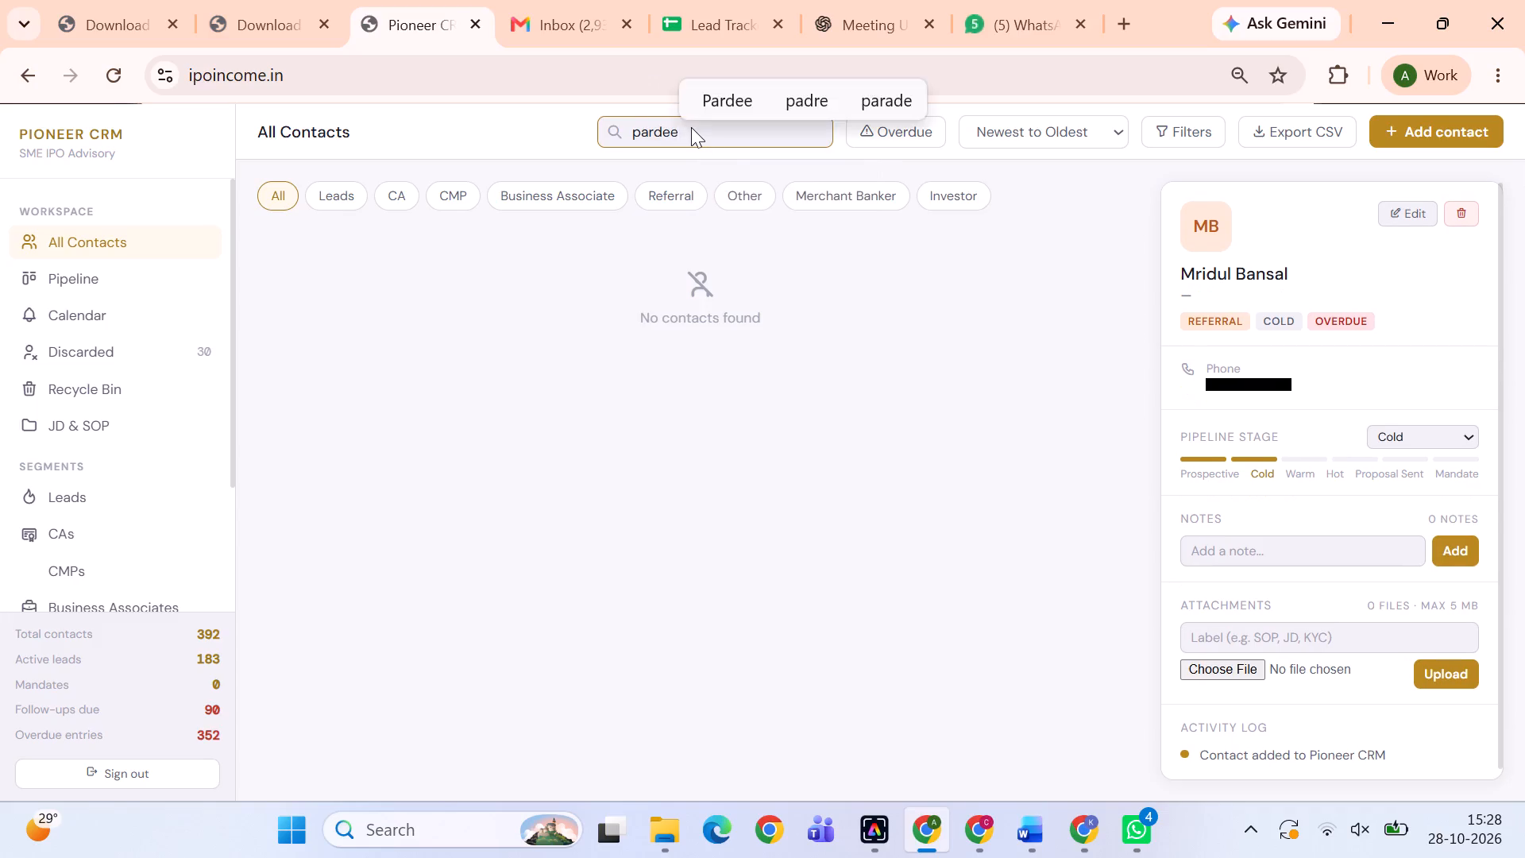
key("BackSpace")
key("BackSpace")
key("BackSpace")
key("BackSpace")
key("BackSpace")
type("radeep")
left_click(725, 260)
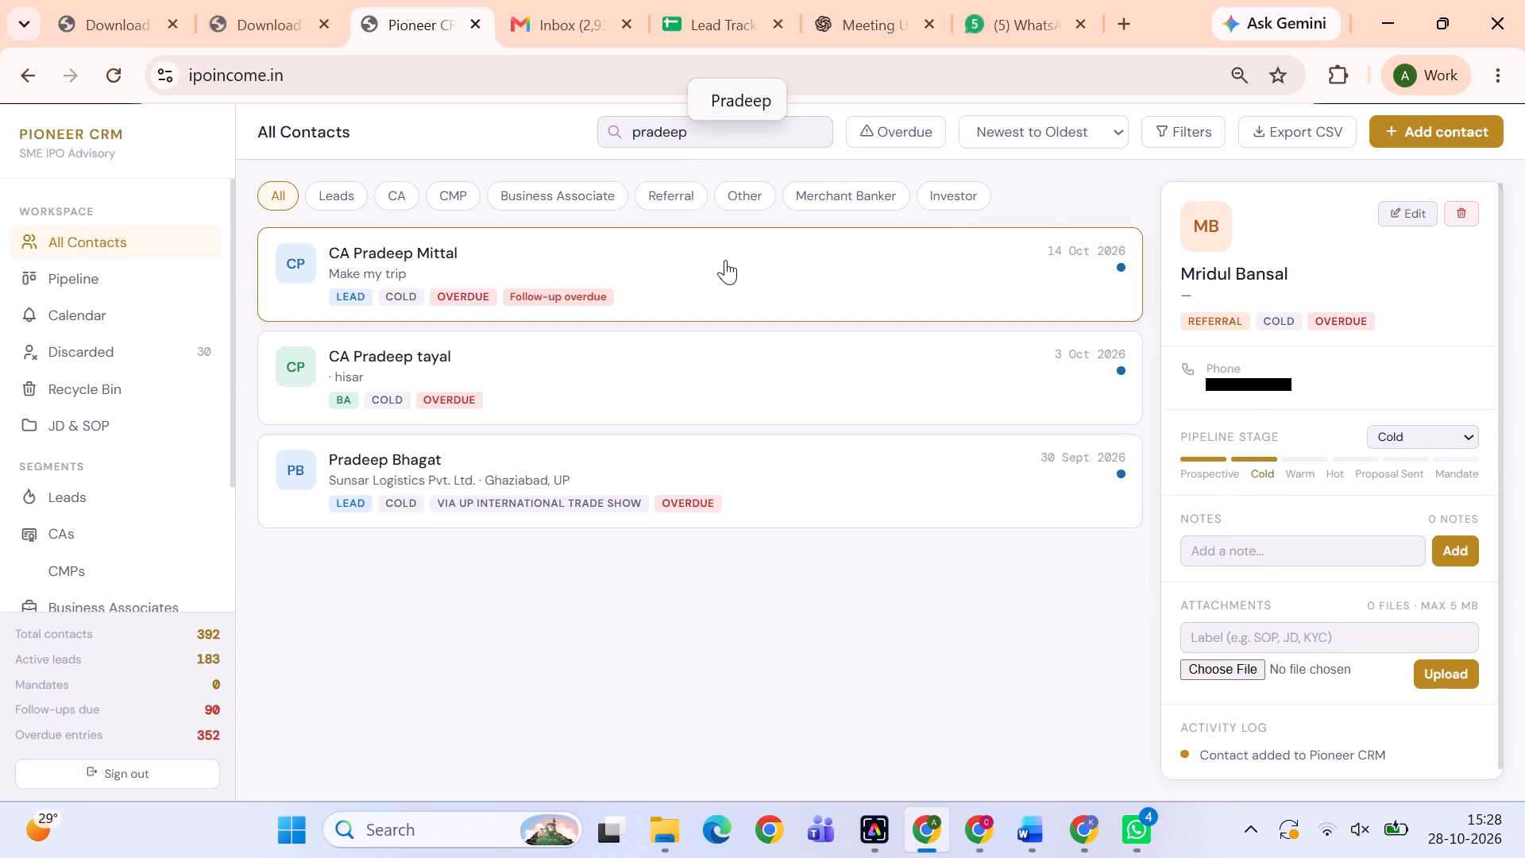
scroll(1183, 439, "down", 1)
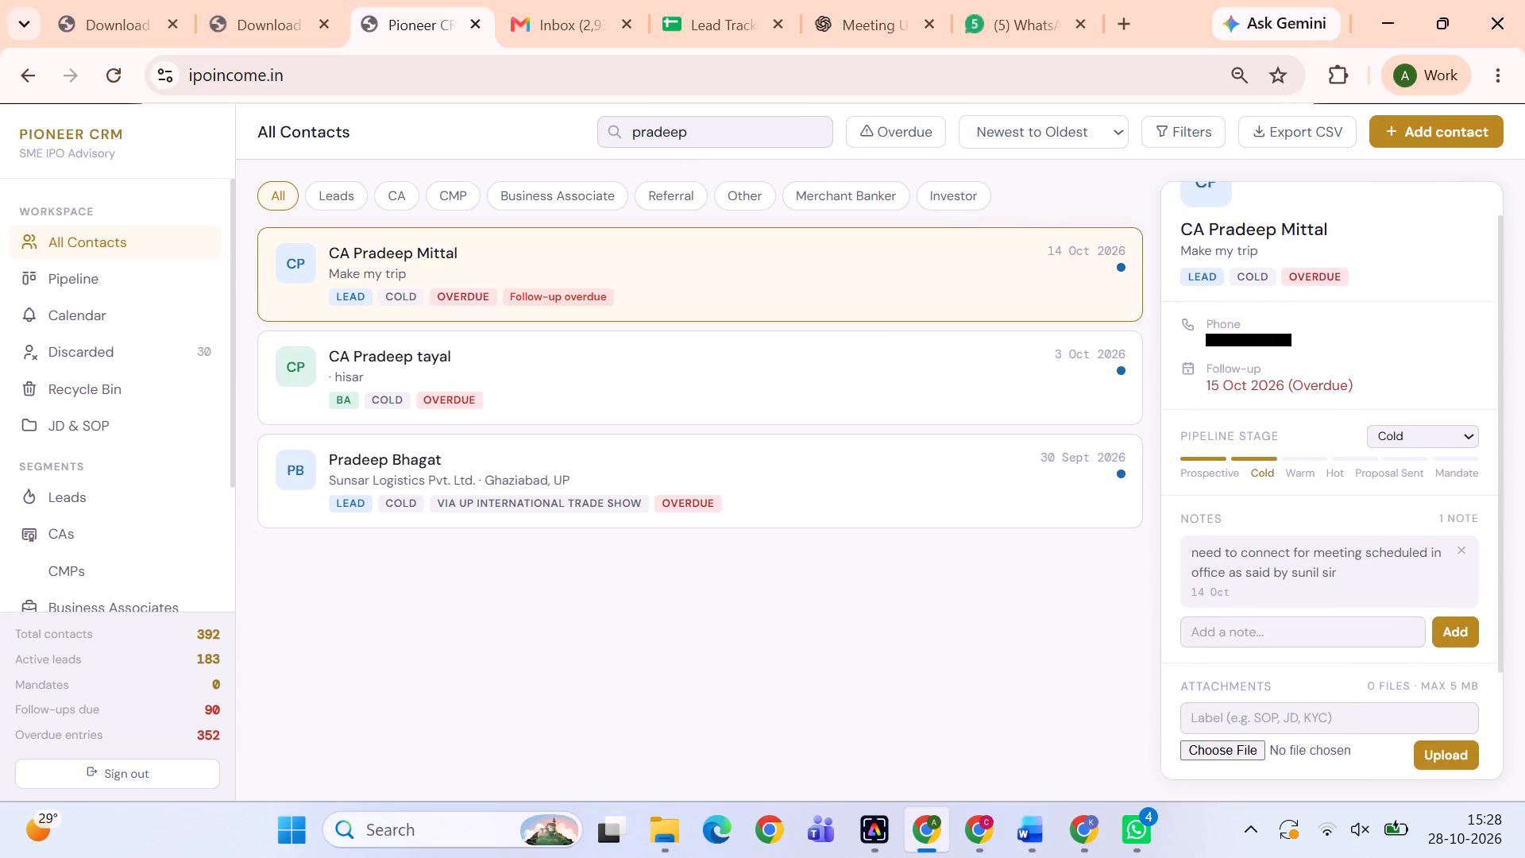
left_click(889, 360)
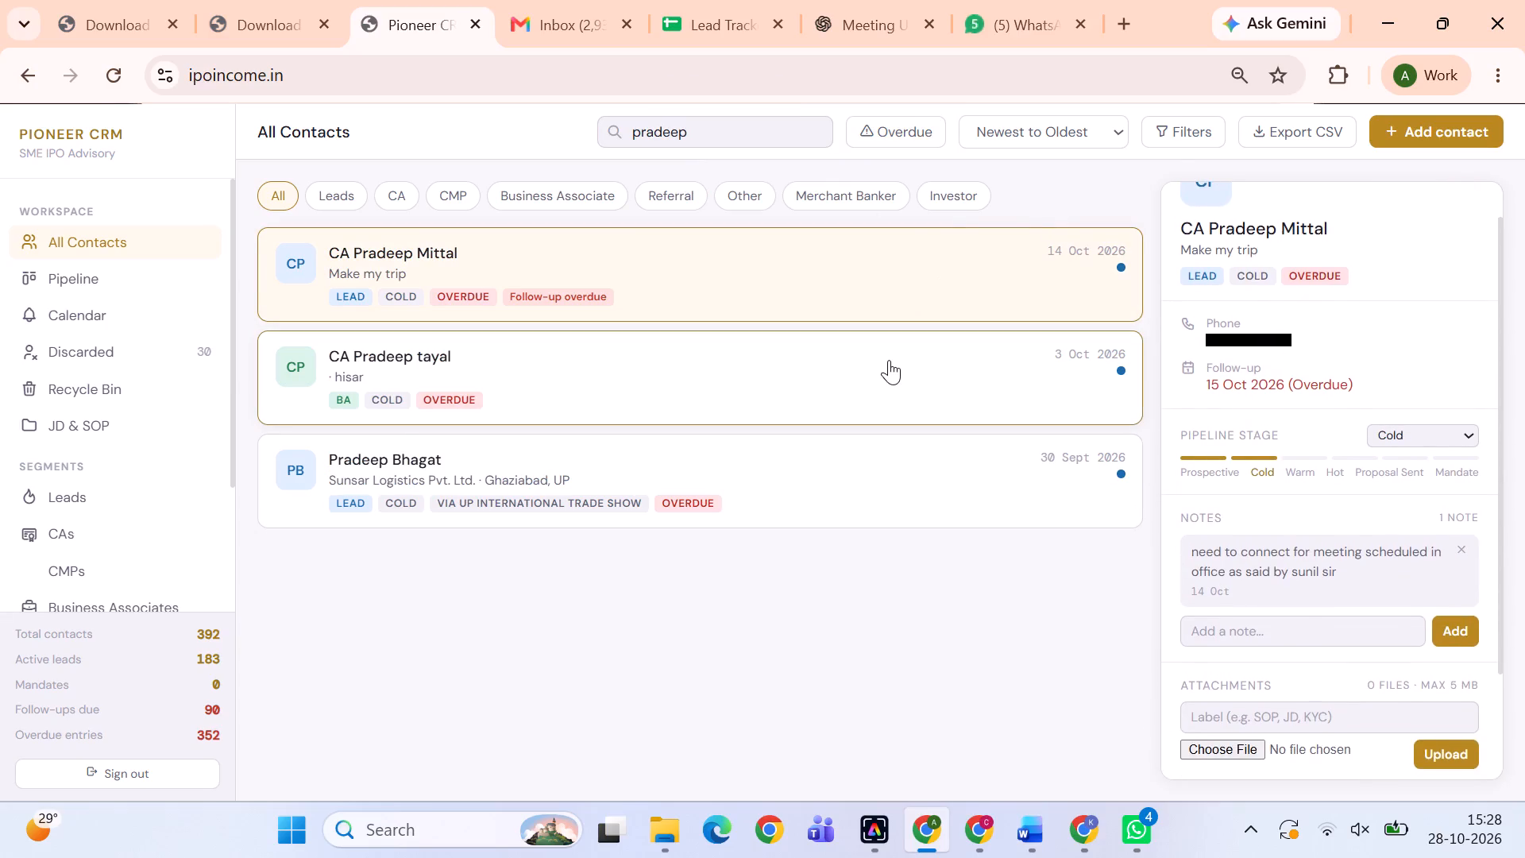
scroll(1373, 455, "down", 1)
scroll(1373, 455, "up", 2)
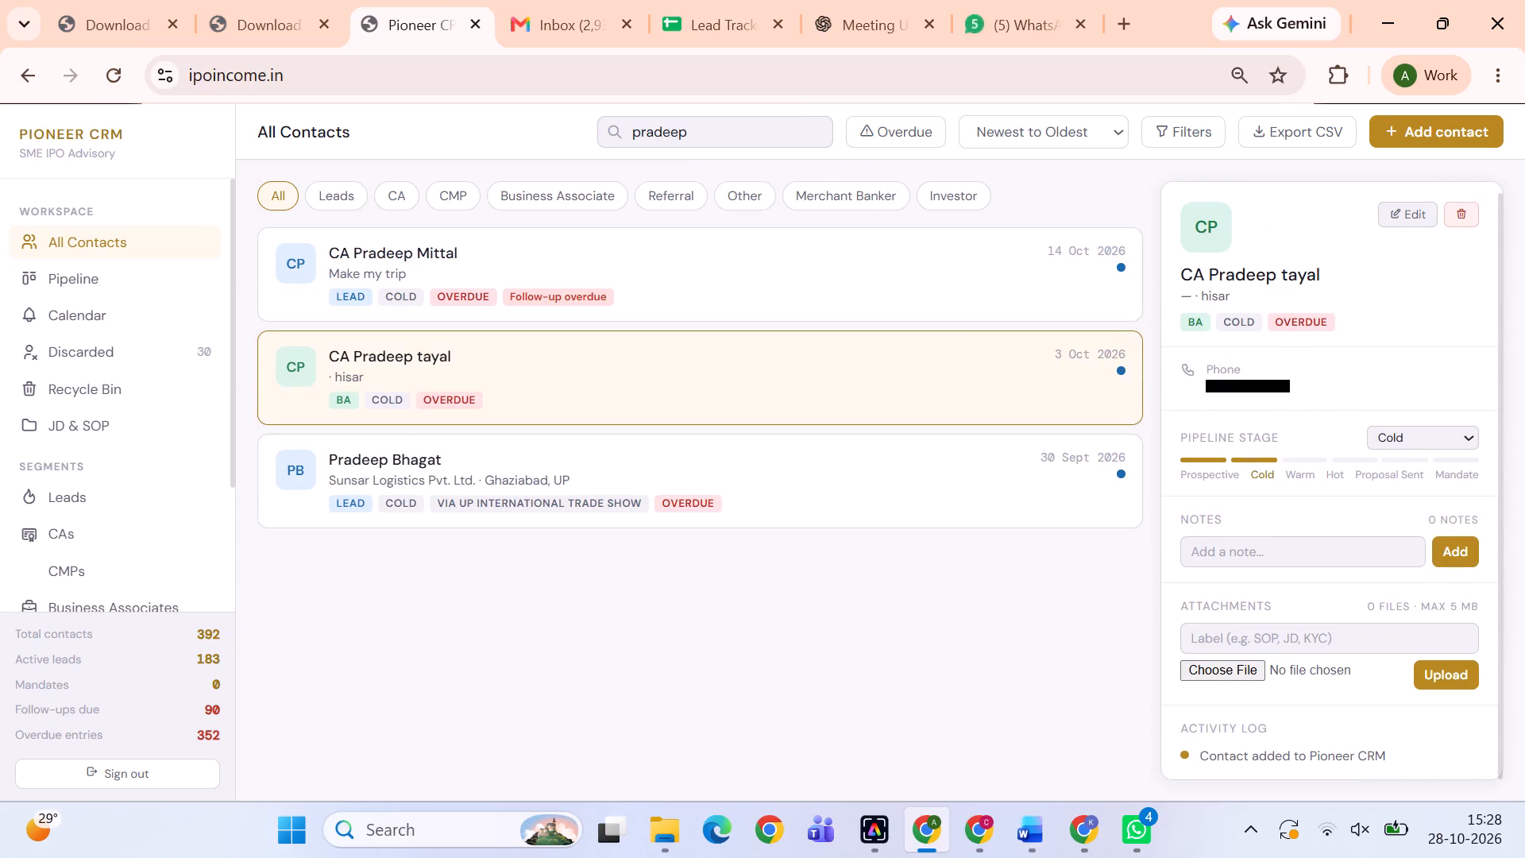
left_click(735, 122)
key("BackSpace")
key("BackSpace")
key("BackSpace")
key("BackSpace")
key("BackSpace")
key("BackSpace")
key("BackSpace")
key("BackSpace")
key("BackSpace")
key("BackSpace")
key("BackSpace")
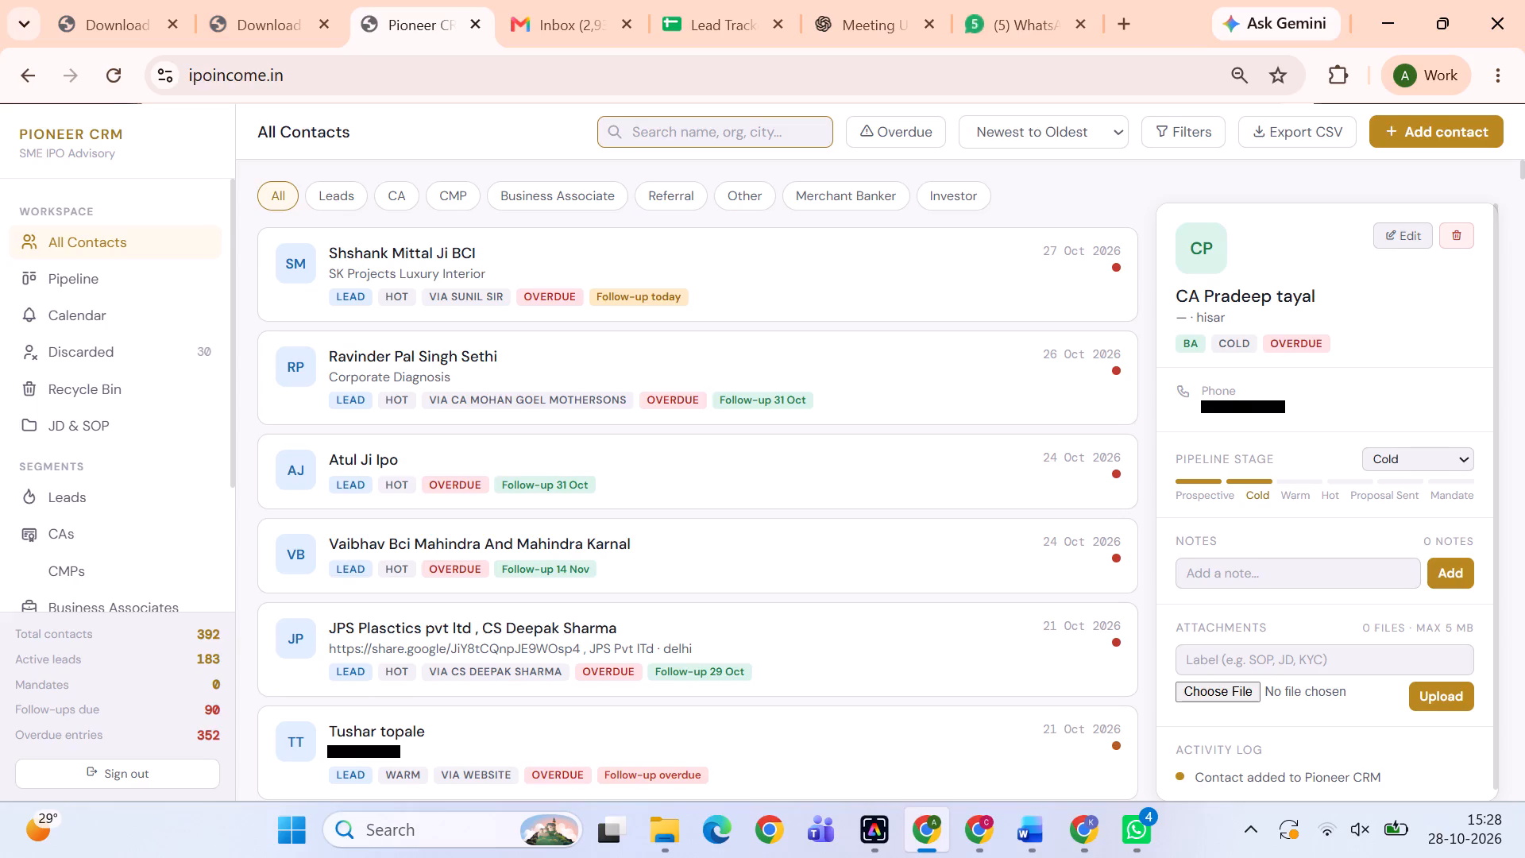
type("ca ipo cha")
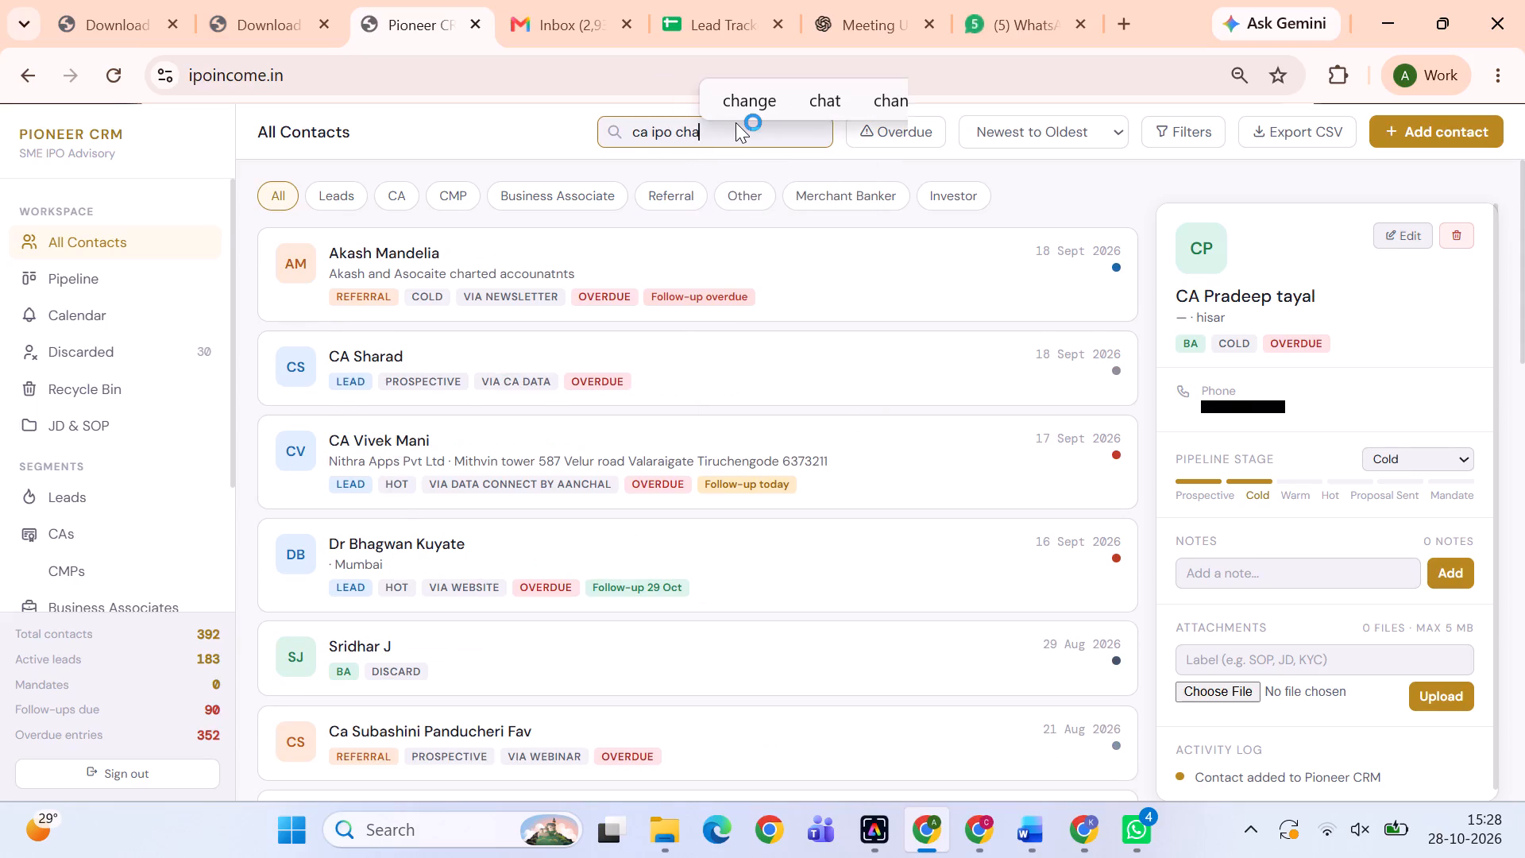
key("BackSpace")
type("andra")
Replace the contact search with "chirag" and open the matching business associate's details, dismissing the WhatsApp notification.
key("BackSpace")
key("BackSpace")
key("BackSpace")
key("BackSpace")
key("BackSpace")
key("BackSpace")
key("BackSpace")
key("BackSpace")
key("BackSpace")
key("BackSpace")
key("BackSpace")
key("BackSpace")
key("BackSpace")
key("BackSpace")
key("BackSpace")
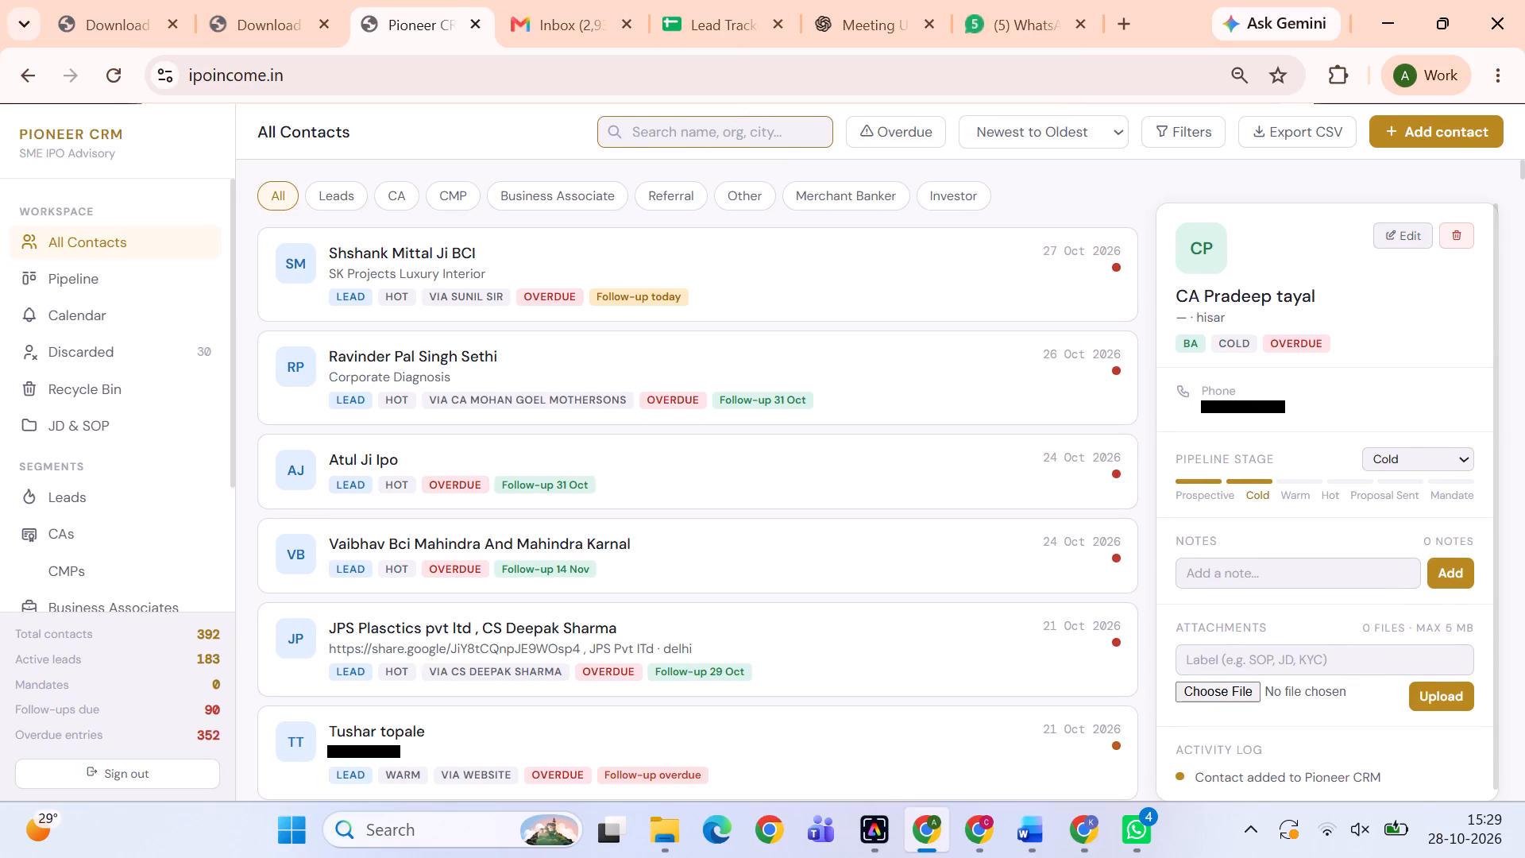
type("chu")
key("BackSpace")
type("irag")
left_click(658, 259)
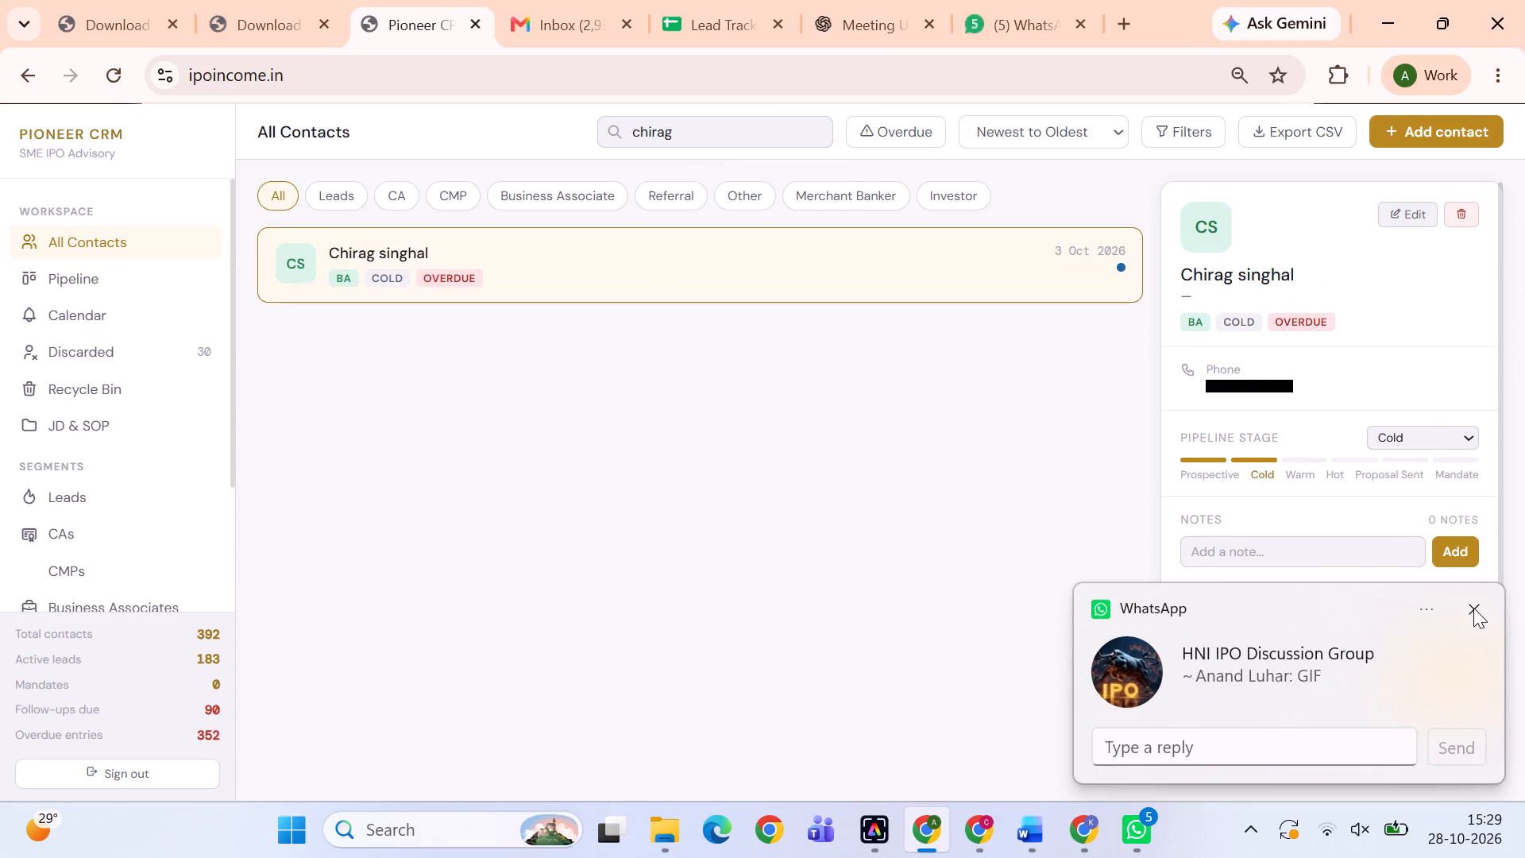
left_click(1473, 608)
Replace the contact search with "ramanan" and open the matching CA business associate's details.
left_click(775, 129)
key("BackSpace")
key("BackSpace")
key("BackSpace")
key("BackSpace")
key("BackSpace")
key("BackSpace")
key("BackSpace")
key("BackSpace")
key("BackSpace")
key("BackSpace")
key("BackSpace")
key("BackSpace")
key("BackSpace")
key("BackSpace")
key("BackSpace")
key("BackSpace")
key("BackSpace")
key("BackSpace")
key("BackSpace")
key("BackSpace")
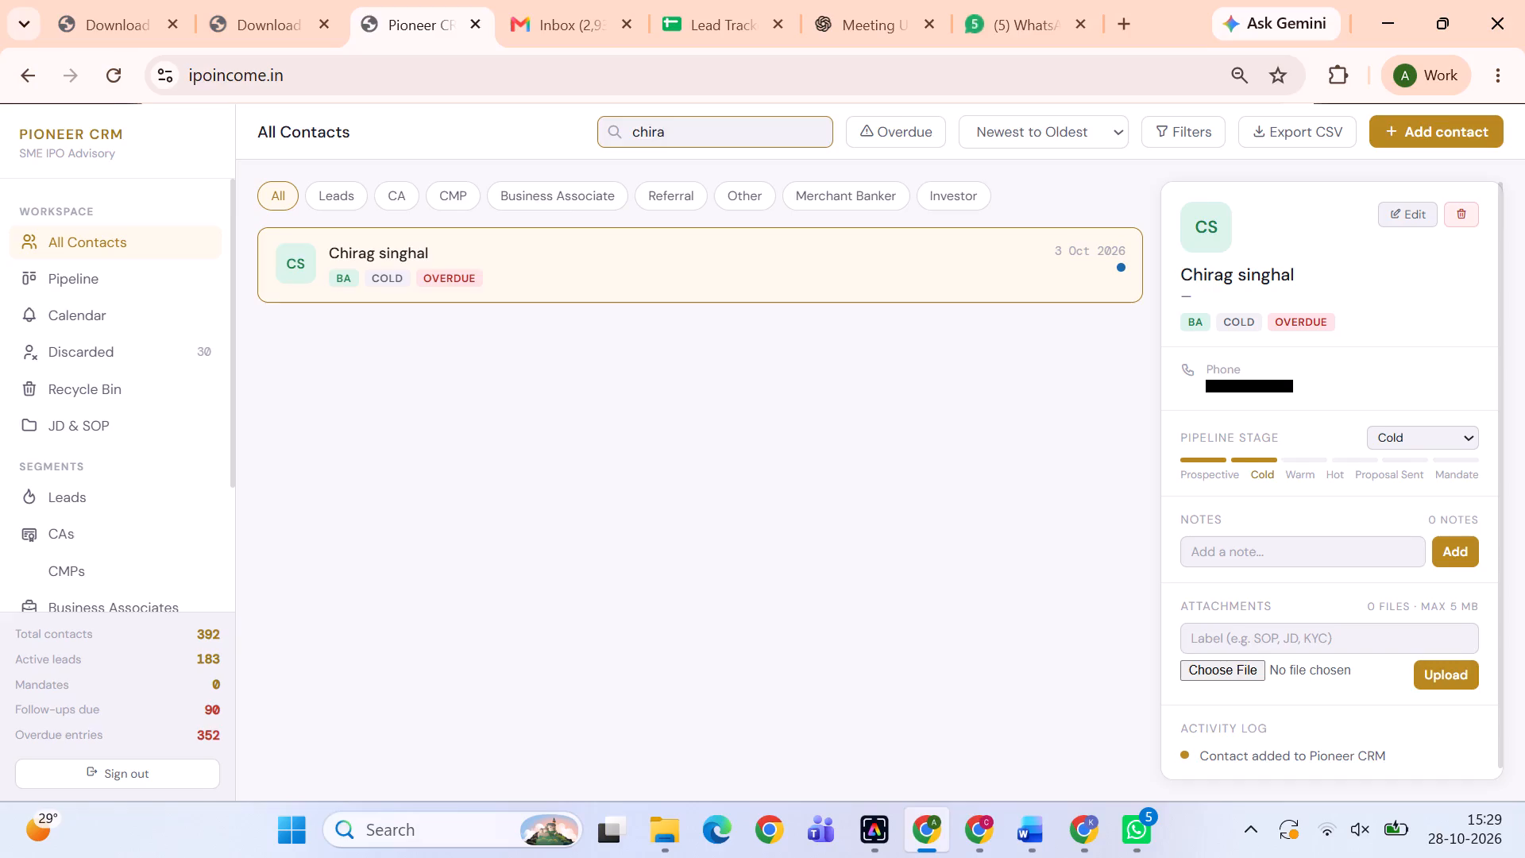
key("BackSpace")
key("BackSpace")
key("BackSpace")
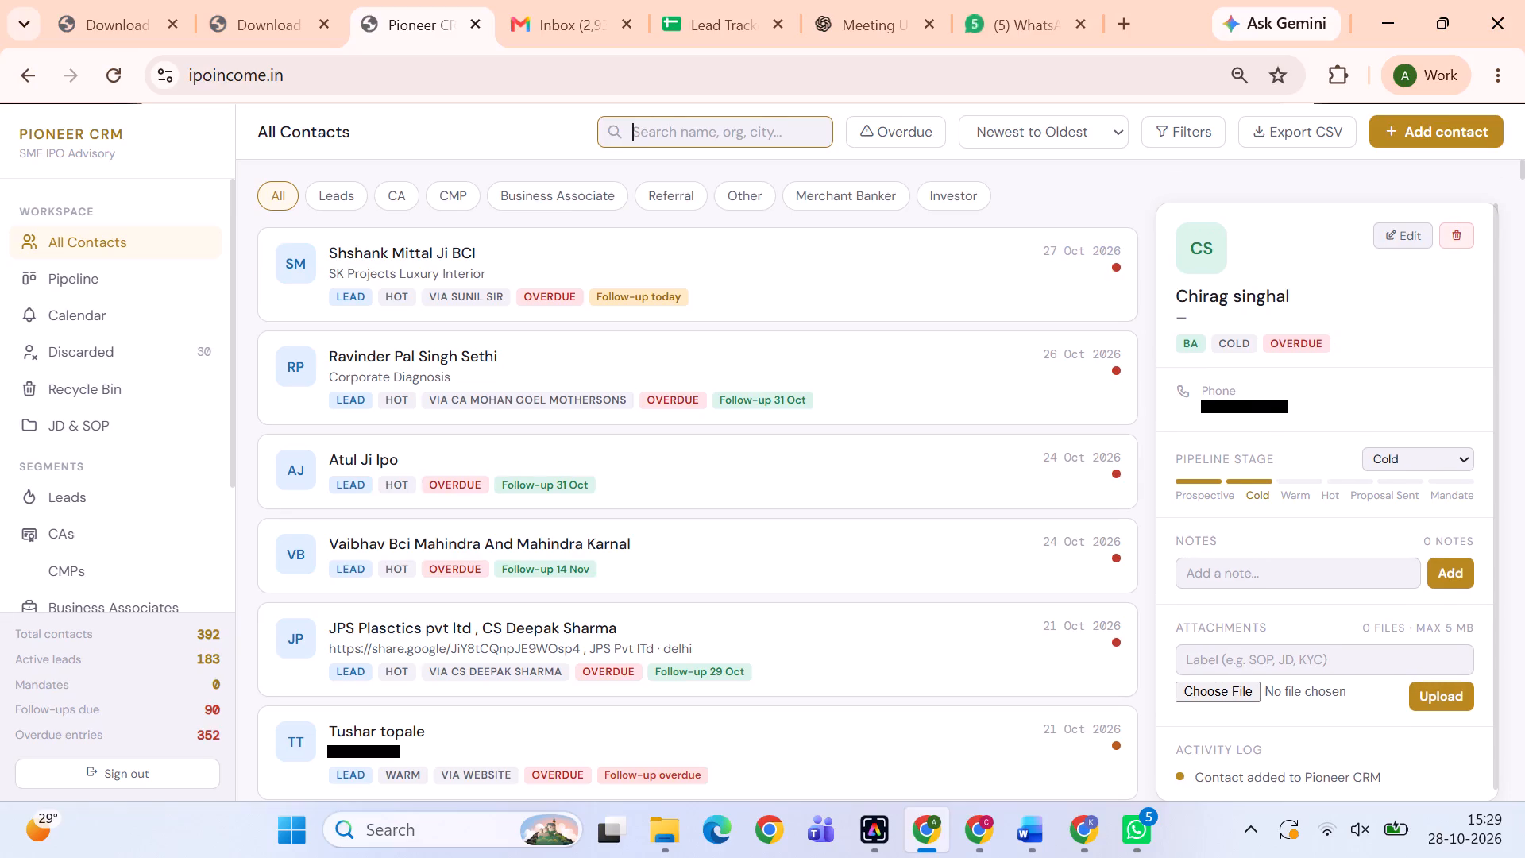
left_click(752, 133)
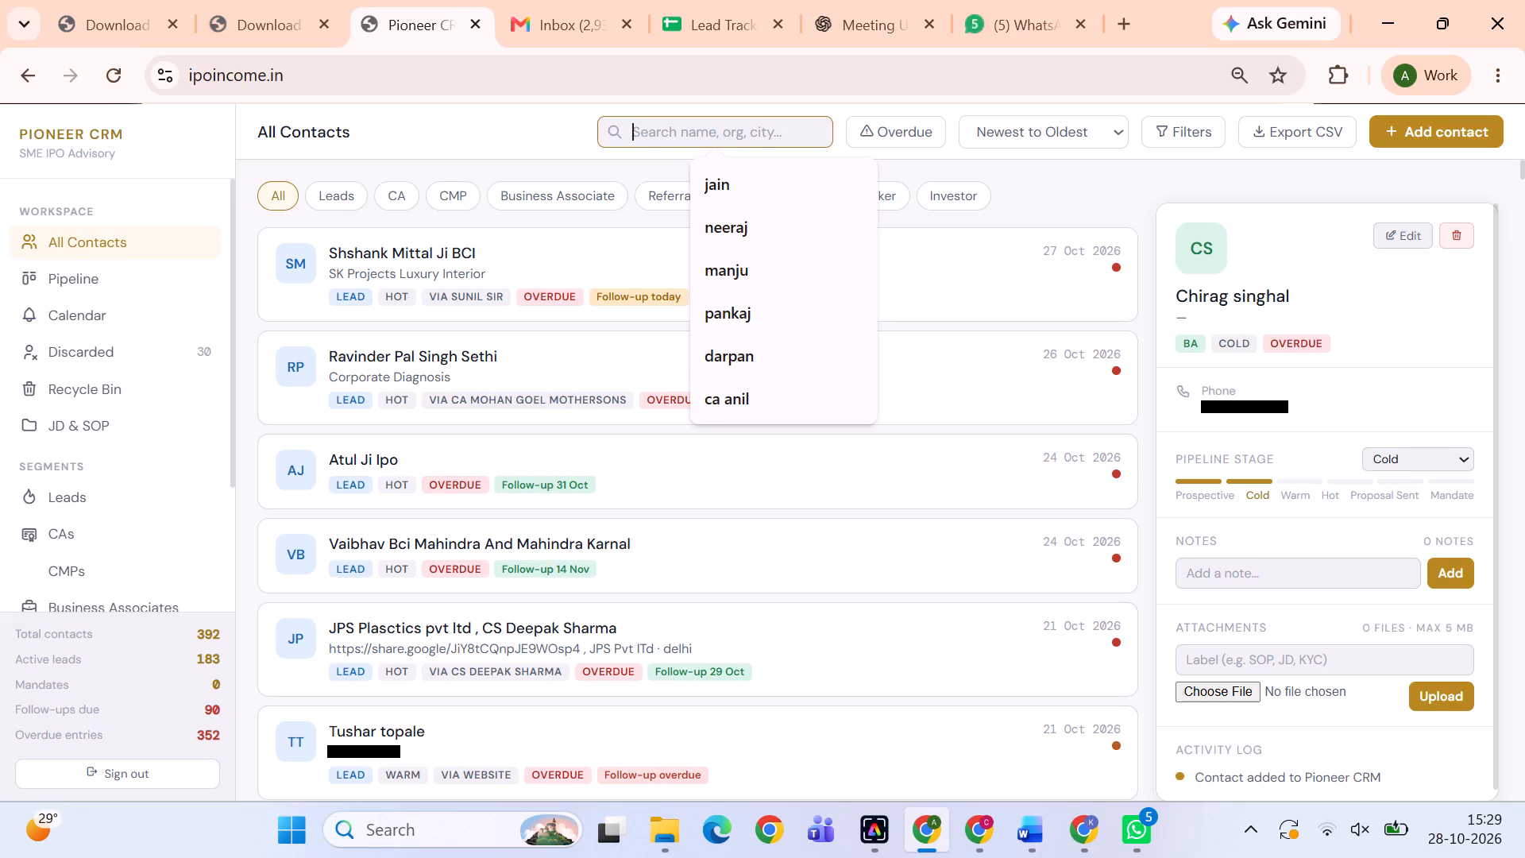
type("ramanan")
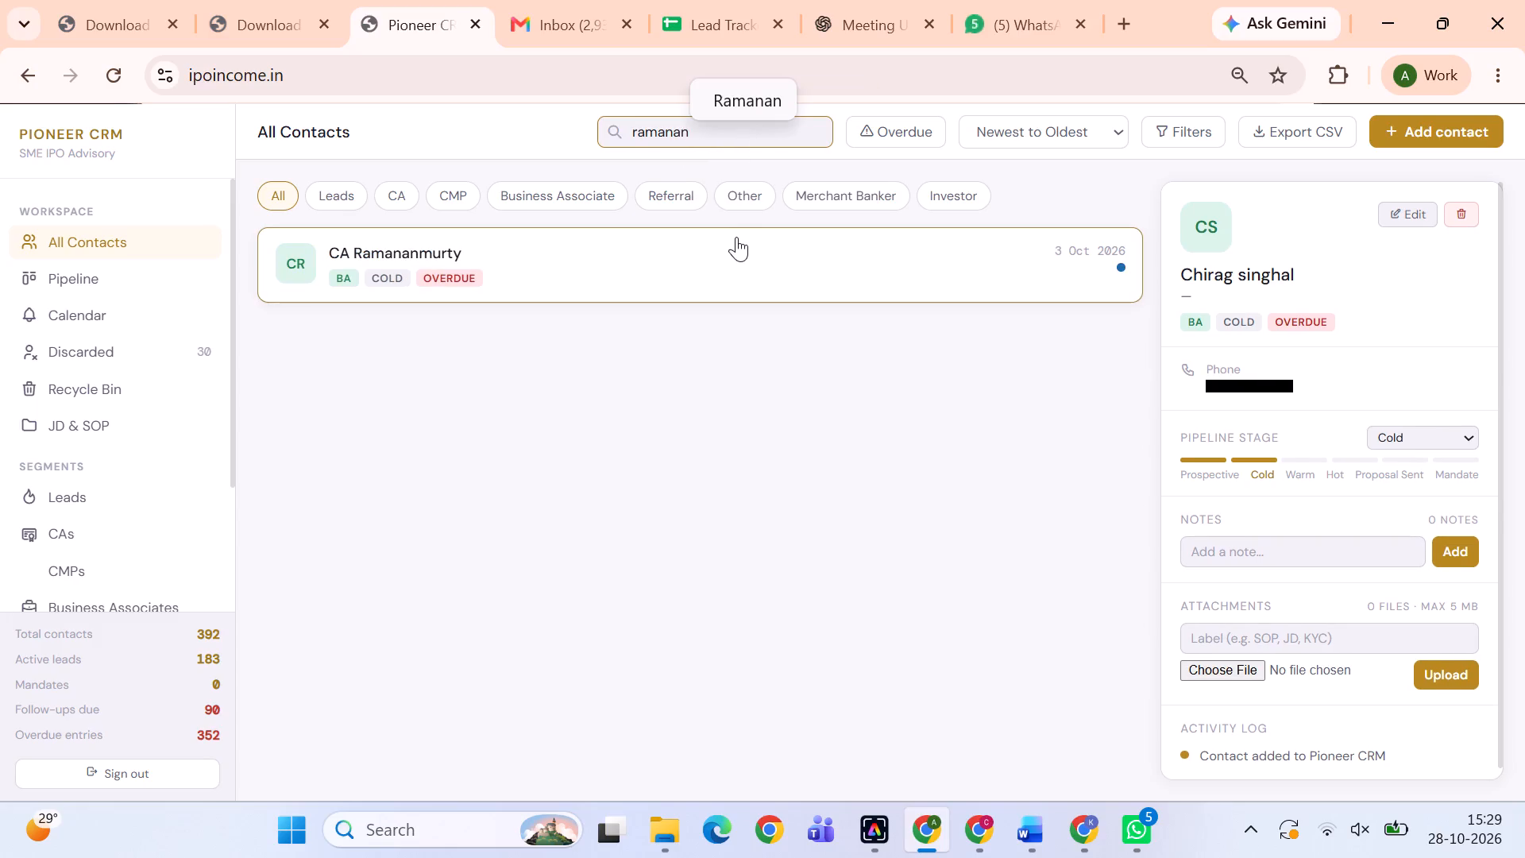
left_click(736, 238)
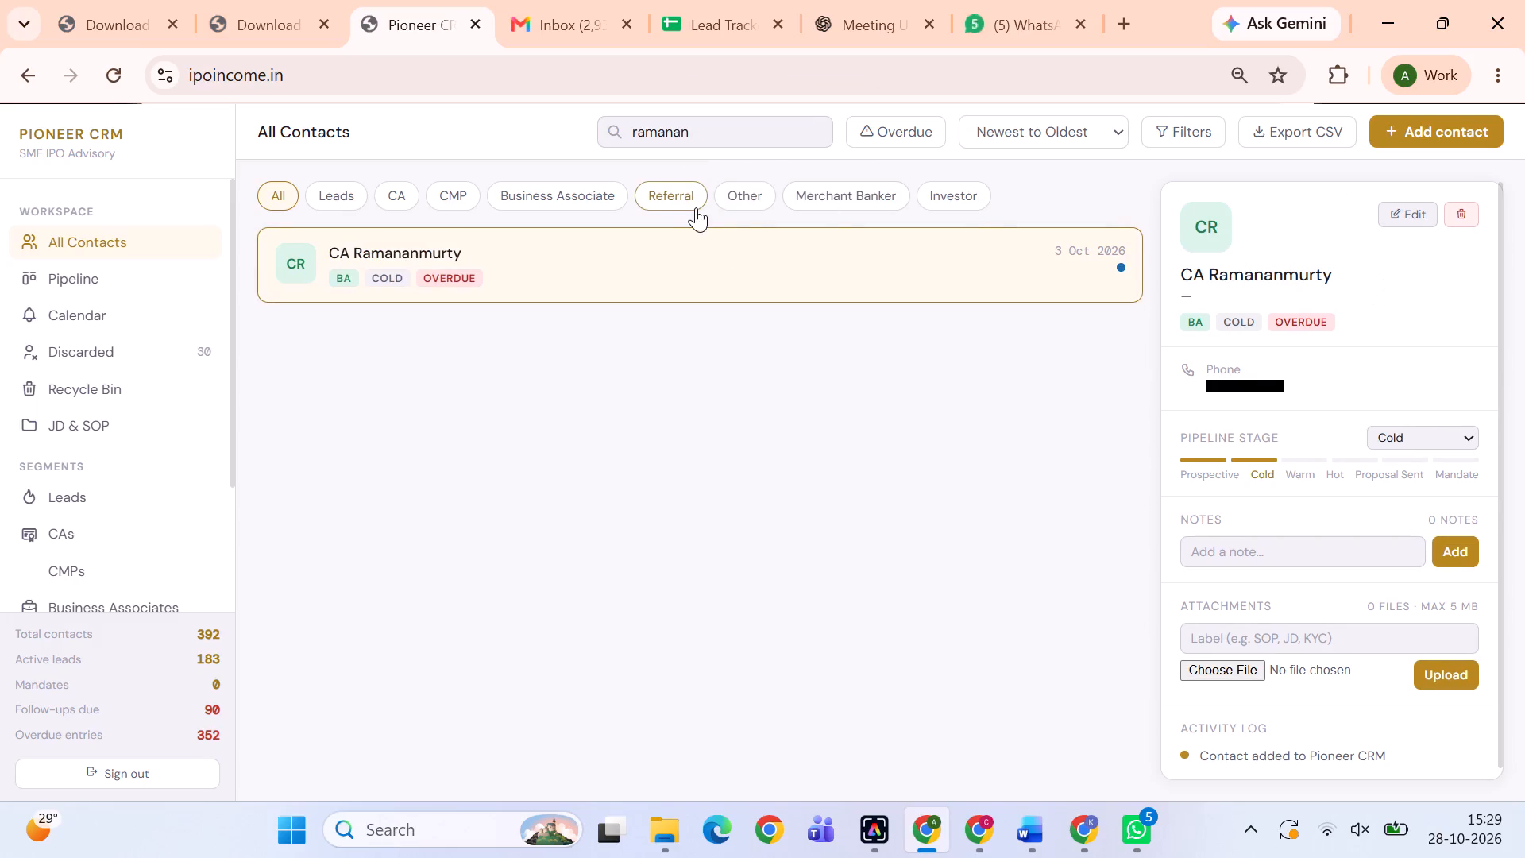
Clear the "ramanan" contact search.
left_click(782, 135)
key("BackSpace")
key("BackSpace")
key("BackSpace")
key("BackSpace")
key("BackSpace")
key("BackSpace")
key("BackSpace")
key("BackSpace")
key("BackSpace")
key("BackSpace")
key("BackSpace")
key("BackSpace")
key("BackSpace")
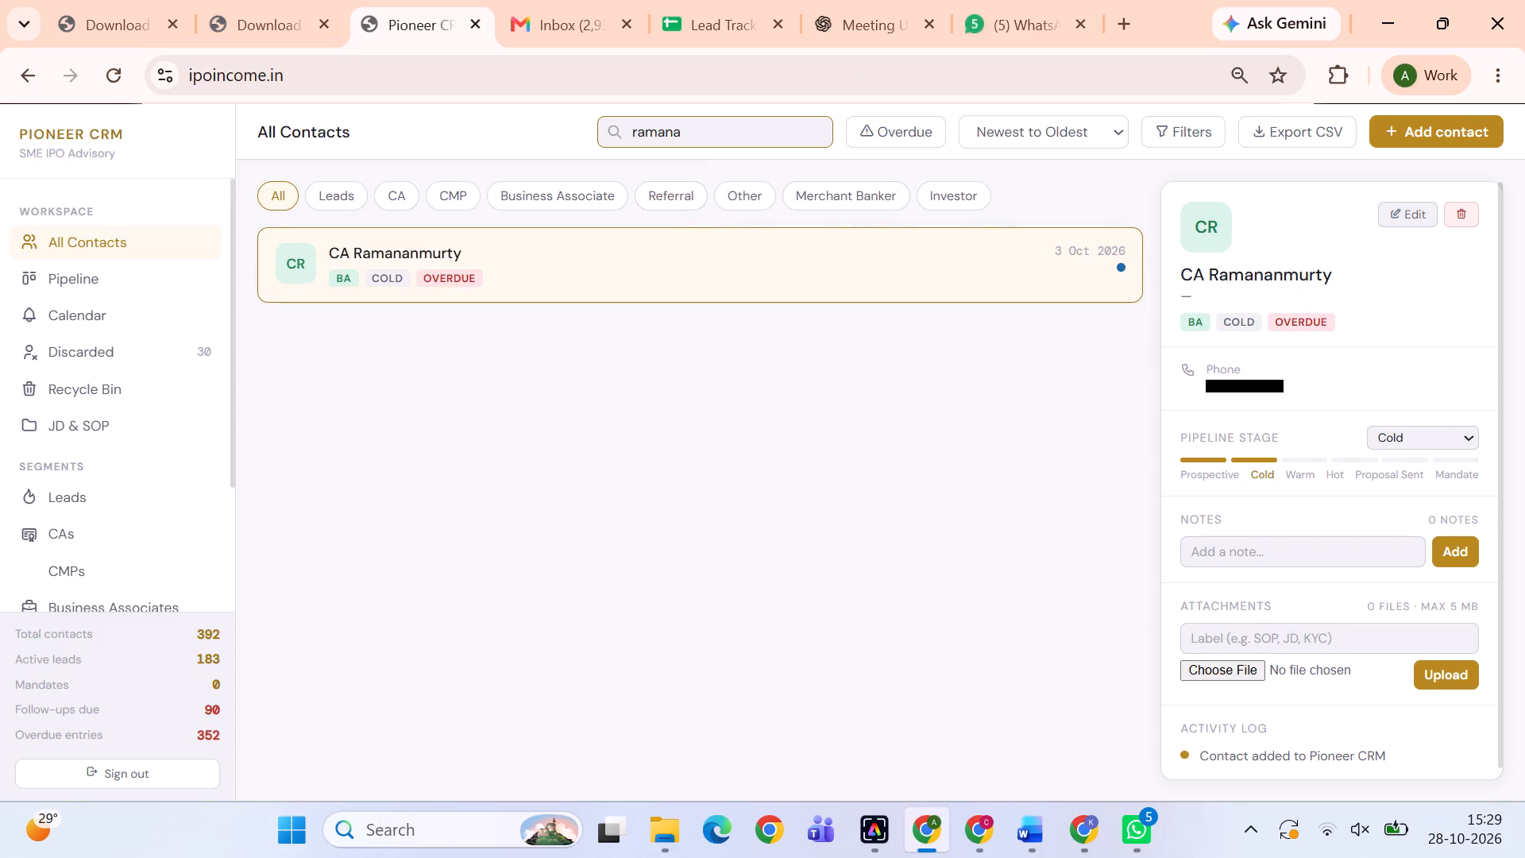
key("BackSpace")
key("BackSpace")
key("BackSpace")
key("BackSpace")
key("BackSpace")
key("BackSpace")
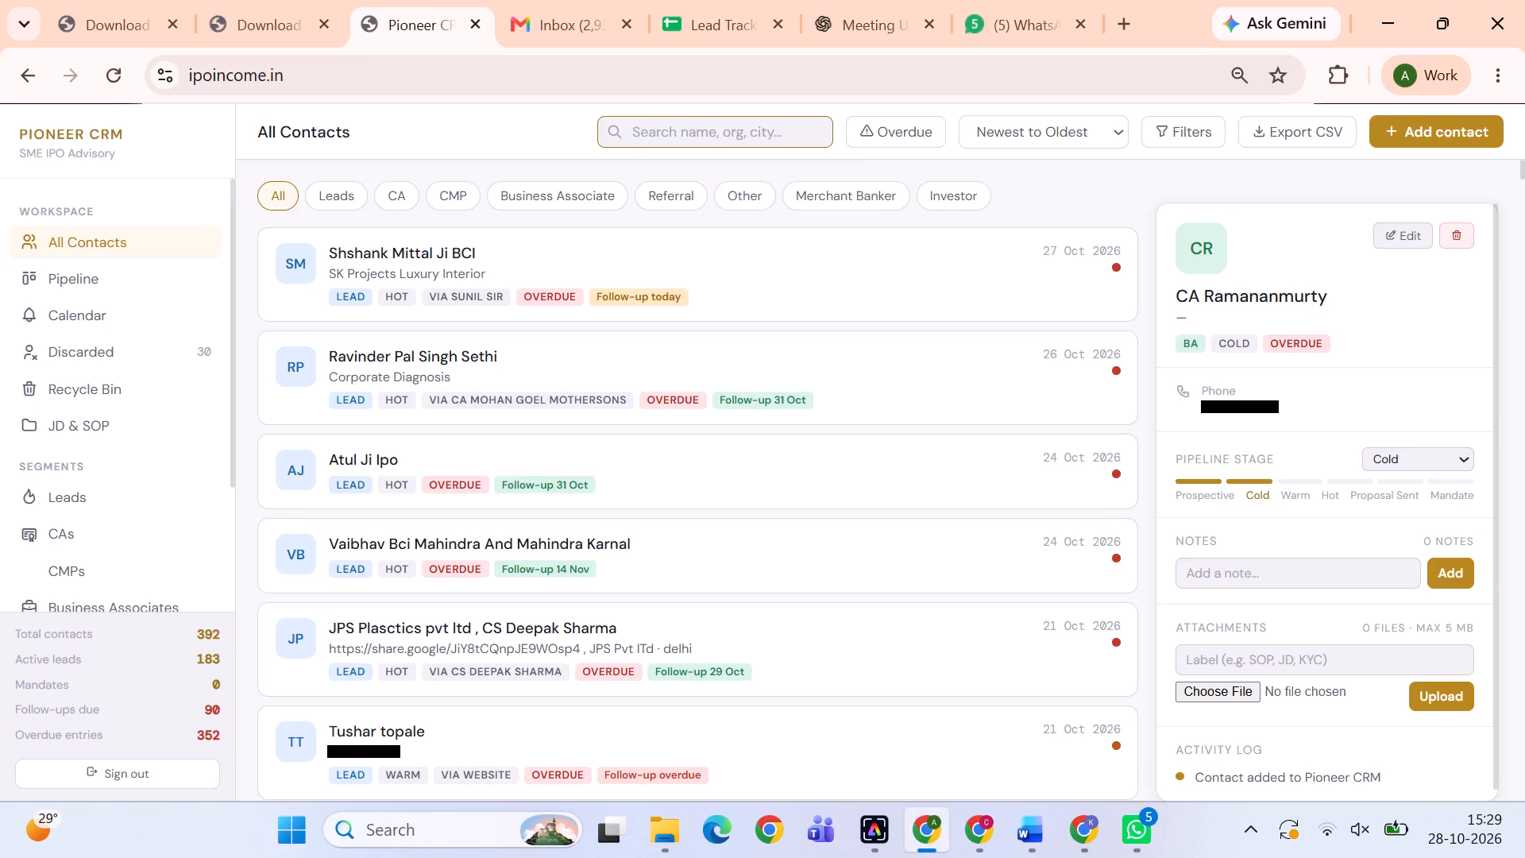
key("BackSpace")
Search the web for "spreadsheets" in a new browser tab and open a blank Google Sheets spreadsheet.
left_click(1137, 7)
left_click(659, 75)
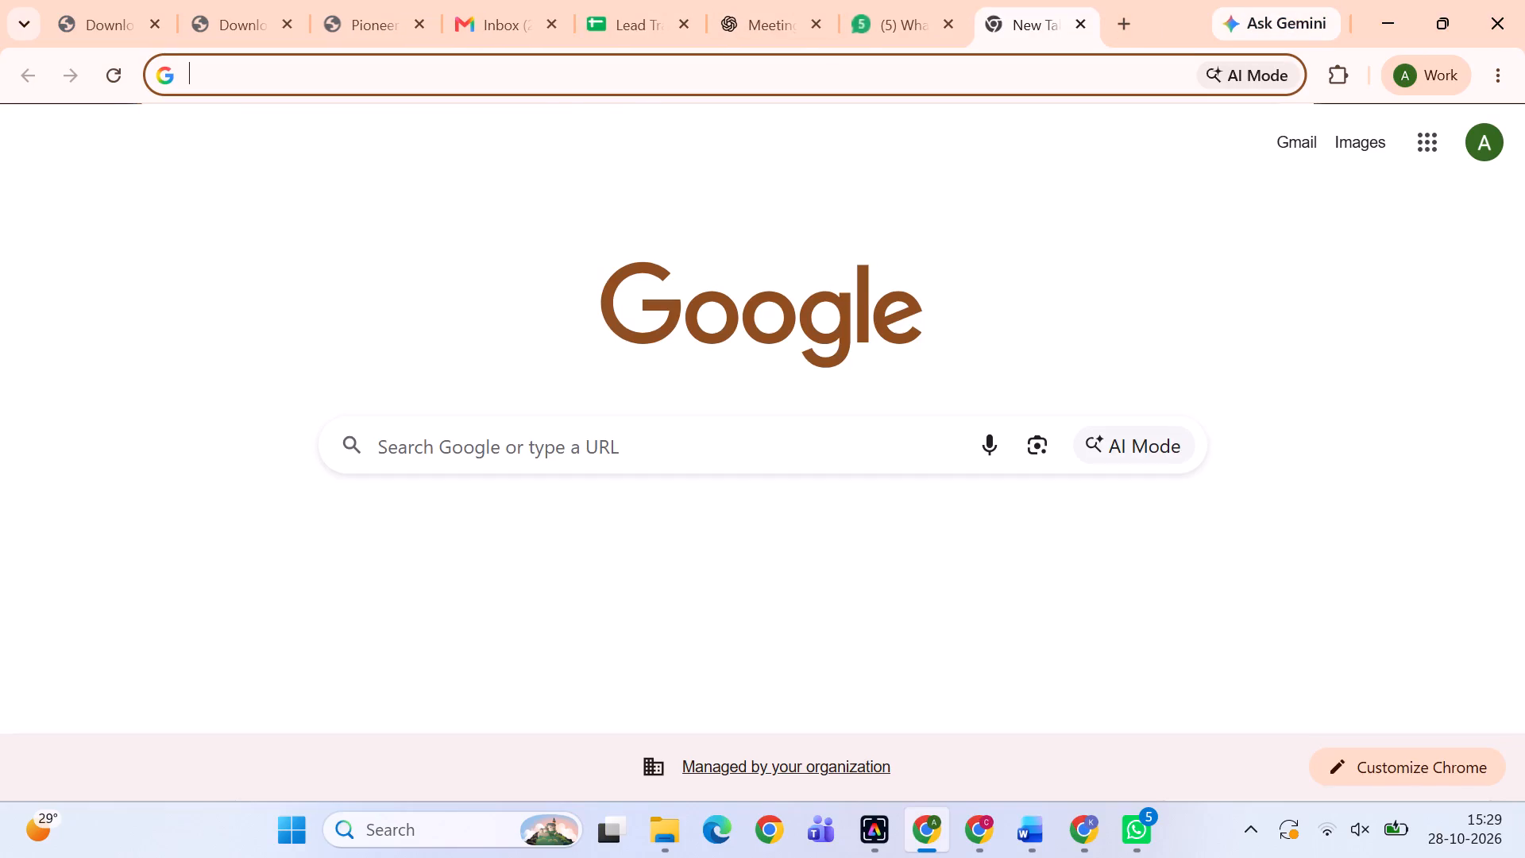
left_click(1434, 318)
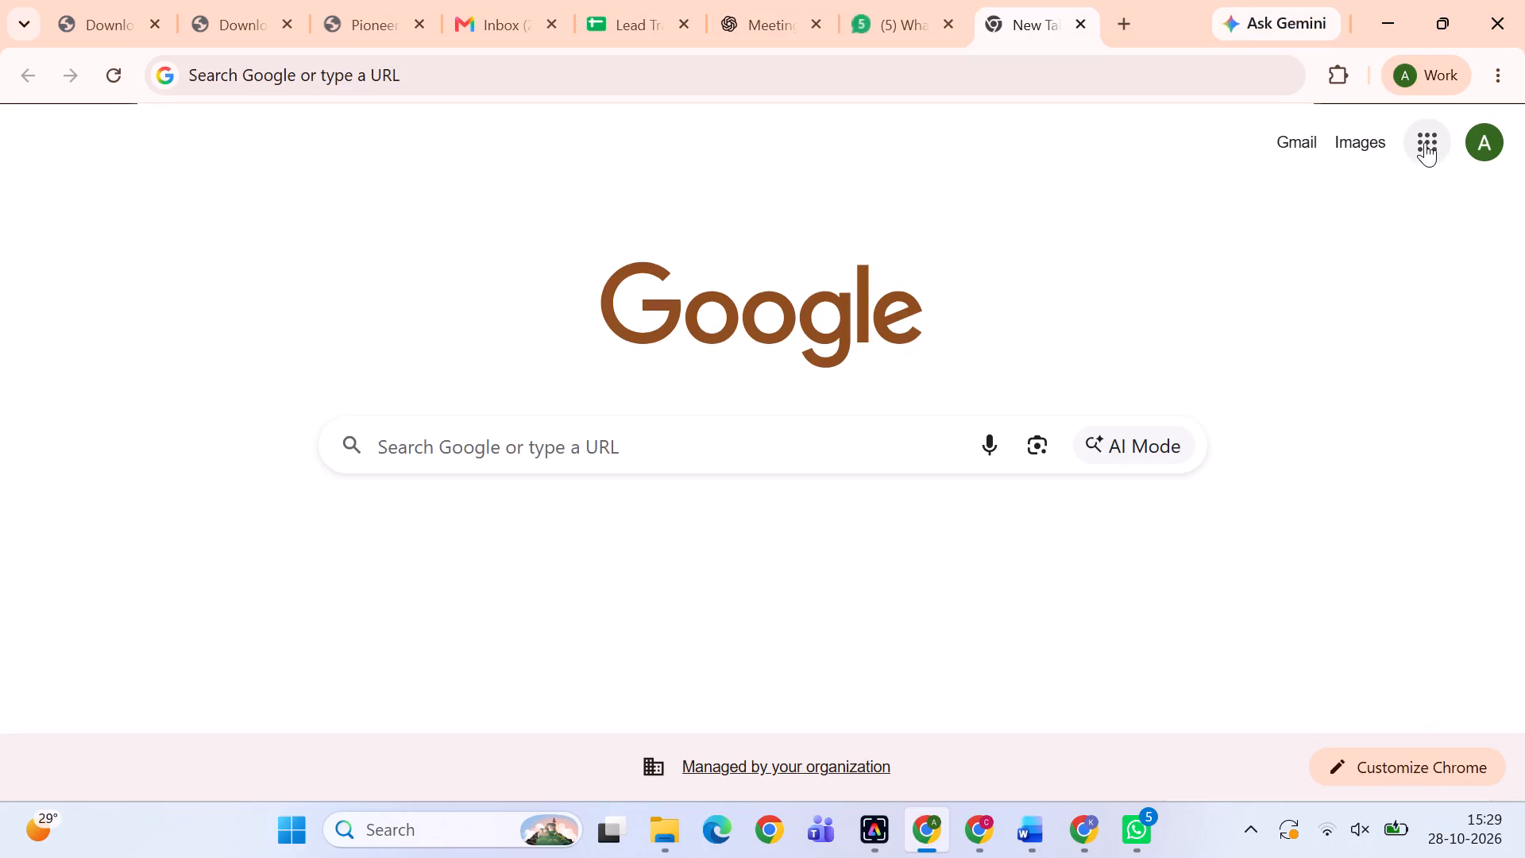
left_click(1425, 142)
left_click(922, 76)
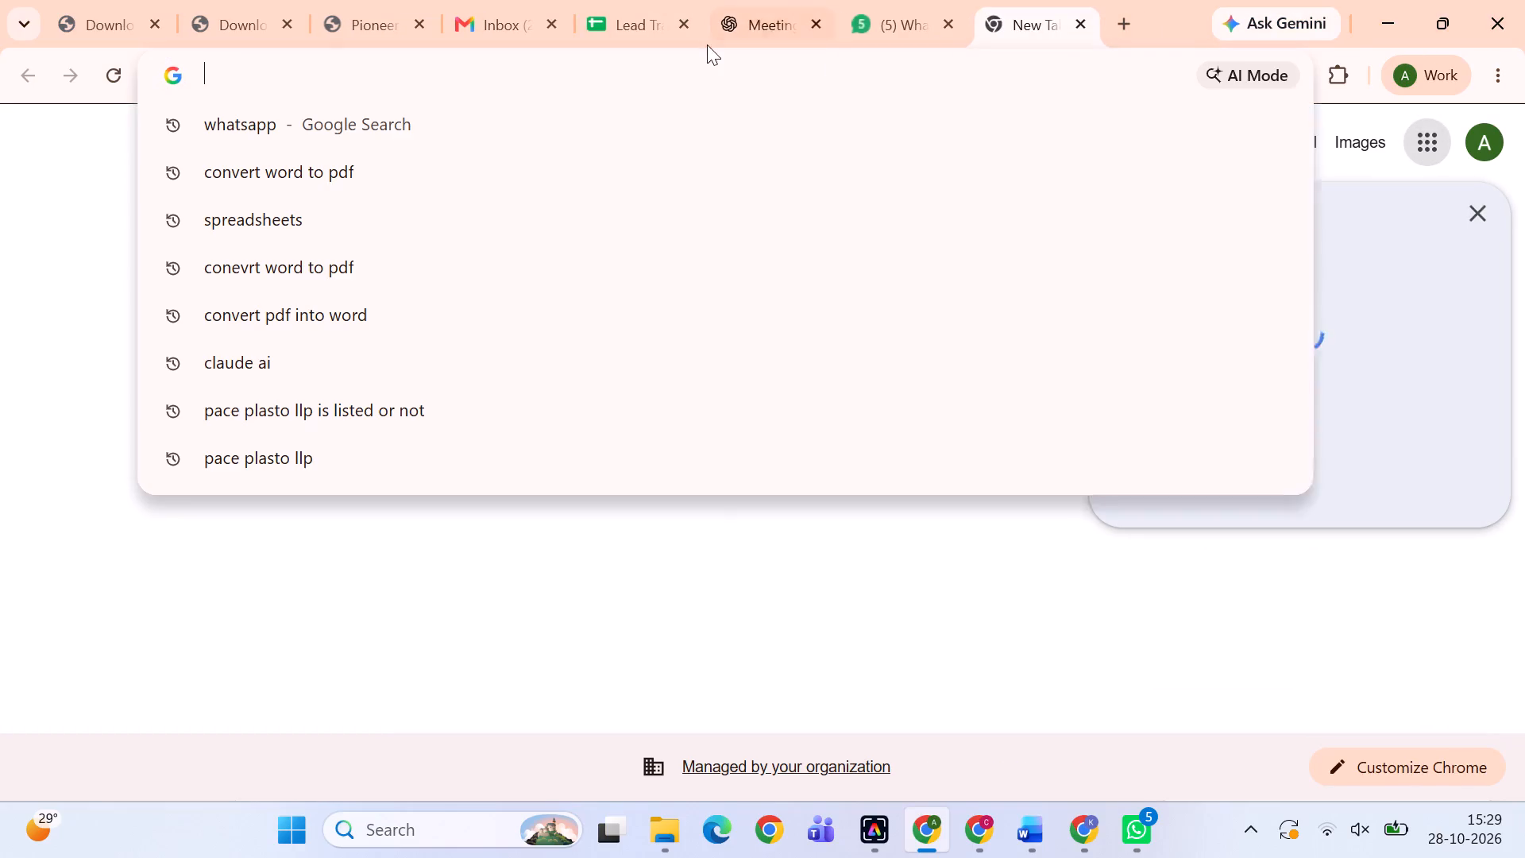
type("sp")
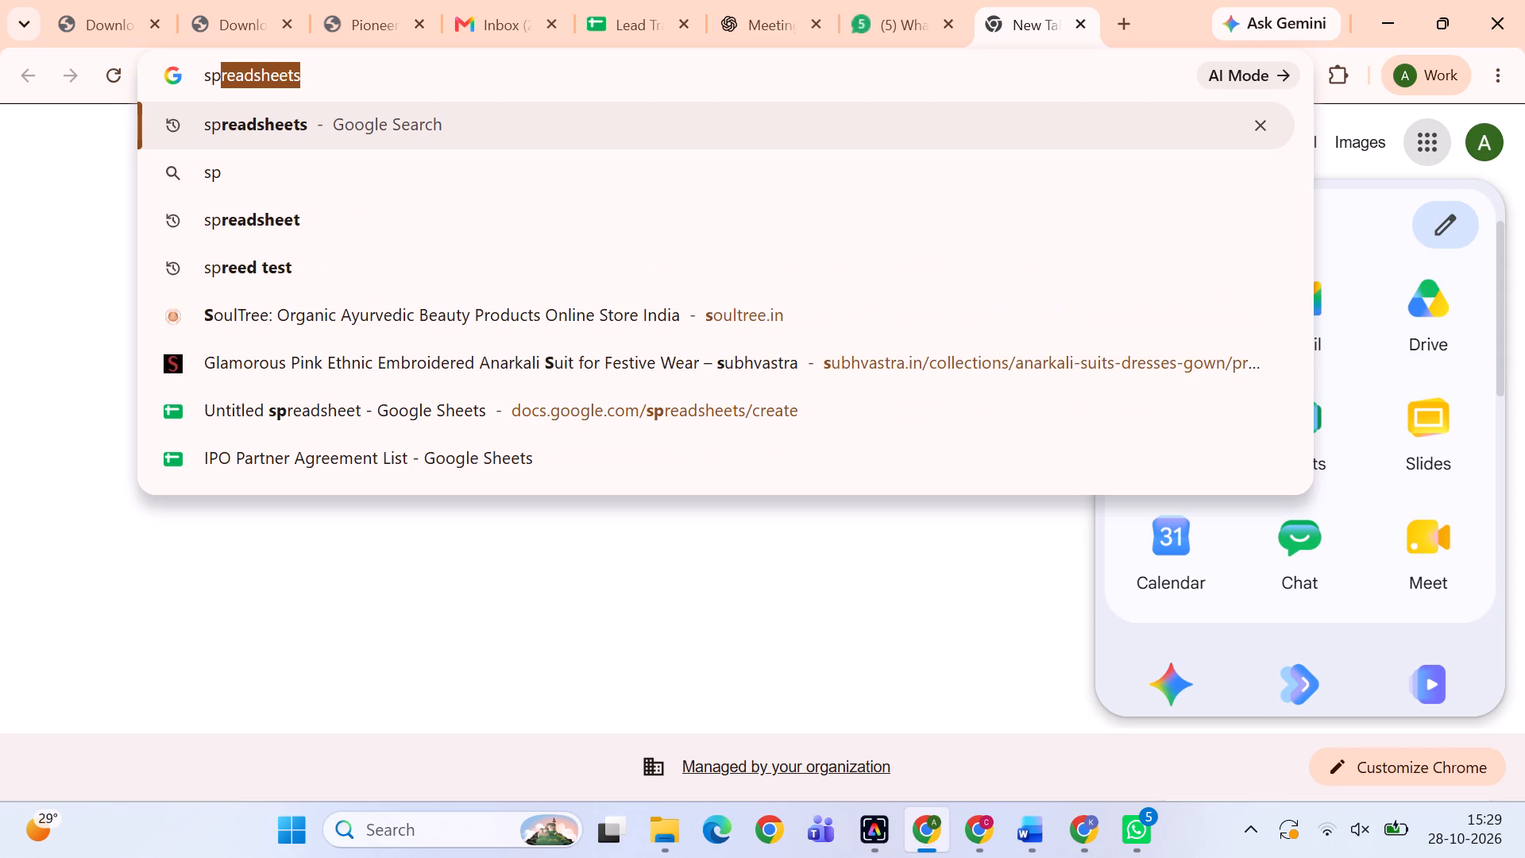
type("read")
key("Return")
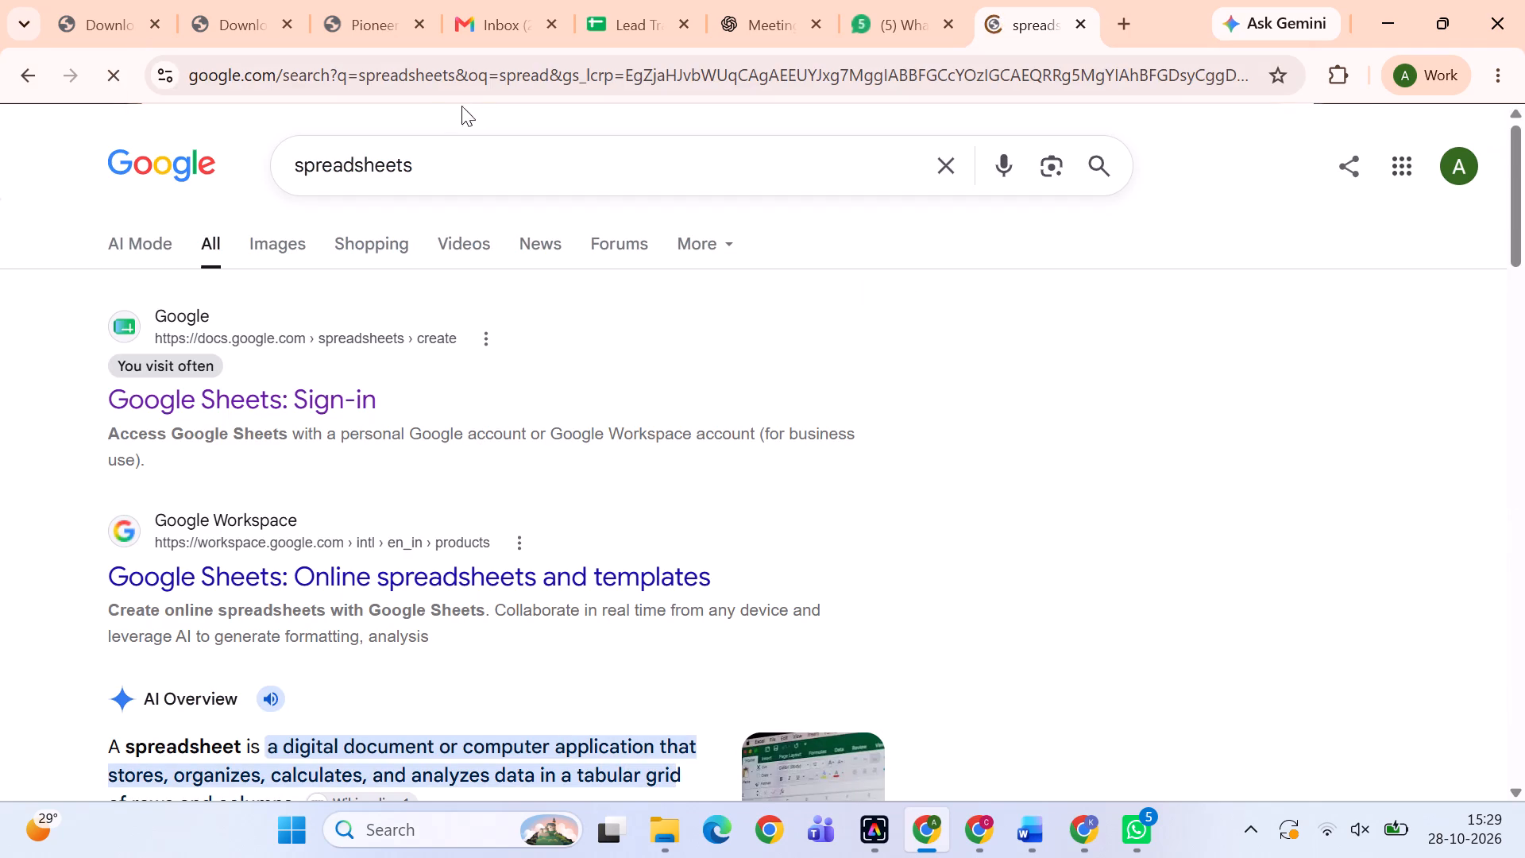
left_click(298, 398)
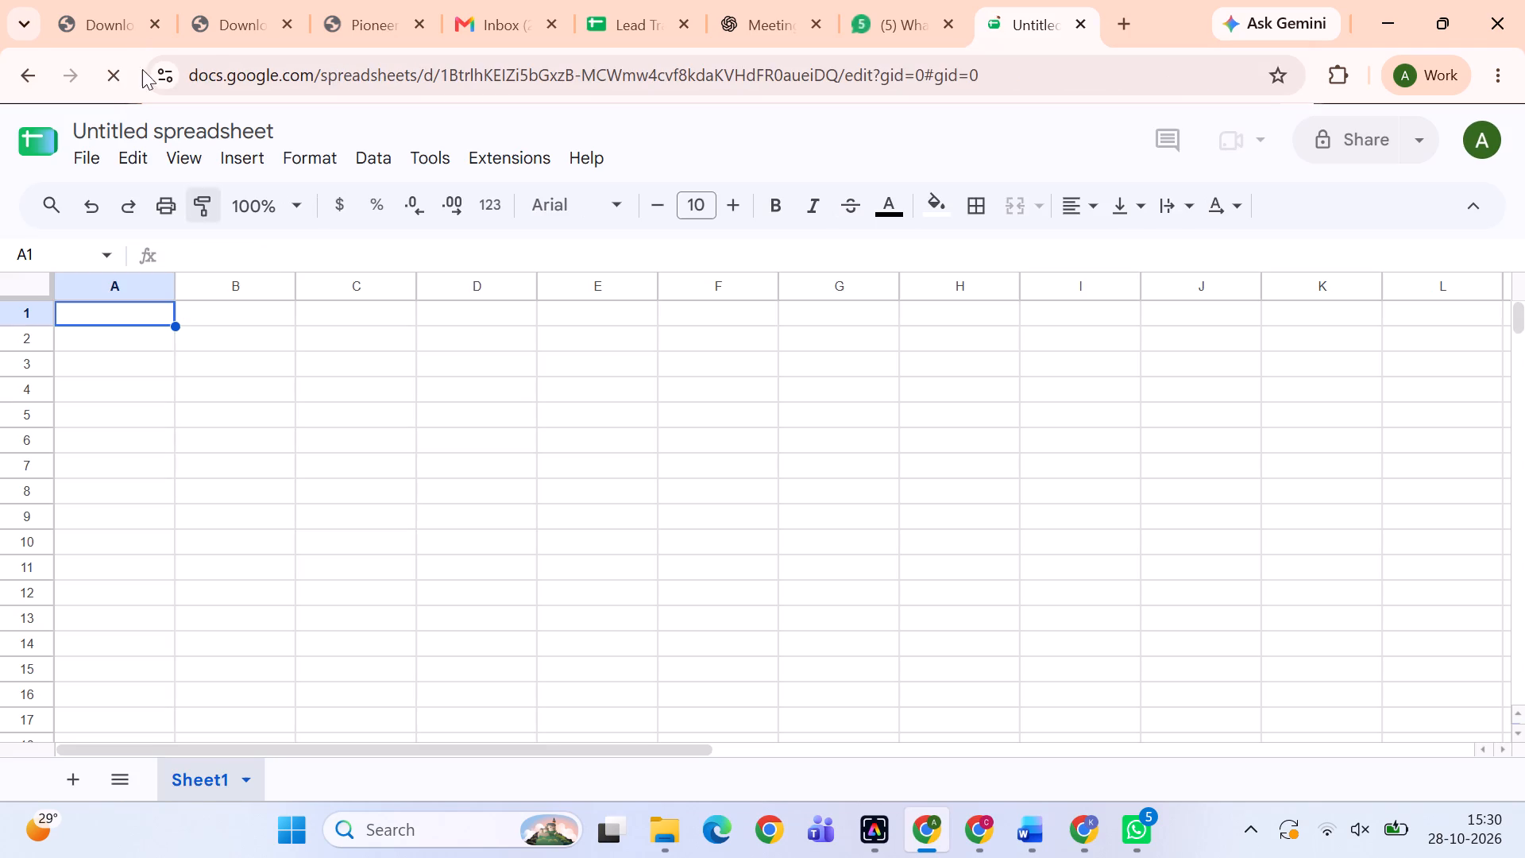
Open the existing IPO Partner Agreement List from the recent spreadsheets in Drive.
left_click(85, 159)
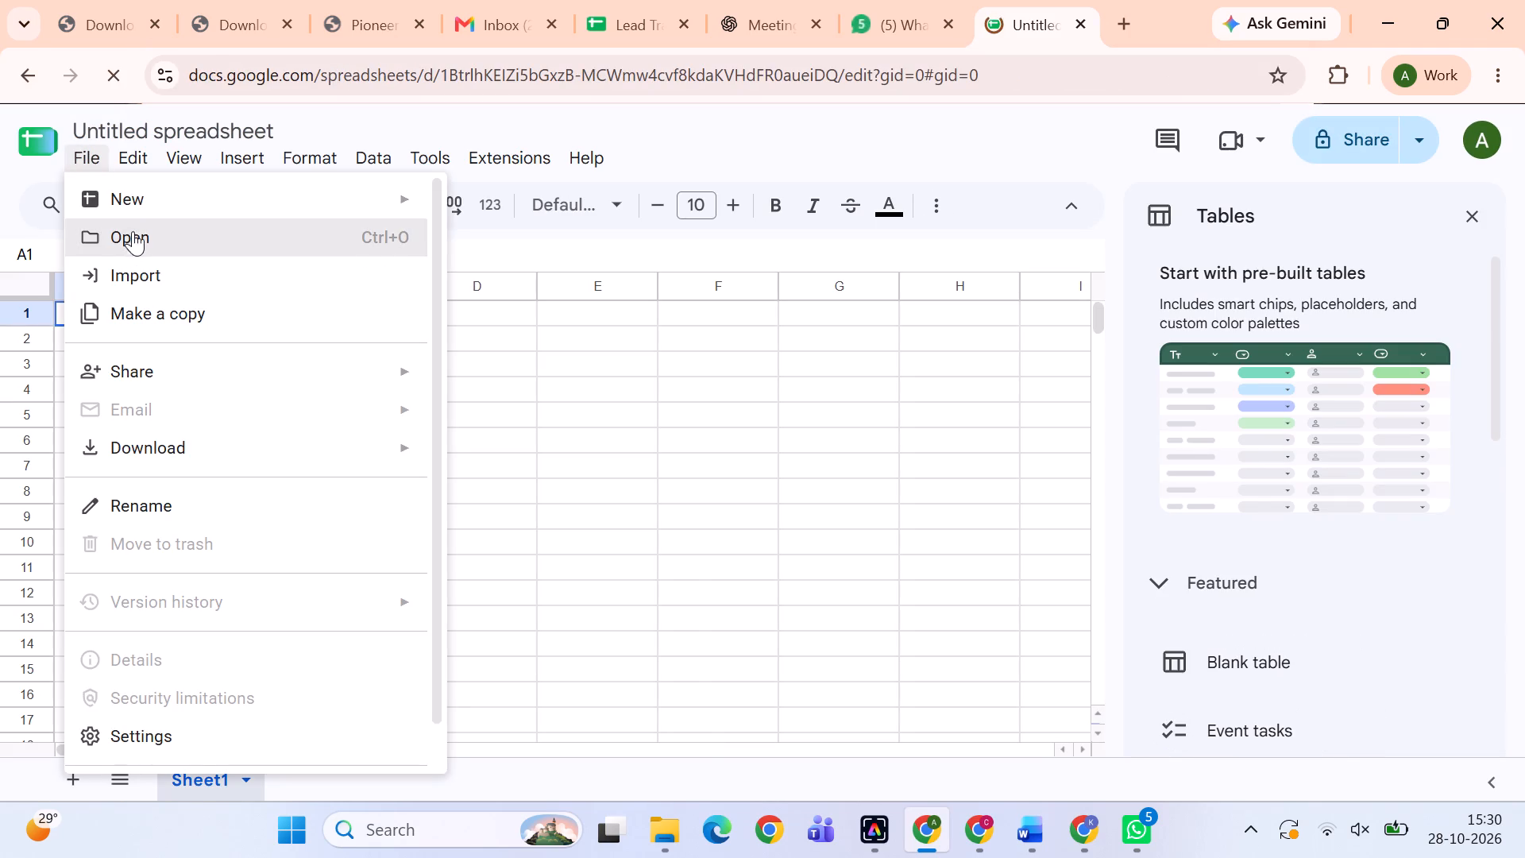
left_click(133, 230)
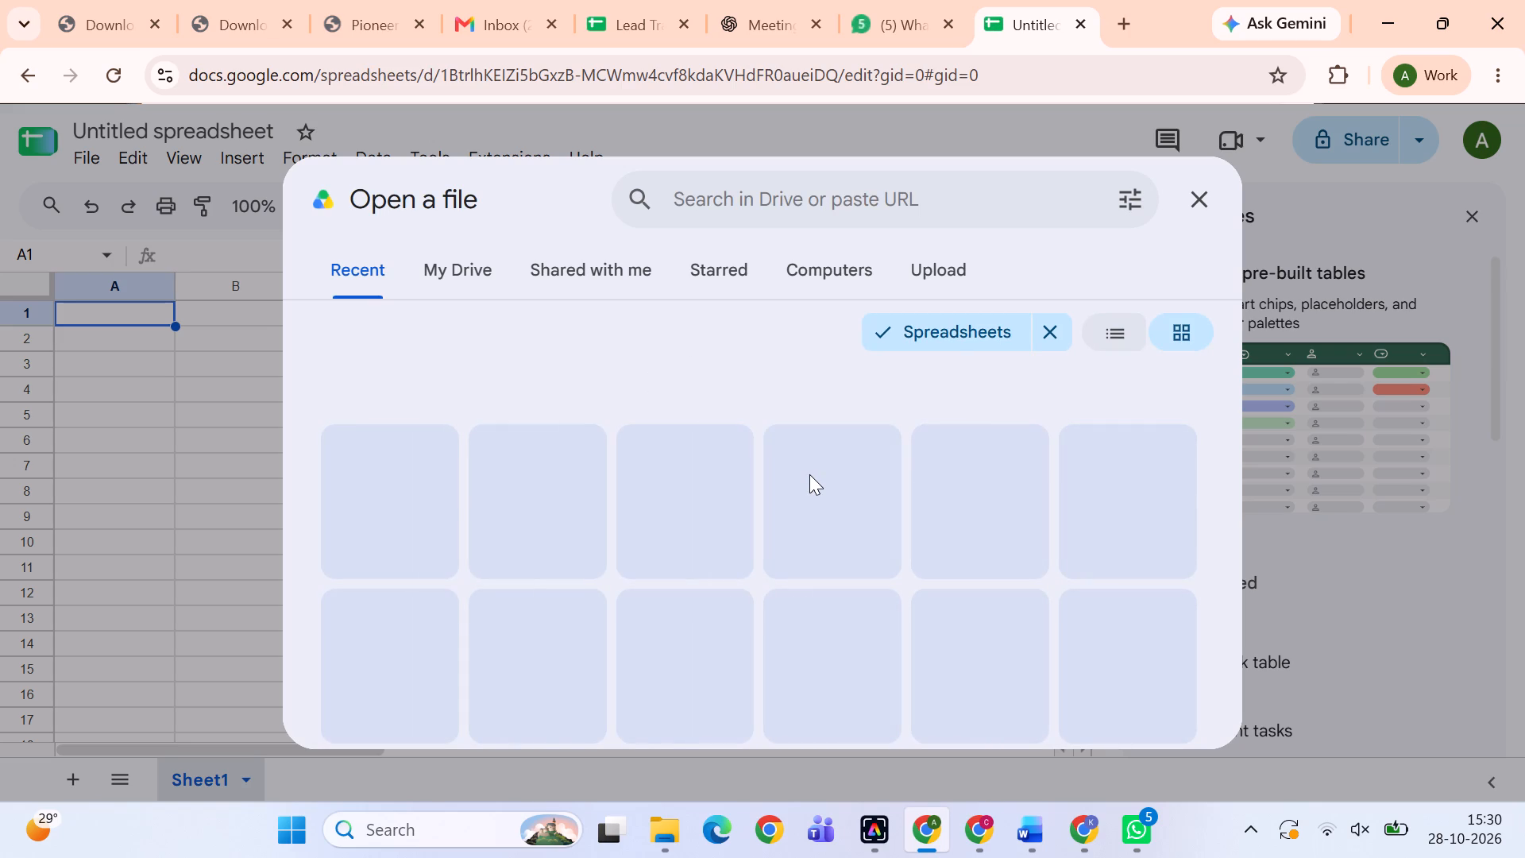
scroll(710, 535, "down", 2)
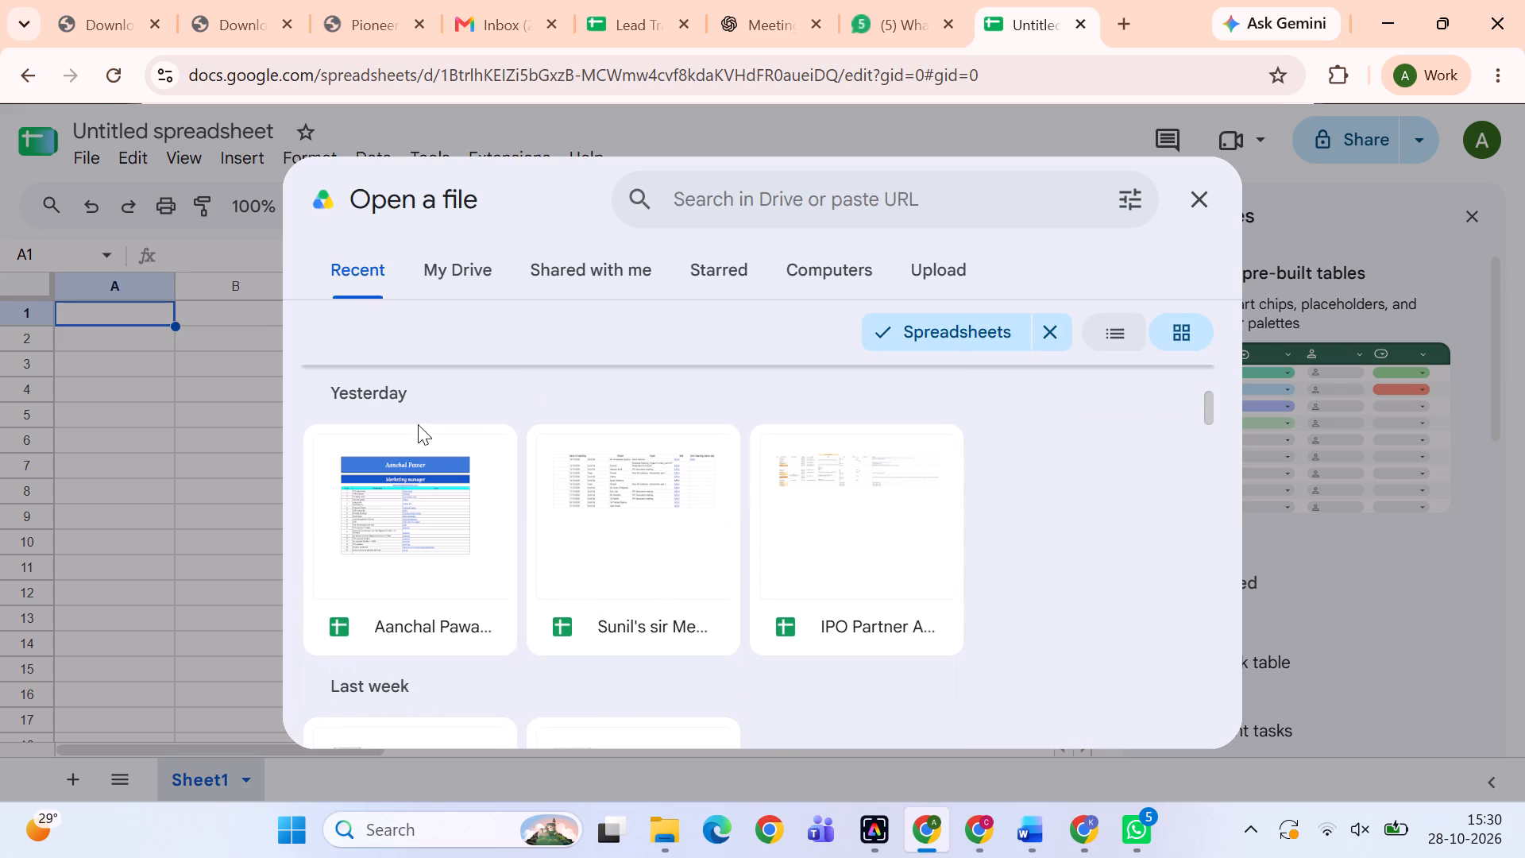
scroll(854, 491, "down", 1)
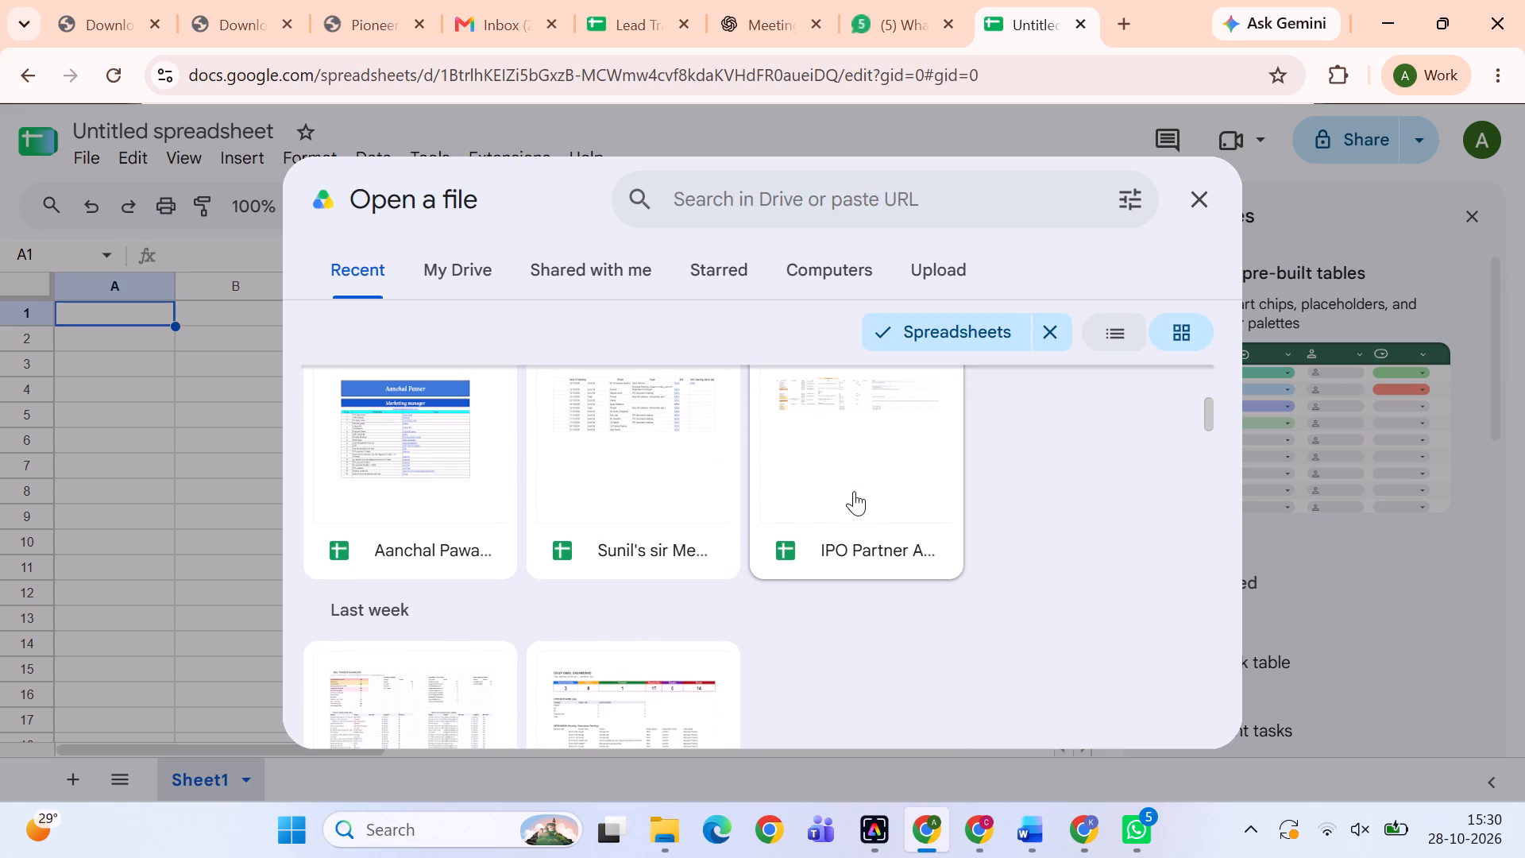
left_click(904, 462)
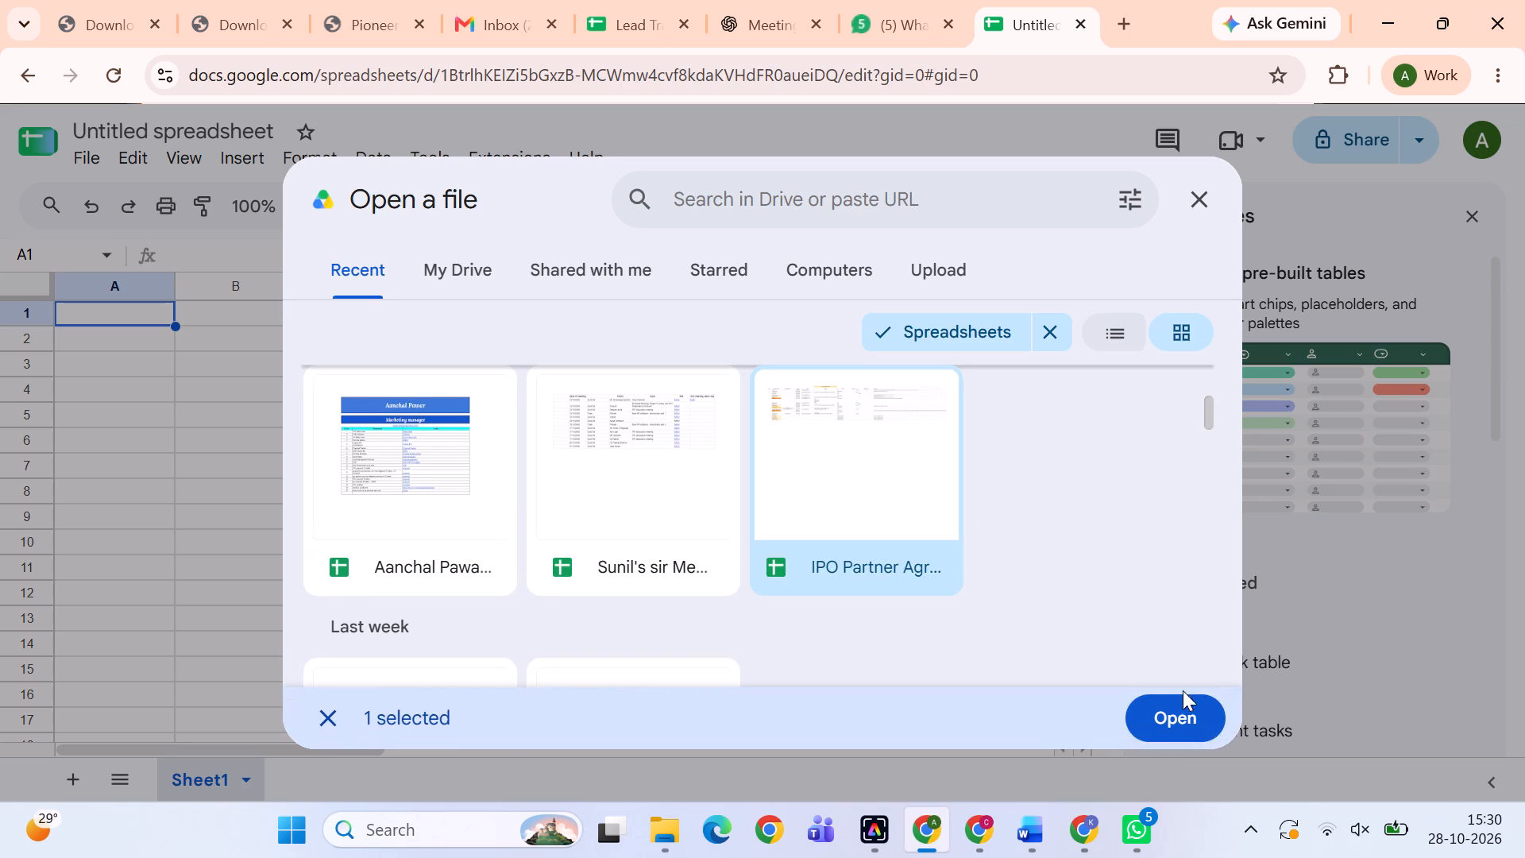
left_click(1182, 704)
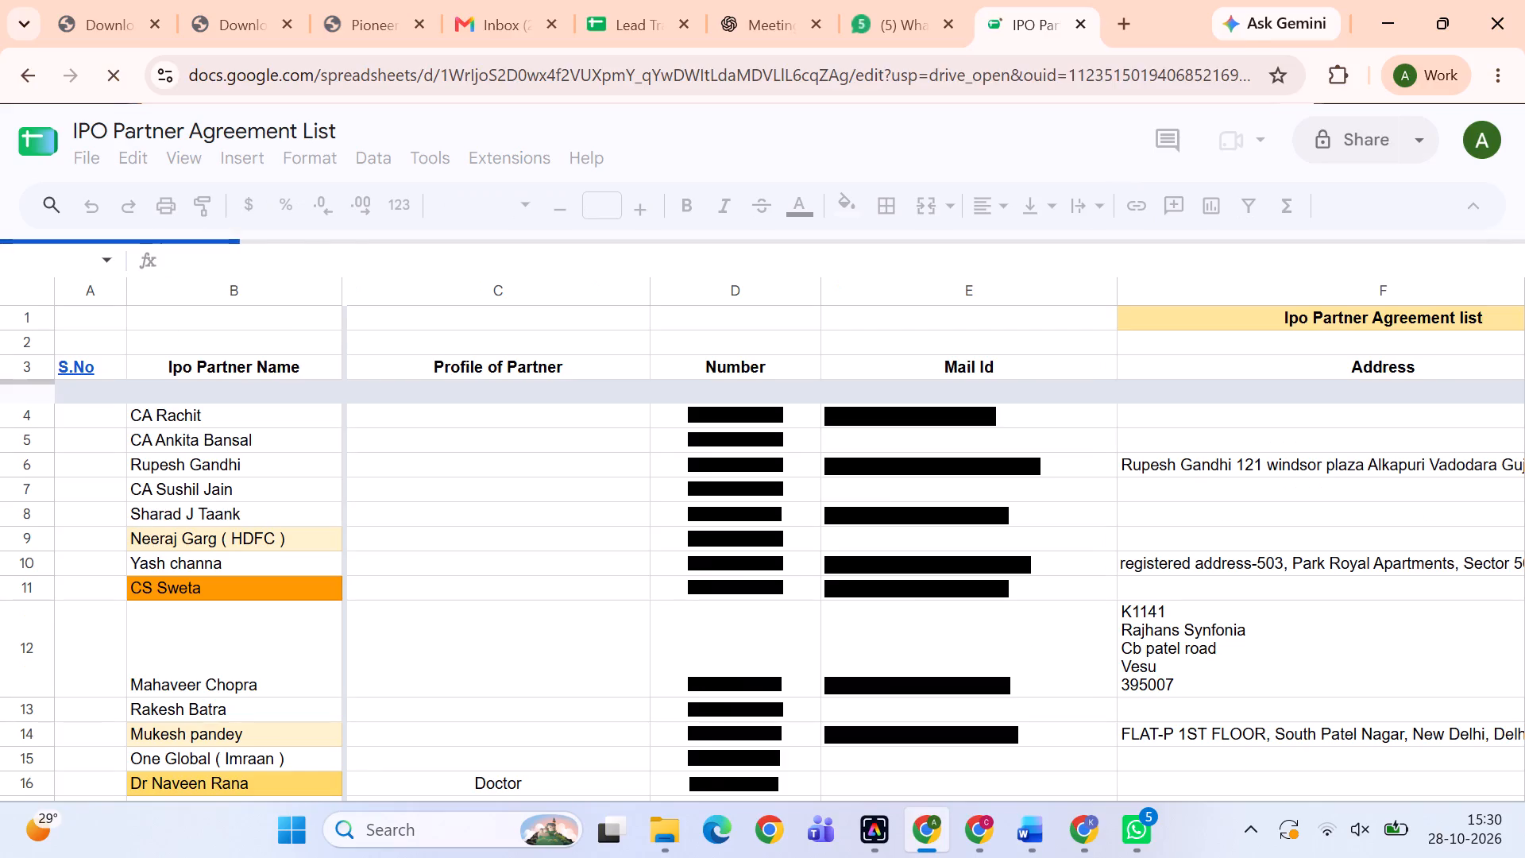
Enter "yes" in the Profile of Partner column for rows 4, 5 and 6 of Sheet1.
scroll(803, 596, "down", 4)
scroll(803, 596, "up", 1)
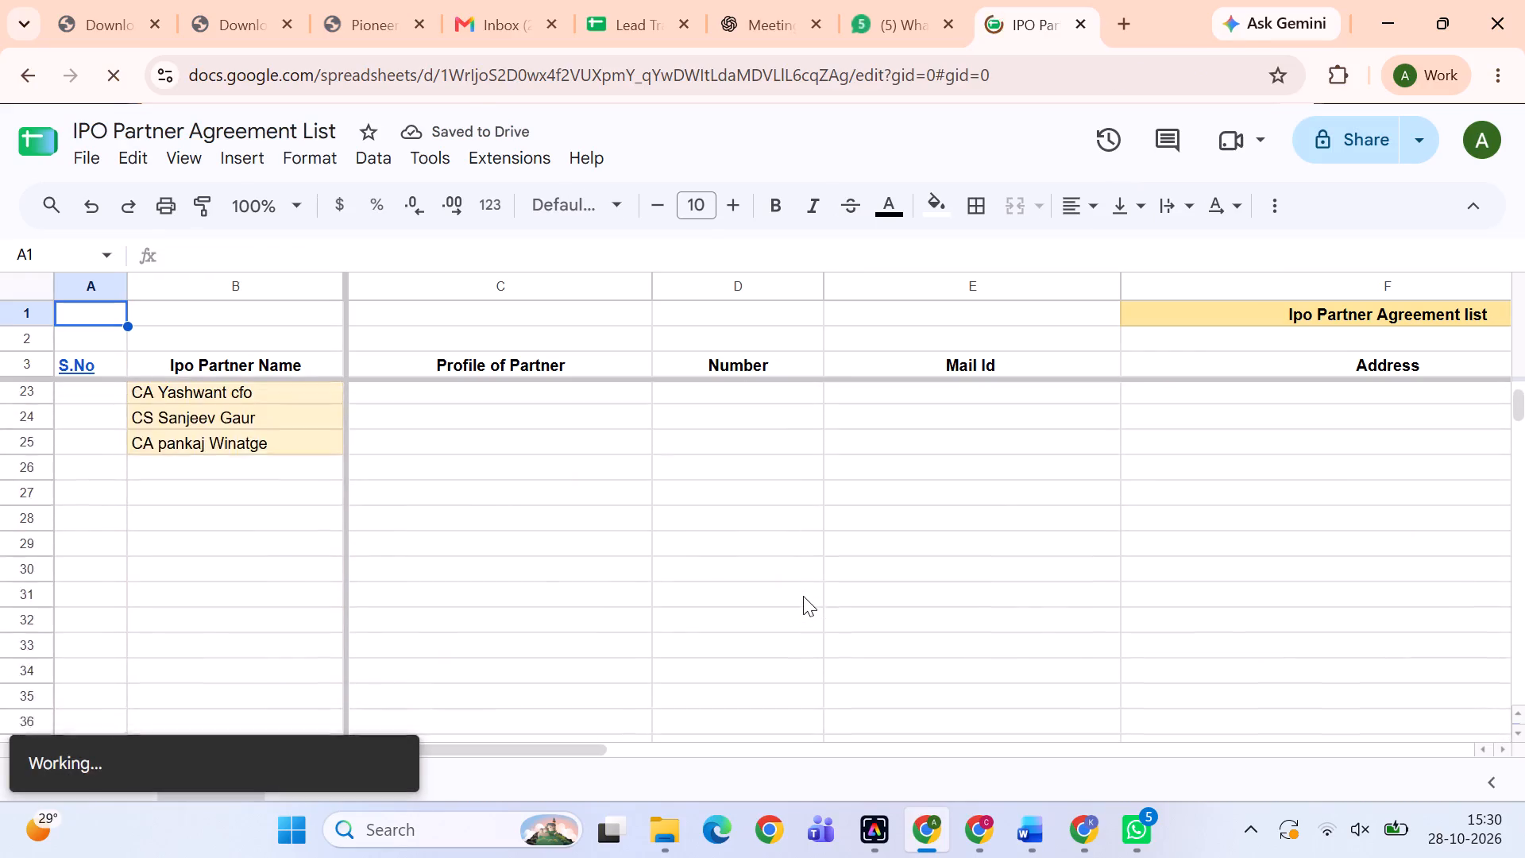
scroll(803, 596, "up", 3)
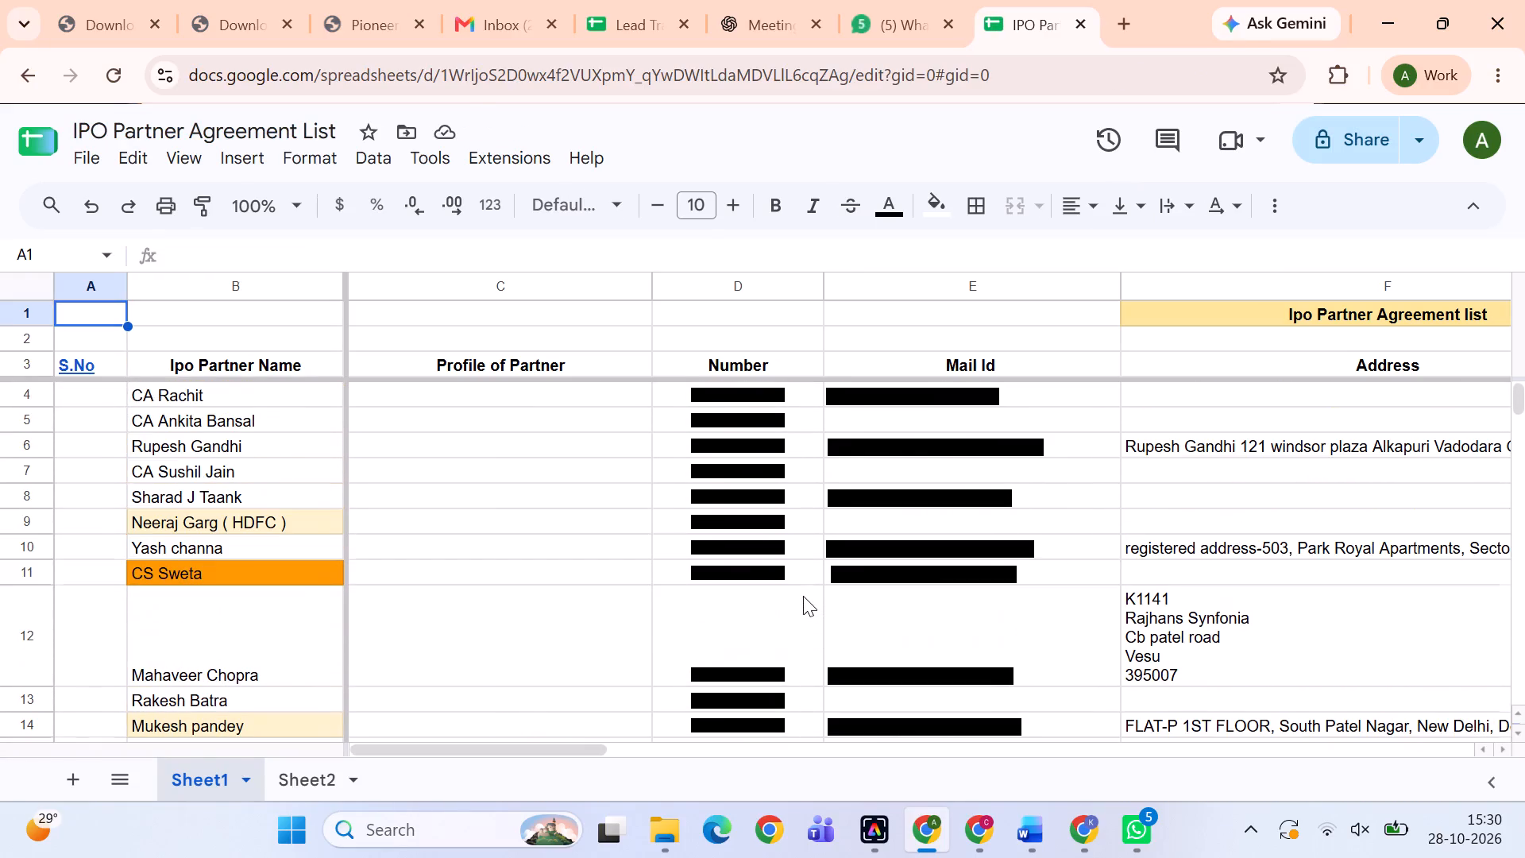
left_click(553, 401)
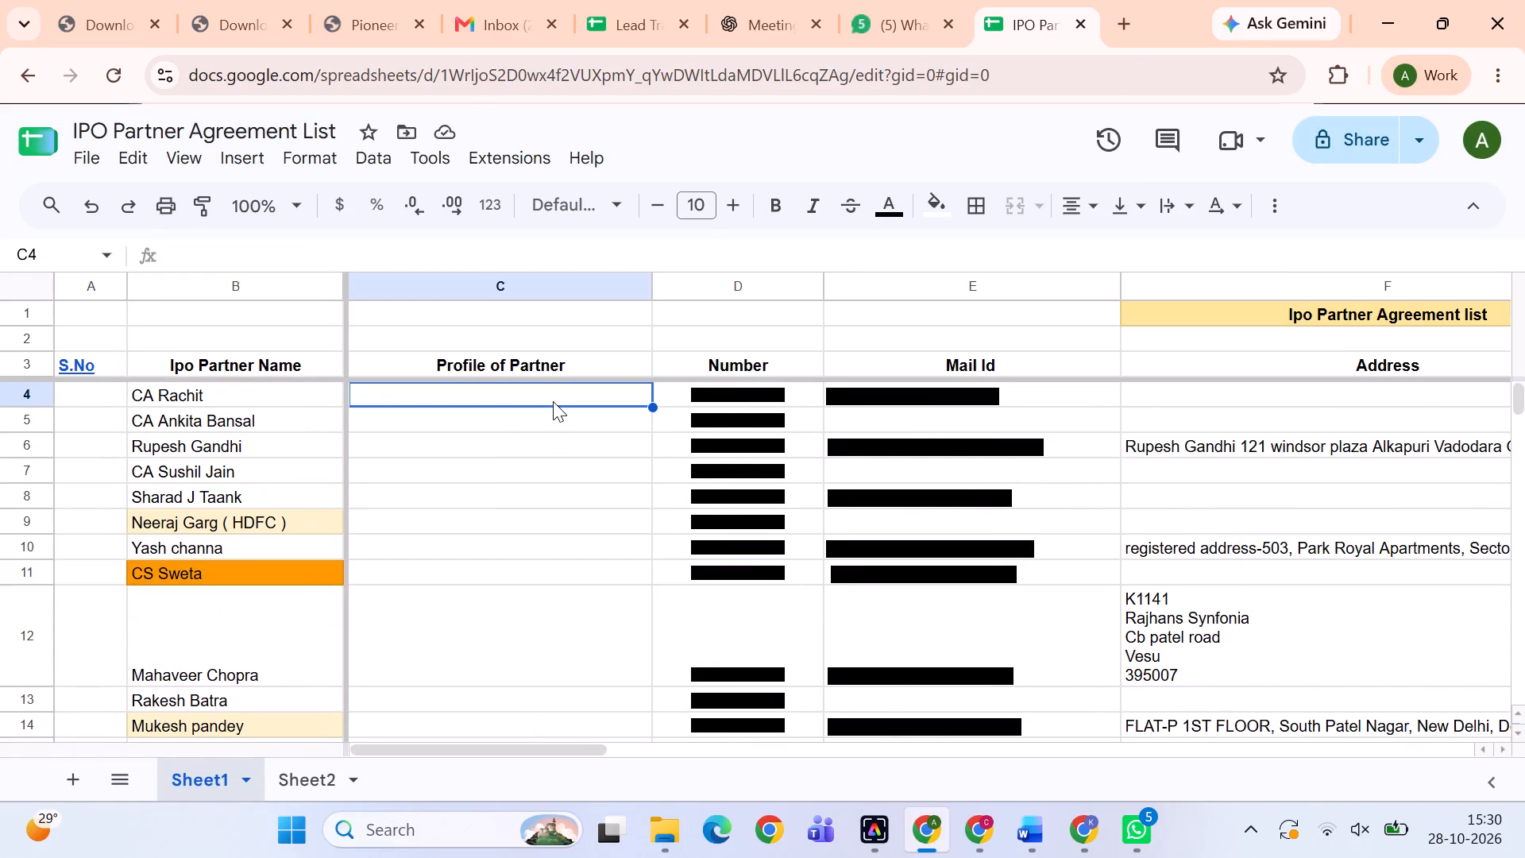
type("yes")
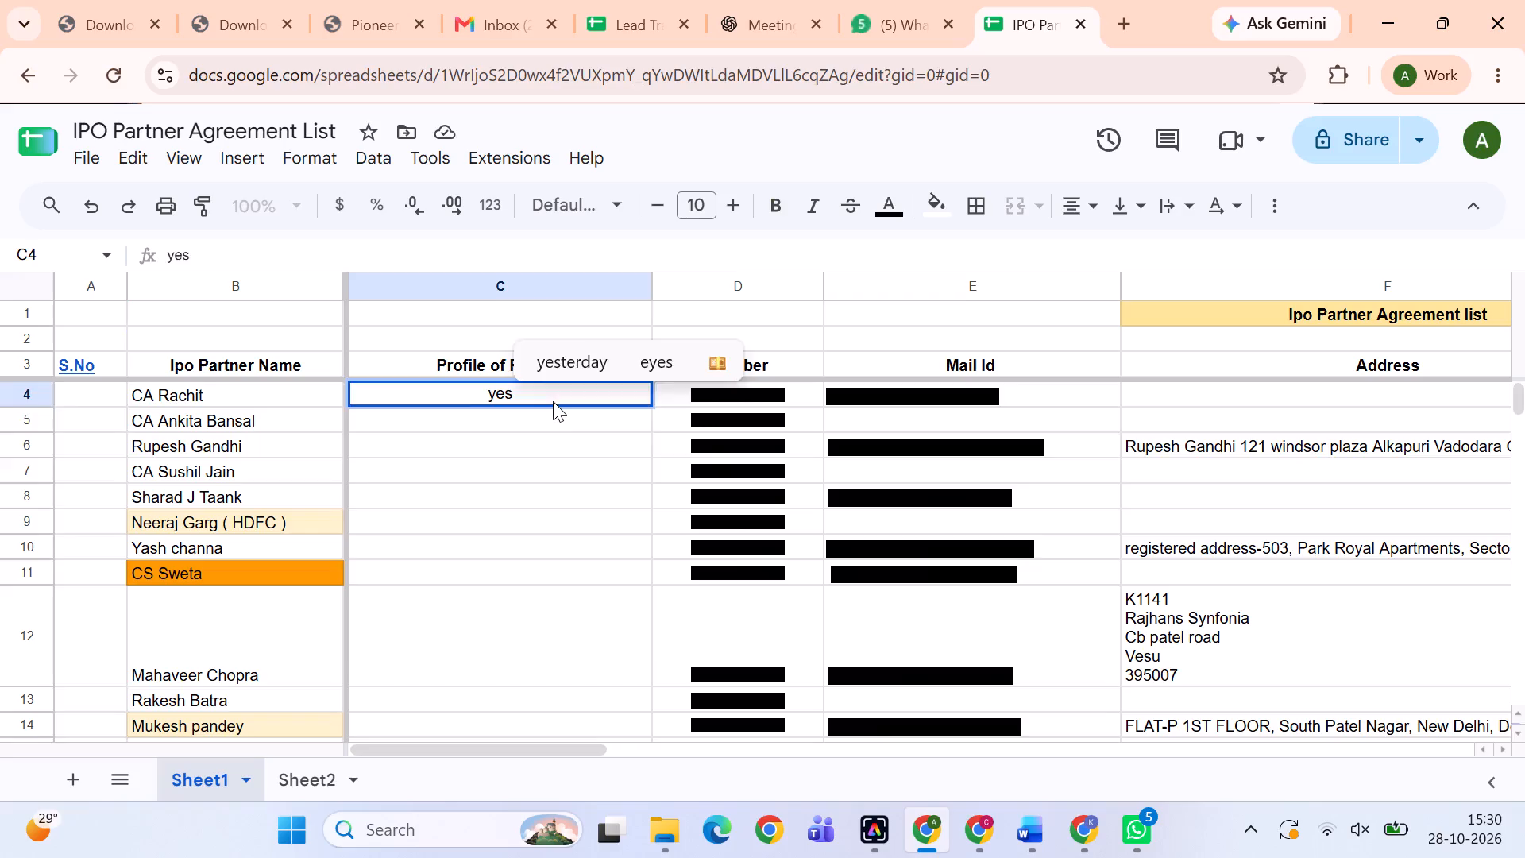
key("Down")
type("yes")
key("Down")
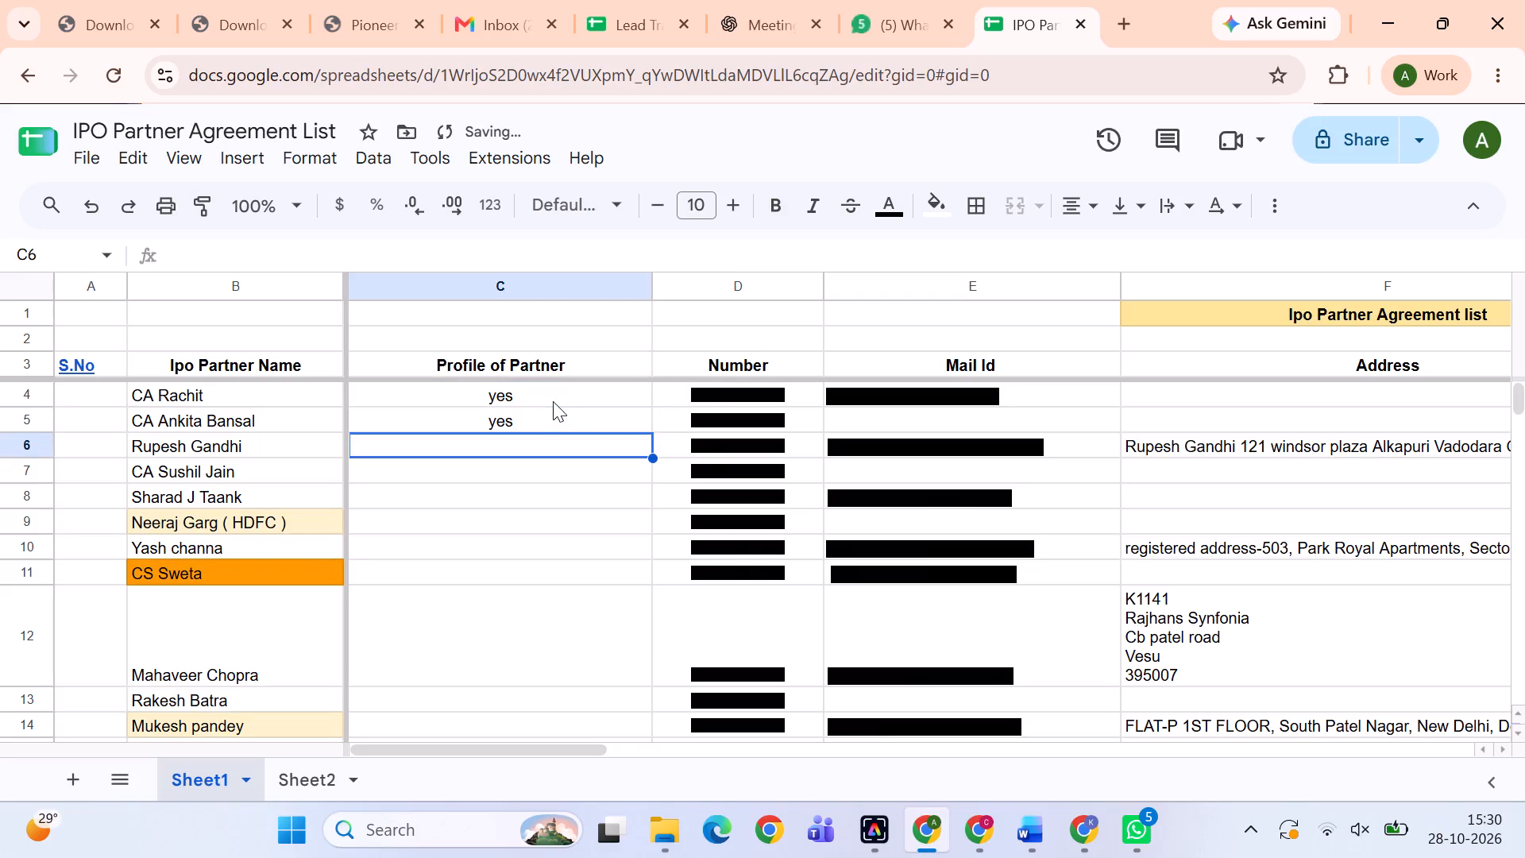
type("yes")
key("Down")
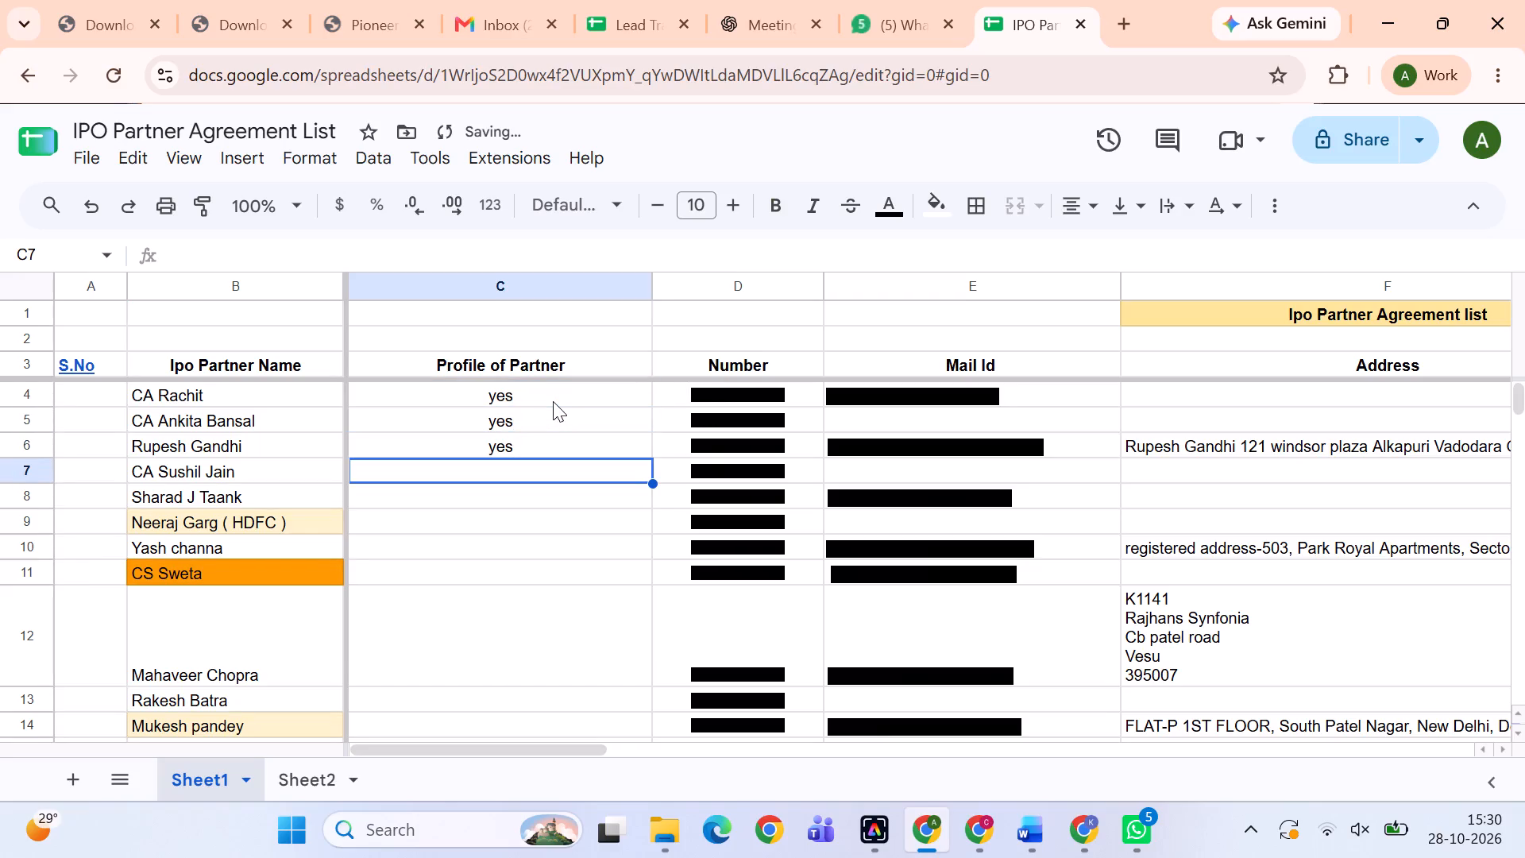
Enter "yes" in the Profile of Partner column for rows 8, 10, 11 and 12, leaving rows 7 and 9 blank.
key("Down")
type("yes")
key("Down")
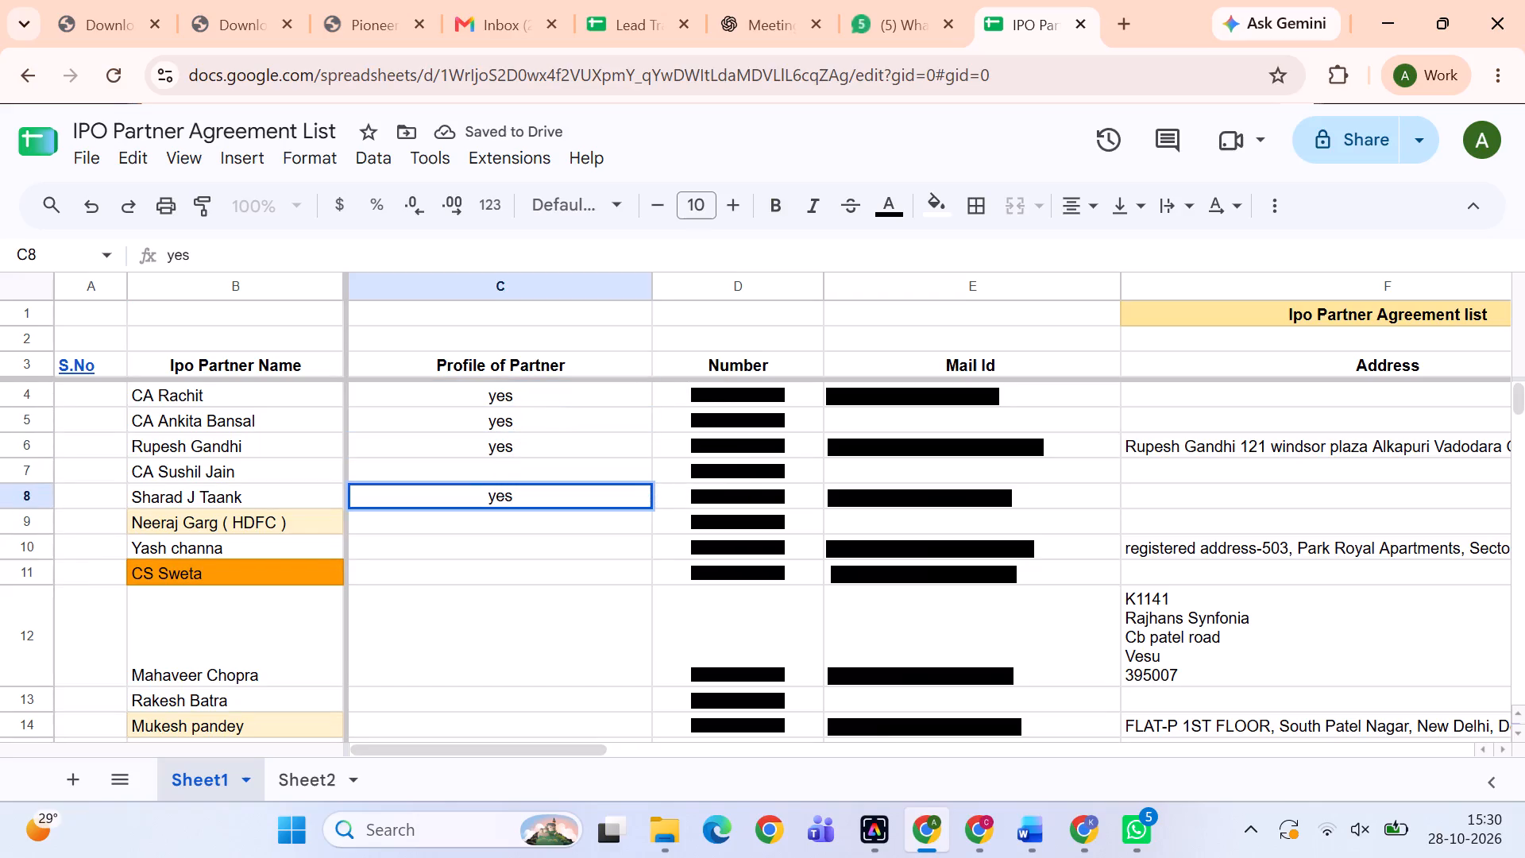
key("Down")
type("yes")
key("Down")
type("yes")
key("Down")
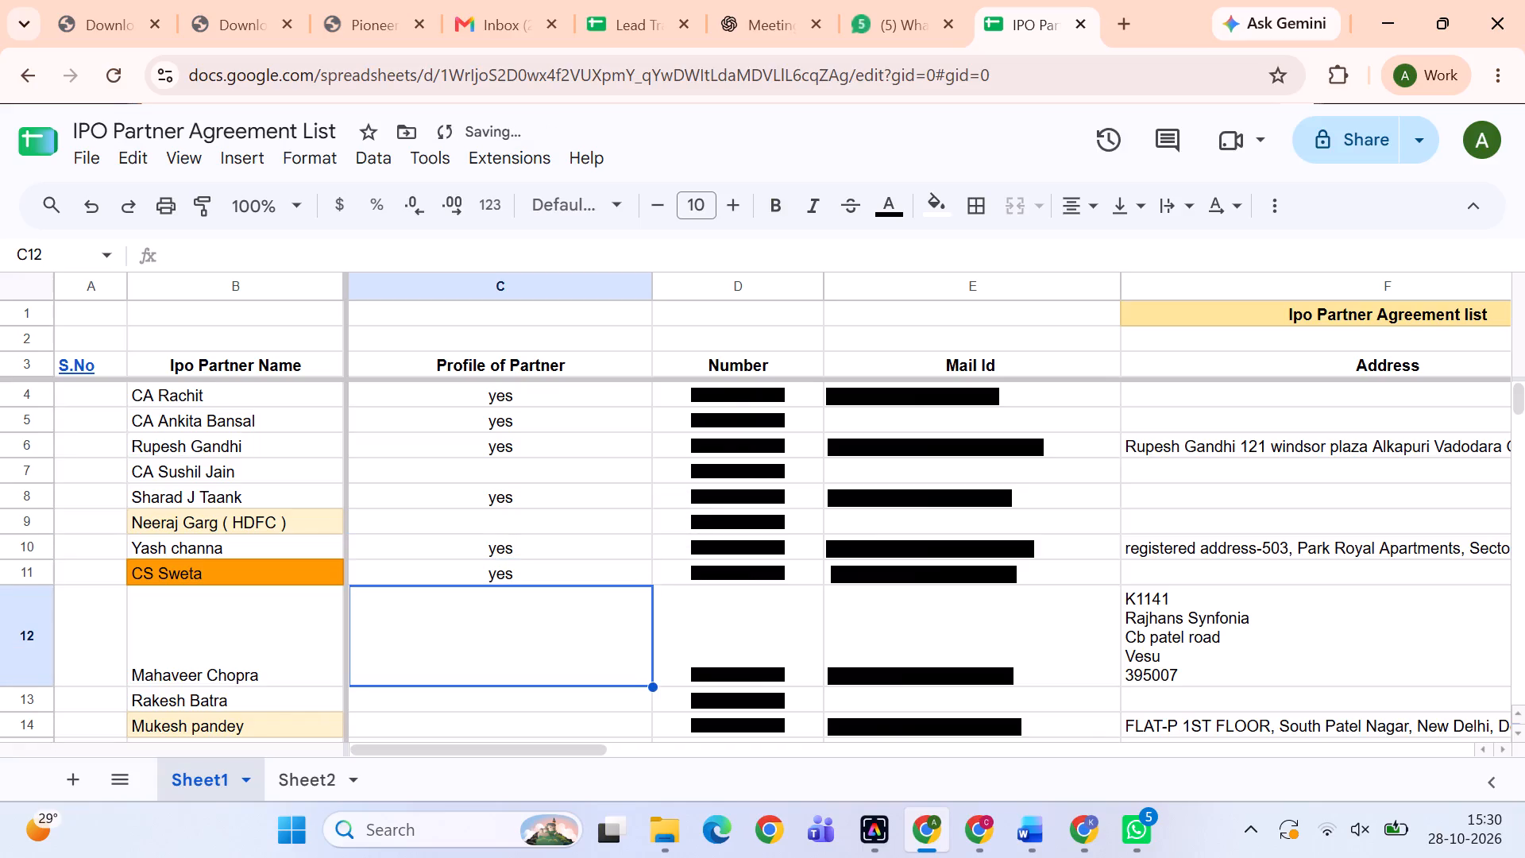
type("yes")
key("Down")
Enter "yes" in the Profile of Partner column for rows 14, 15 and 17, replacing the existing description in row 17.
key("Down")
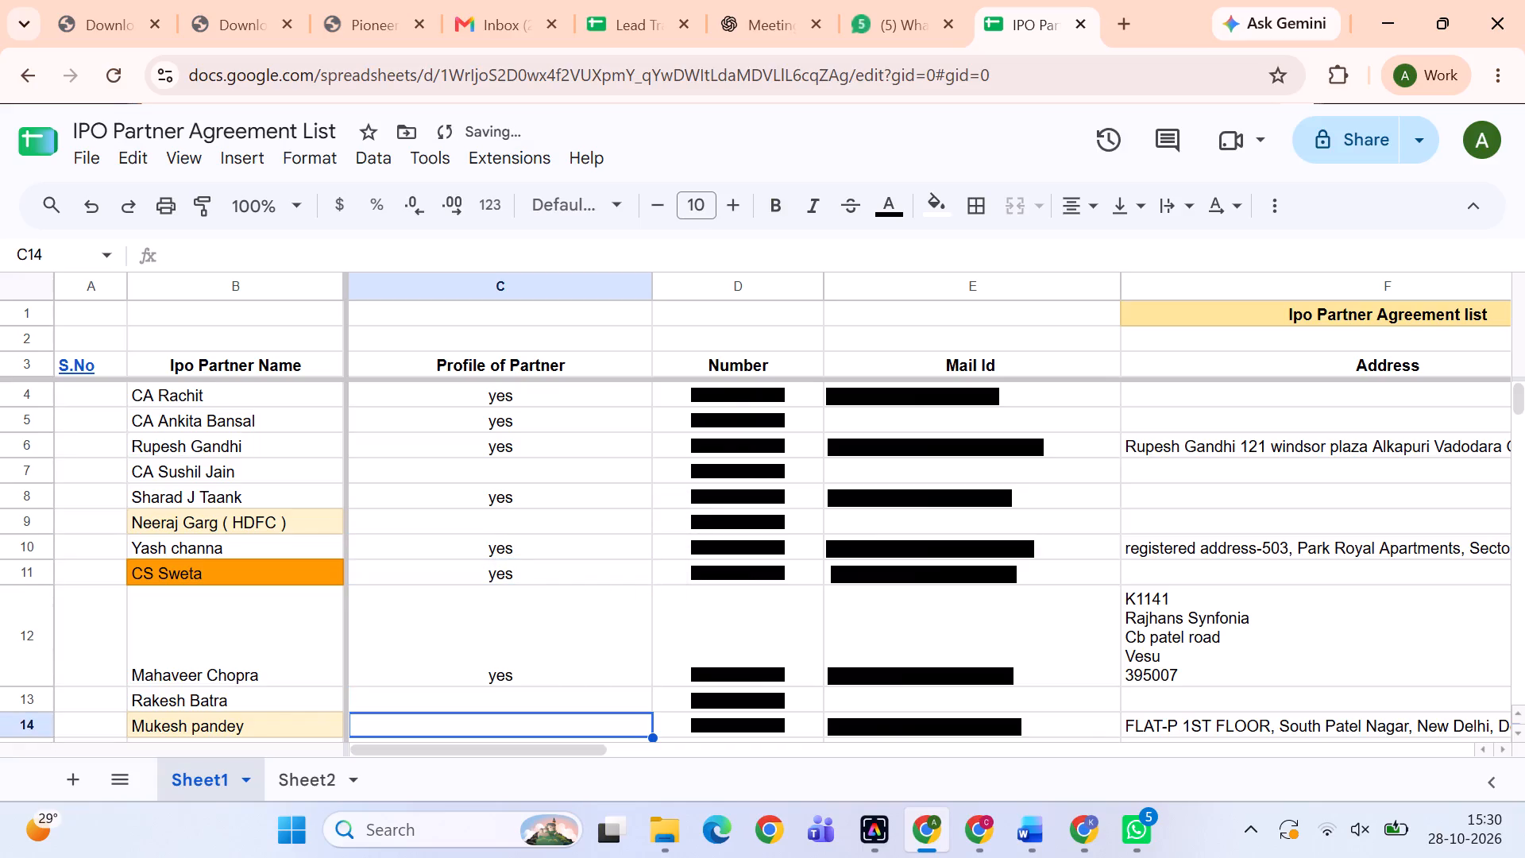
scroll(553, 401, "down", 1)
type("yes")
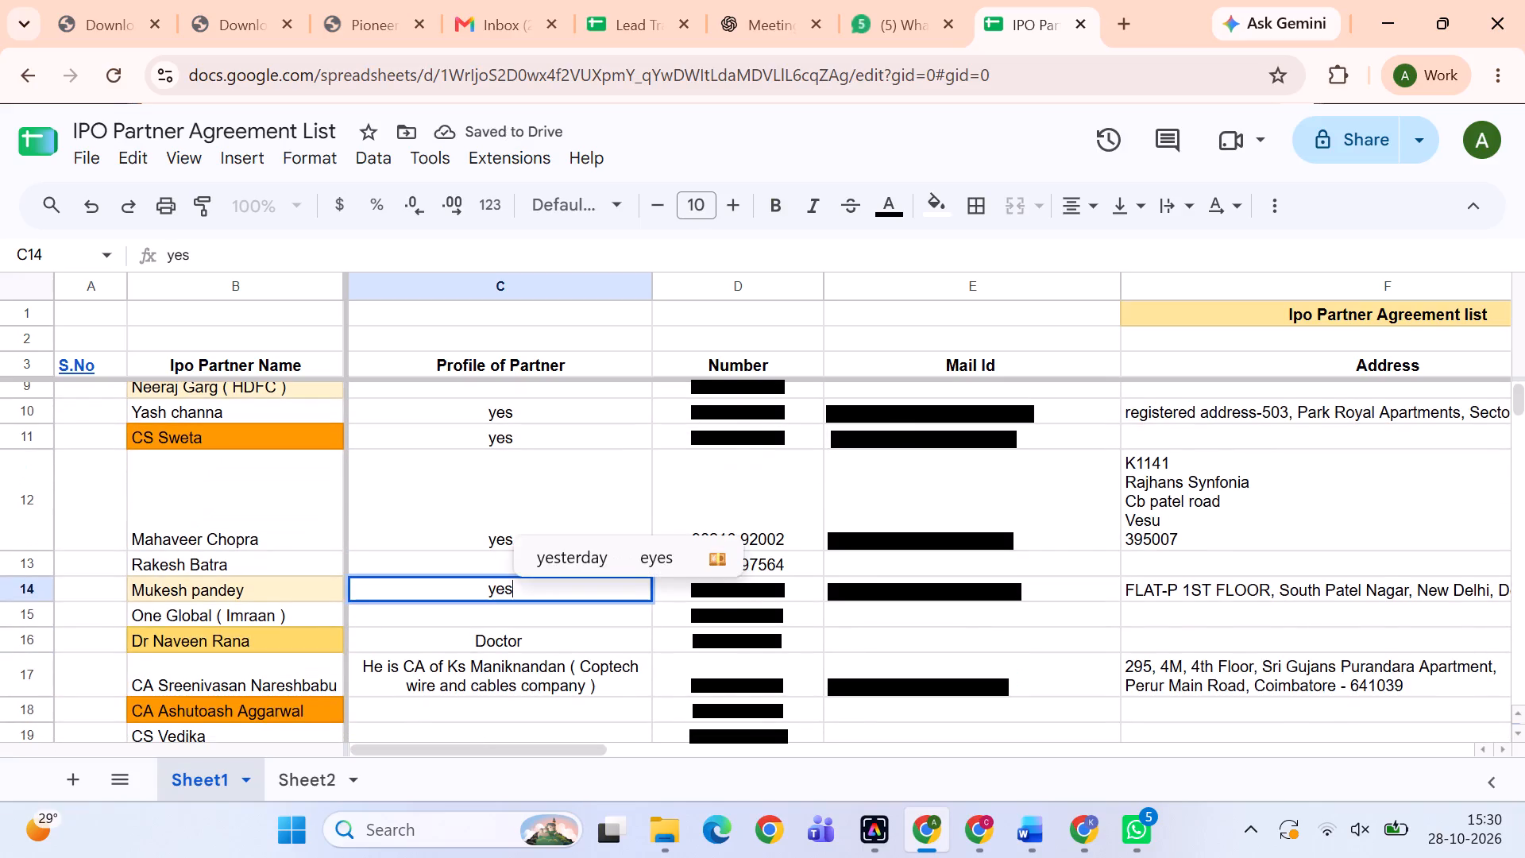
key("Down")
type("yes")
key("Down")
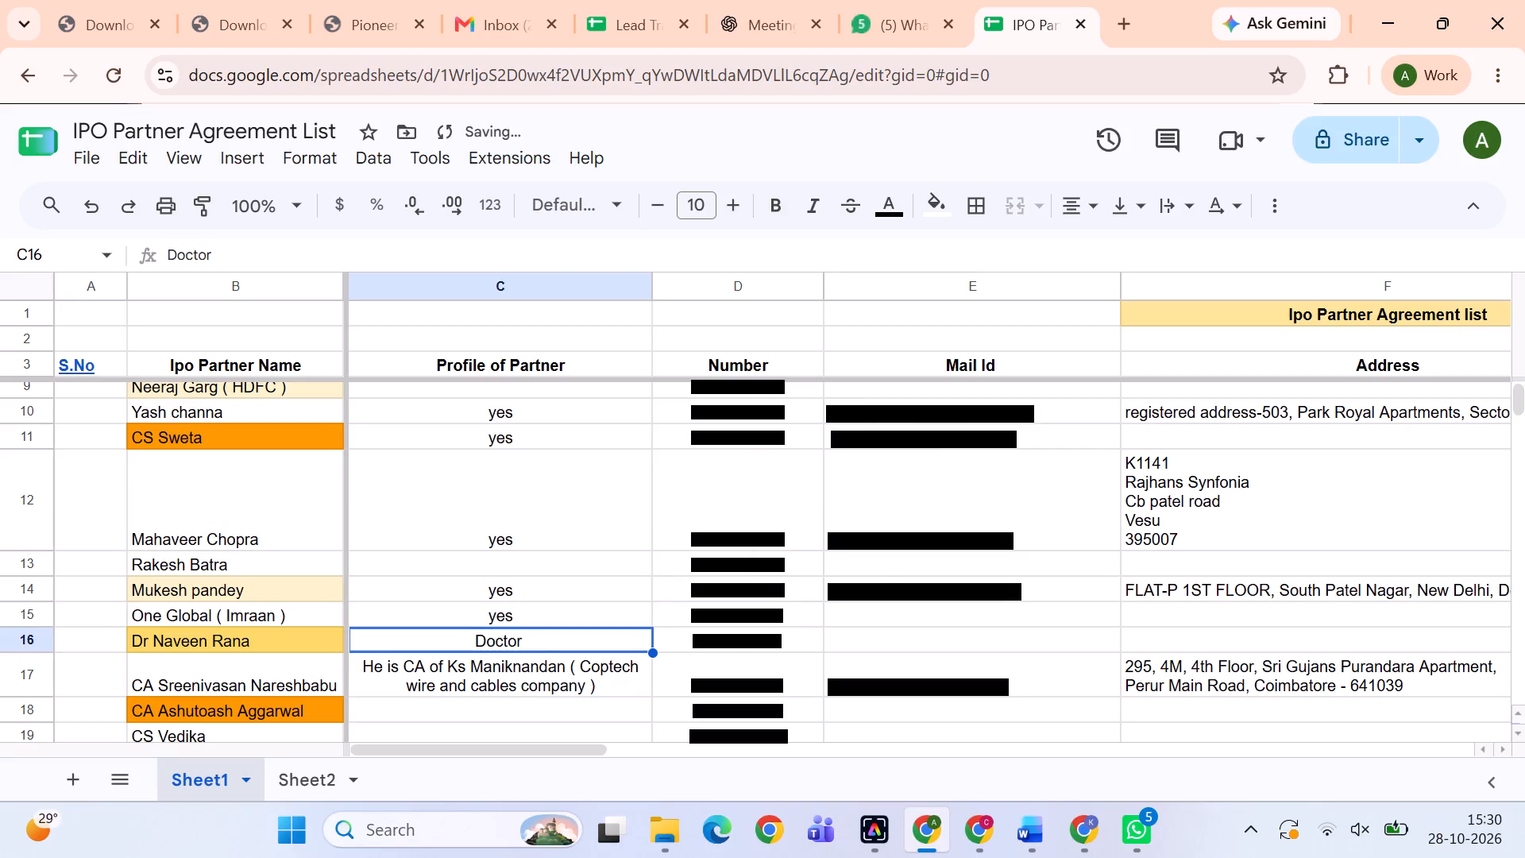
key("Down")
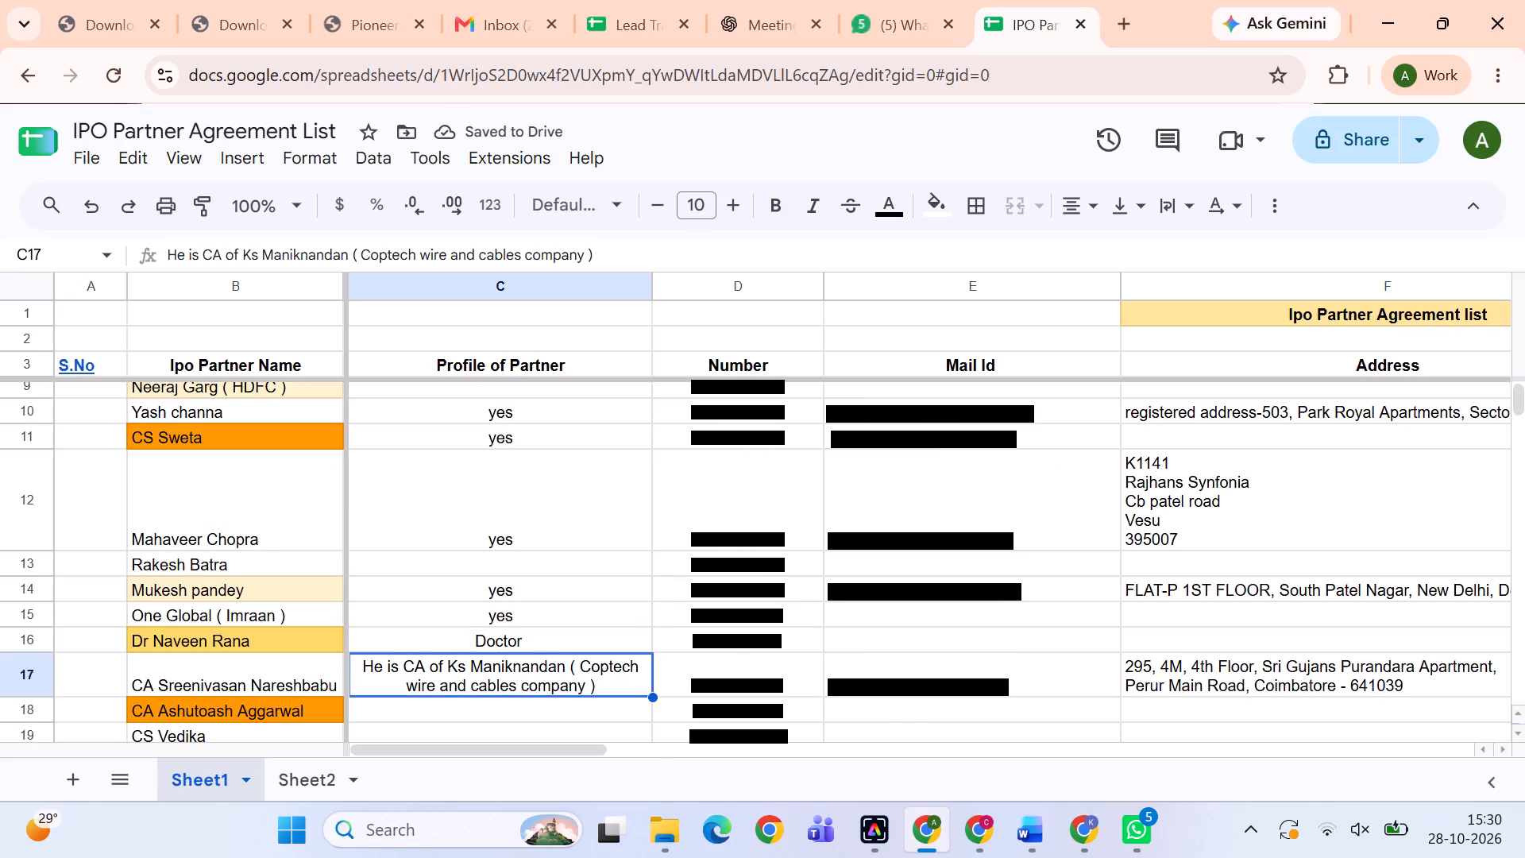
key("BackSpace")
type("yes")
key("Down")
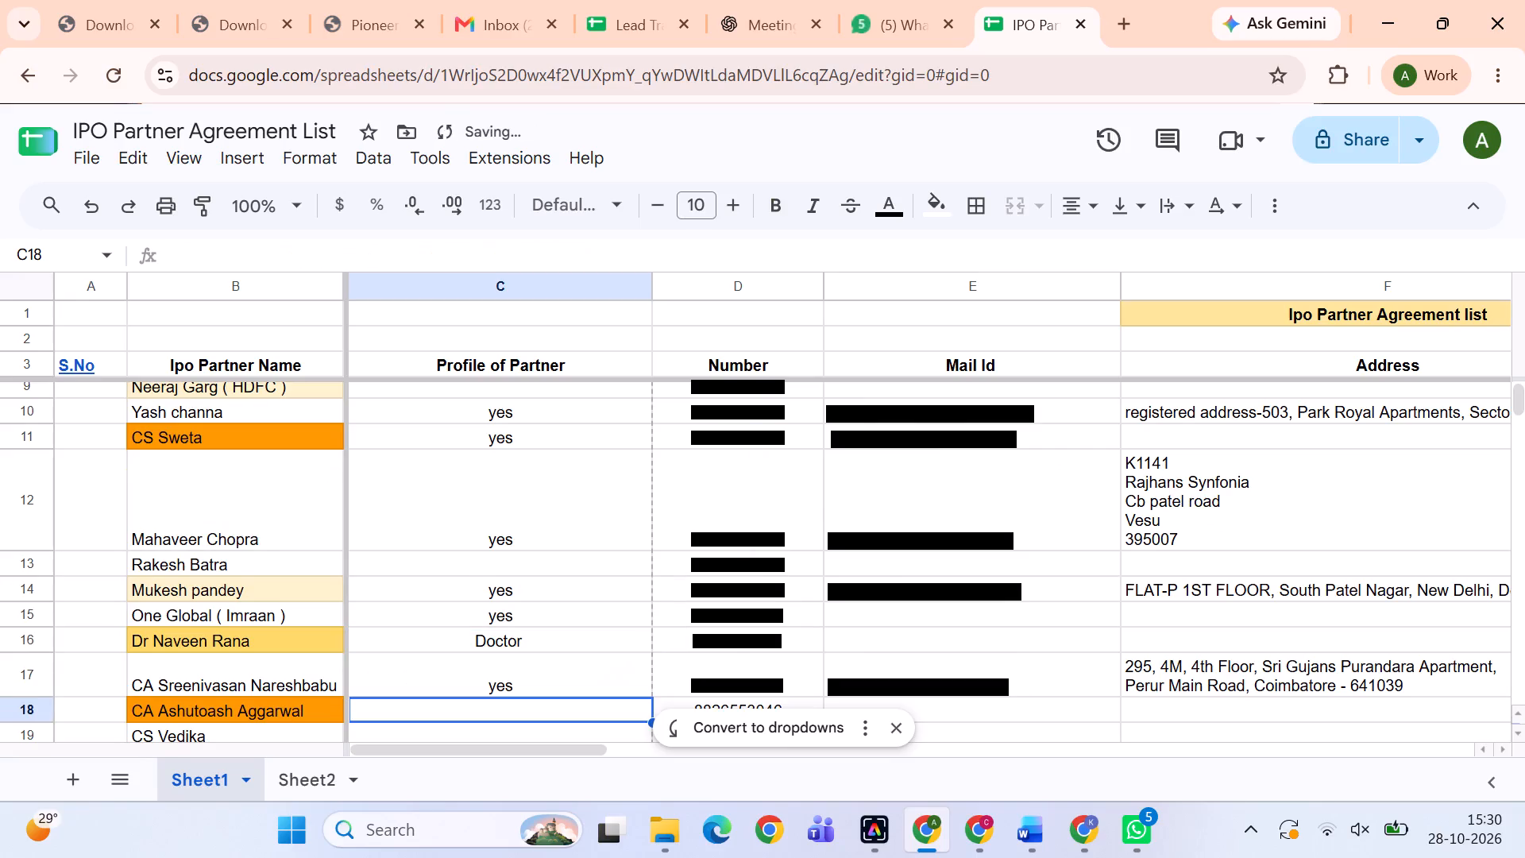
Enter "yes" in the Profile of Partner column for rows 18, 19 and 20, replacing the existing text in row 20.
scroll(553, 401, "down", 1)
type("yea")
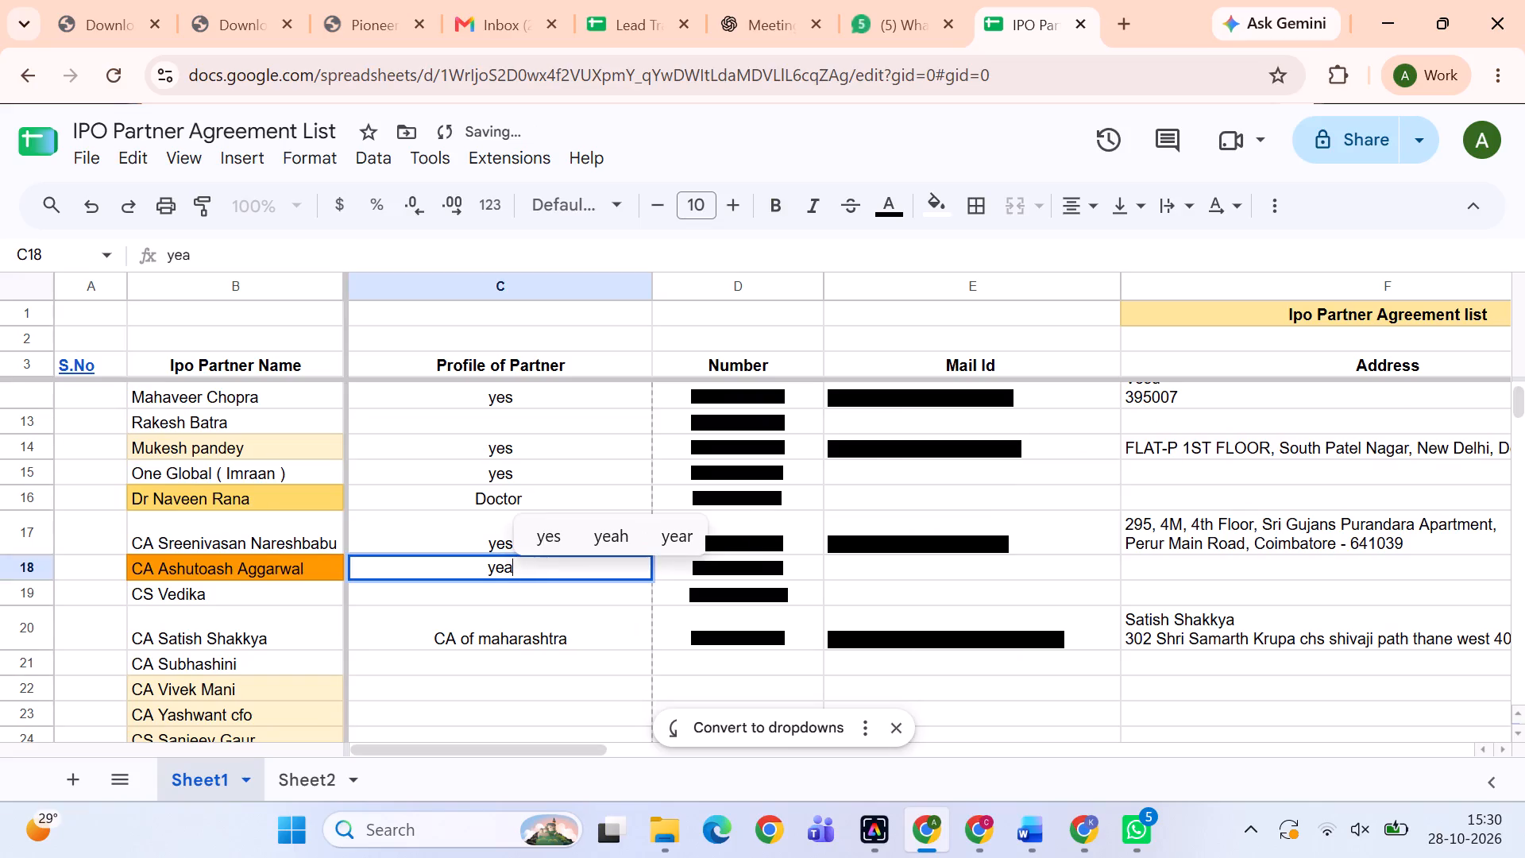
key("BackSpace")
key("s")
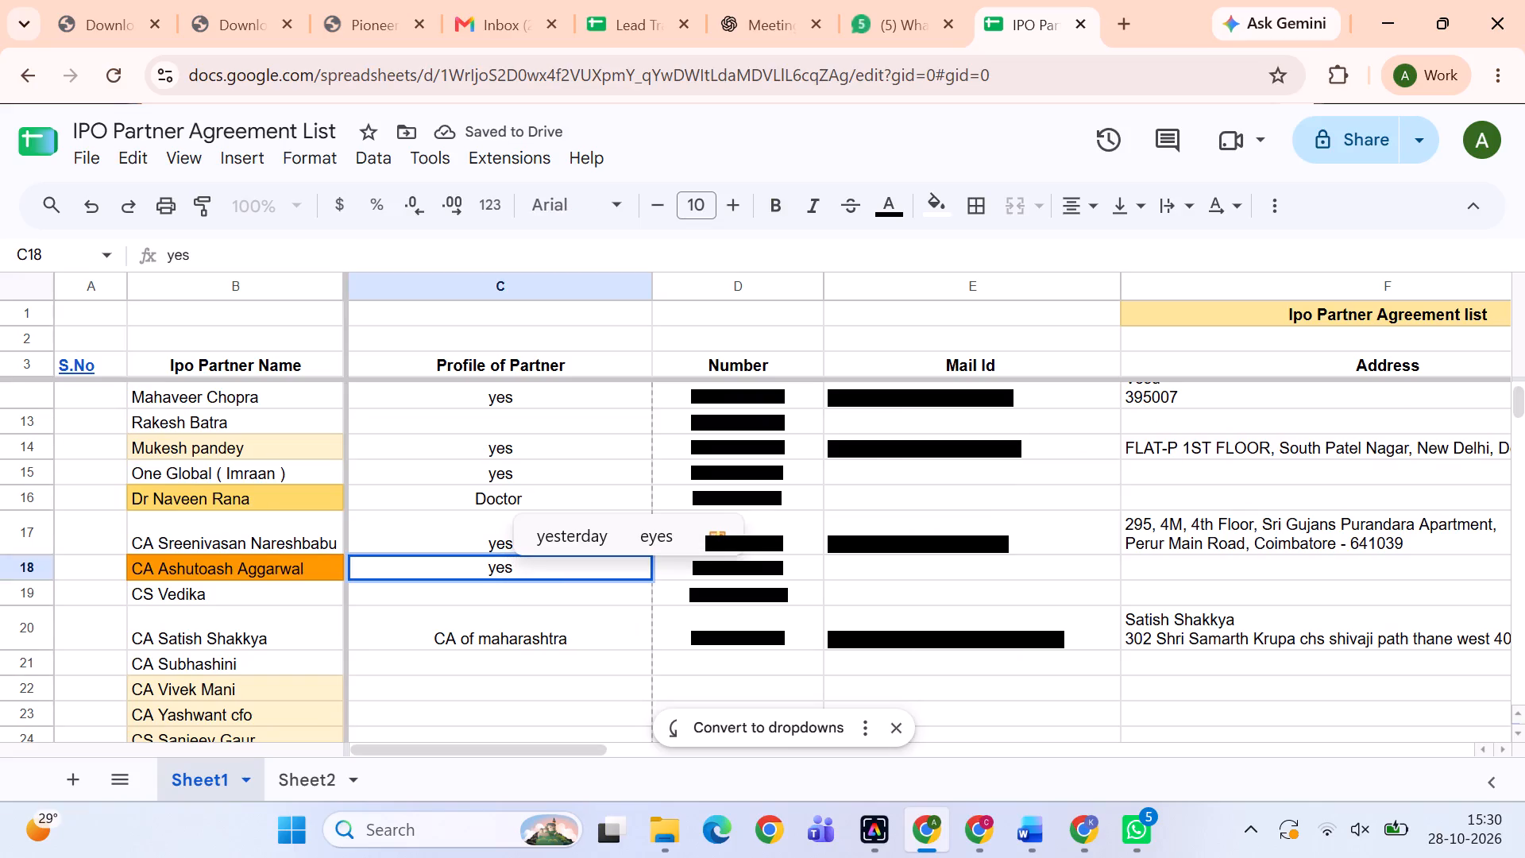
key("Down")
type("yes")
key("Down")
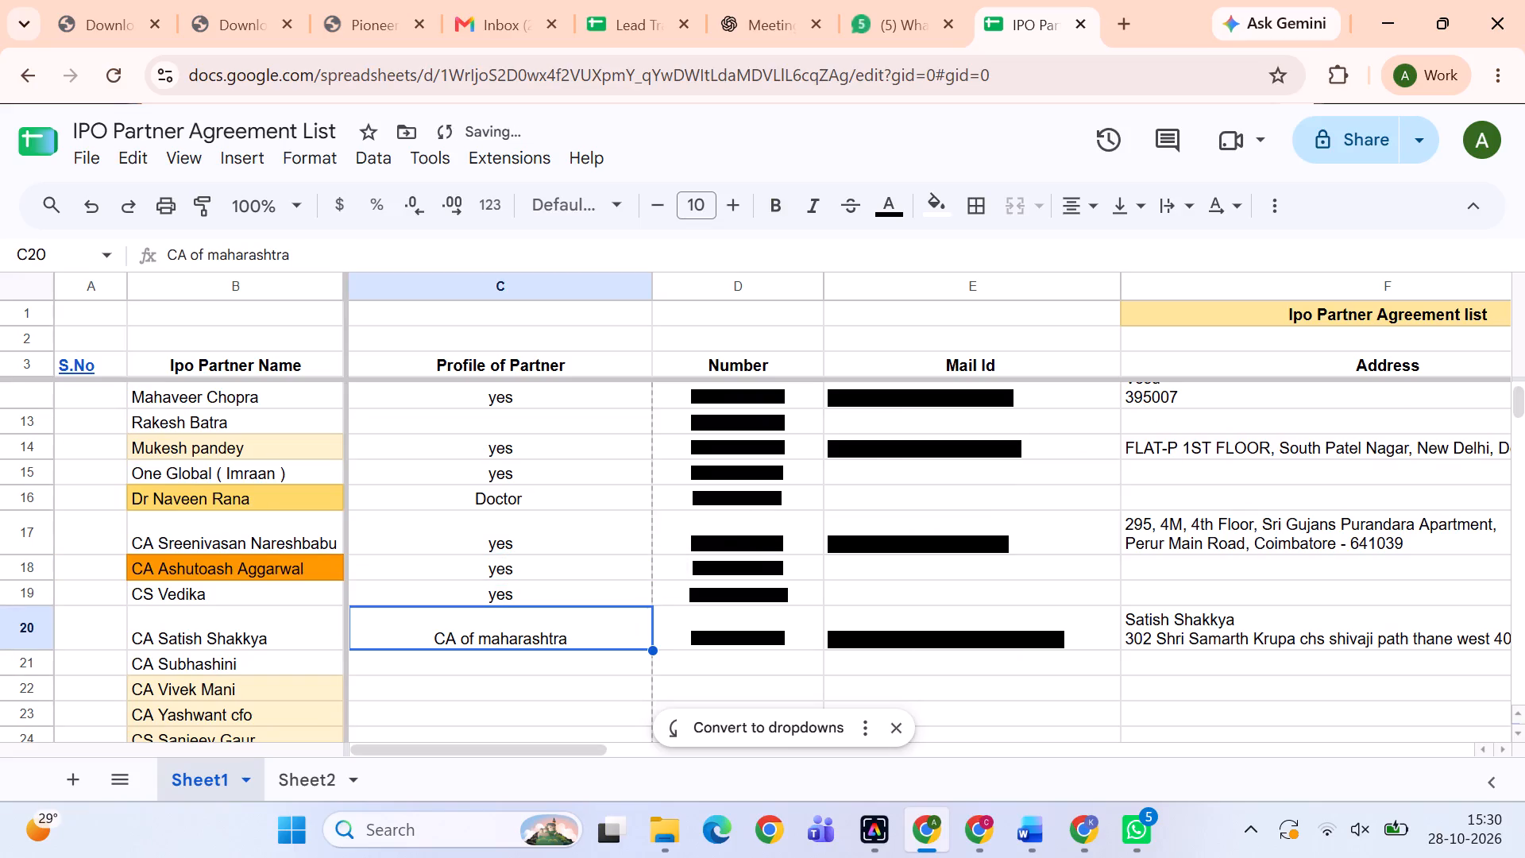
key("BackSpace")
type("yes")
key("Down")
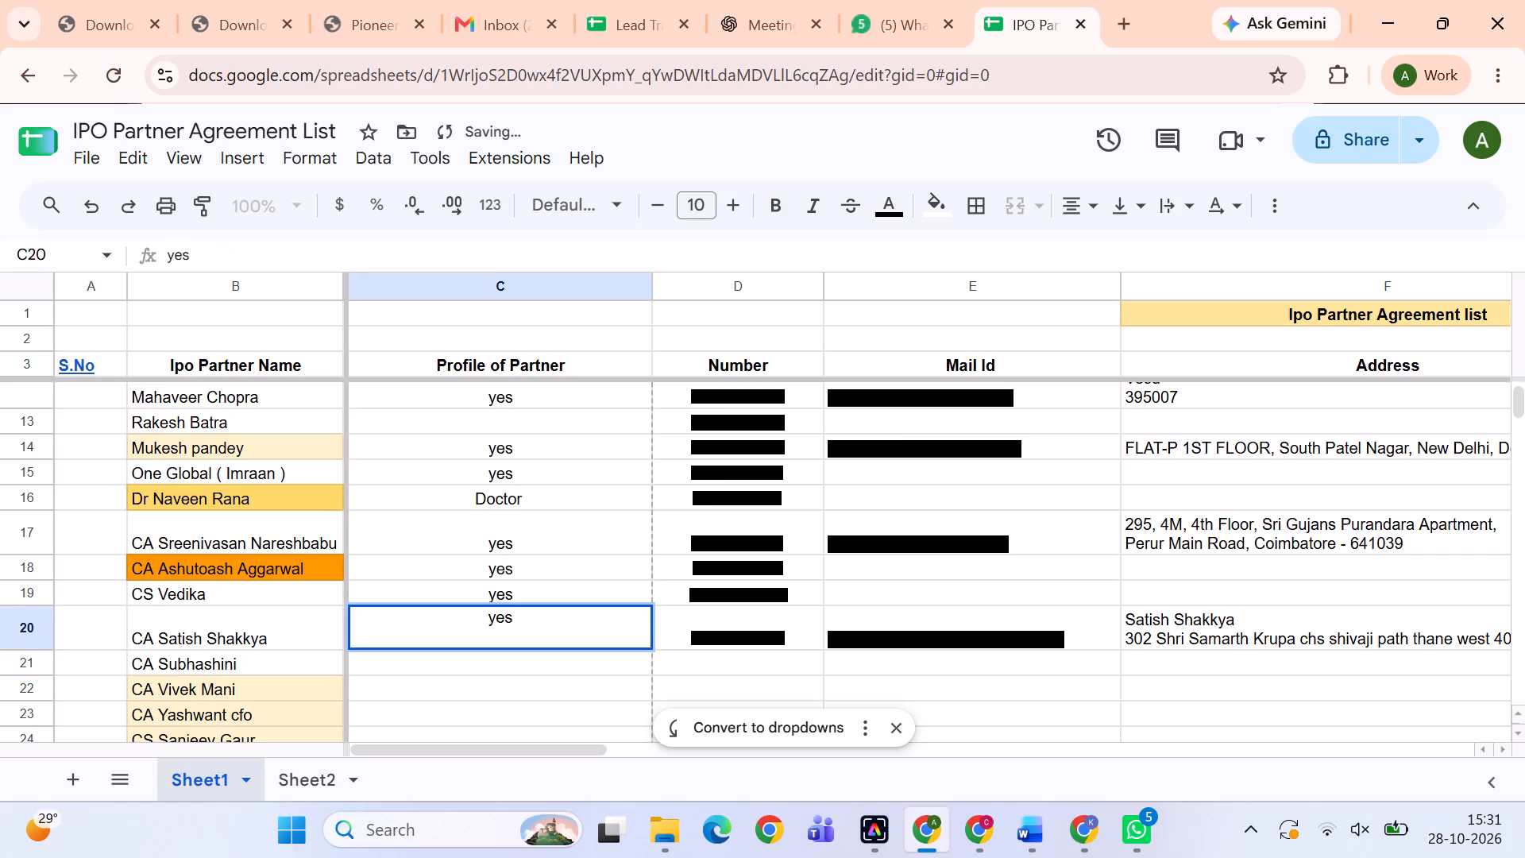
Enter "discard" in the Profile of Partner column for row 21.
scroll(553, 401, "down", 1)
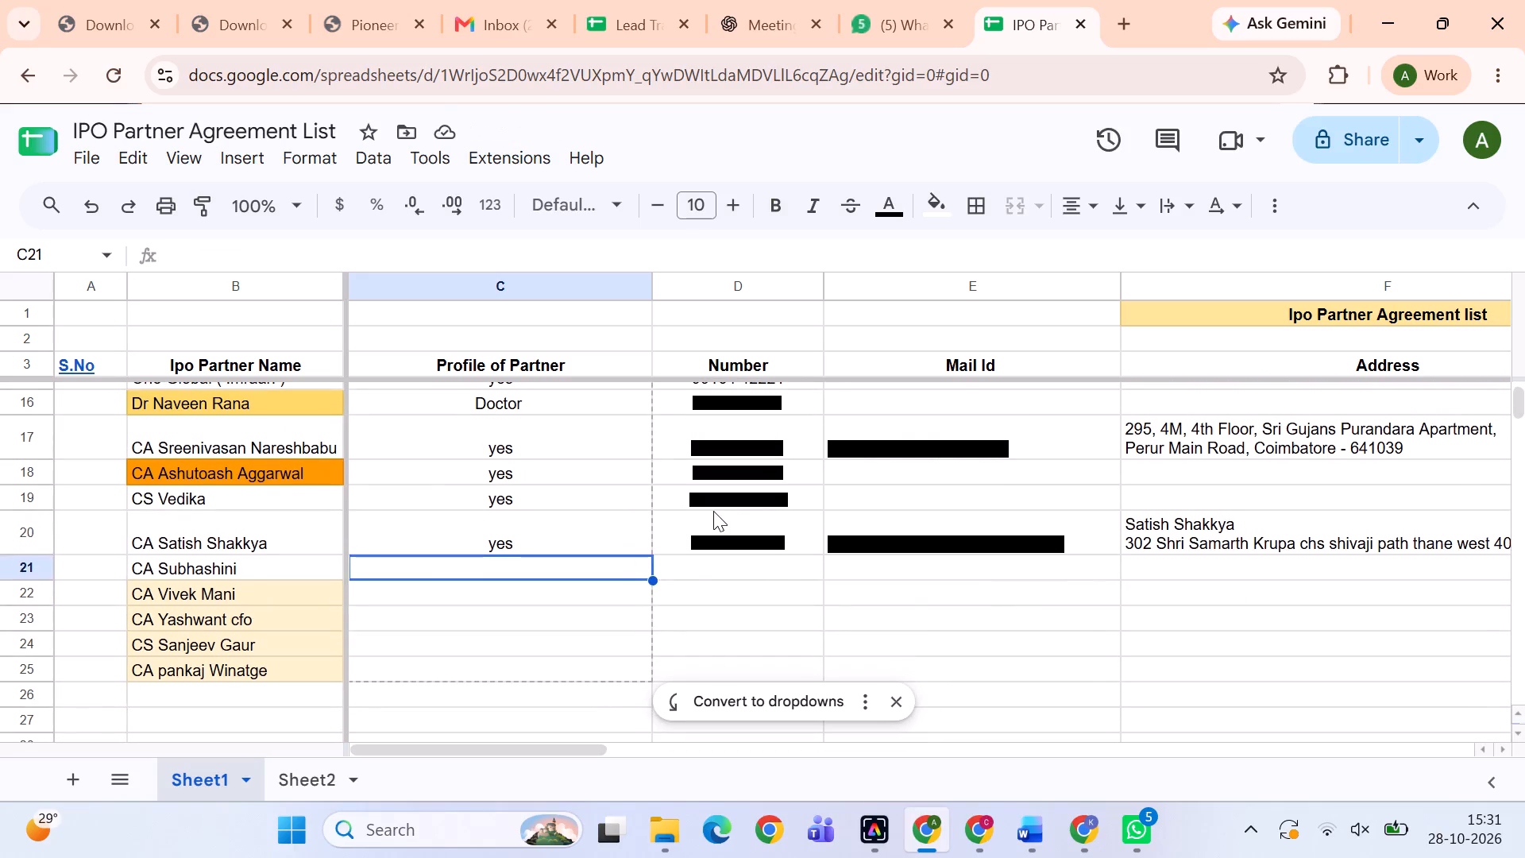
type("discard")
key("Down")
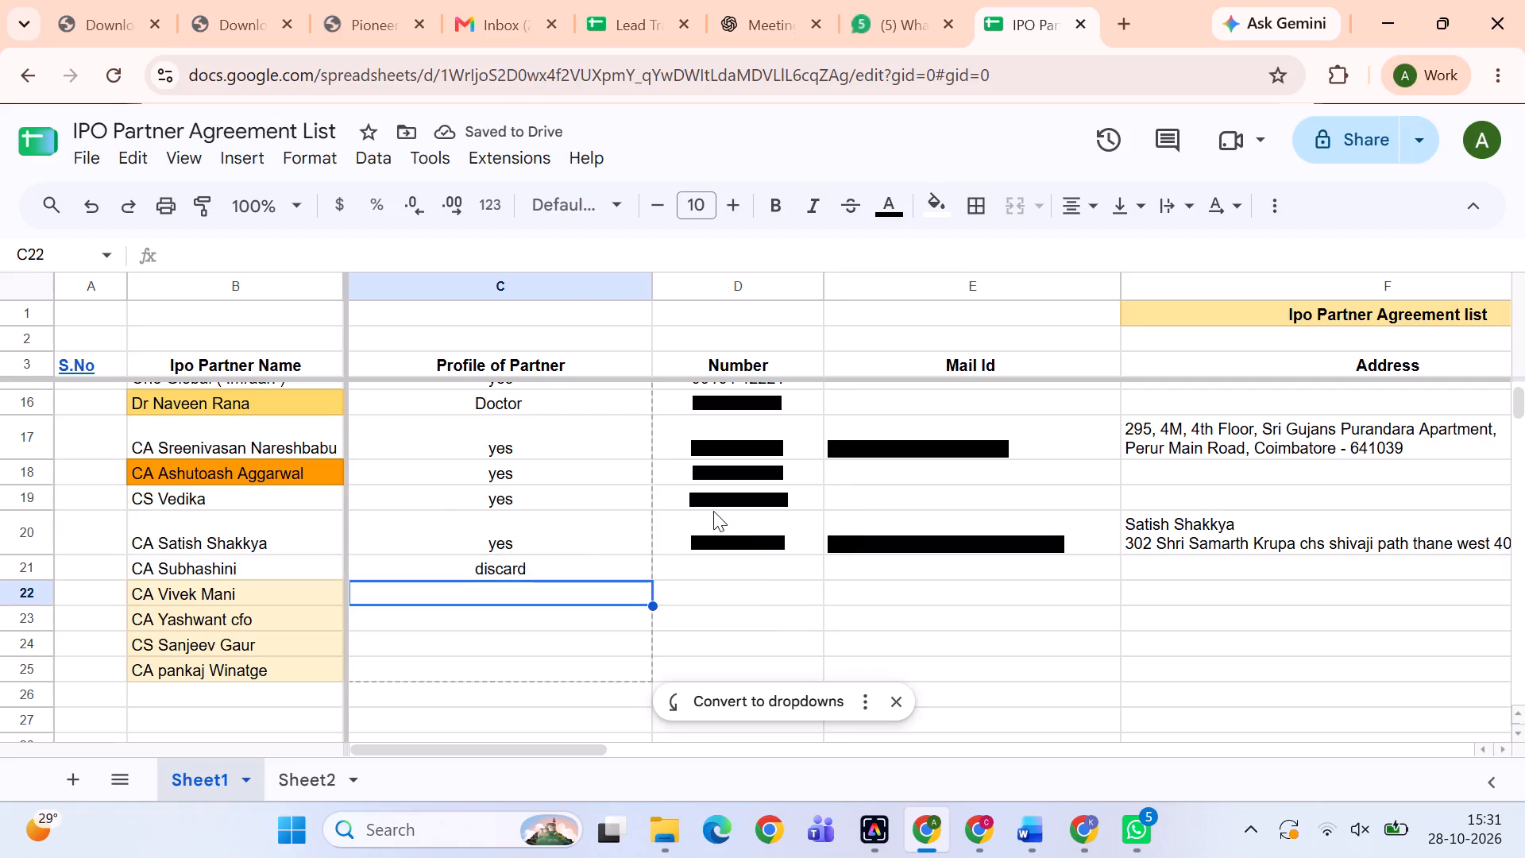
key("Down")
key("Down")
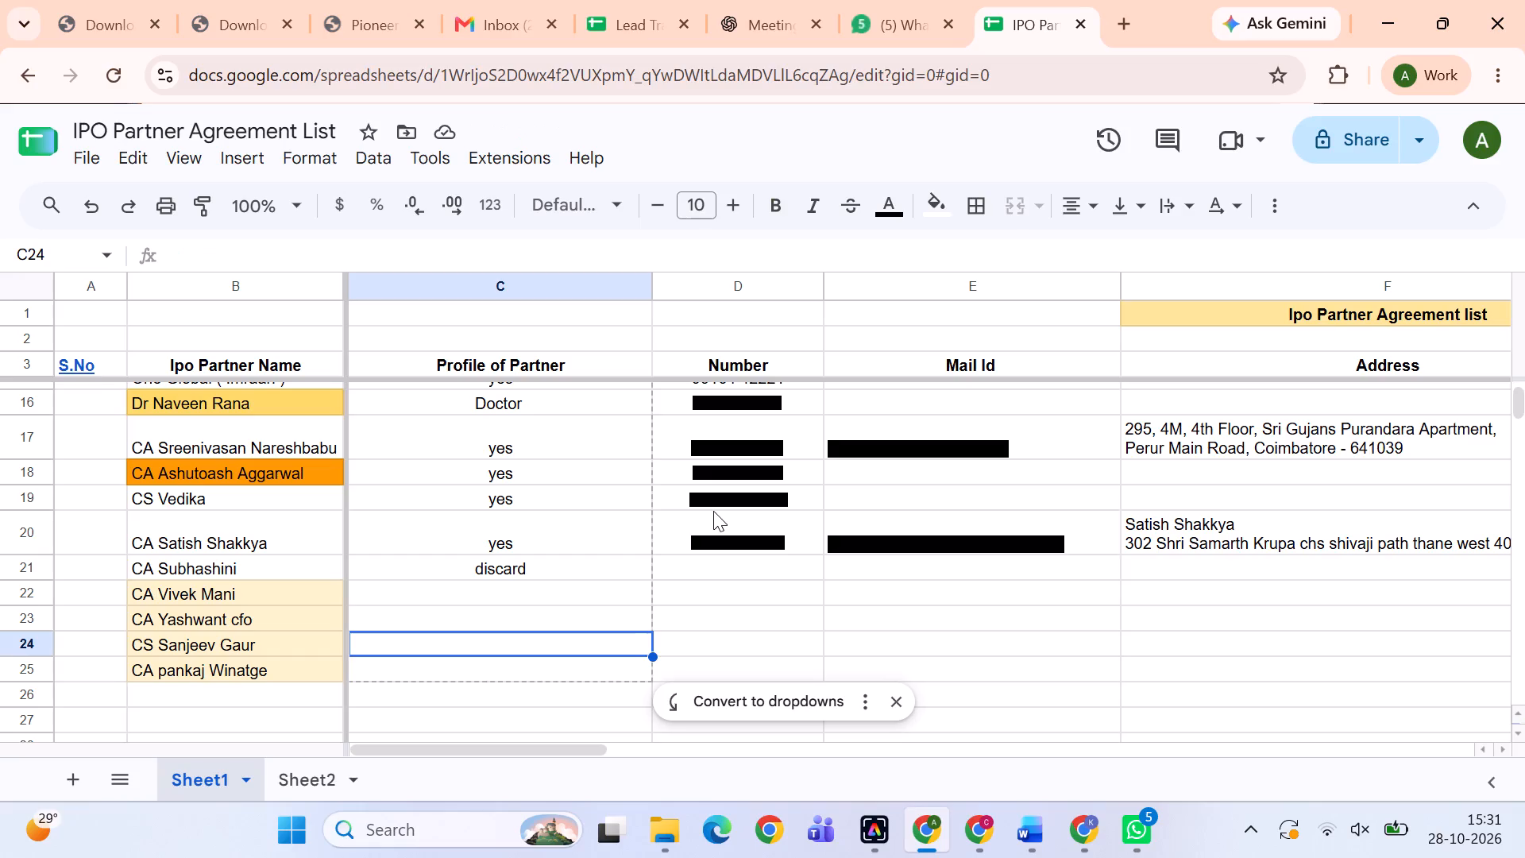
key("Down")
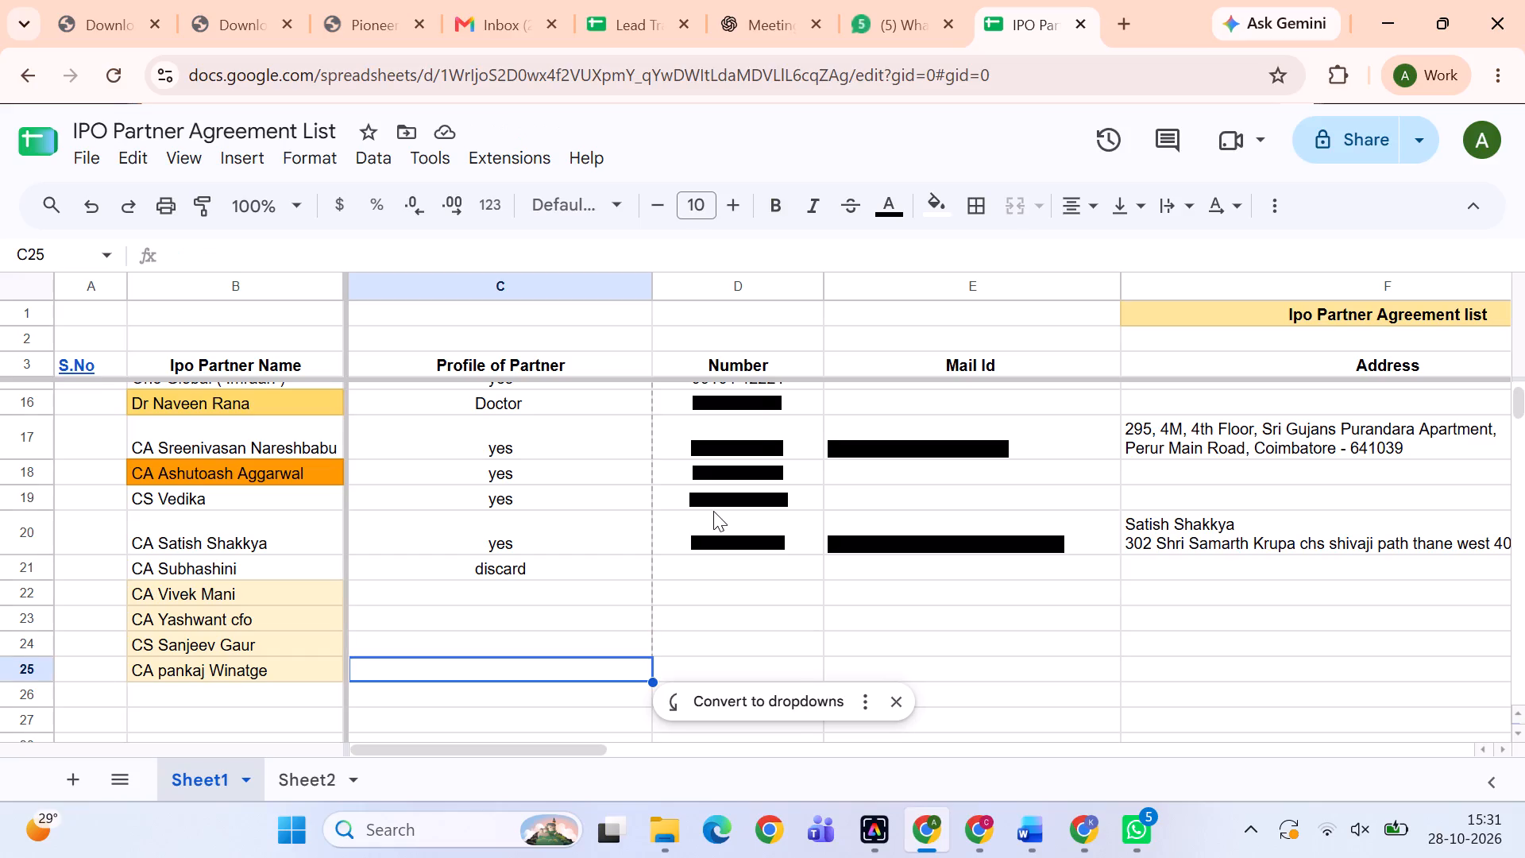
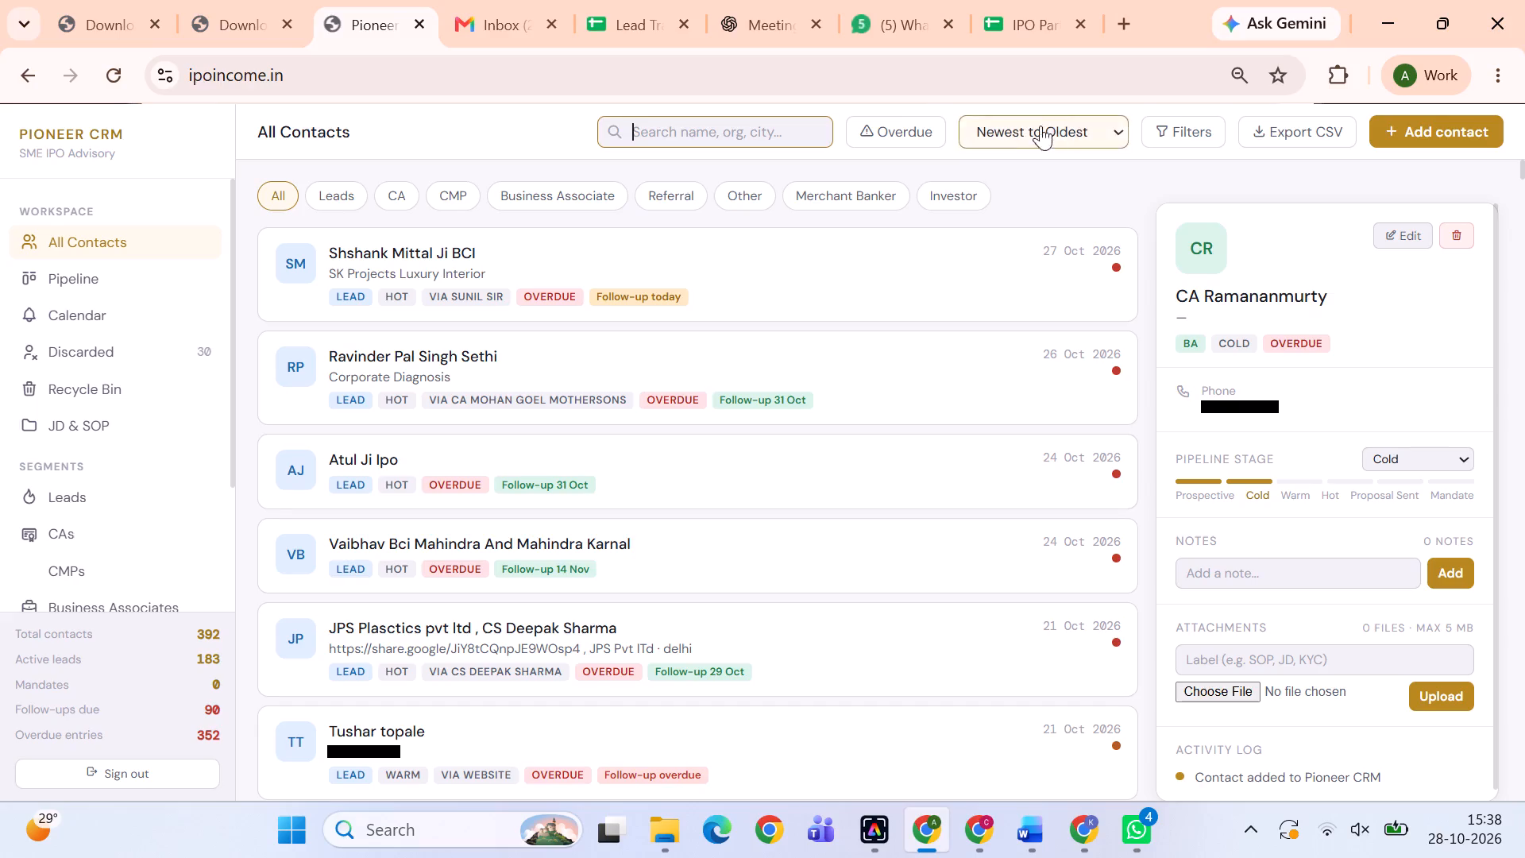
Open a new browser tab and start an address bar search beginning with "w".
left_click(1119, 25)
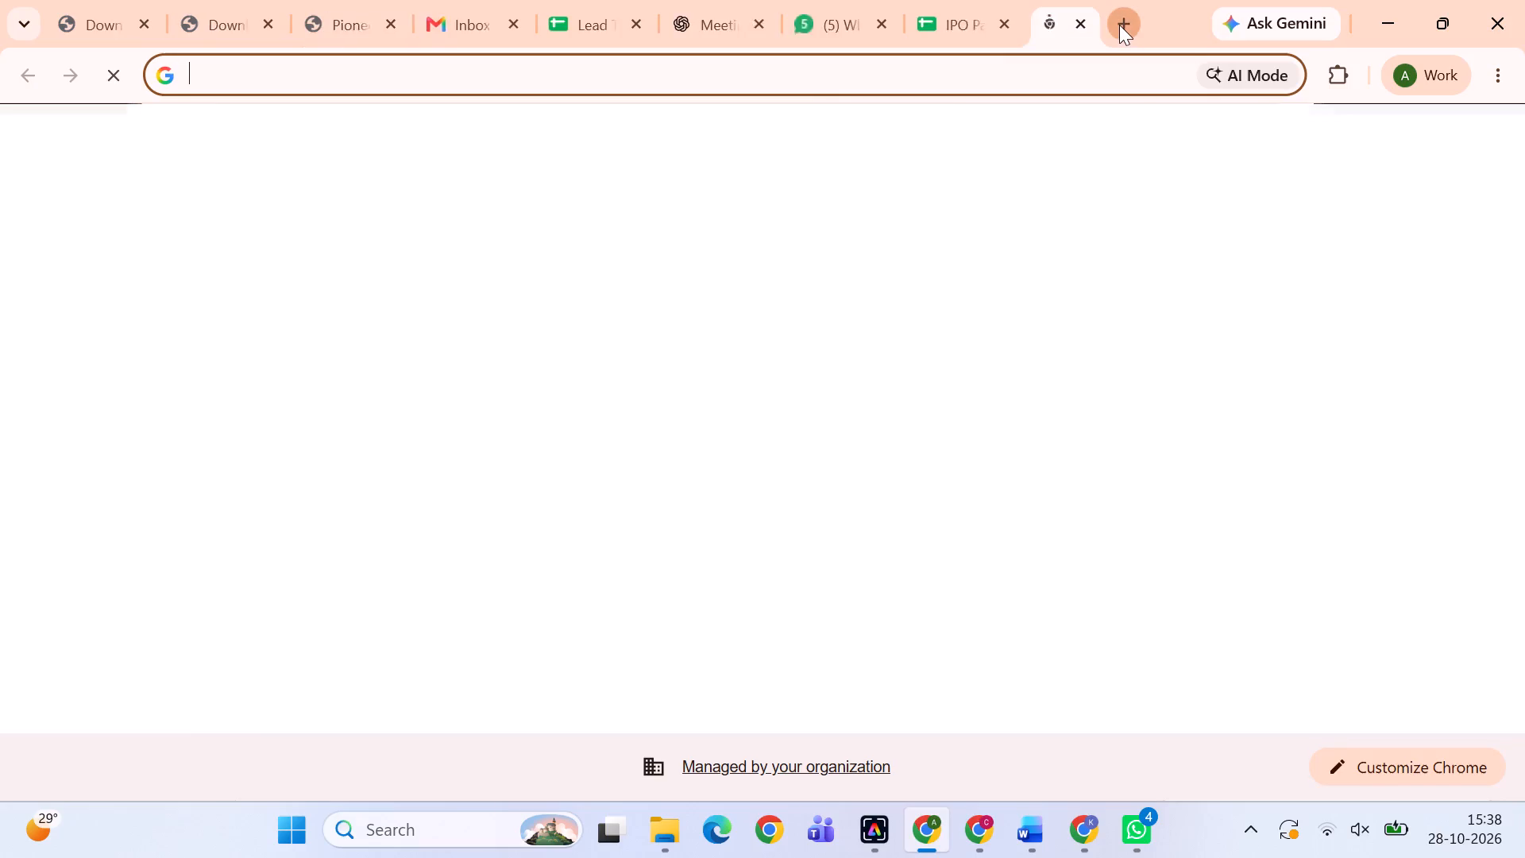
left_click(1430, 141)
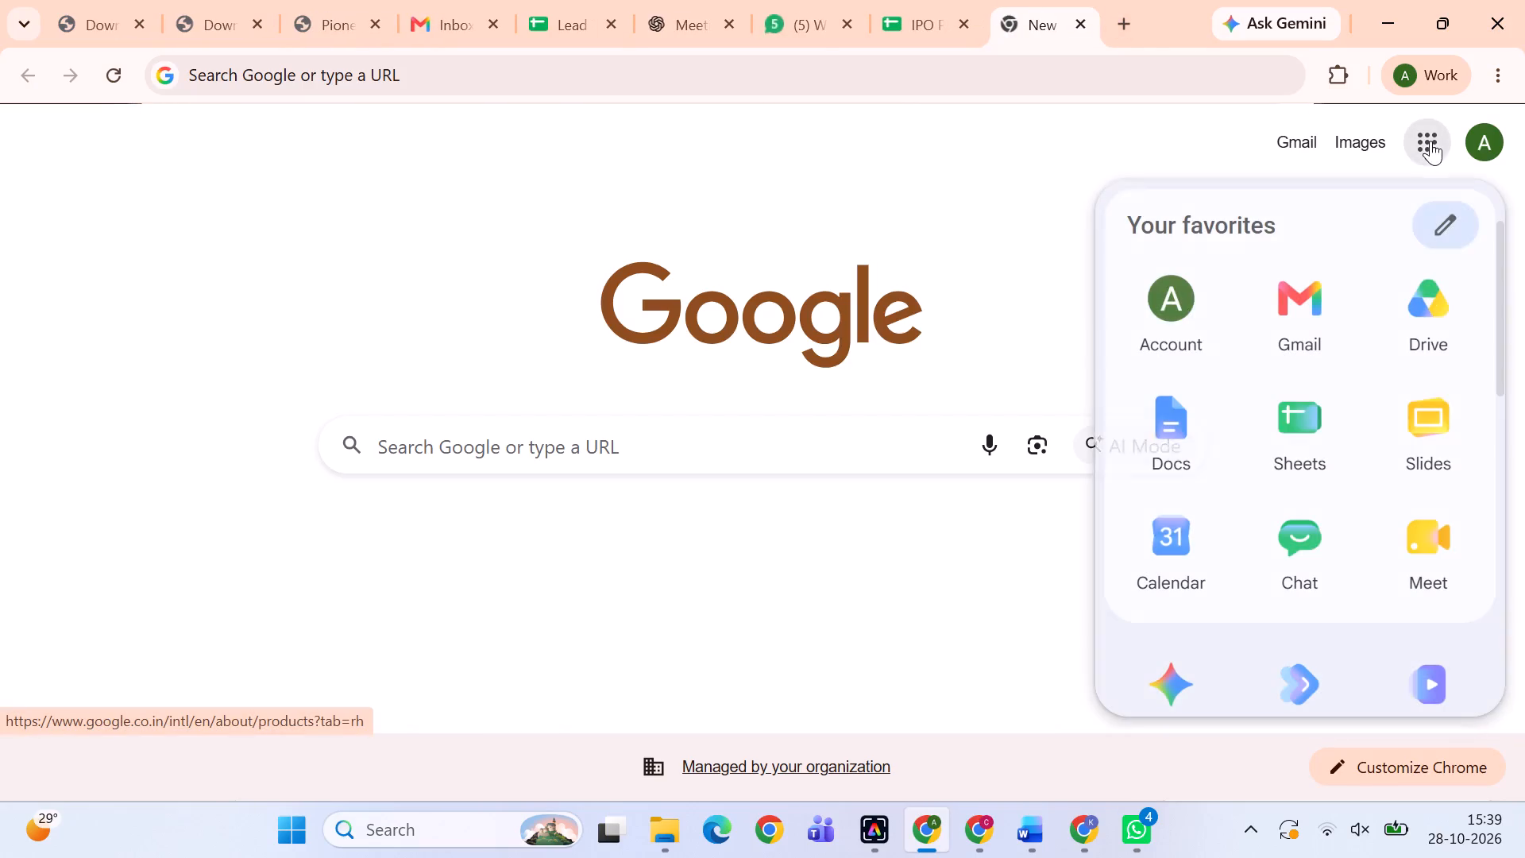
left_click_drag(961, 134, 812, 69)
left_click(812, 69)
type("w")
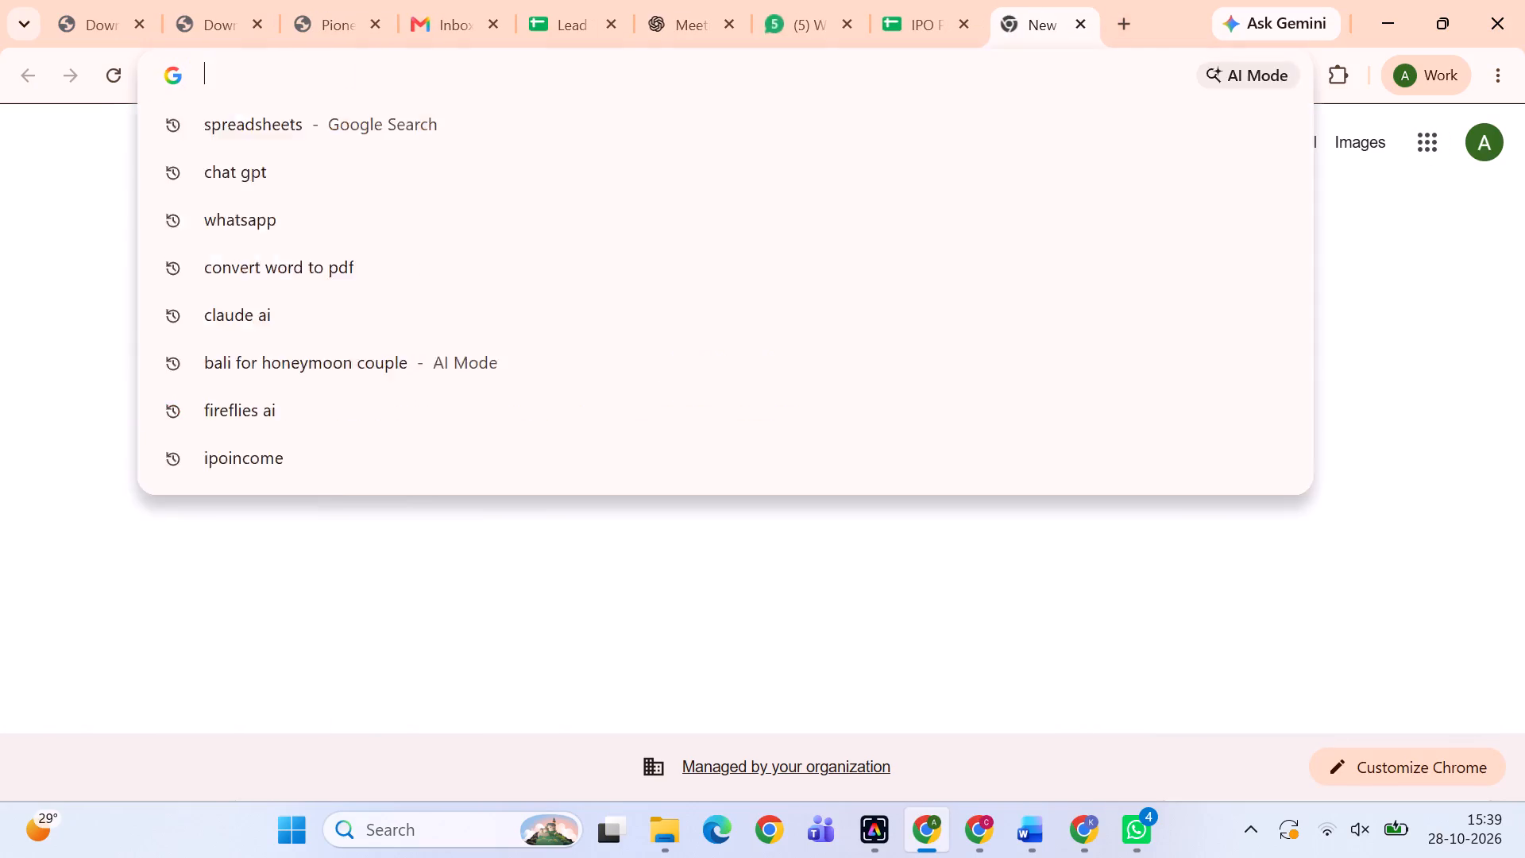
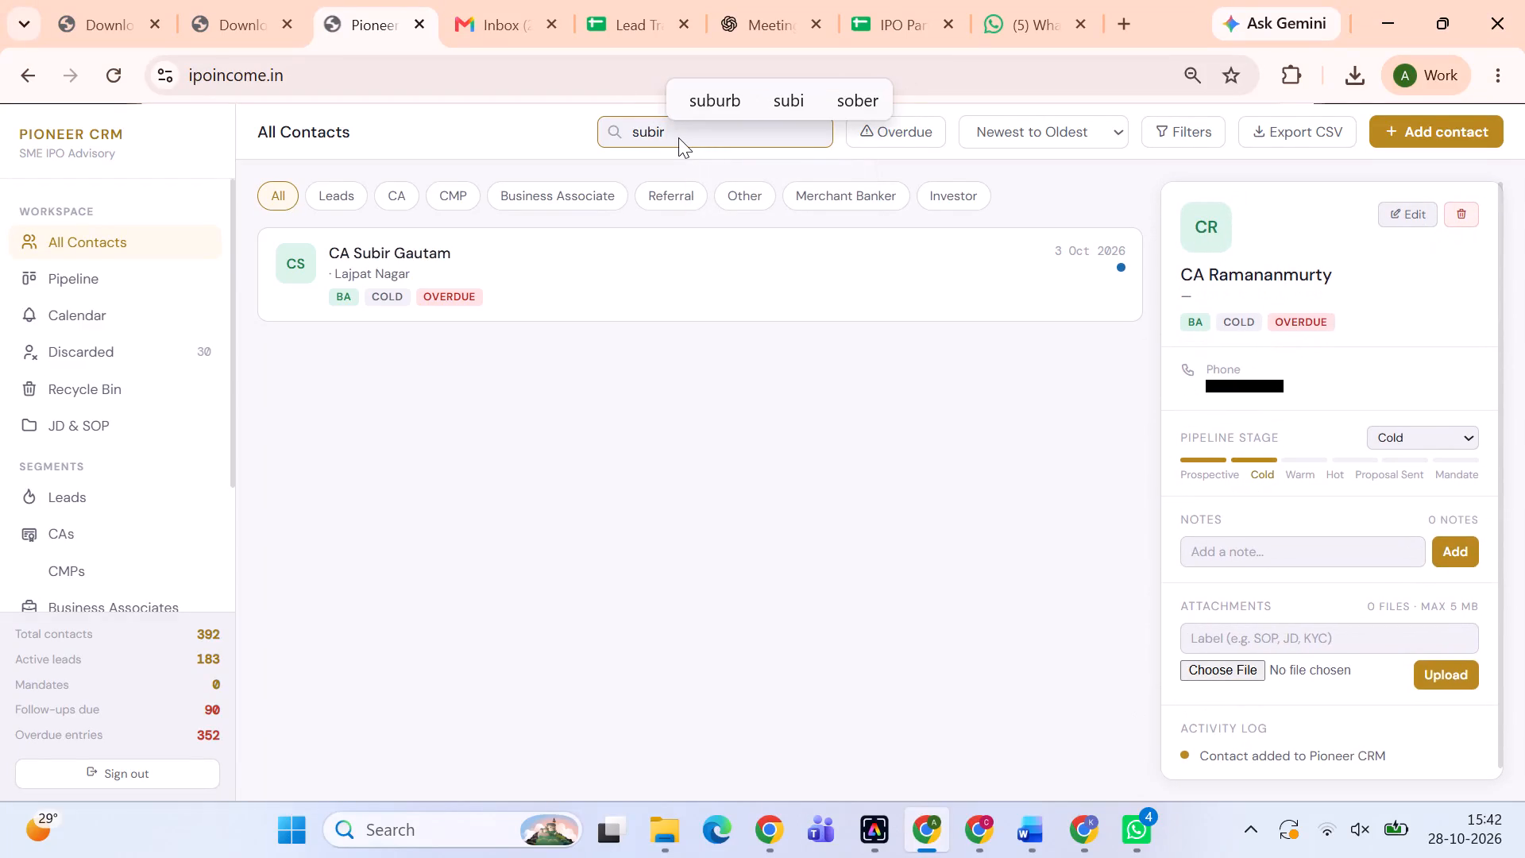
Open the details of the Lajpat Nagar business associate found by the contact search.
left_click(643, 263)
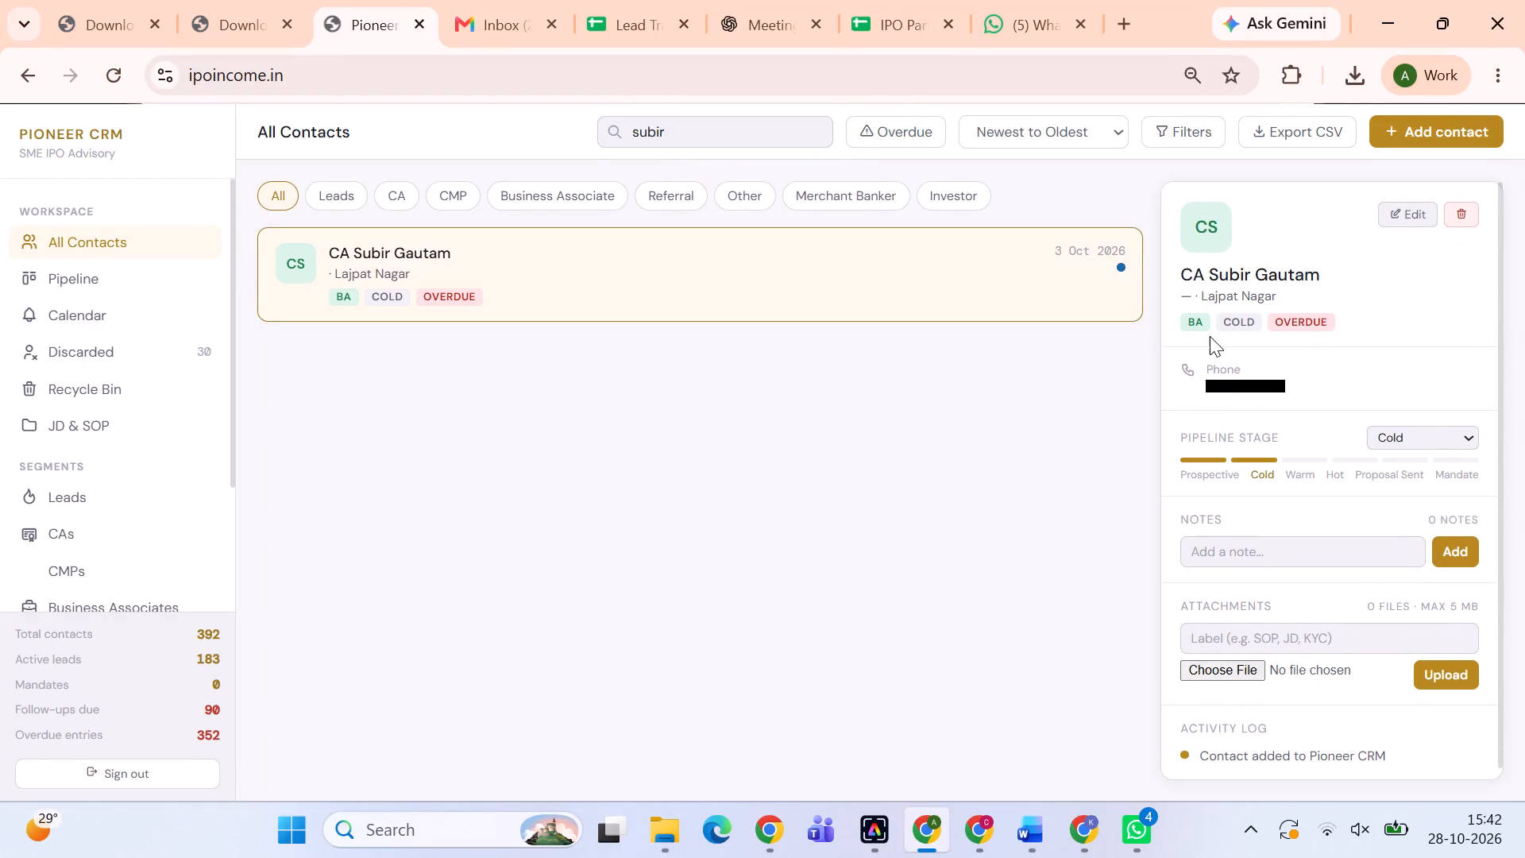
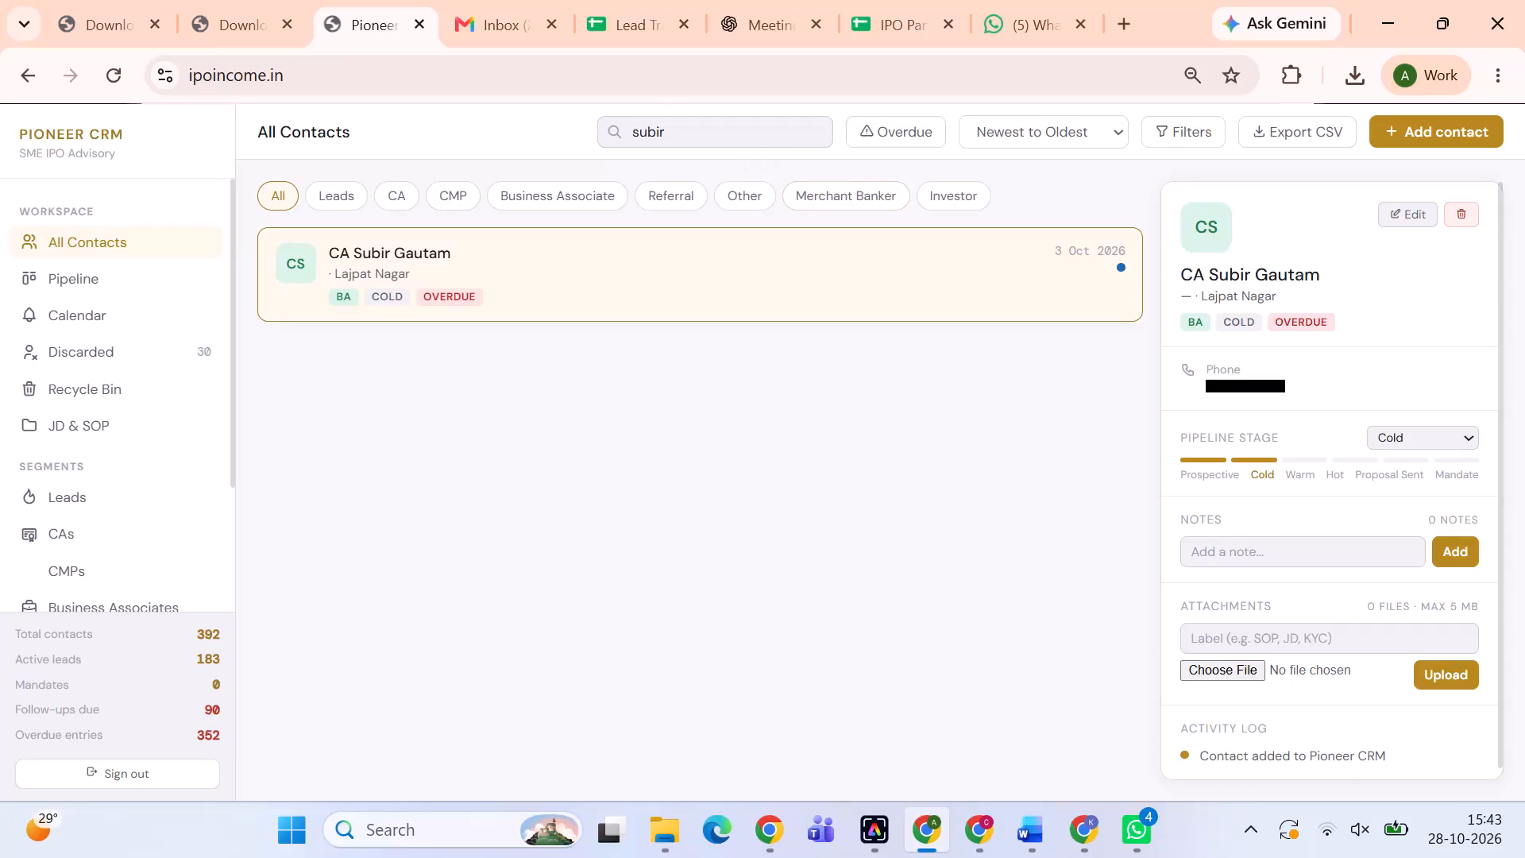
Replace the contact search with "ca viek" and return to the CRM window.
left_click(720, 127)
key("BackSpace")
key("BackSpace")
key("BackSpace")
key("BackSpace")
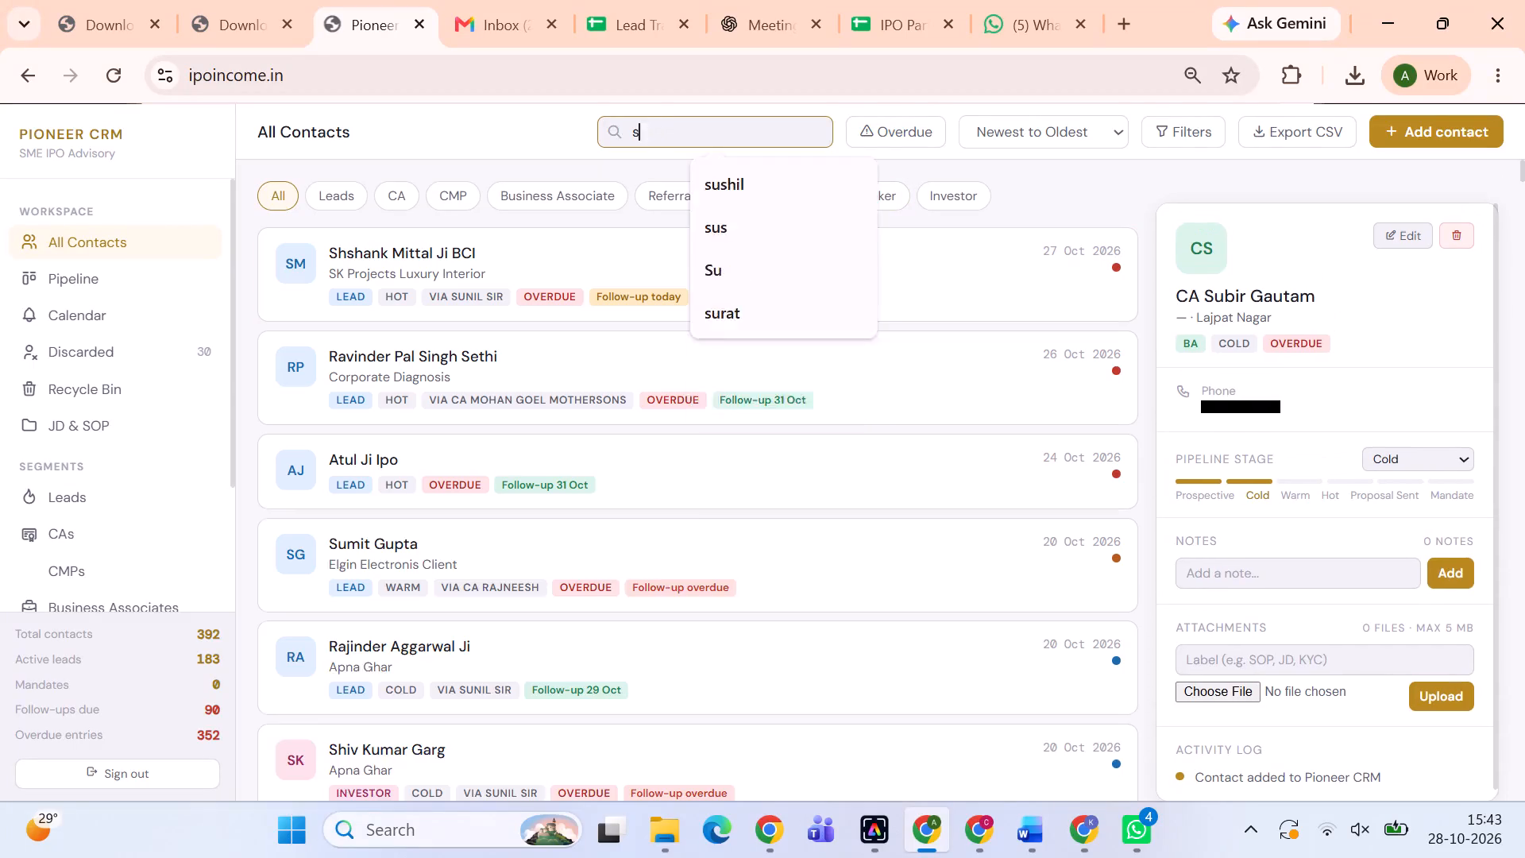
key("BackSpace")
key("BackSpace")
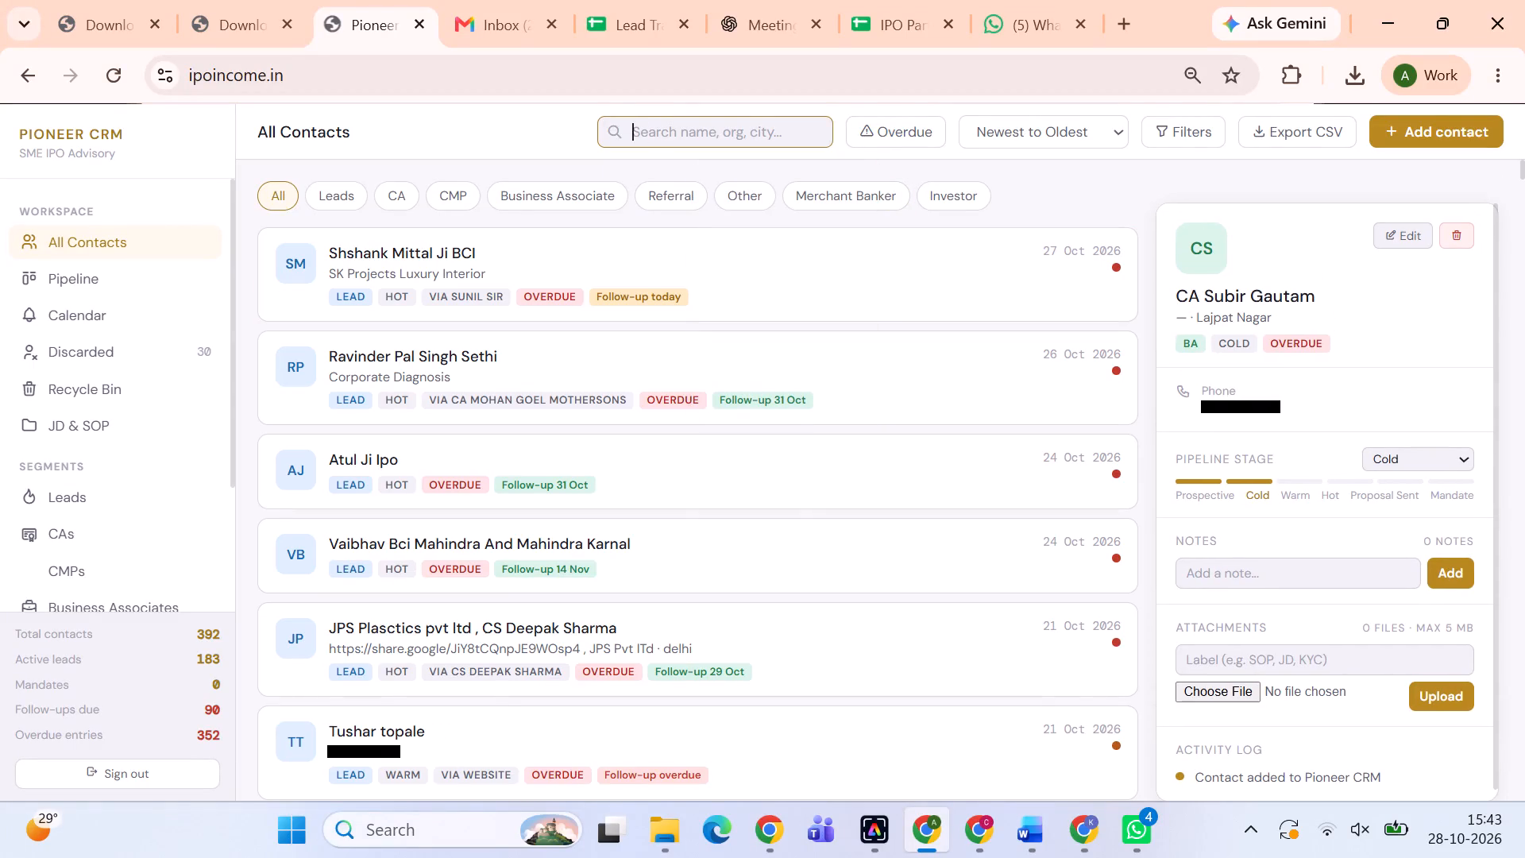
left_click(669, 137)
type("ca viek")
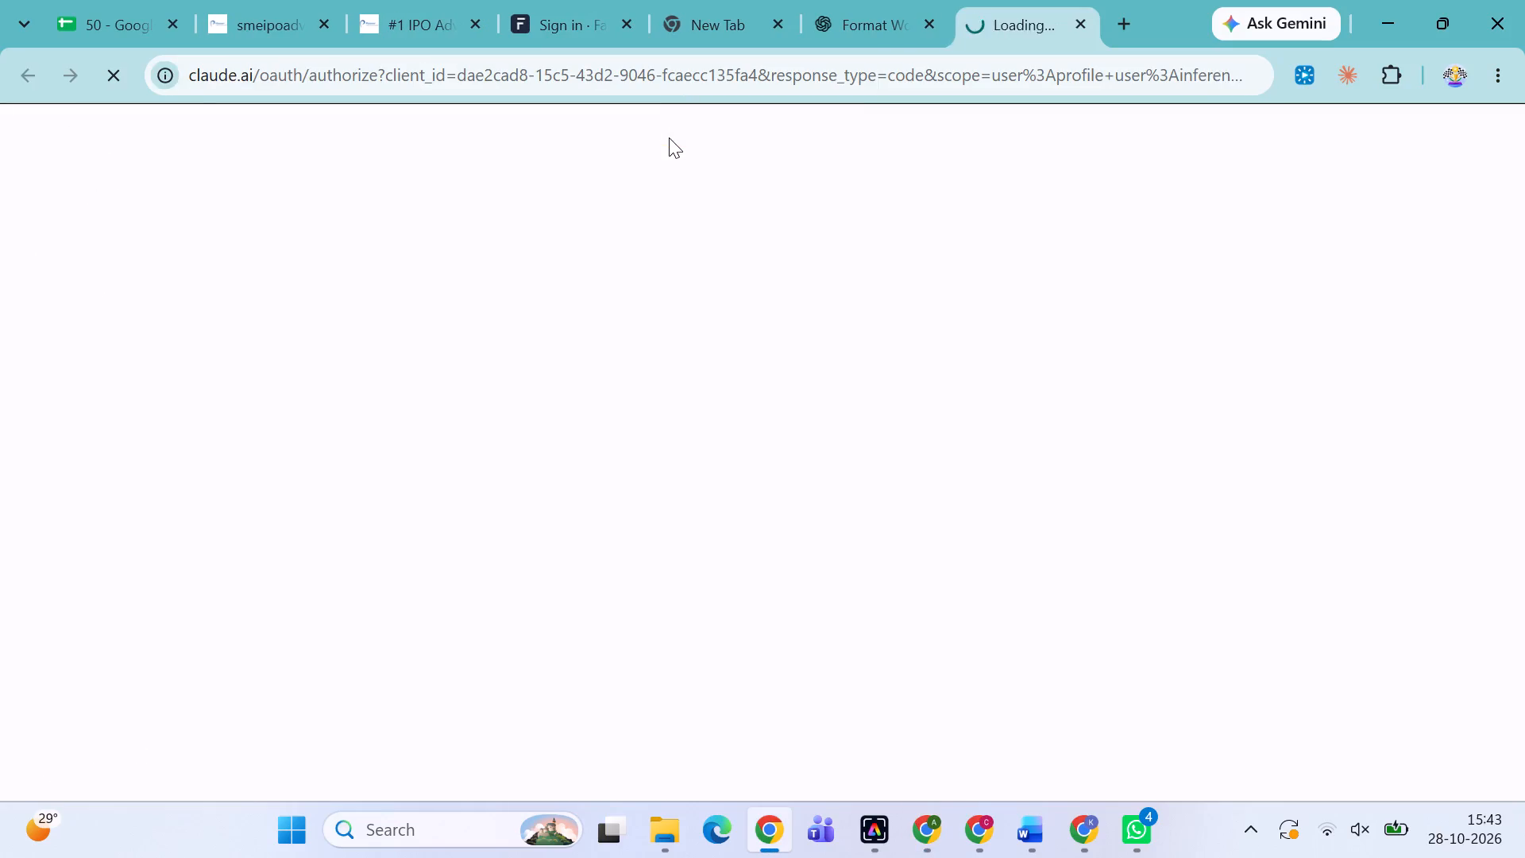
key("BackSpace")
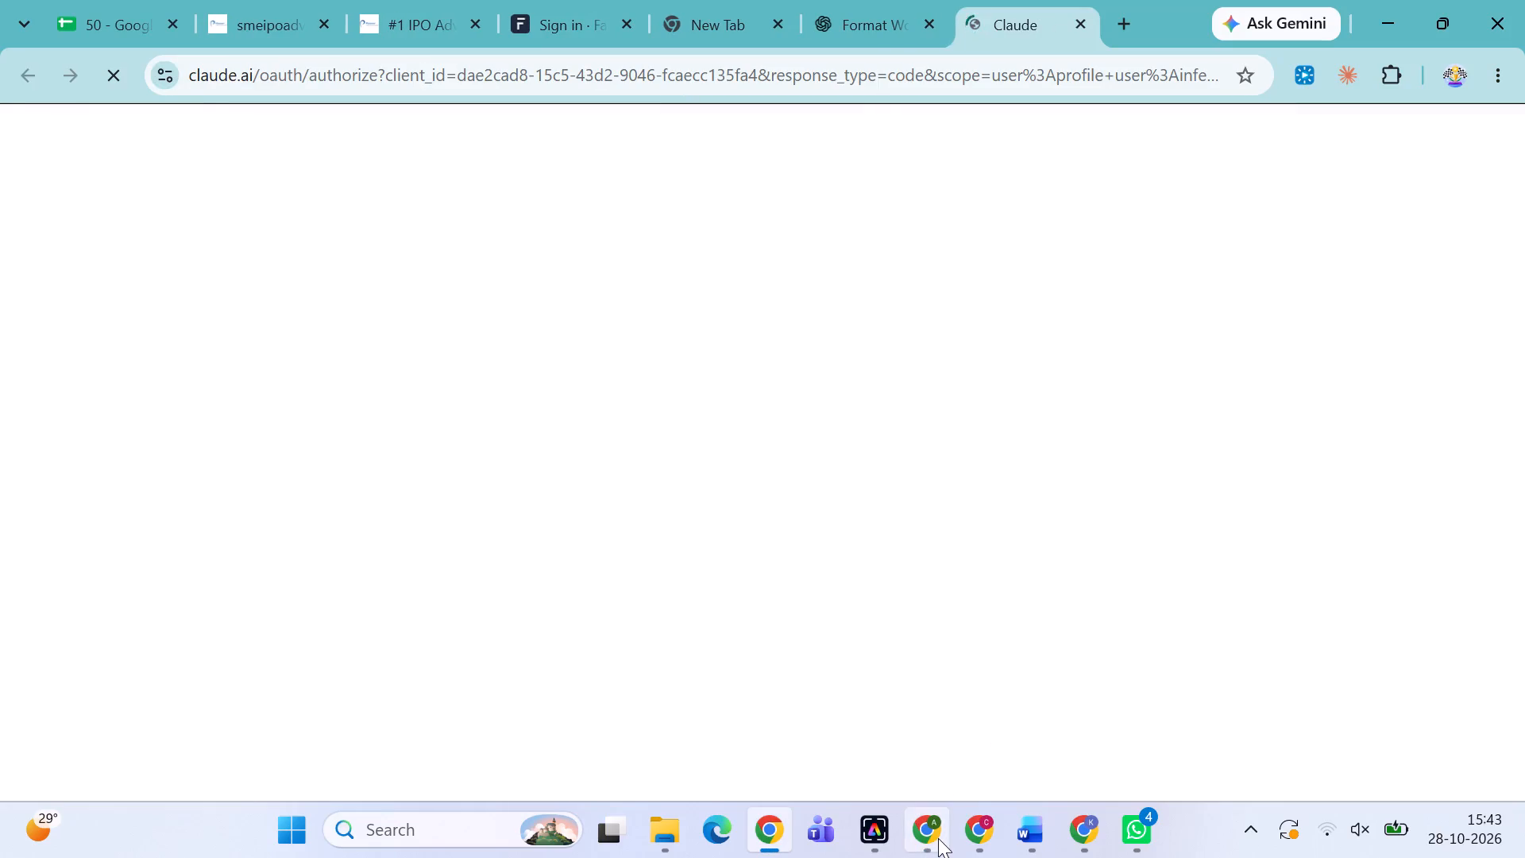
left_click(938, 838)
Search the contacts for "ca parvee" and open the details of the GST Mitra business associate.
left_click(772, 132)
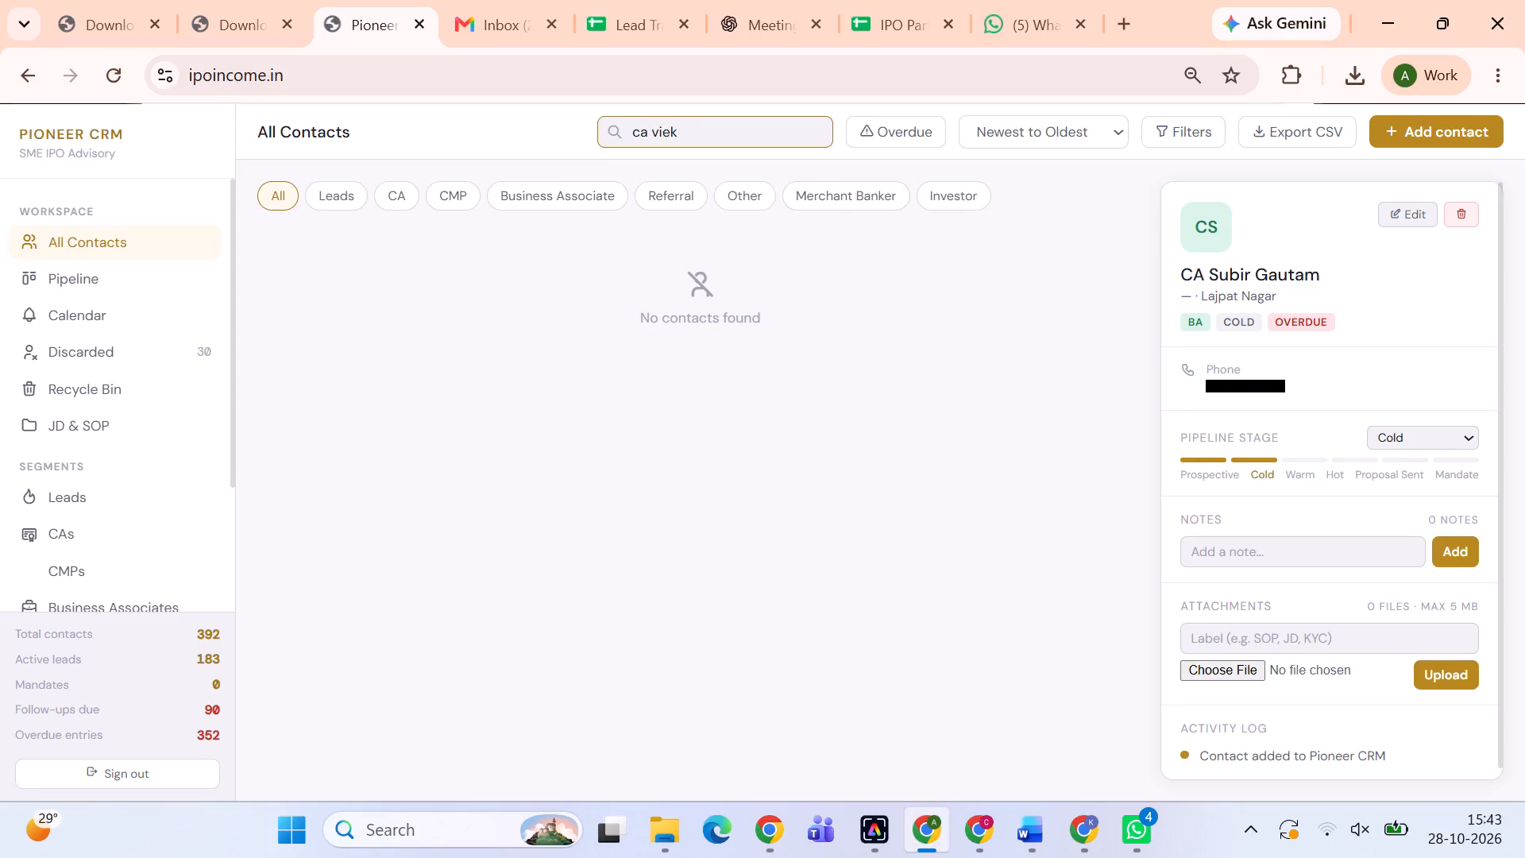
key("BackSpace")
key("BackSpace")
key("BackSpace")
key("BackSpace")
key("BackSpace")
key("BackSpace")
key("BackSpace")
key("BackSpace")
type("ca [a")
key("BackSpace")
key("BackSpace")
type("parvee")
left_click(751, 253)
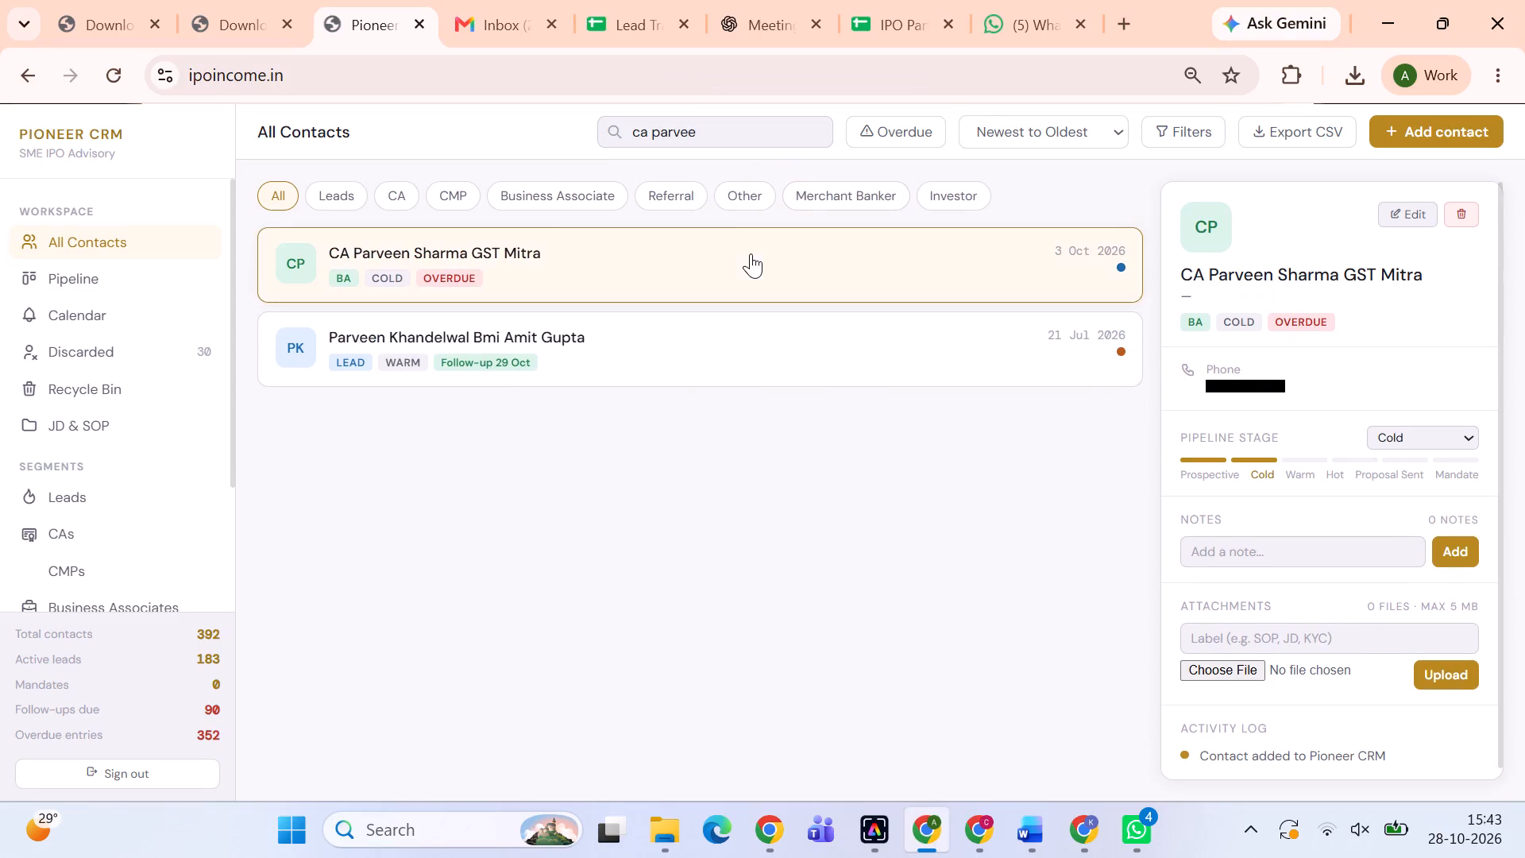
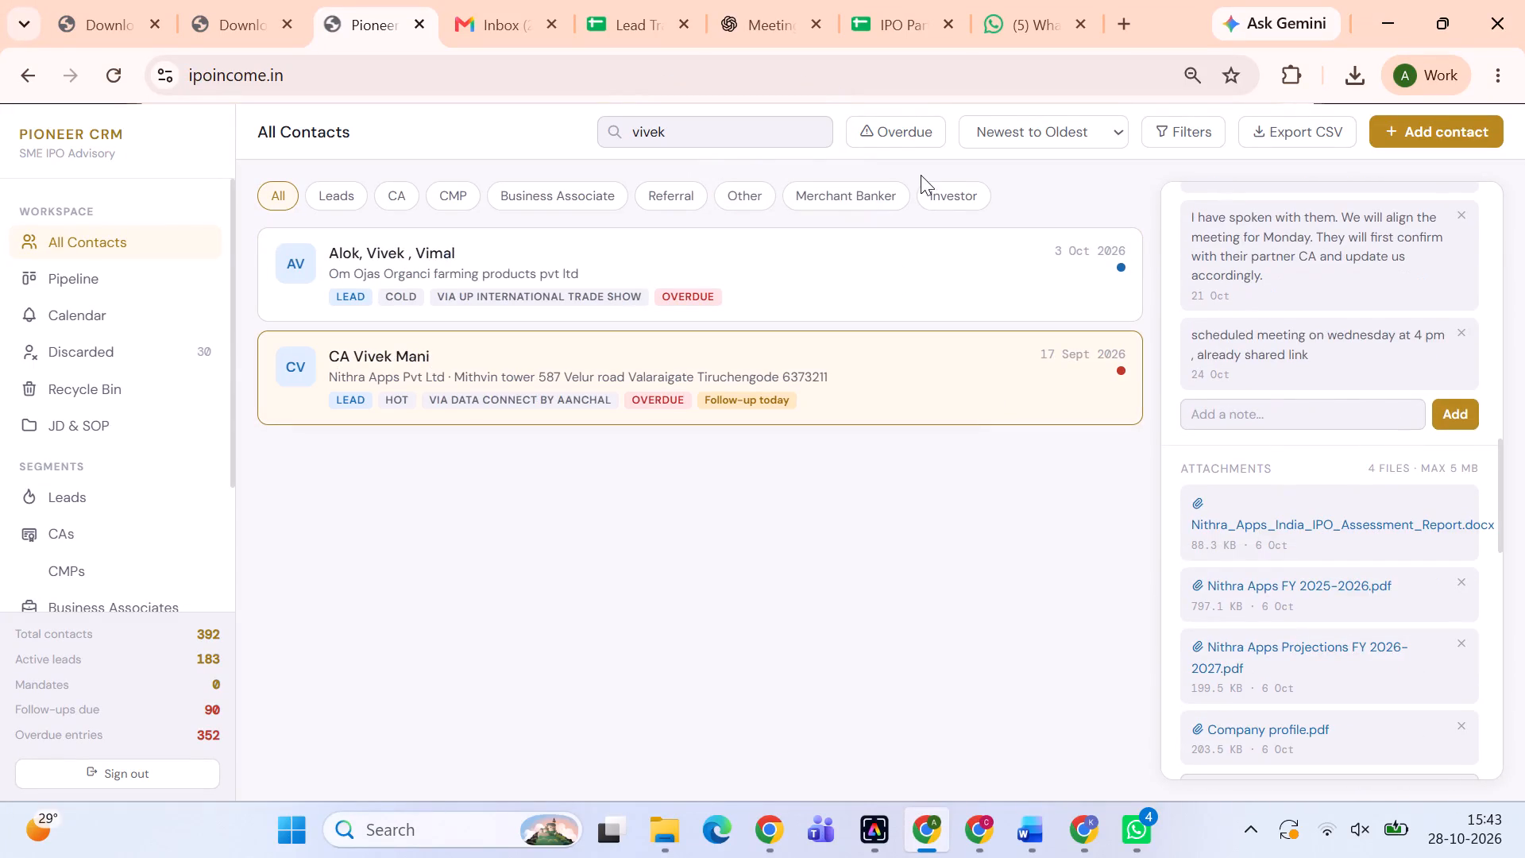
Search the contacts for "ca praful" and open the details of the matching business associate.
left_click(797, 135)
key("BackSpace")
key("BackSpace")
key("BackSpace")
key("BackSpace")
key("BackSpace")
key("BackSpace")
key("BackSpace")
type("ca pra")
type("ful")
left_click(703, 268)
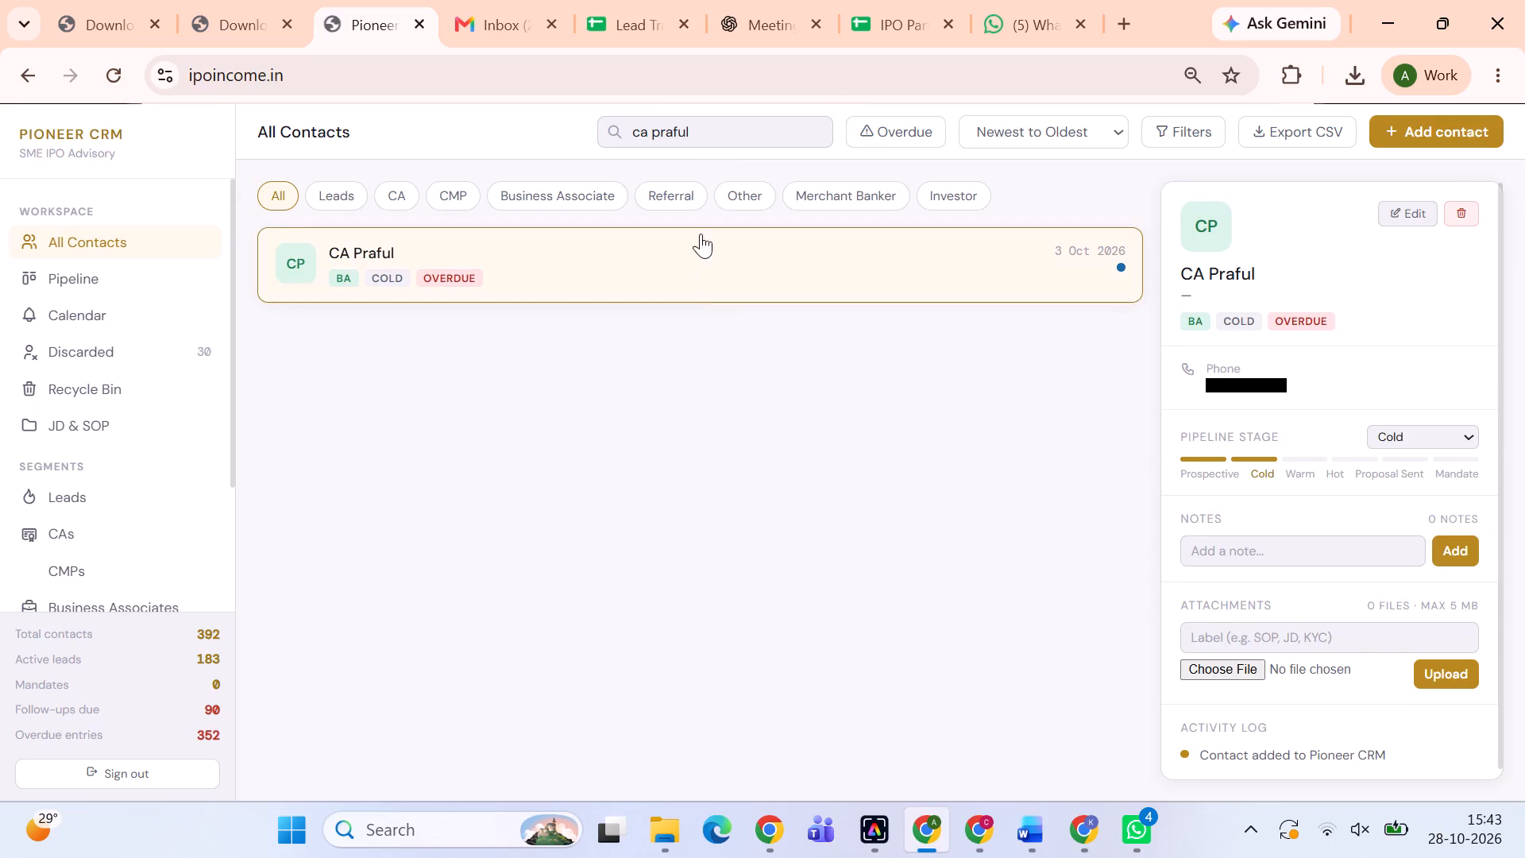
Replace the contact search with "ca sree".
left_click(739, 129)
key("BackSpace")
key("BackSpace")
key("BackSpace")
key("BackSpace")
key("BackSpace")
key("BackSpace")
key("BackSpace")
key("BackSpace")
key("BackSpace")
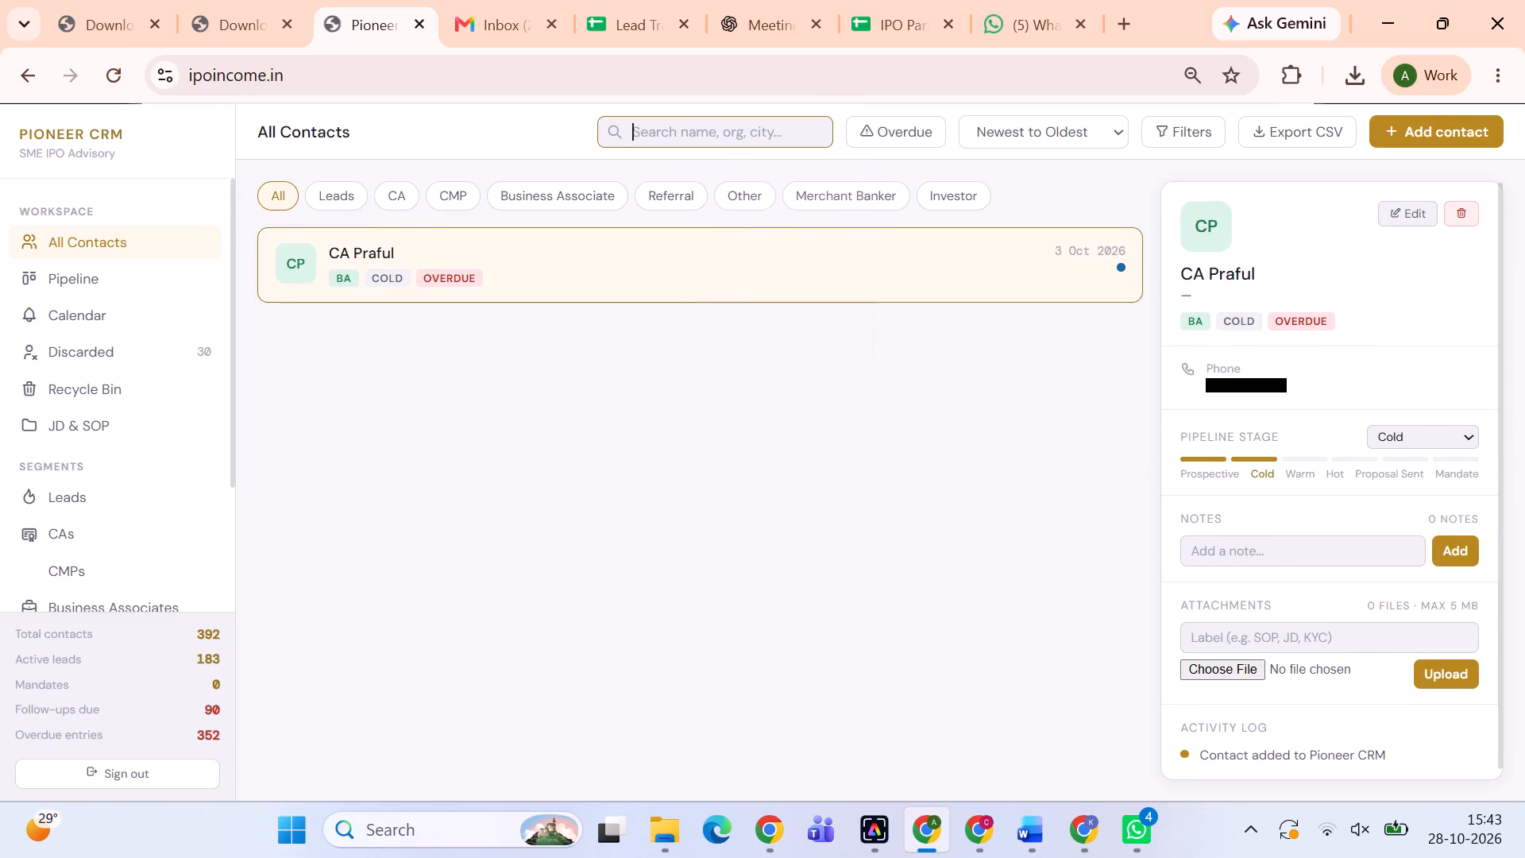
left_click(740, 130)
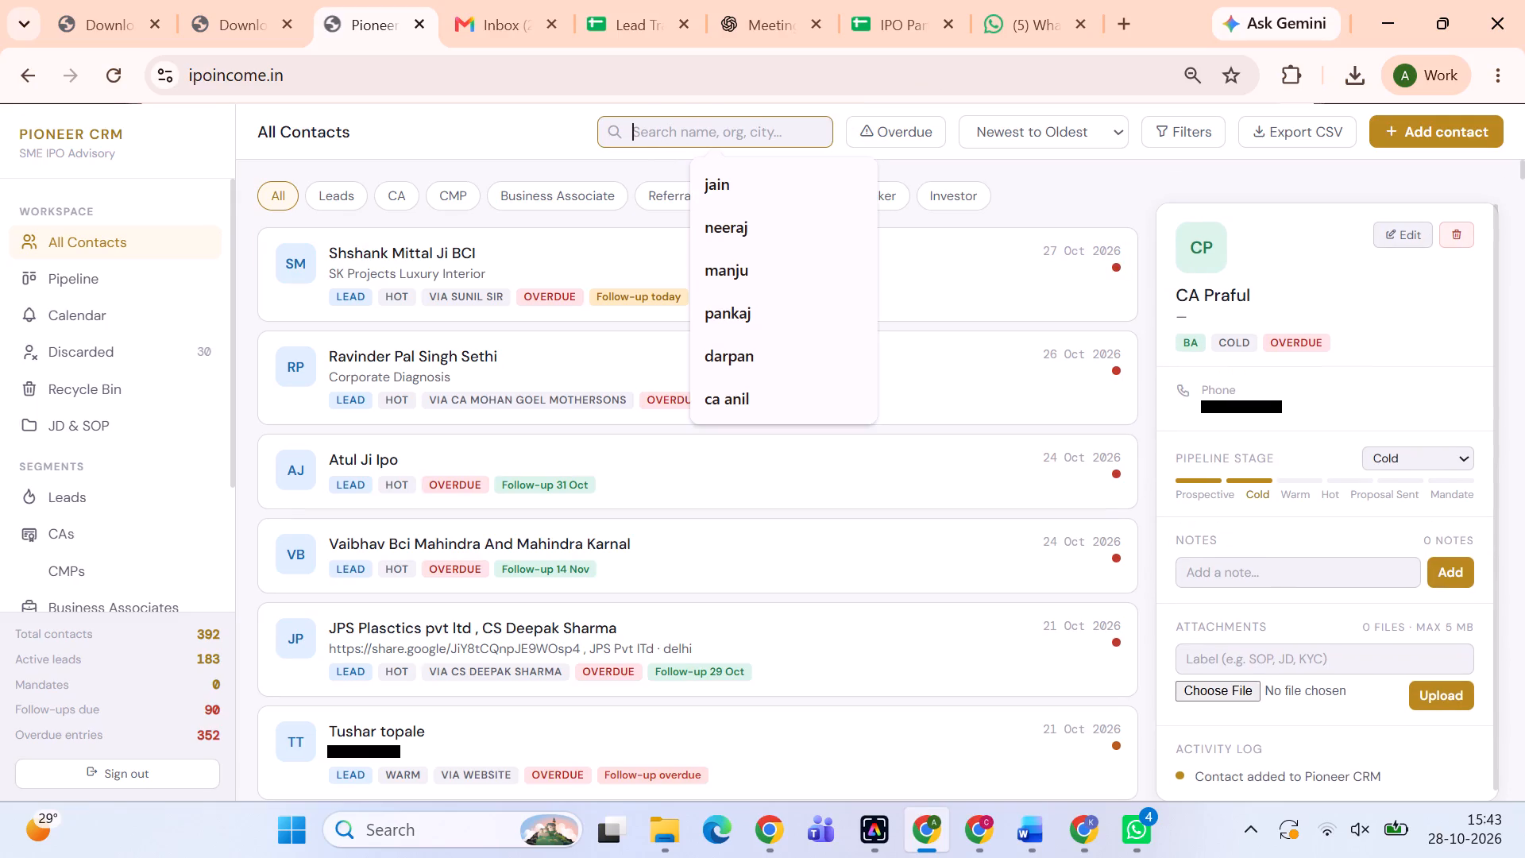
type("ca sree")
Replace the contact search with the first name "anil" plus the partner's surname.
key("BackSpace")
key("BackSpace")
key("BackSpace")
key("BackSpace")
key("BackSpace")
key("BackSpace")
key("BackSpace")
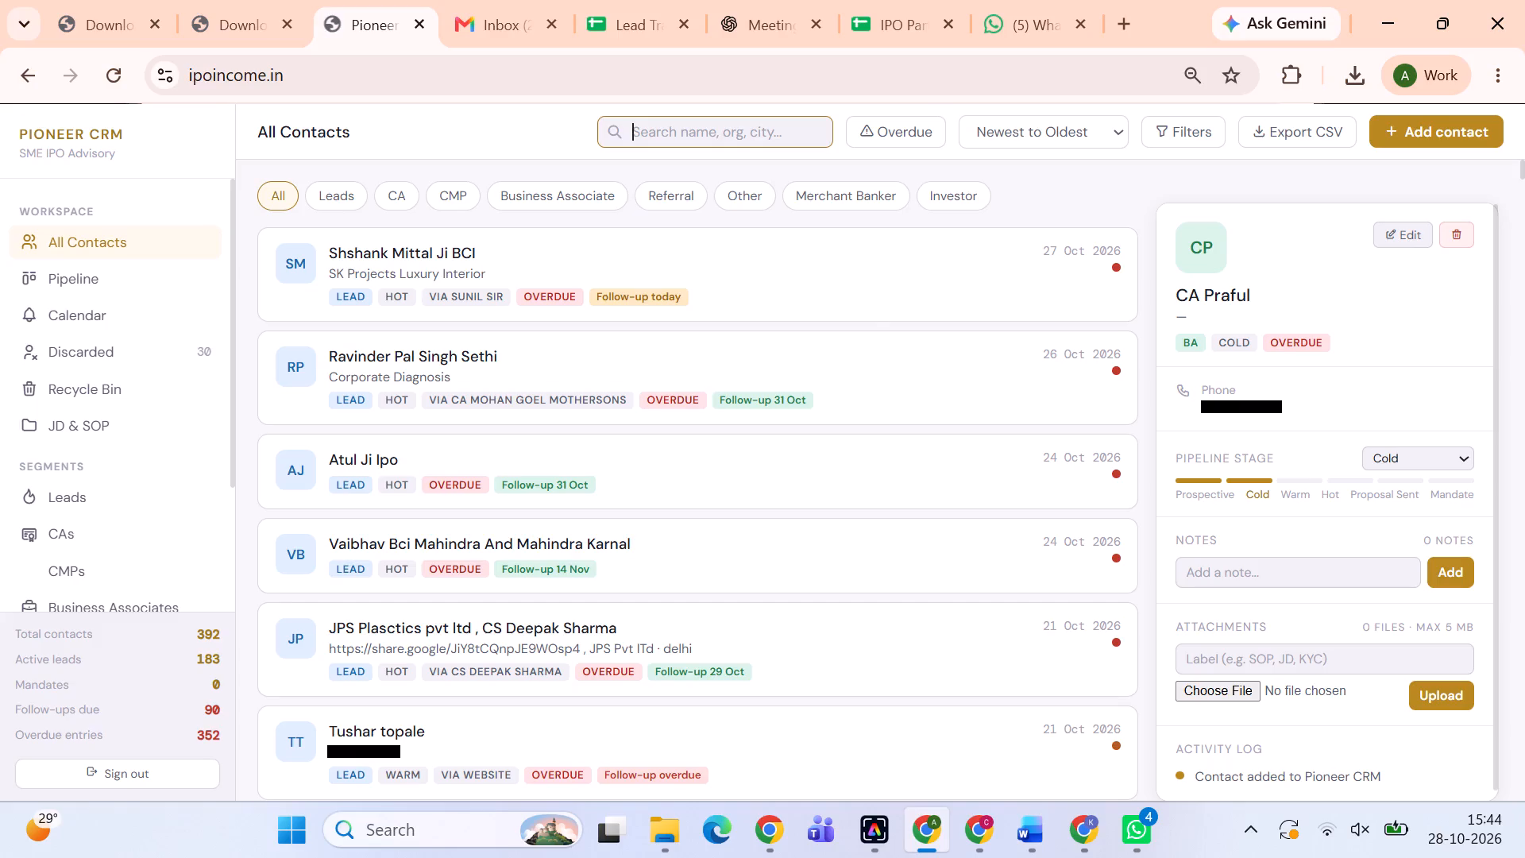
left_click(740, 130)
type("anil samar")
Search the contacts for "anil" again, using a shorter spelling of the surname.
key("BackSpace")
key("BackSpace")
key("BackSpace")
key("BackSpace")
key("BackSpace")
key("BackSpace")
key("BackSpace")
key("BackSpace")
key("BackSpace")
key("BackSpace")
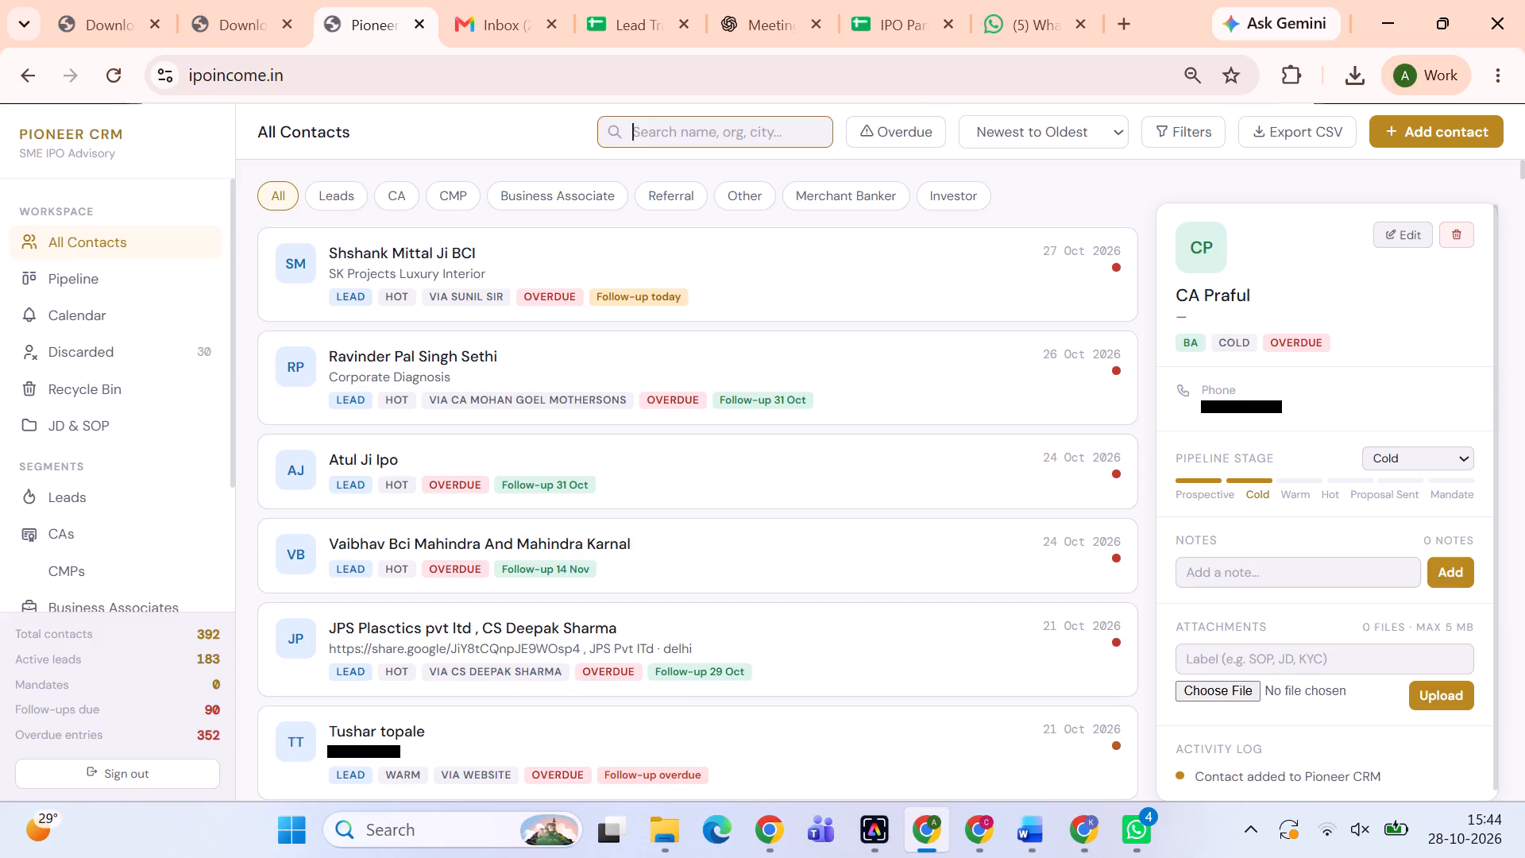
left_click(729, 131)
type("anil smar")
Replace the contact search with "puneet".
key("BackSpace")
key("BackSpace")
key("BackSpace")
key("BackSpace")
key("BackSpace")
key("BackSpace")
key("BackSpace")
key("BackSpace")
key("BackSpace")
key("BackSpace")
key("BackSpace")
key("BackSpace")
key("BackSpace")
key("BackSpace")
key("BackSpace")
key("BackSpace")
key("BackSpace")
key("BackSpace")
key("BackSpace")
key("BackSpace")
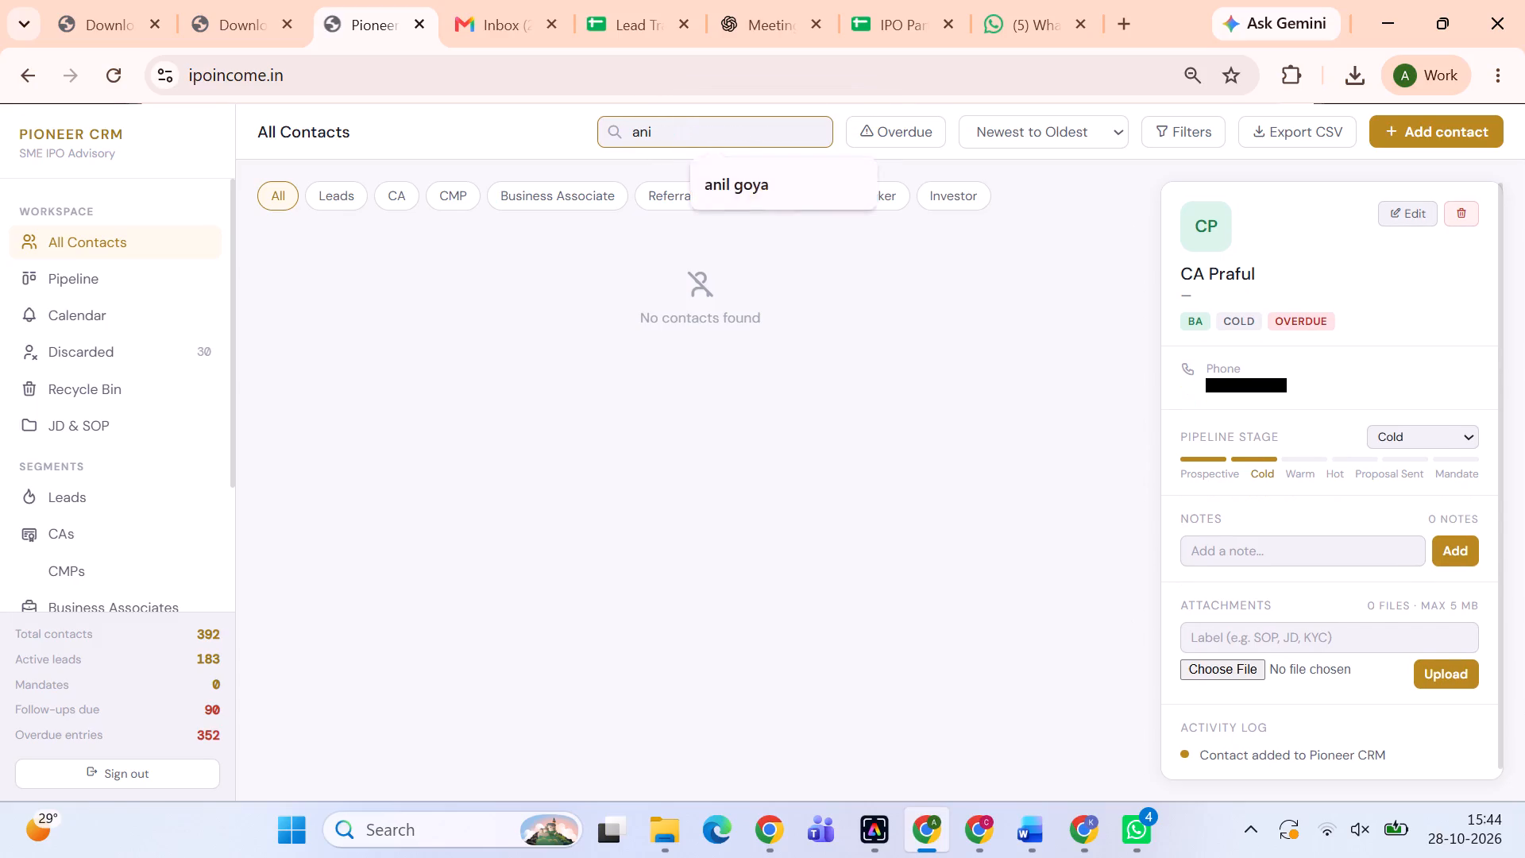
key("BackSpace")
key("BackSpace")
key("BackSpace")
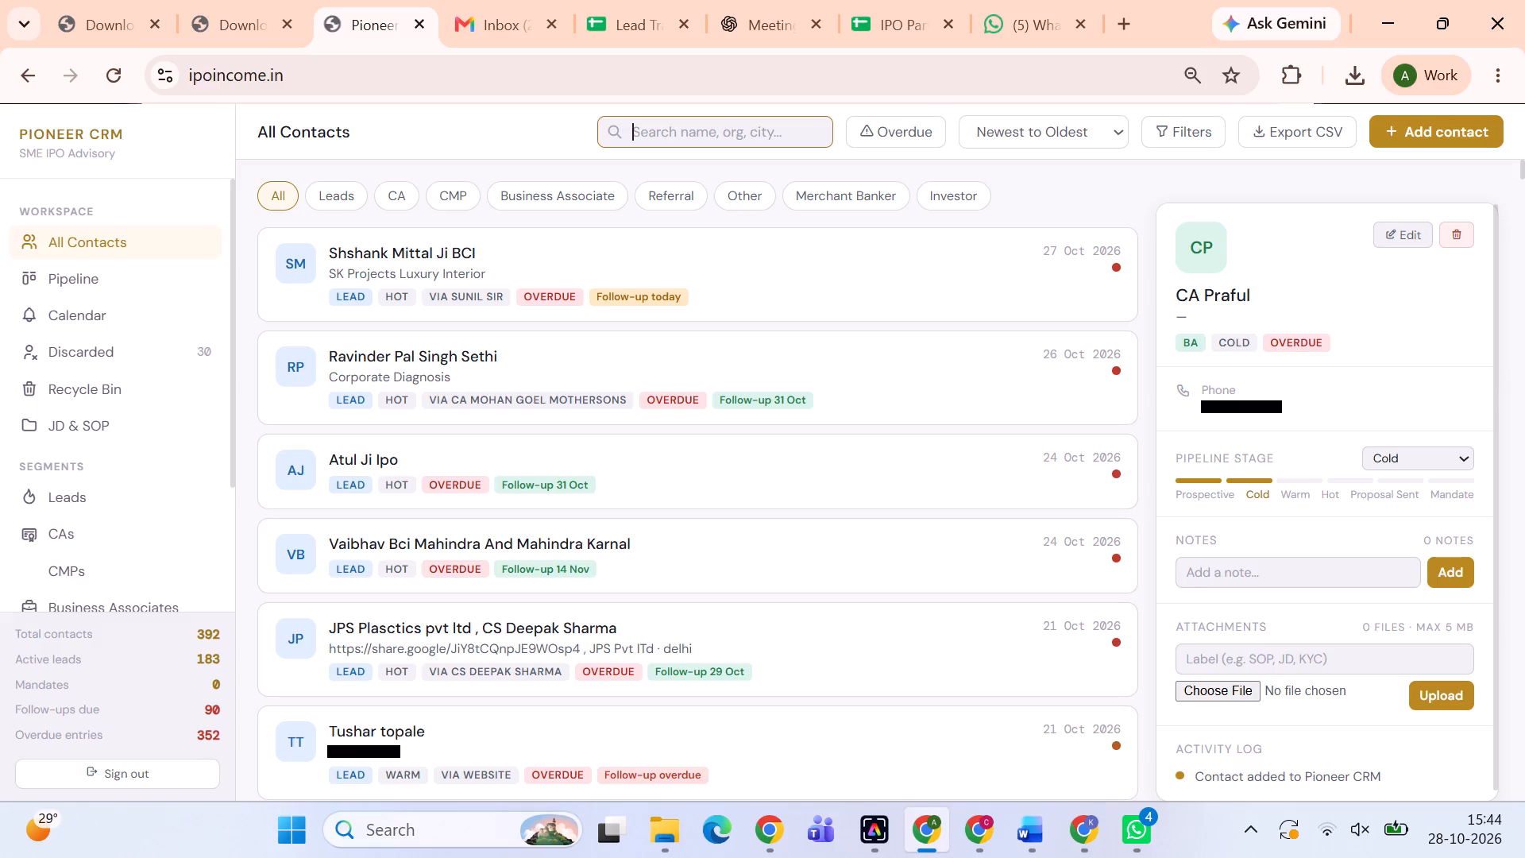
left_click(652, 126)
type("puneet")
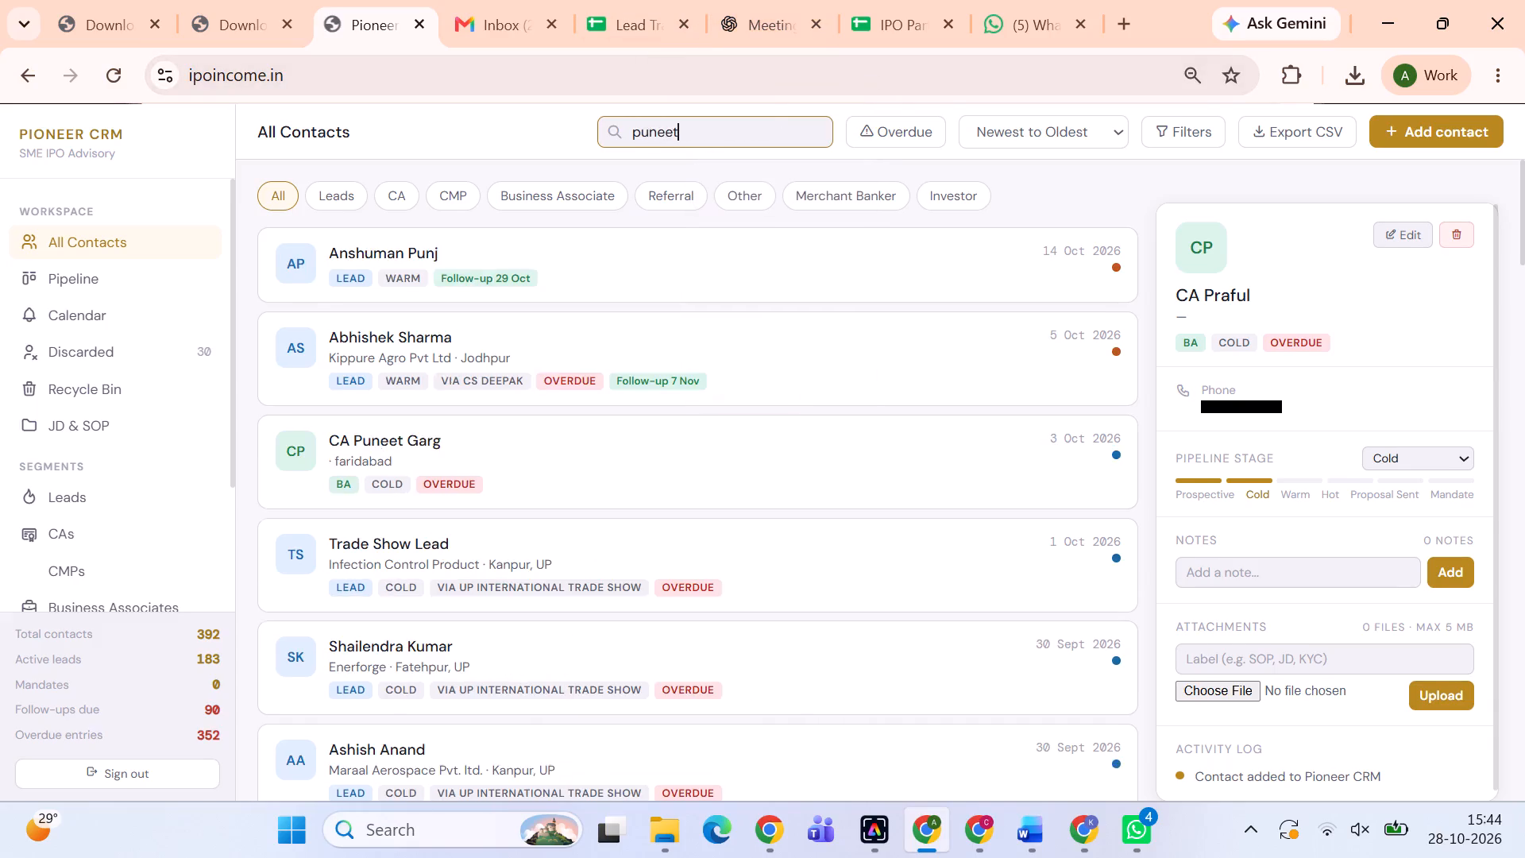
Search the contacts for "abhishek" and open the details of the business associate with that first name.
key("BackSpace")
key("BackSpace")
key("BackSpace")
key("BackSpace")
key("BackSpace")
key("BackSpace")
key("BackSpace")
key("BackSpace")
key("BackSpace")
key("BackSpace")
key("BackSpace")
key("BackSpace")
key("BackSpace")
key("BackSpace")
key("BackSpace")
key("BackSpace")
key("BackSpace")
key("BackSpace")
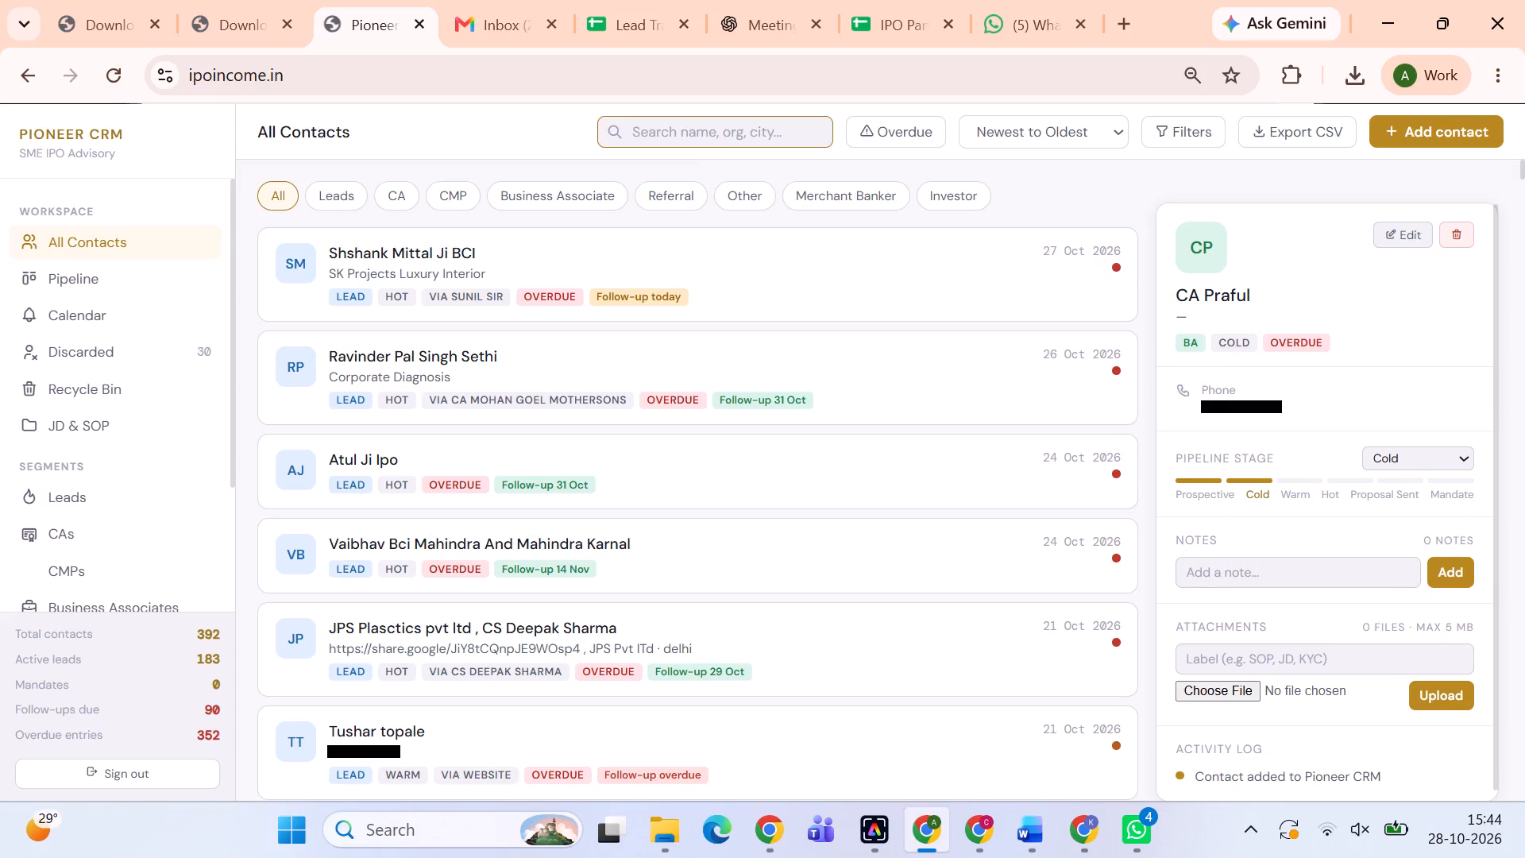
left_click(691, 145)
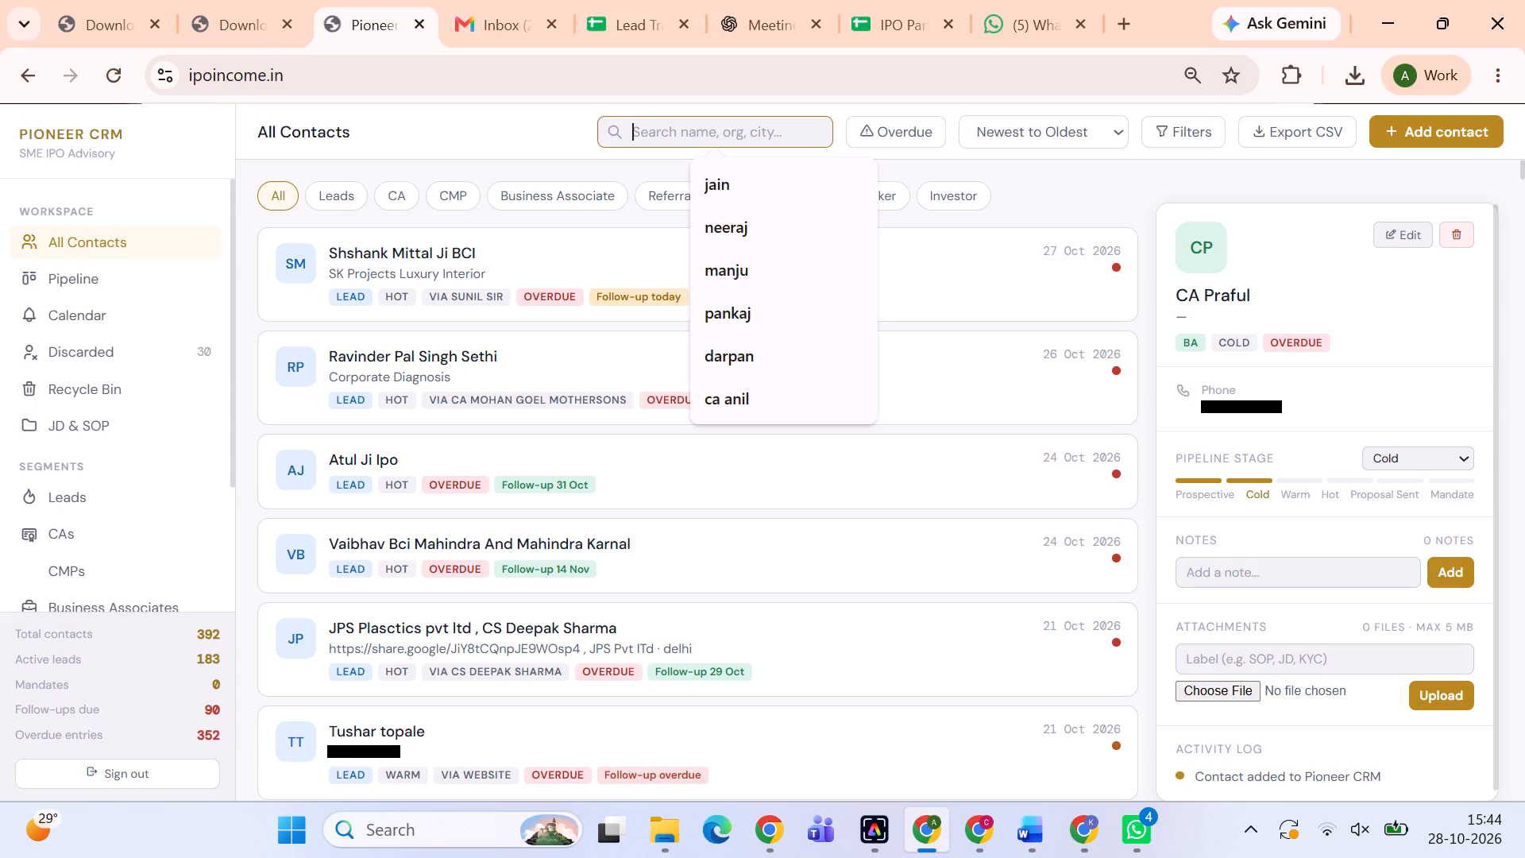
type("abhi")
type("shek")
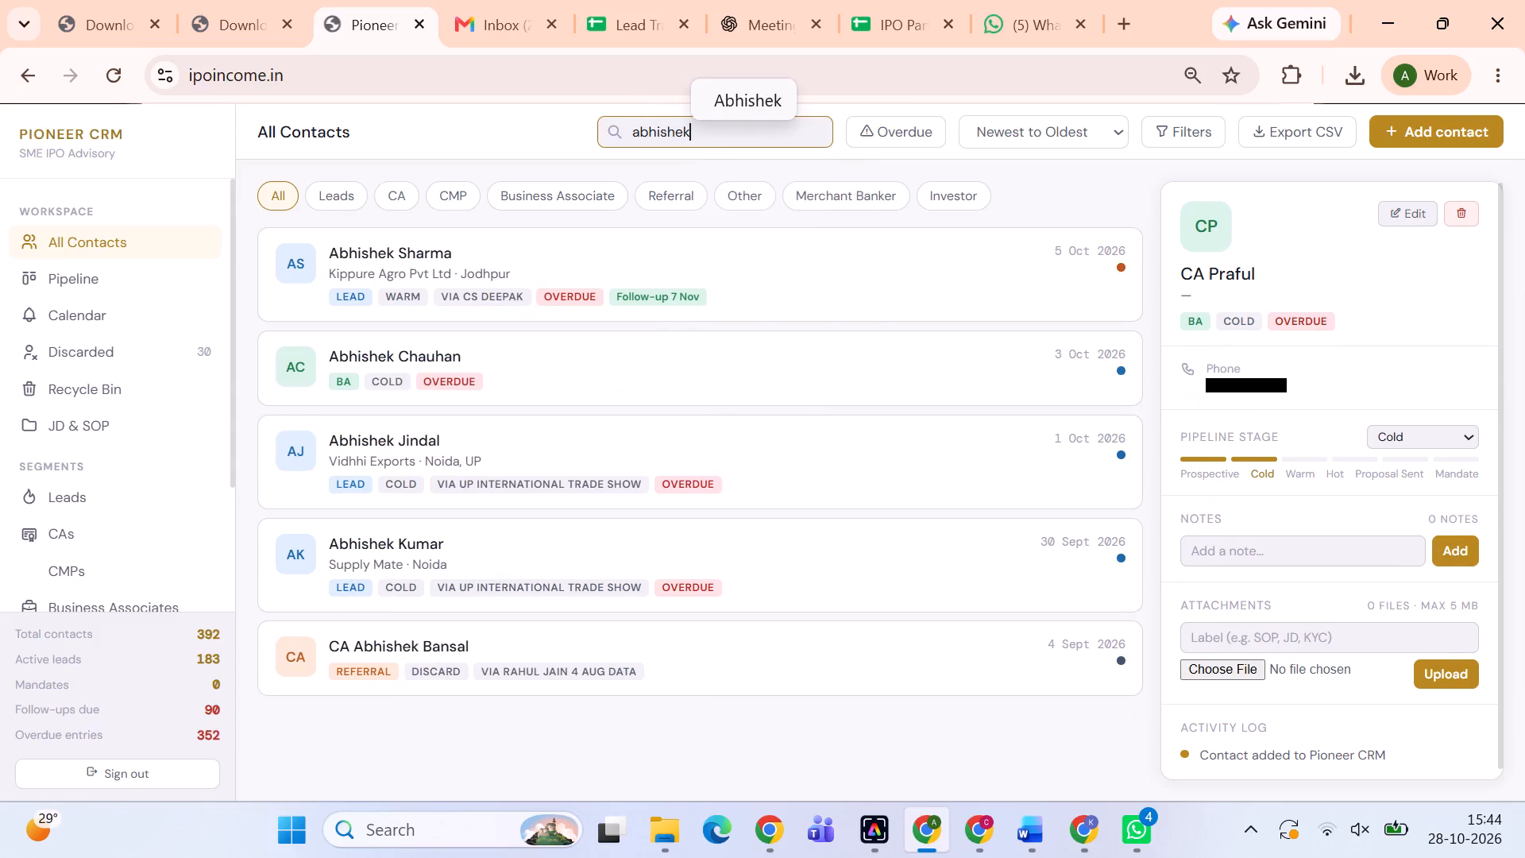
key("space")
left_click(739, 352)
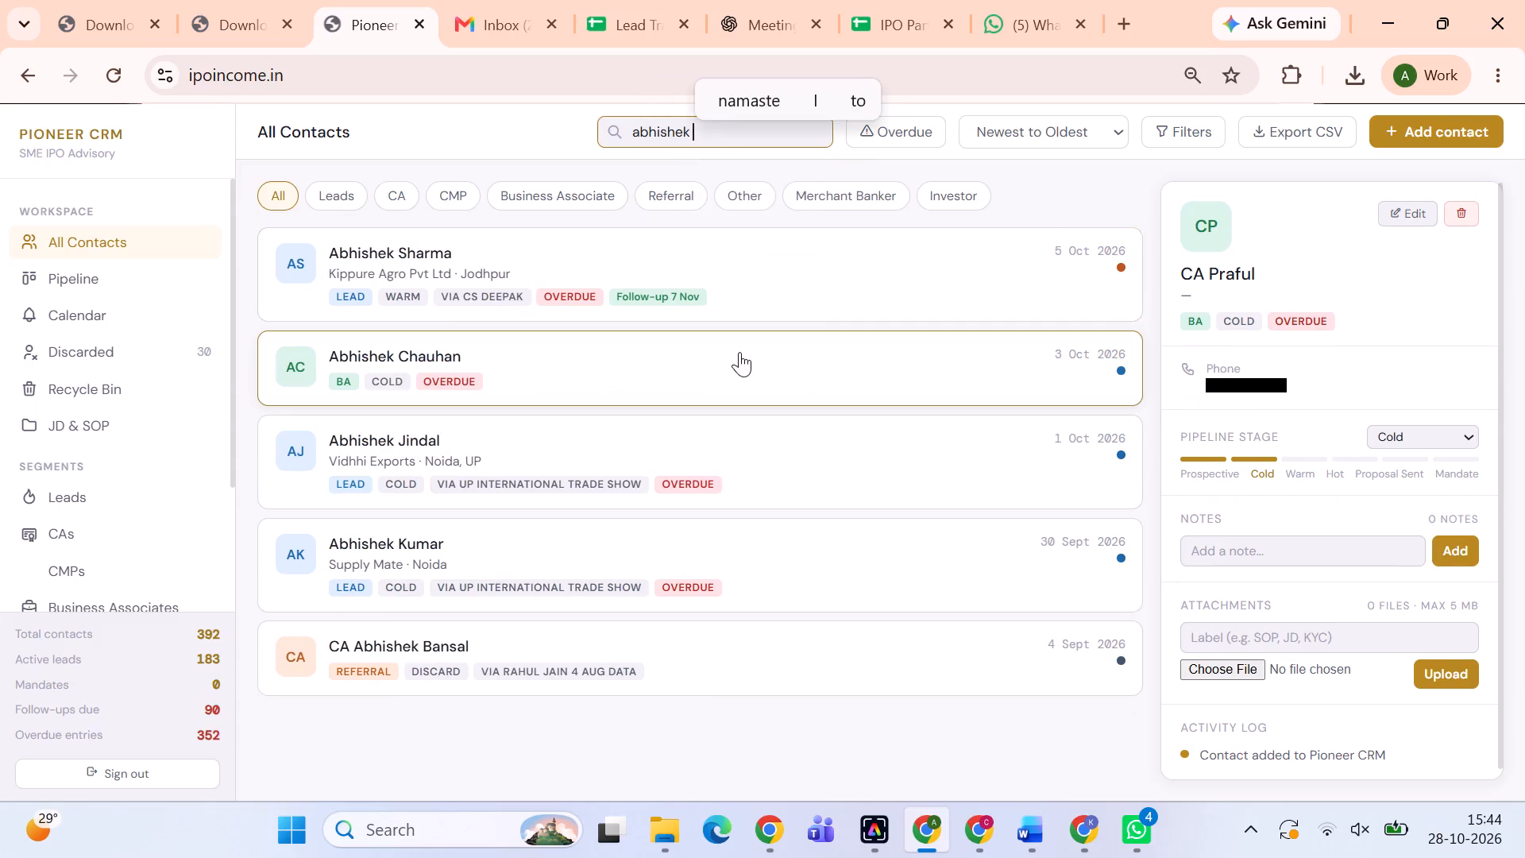
Replace the contact search with "sukhin".
left_click(750, 129)
key("BackSpace")
key("BackSpace")
key("BackSpace")
key("BackSpace")
key("BackSpace")
key("BackSpace")
key("BackSpace")
key("BackSpace")
key("BackSpace")
key("BackSpace")
key("BackSpace")
key("BackSpace")
key("BackSpace")
key("BackSpace")
key("BackSpace")
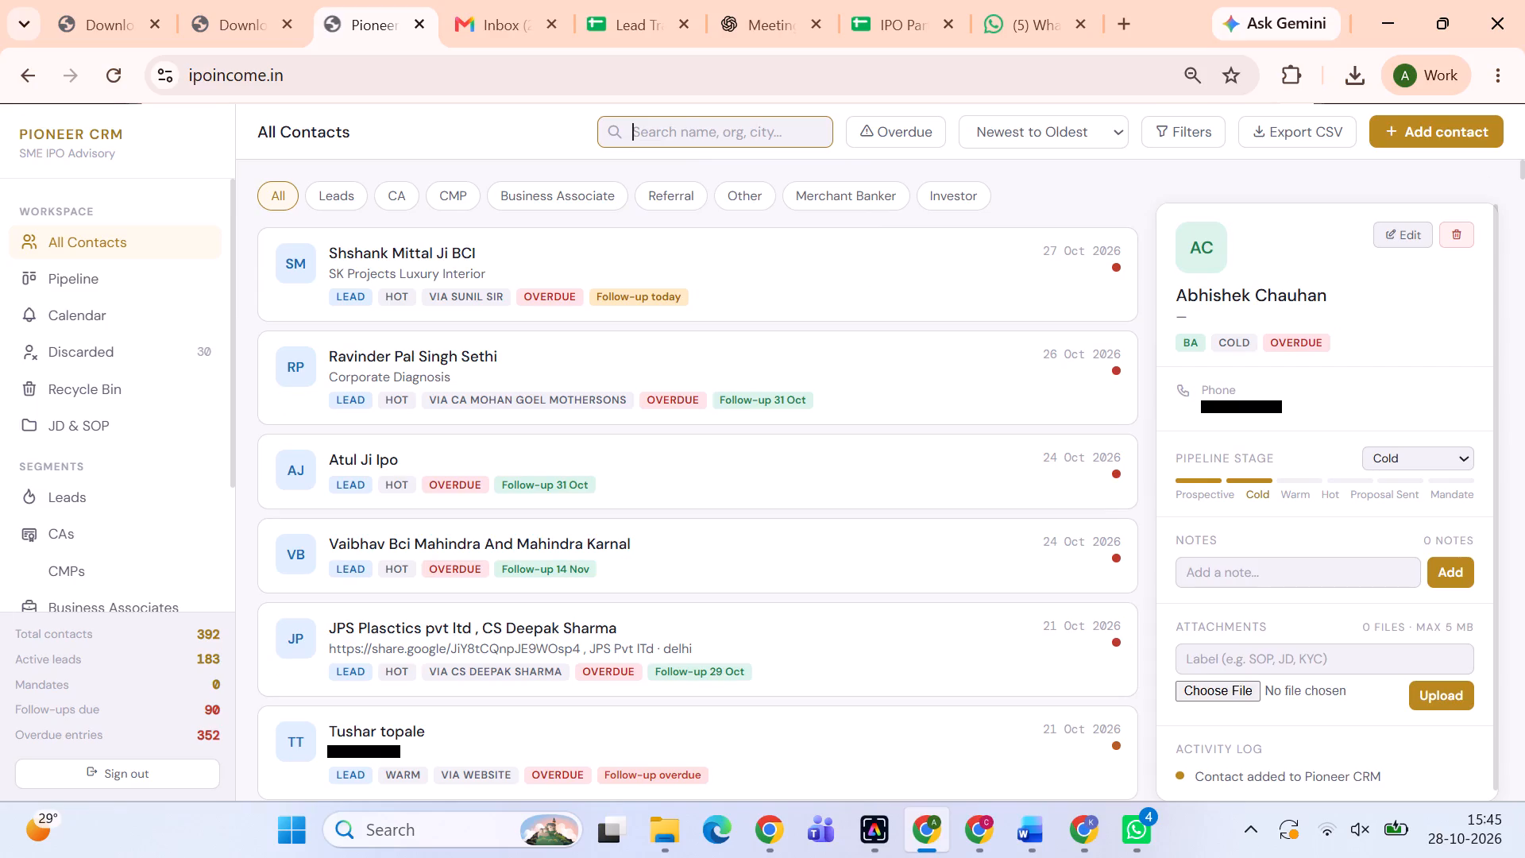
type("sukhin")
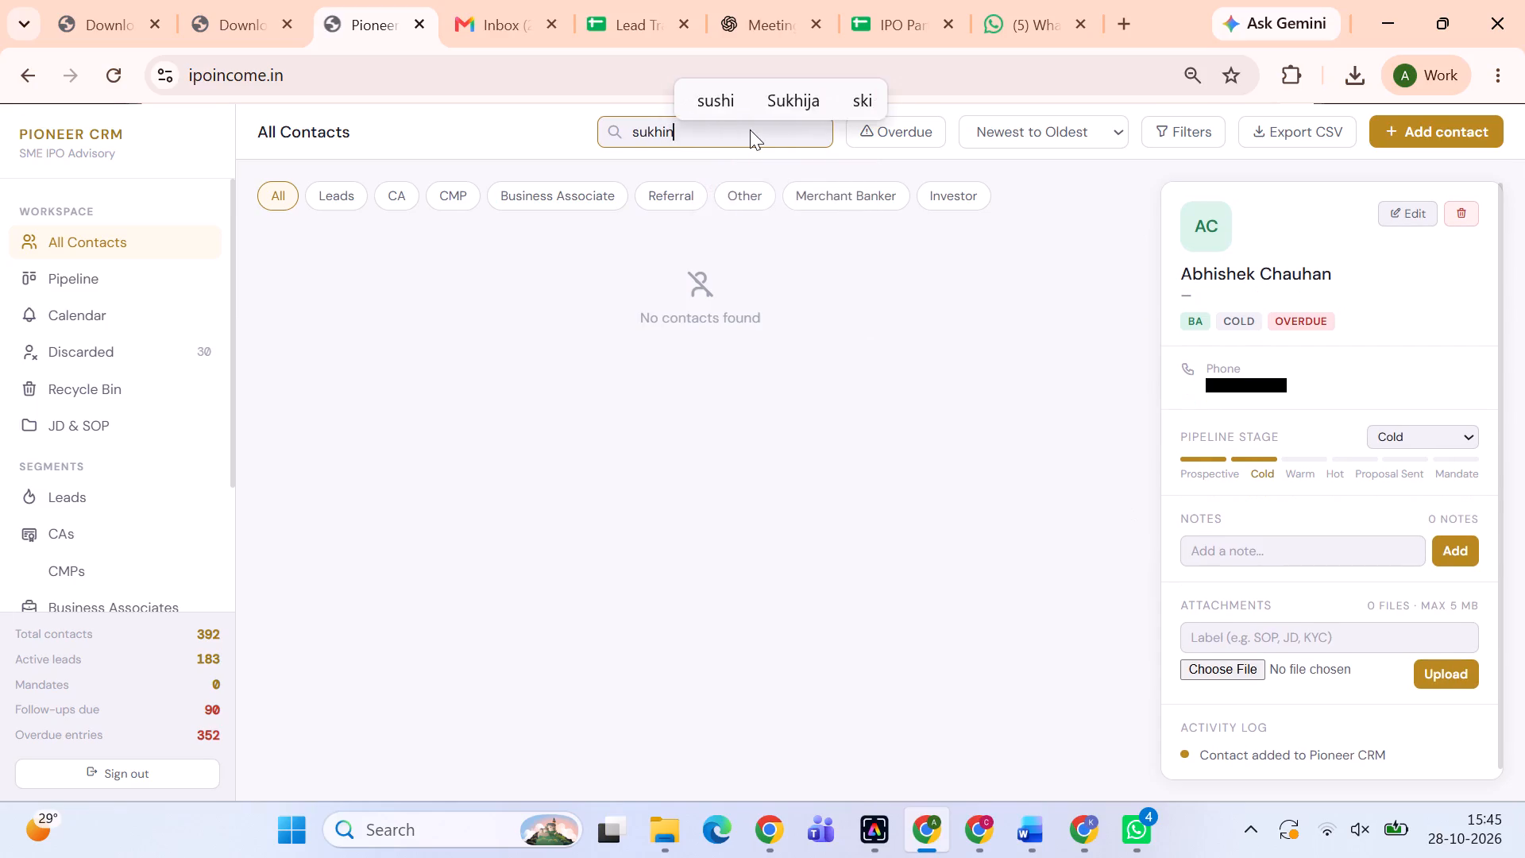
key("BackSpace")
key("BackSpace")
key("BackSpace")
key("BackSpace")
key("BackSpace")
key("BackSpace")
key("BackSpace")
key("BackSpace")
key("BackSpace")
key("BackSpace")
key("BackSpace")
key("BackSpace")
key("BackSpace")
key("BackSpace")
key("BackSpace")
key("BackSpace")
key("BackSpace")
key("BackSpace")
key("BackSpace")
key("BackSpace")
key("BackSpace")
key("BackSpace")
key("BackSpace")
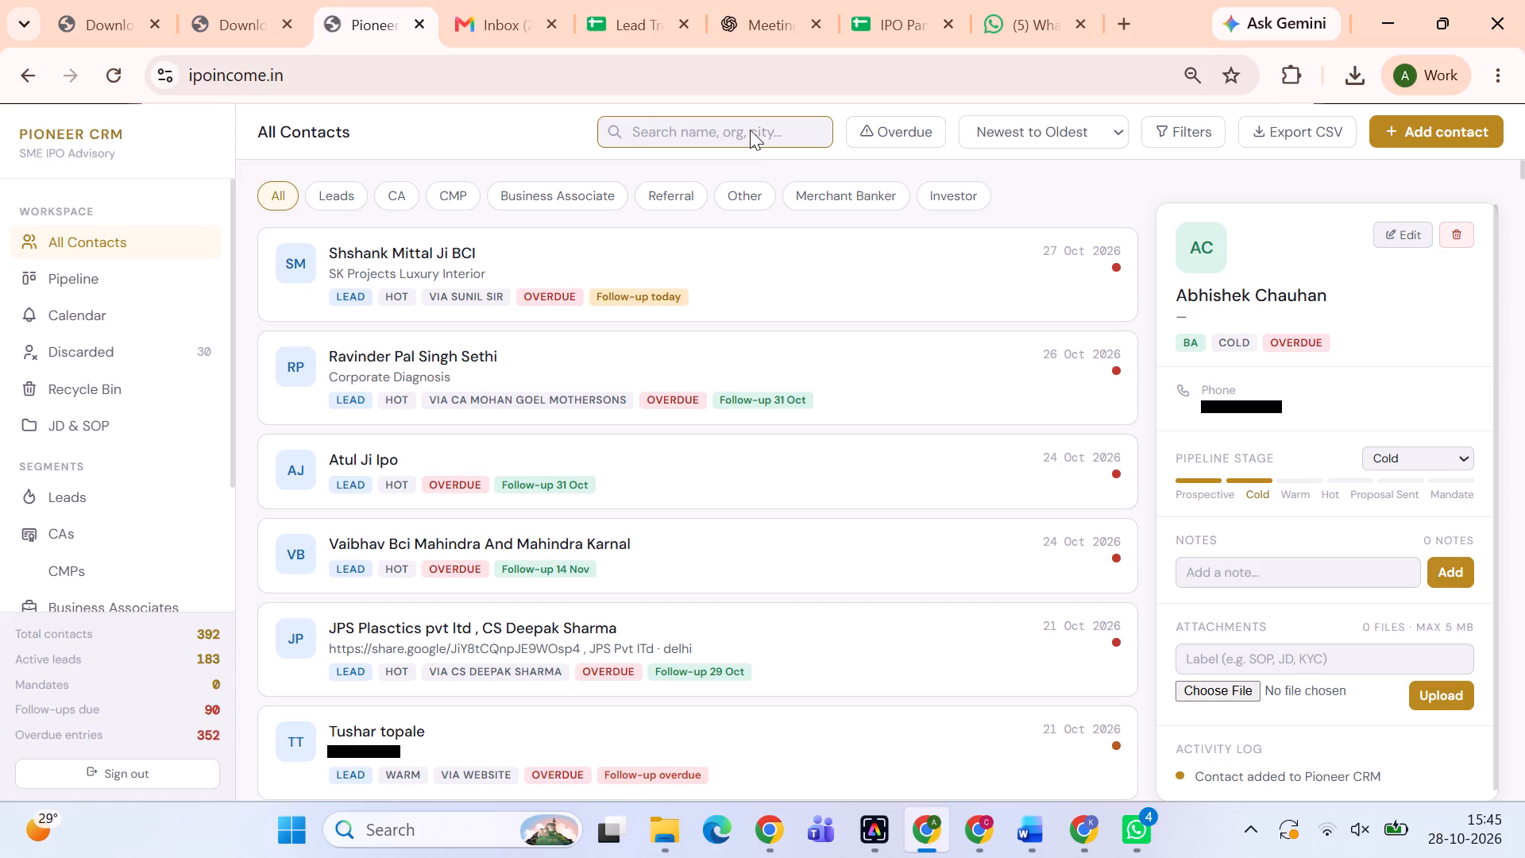
left_click(713, 131)
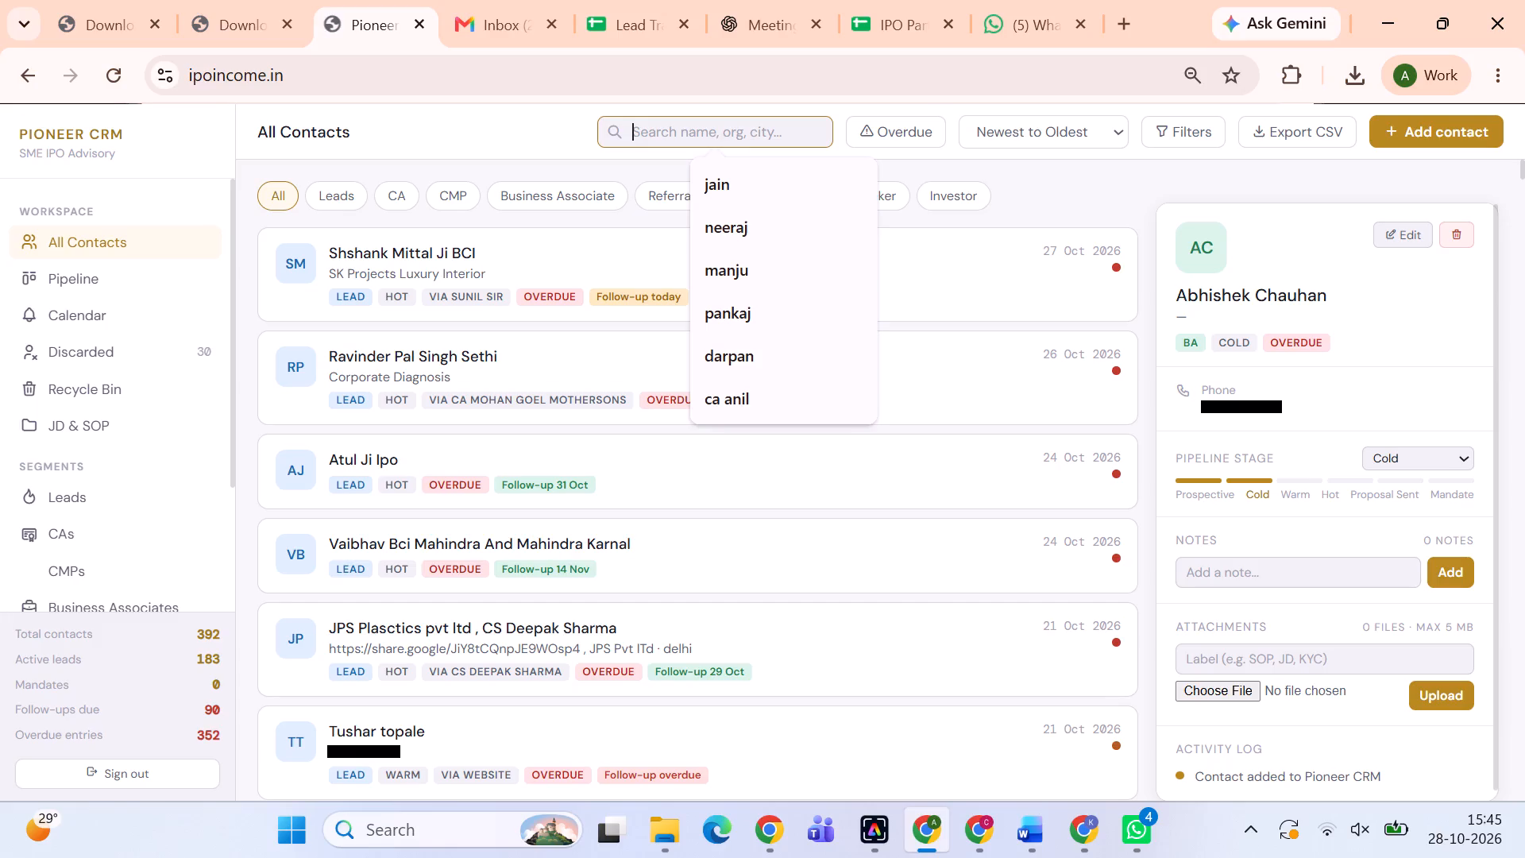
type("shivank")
left_click(709, 267)
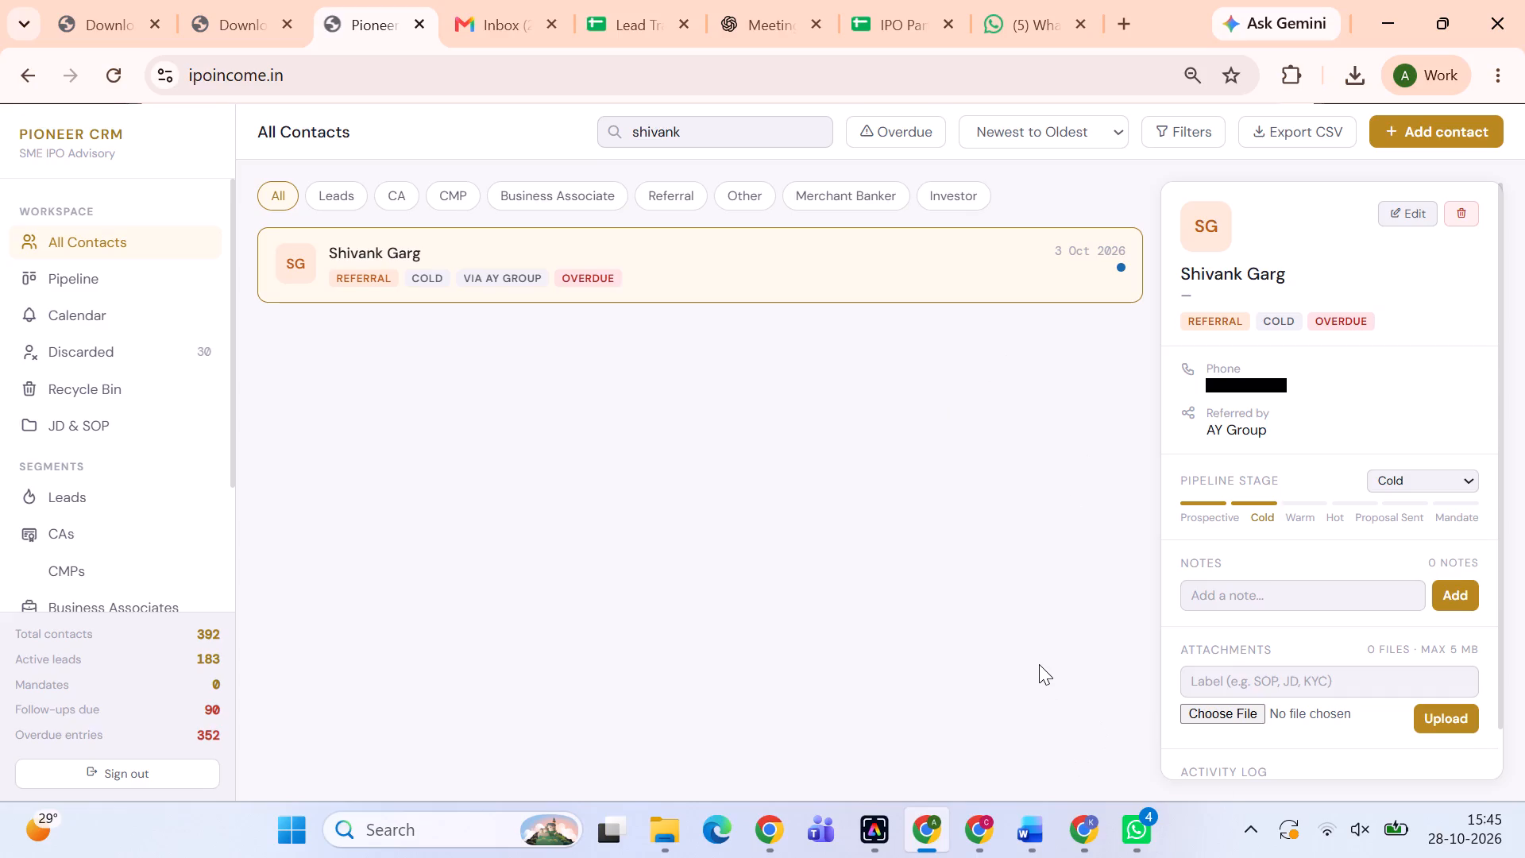
Clear the contact search to show the full contact list.
left_click(750, 133)
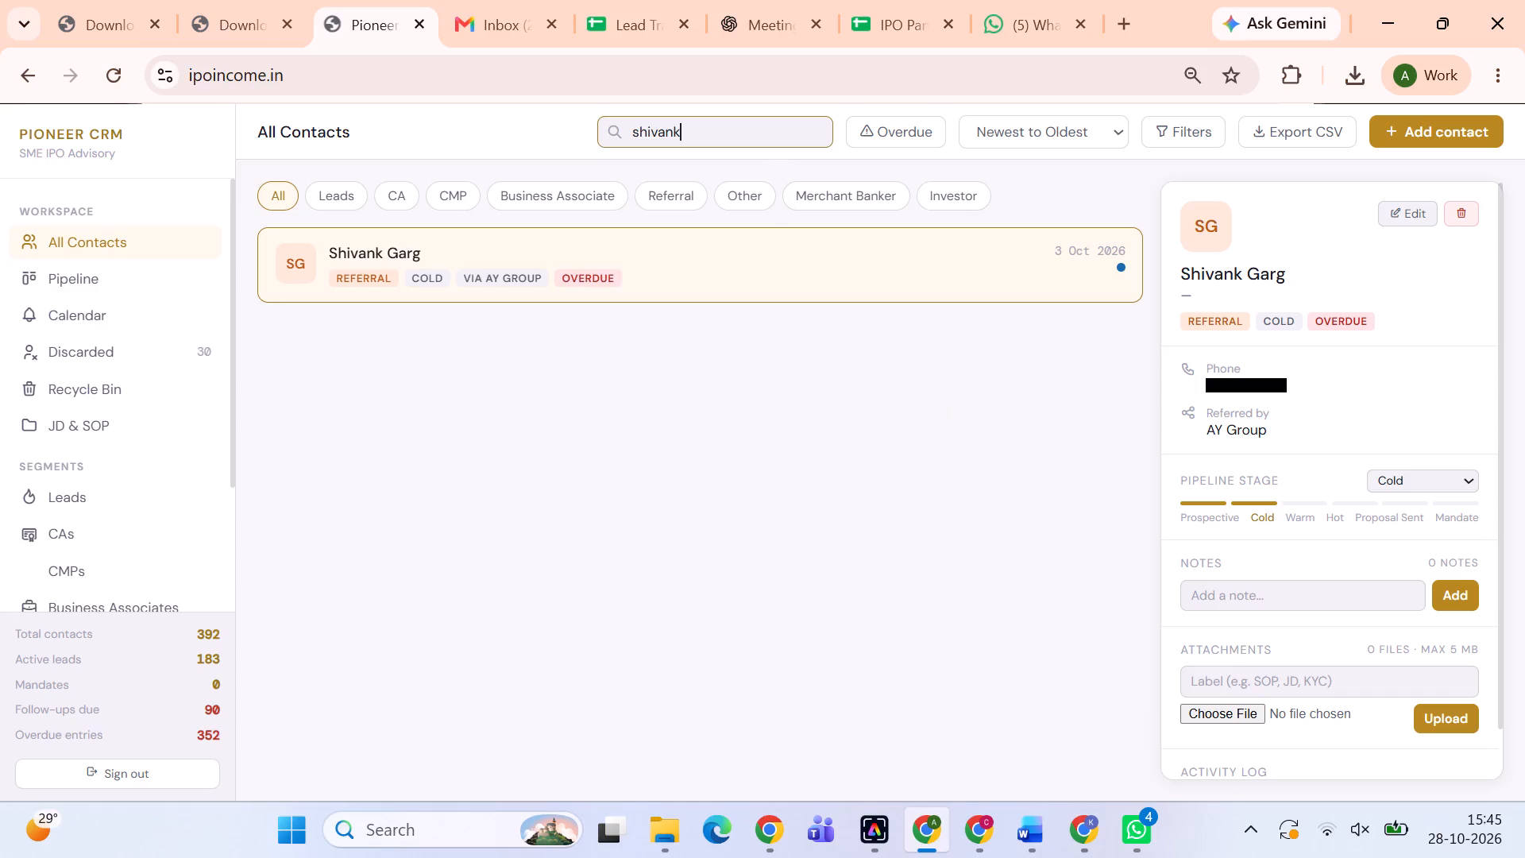
key("BackSpace")
key("BackSpace")
key("BackSpace")
key("BackSpace")
key("BackSpace")
key("BackSpace")
key("BackSpace")
key("BackSpace")
key("BackSpace")
key("BackSpace")
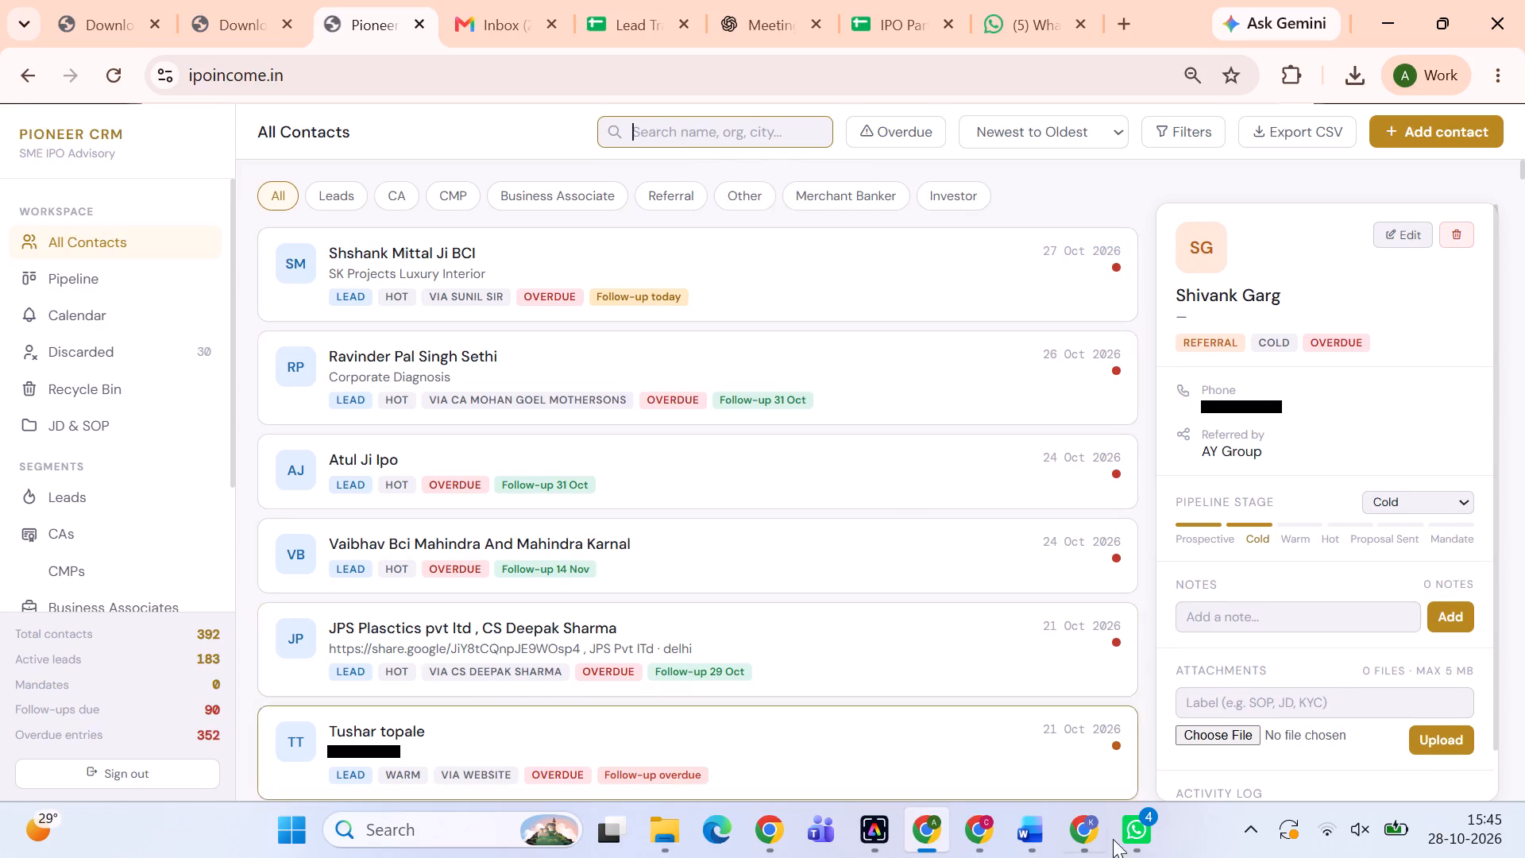
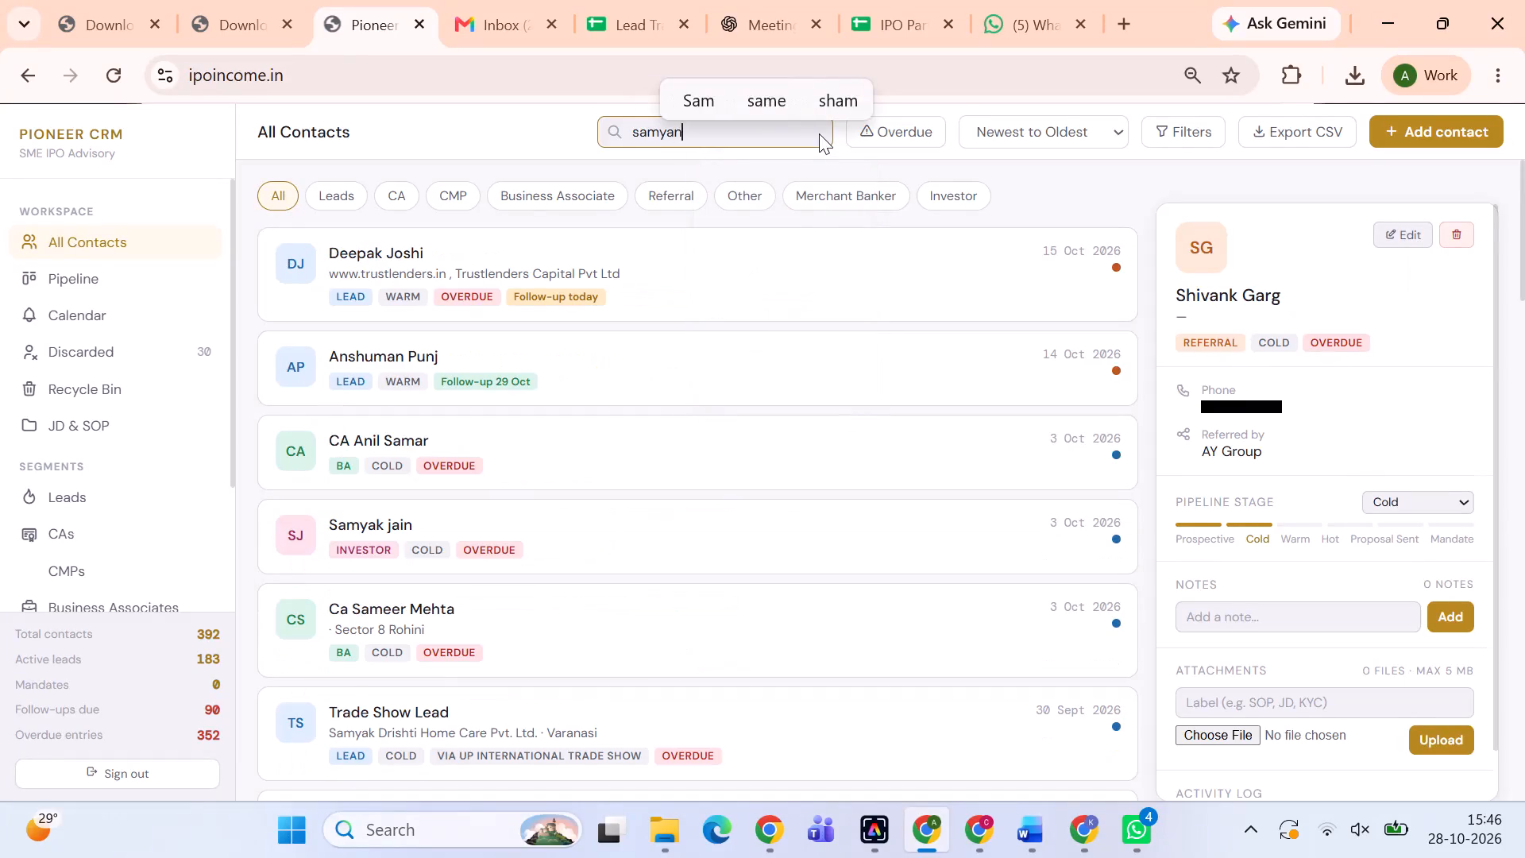
Correct the contact search to "samyak" and open the details of the matching investor contact.
key("BackSpace")
key("BackSpace")
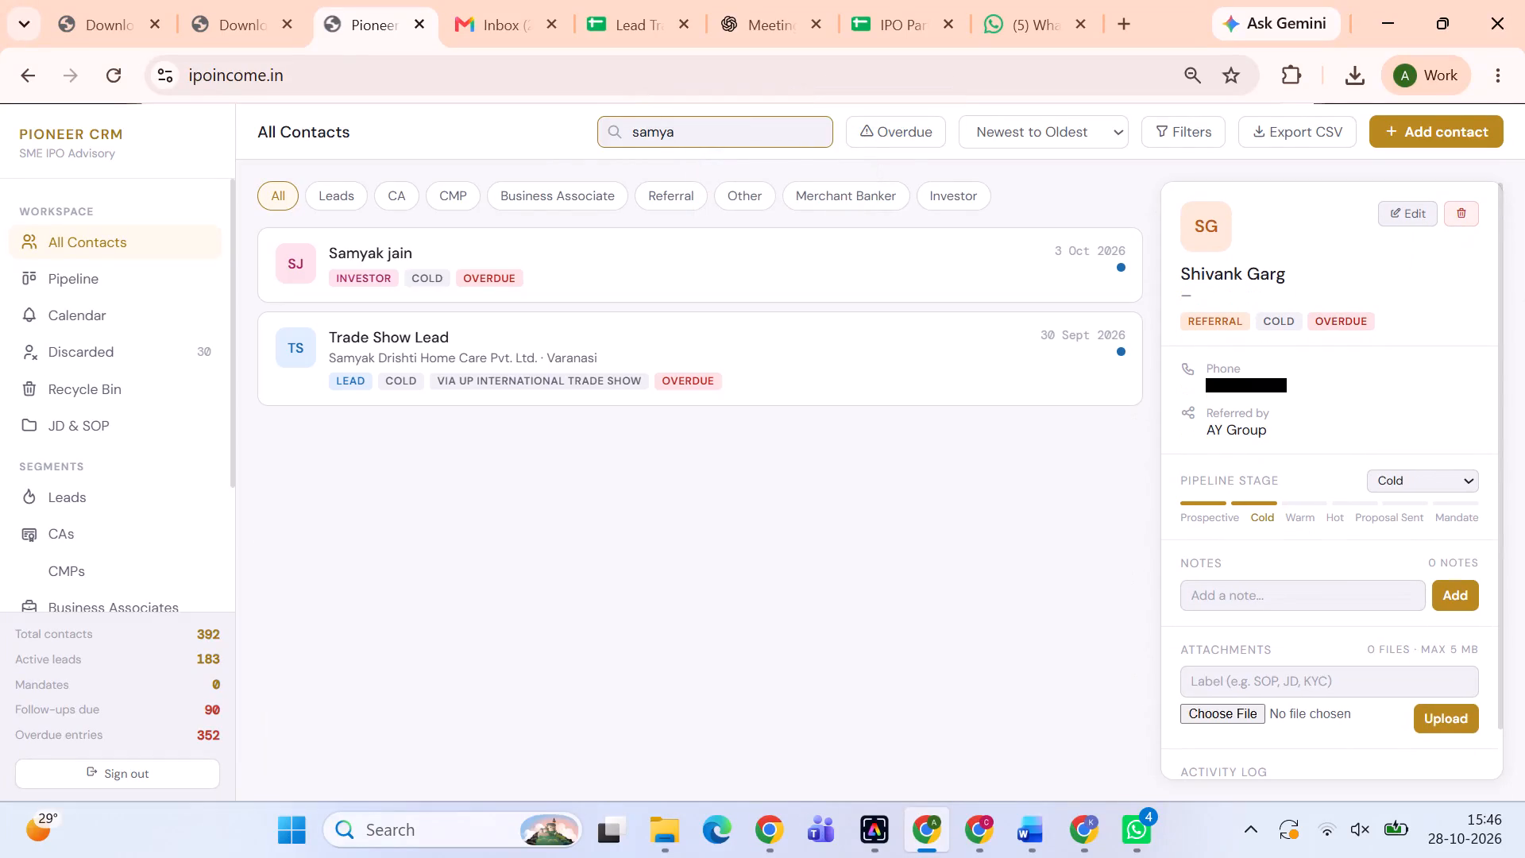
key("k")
left_click(716, 268)
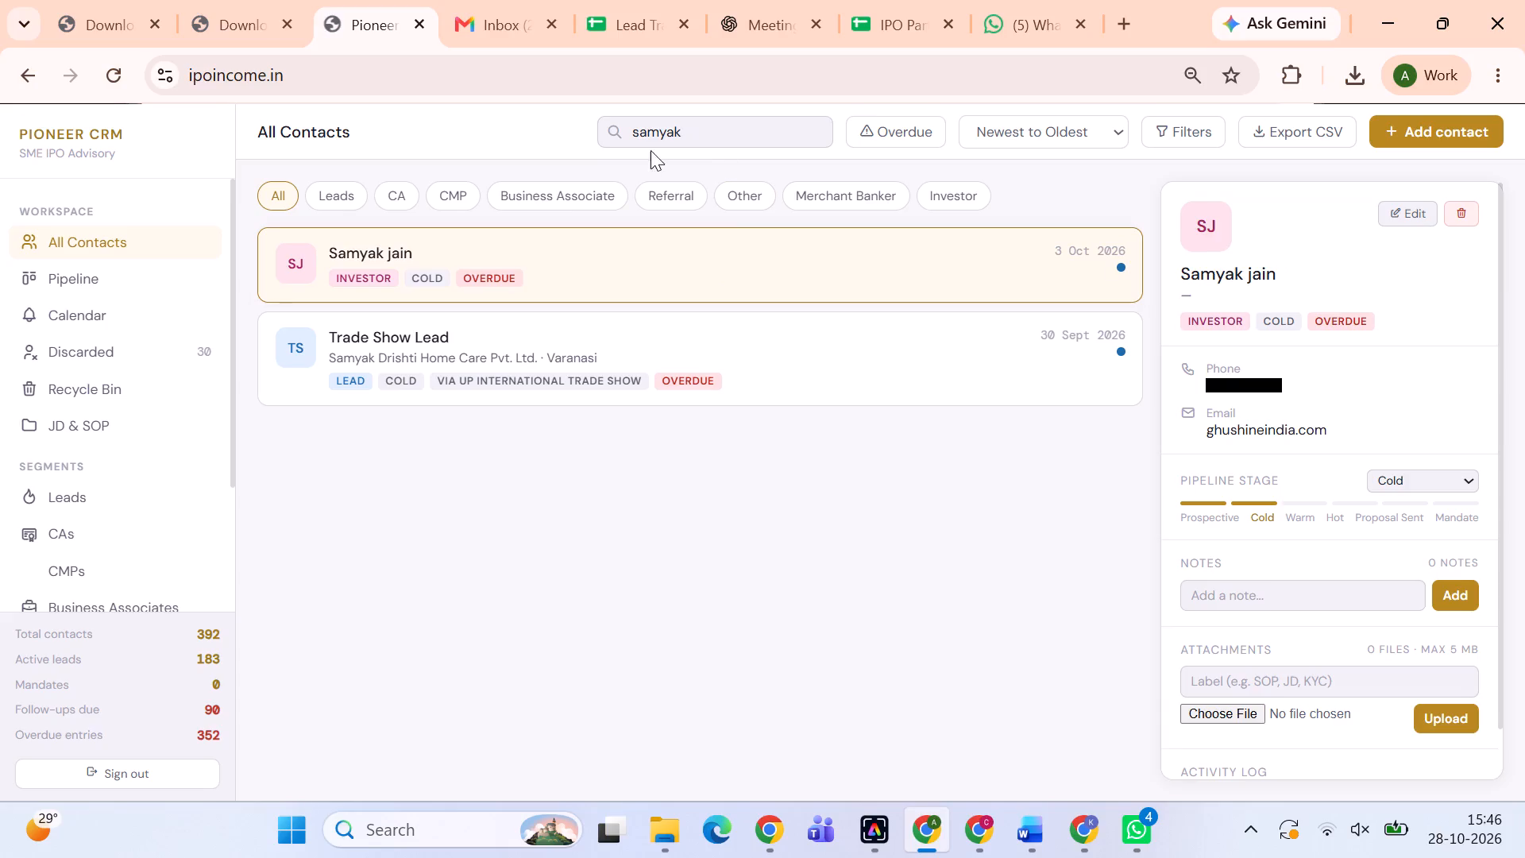
Replace the contact search with "anuj" and open the details of the business associate in Karnal.
left_click(687, 123)
key("BackSpace")
key("BackSpace")
key("BackSpace")
key("BackSpace")
key("BackSpace")
key("BackSpace")
key("BackSpace")
key("BackSpace")
key("BackSpace")
key("BackSpace")
key("BackSpace")
key("BackSpace")
key("BackSpace")
key("BackSpace")
key("BackSpace")
key("BackSpace")
key("BackSpace")
key("BackSpace")
key("BackSpace")
key("BackSpace")
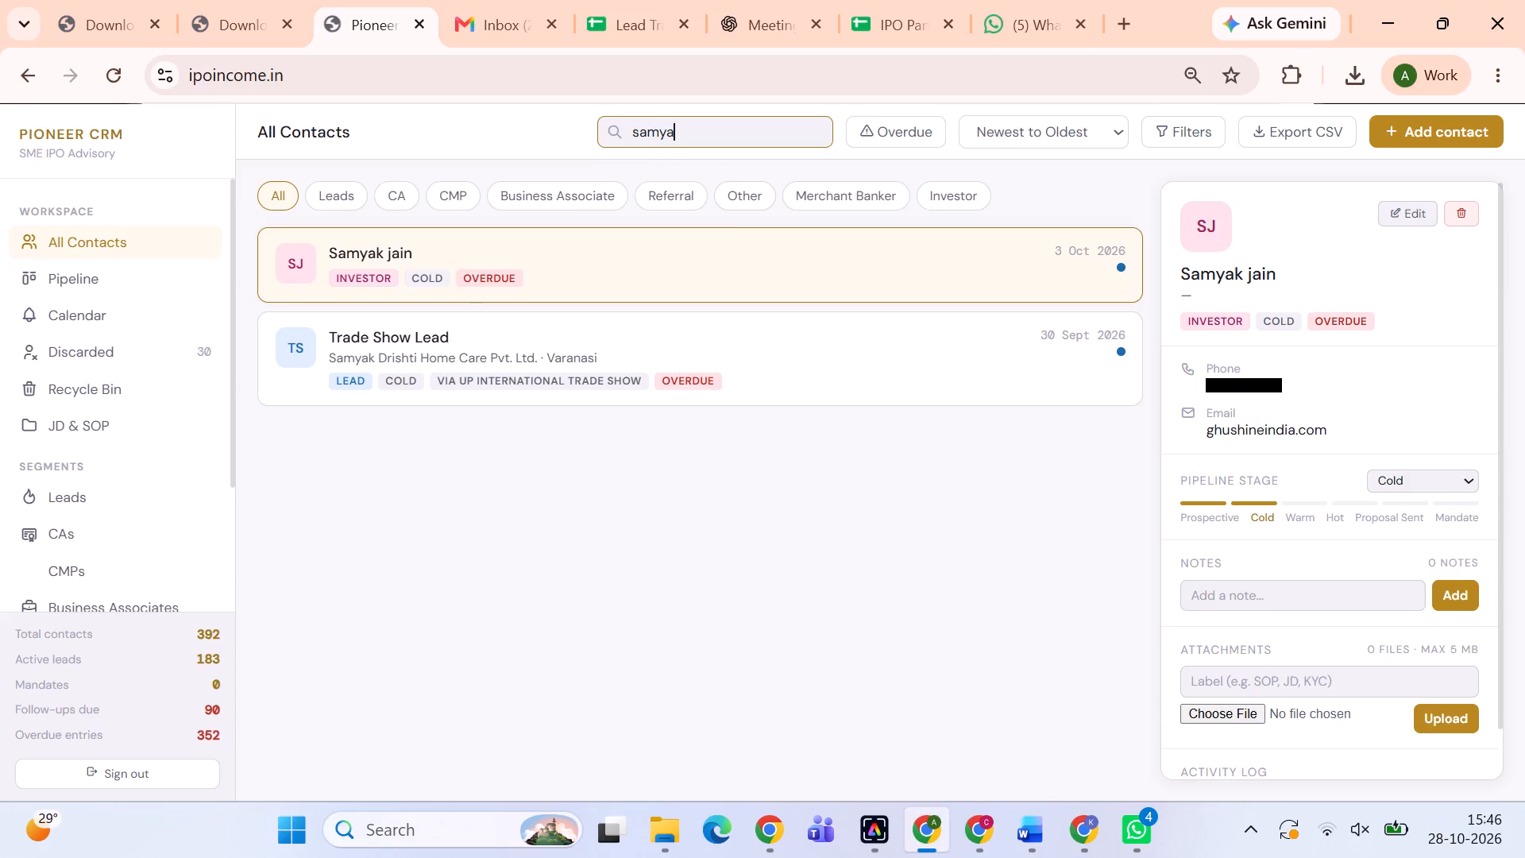
key("BackSpace")
key("BackSpace")
key("BackSpace")
key("BackSpace")
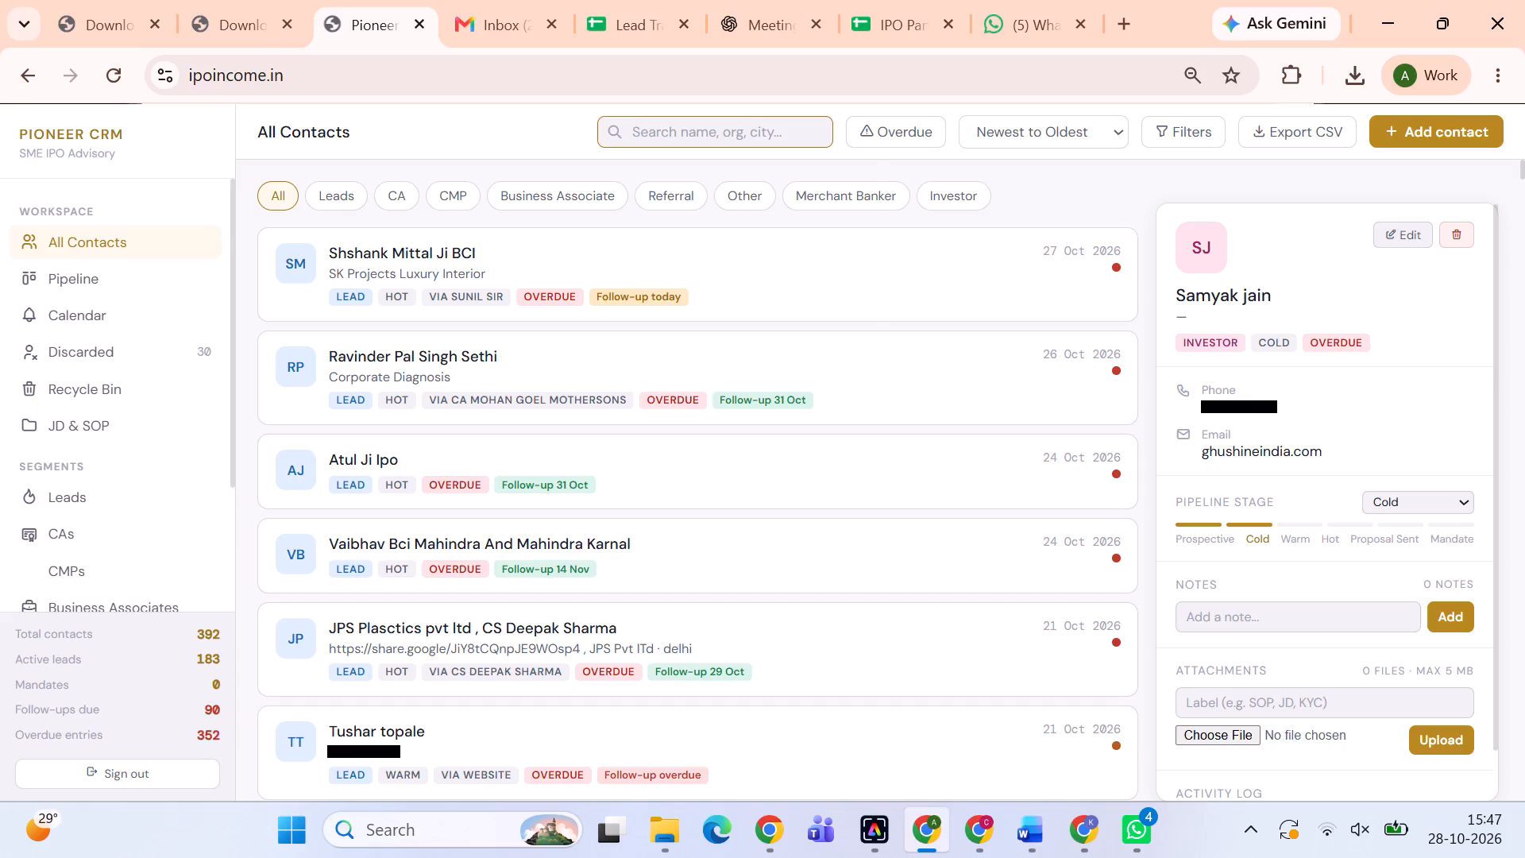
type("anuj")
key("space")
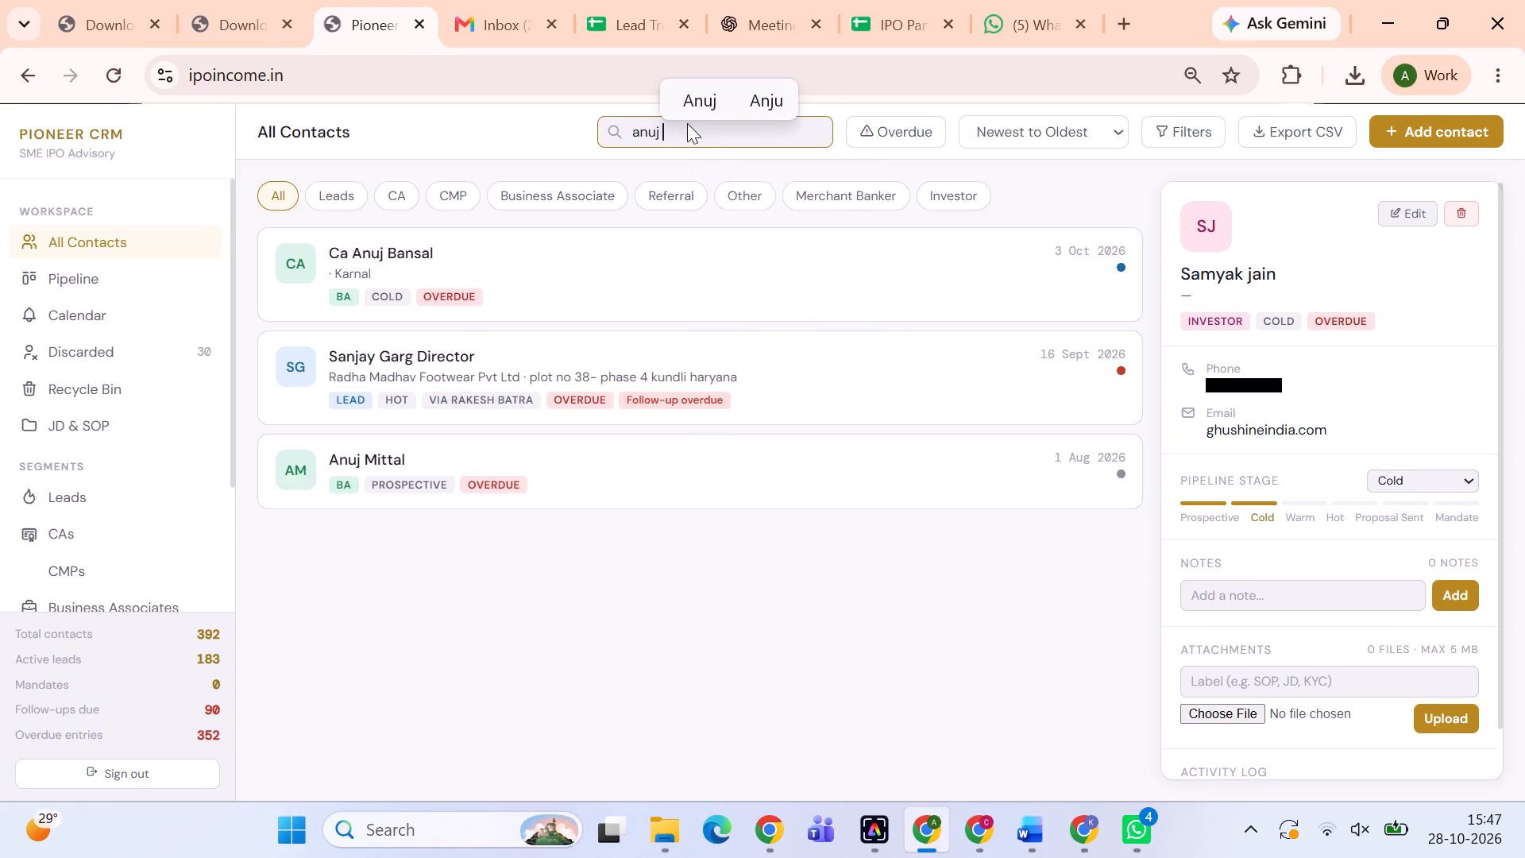
left_click(575, 292)
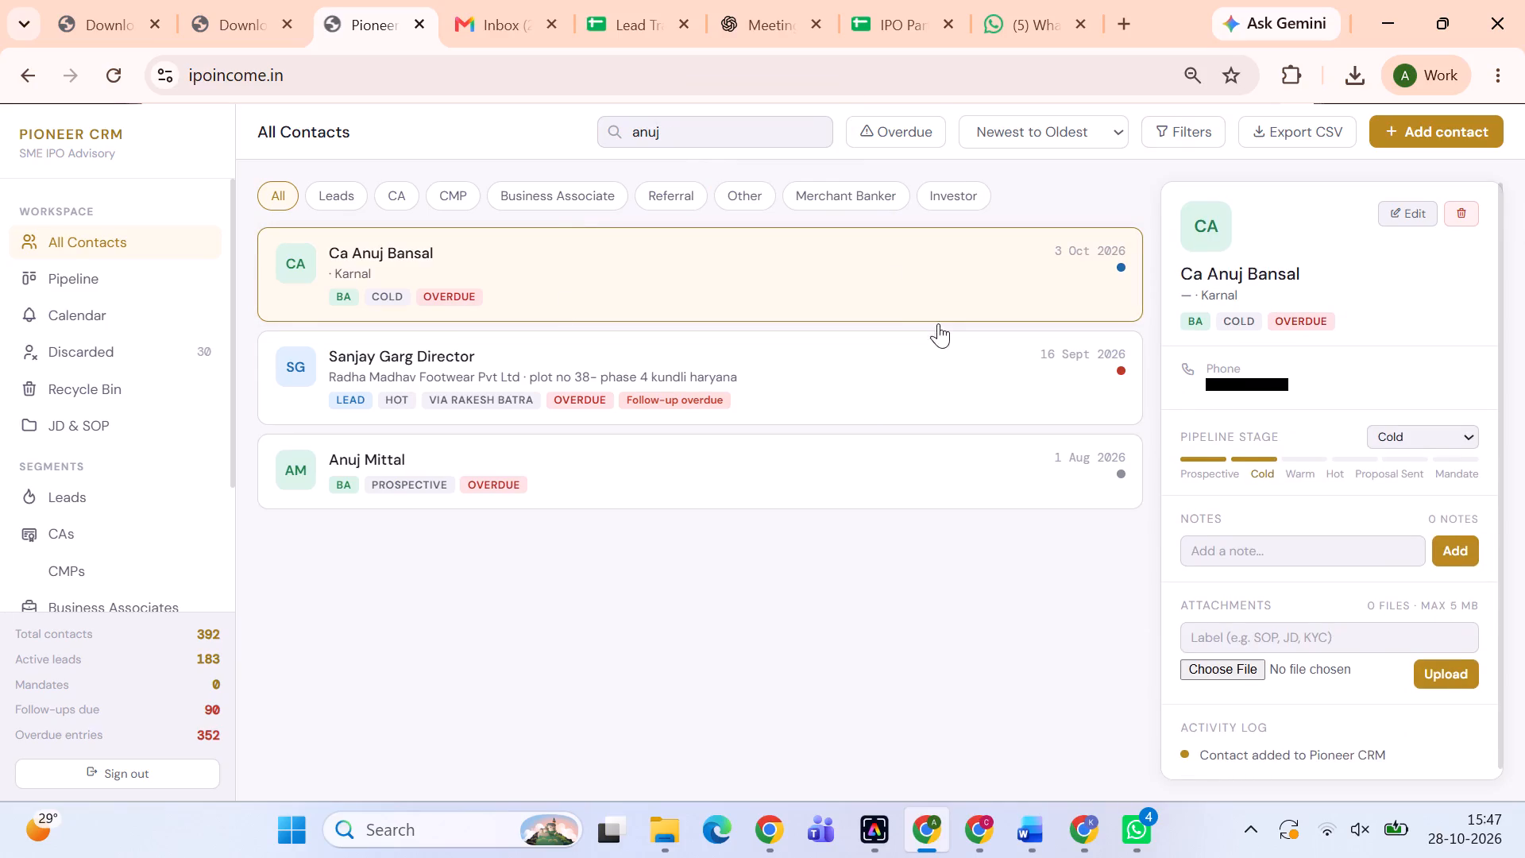
left_click(785, 134)
key("BackSpace")
key("BackSpace")
key("BackSpace")
key("BackSpace")
key("BackSpace")
key("BackSpace")
key("BackSpace")
key("BackSpace")
key("BackSpace")
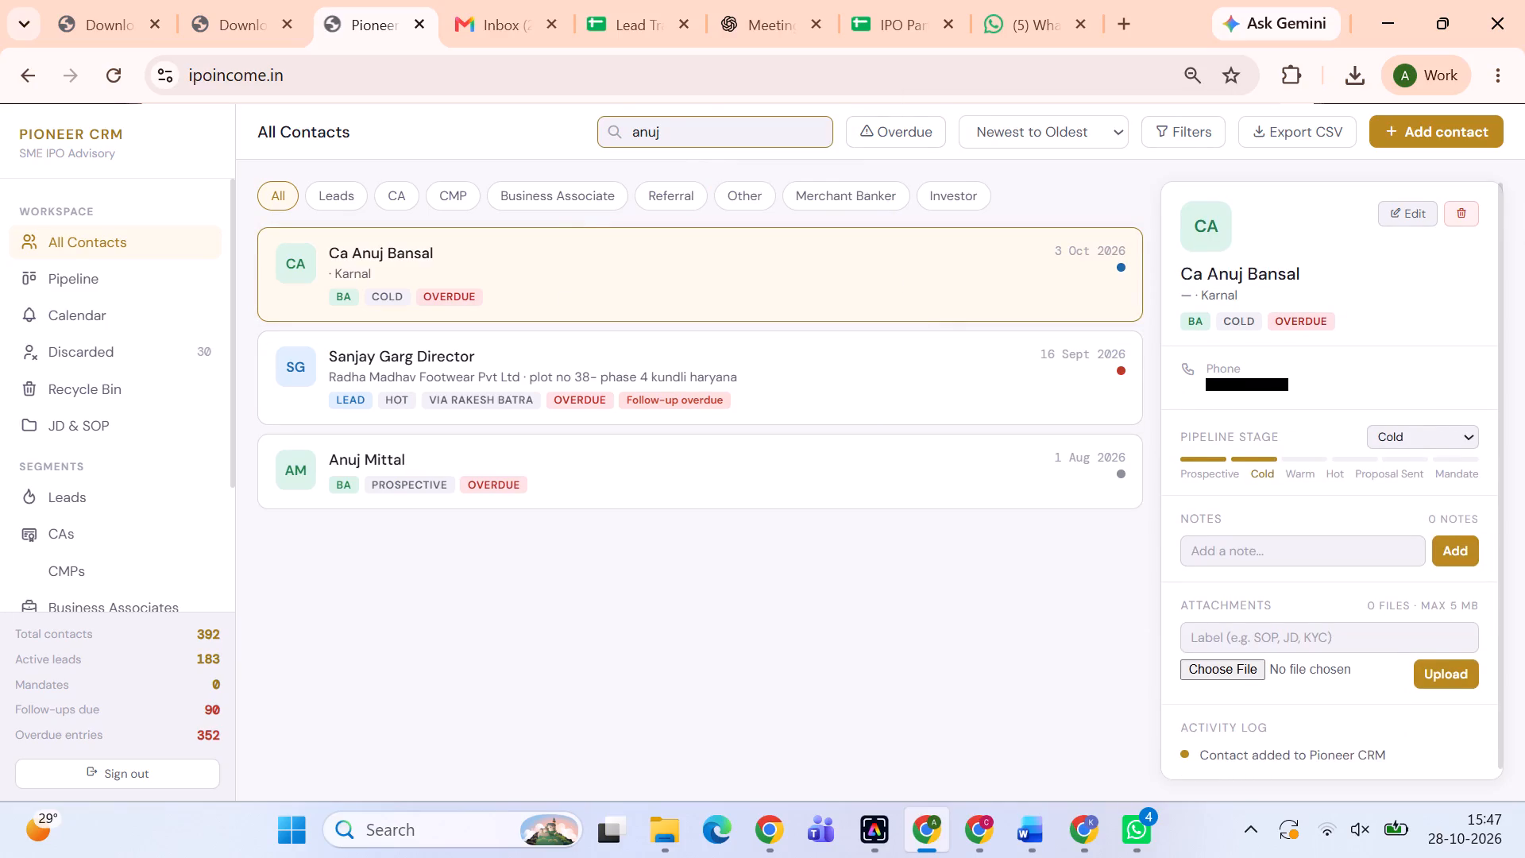
key("BackSpace")
key("BackSpace")
key("BackSpace")
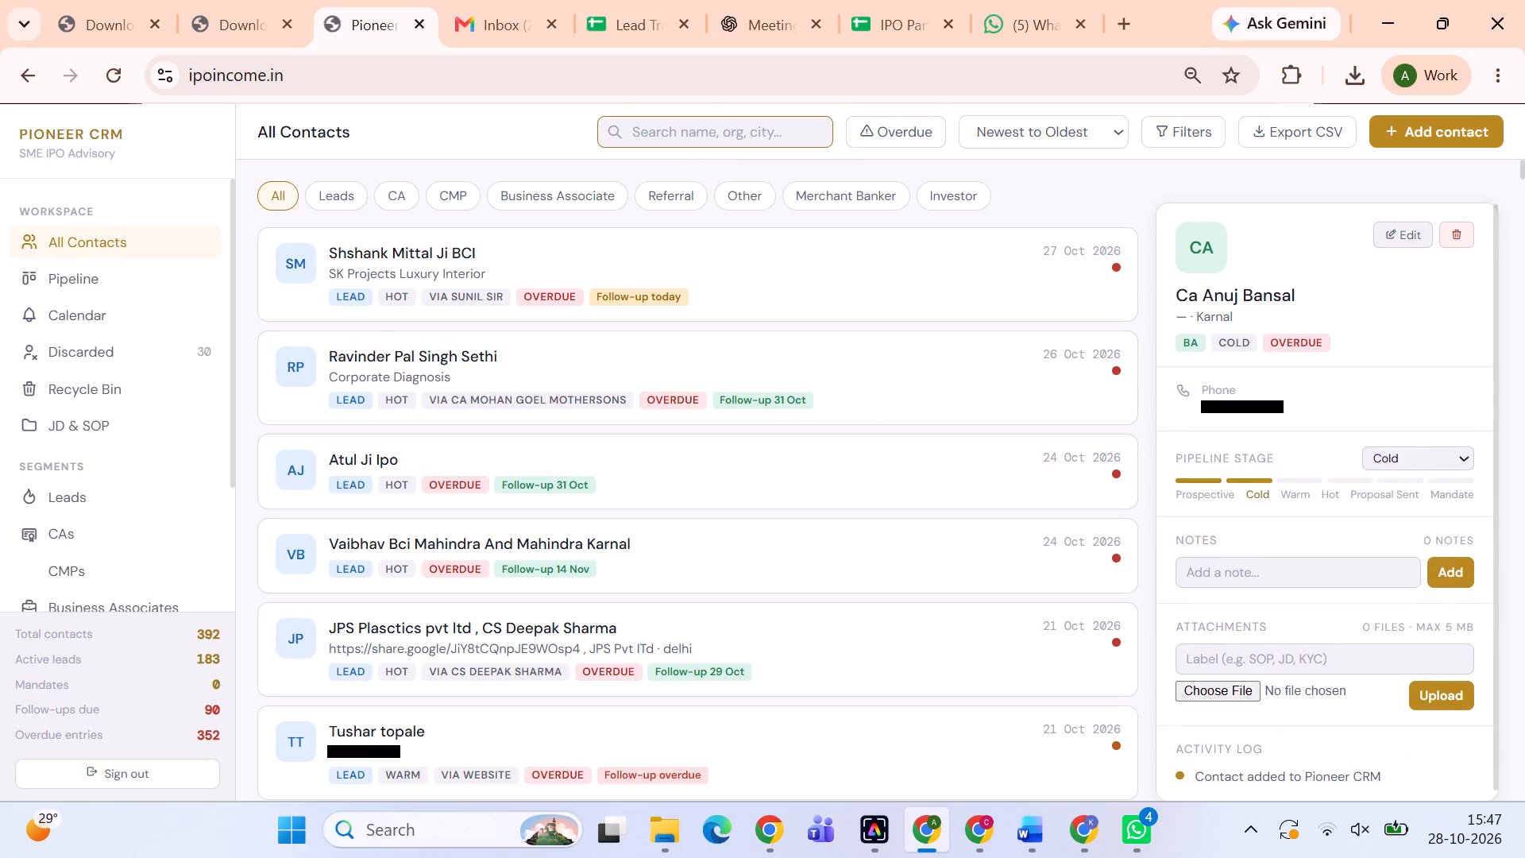
left_click(674, 132)
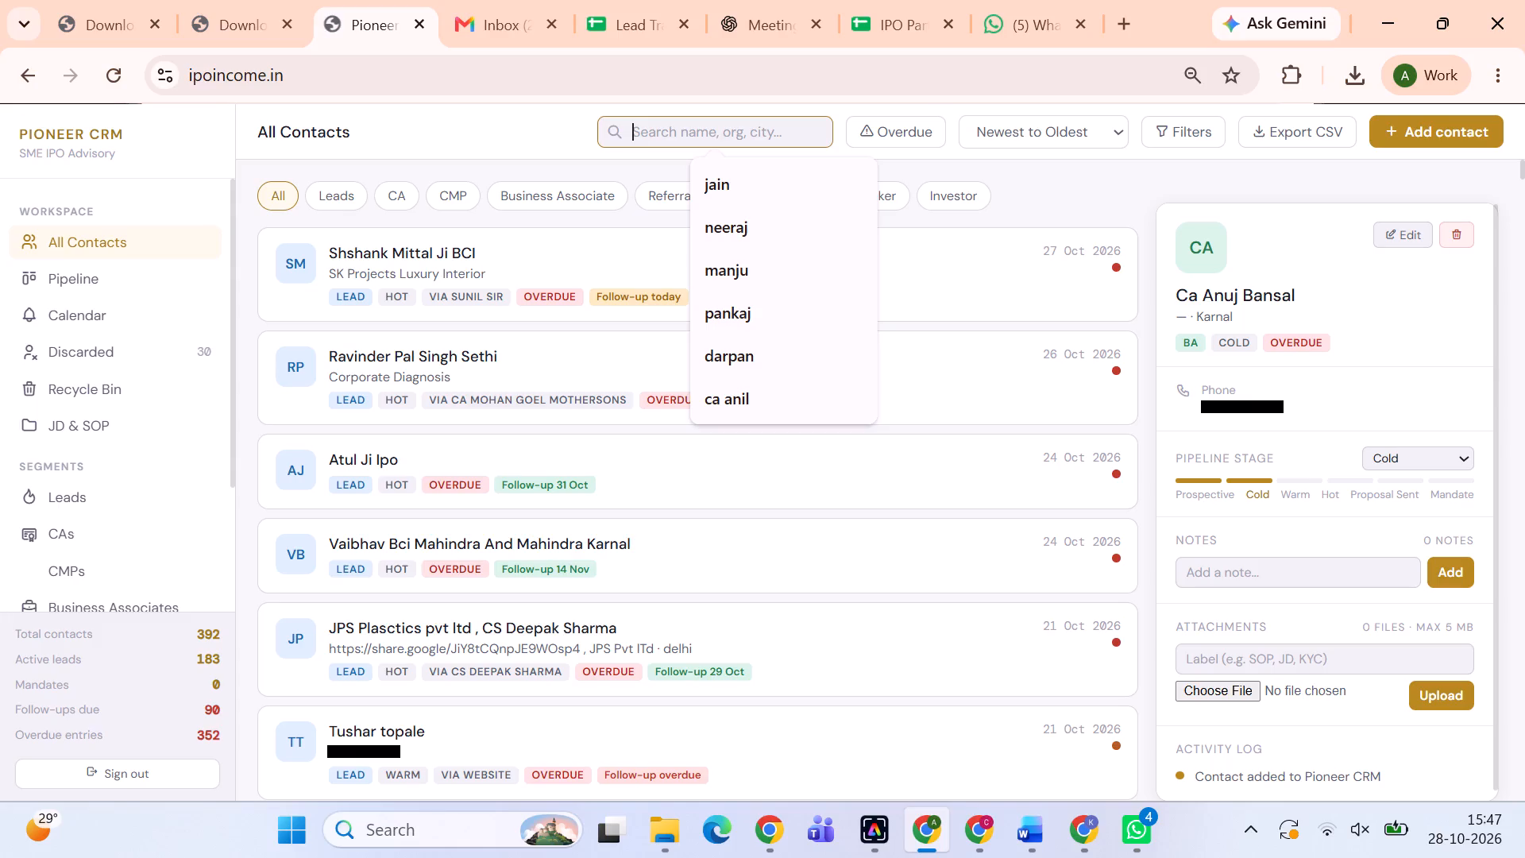
left_click(656, 128)
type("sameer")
left_click(586, 280)
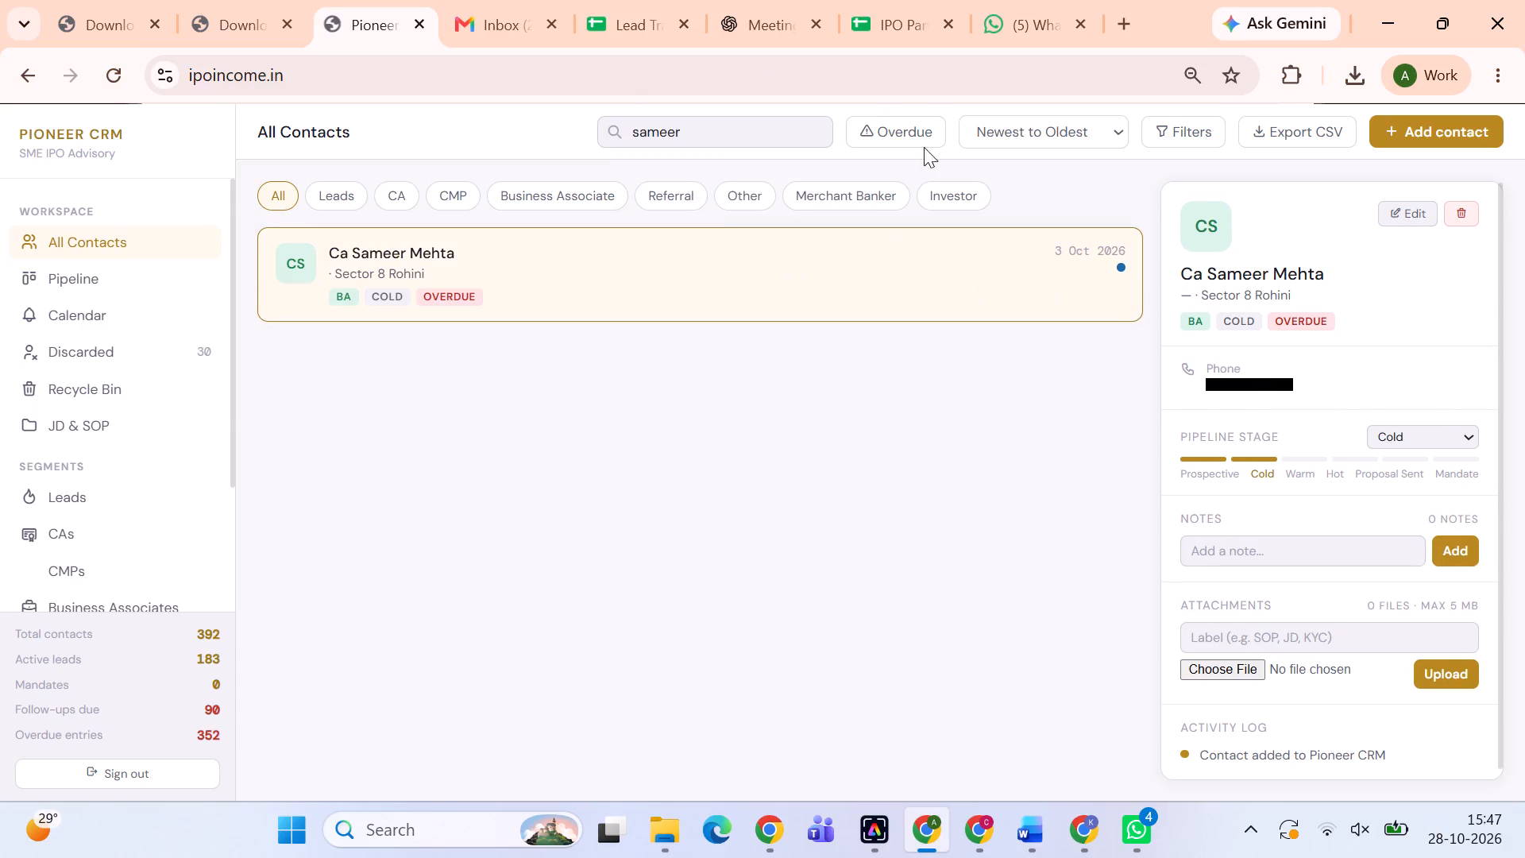
left_click(732, 142)
key("BackSpace")
key("BackSpace")
key("BackSpace")
key("BackSpace")
key("BackSpace")
key("BackSpace")
key("BackSpace")
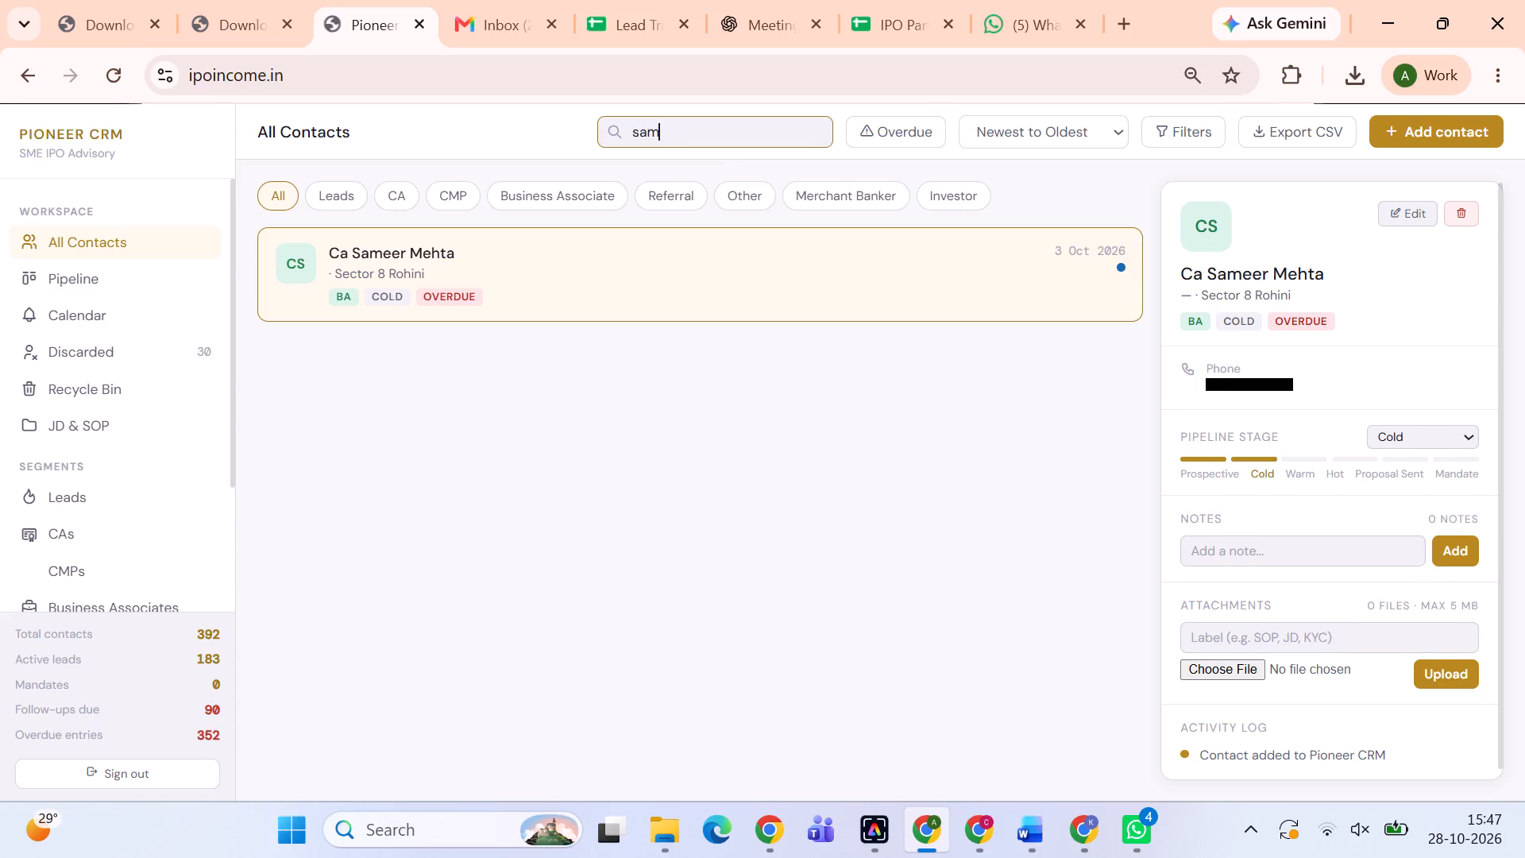
key("BackSpace")
key("BackSpace")
key("BackSpace")
key("BackSpace")
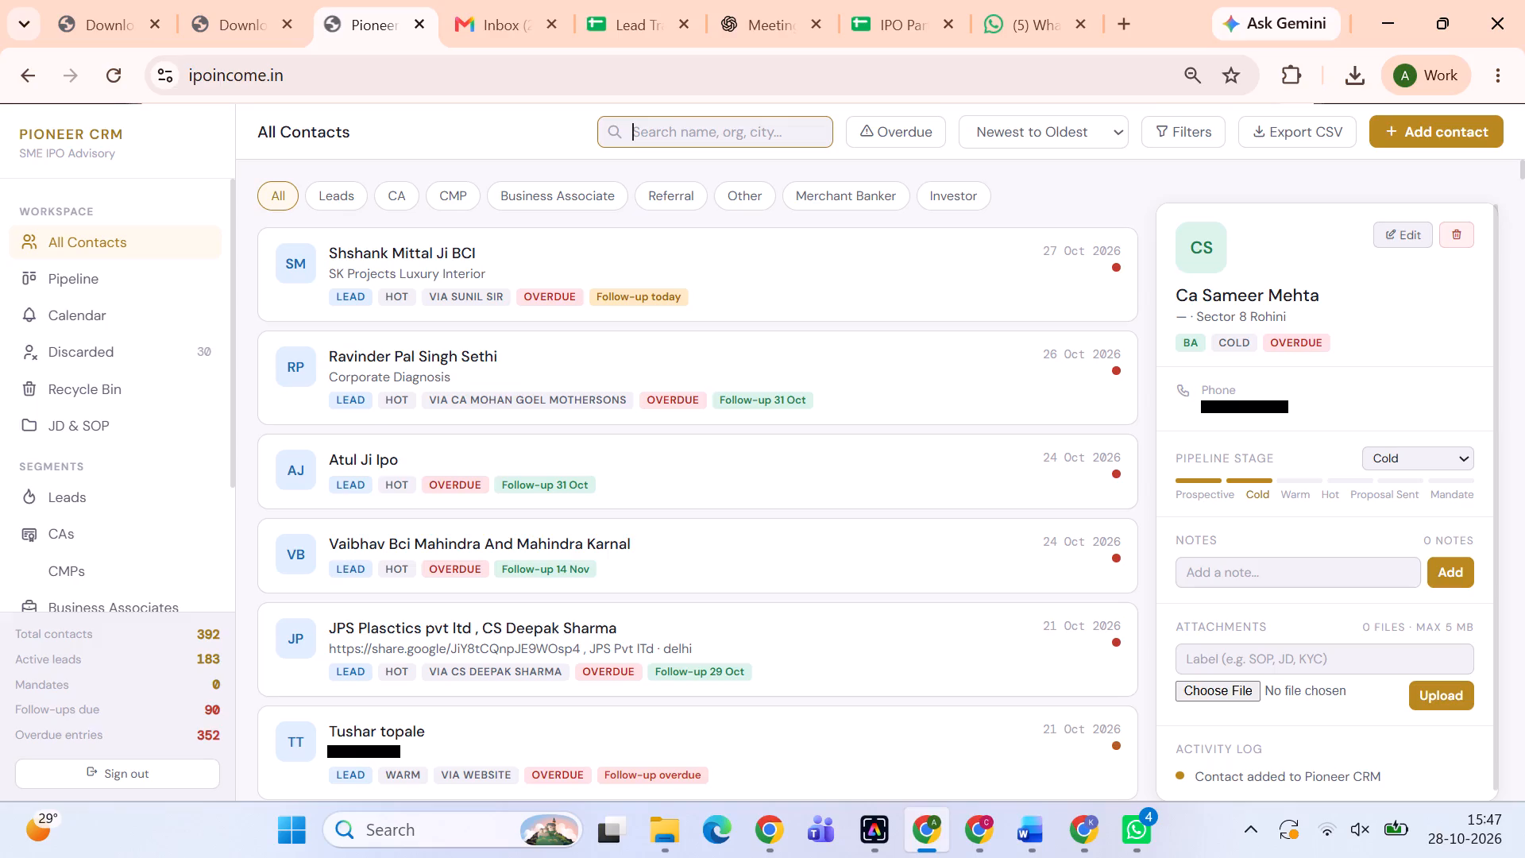
left_click(666, 121)
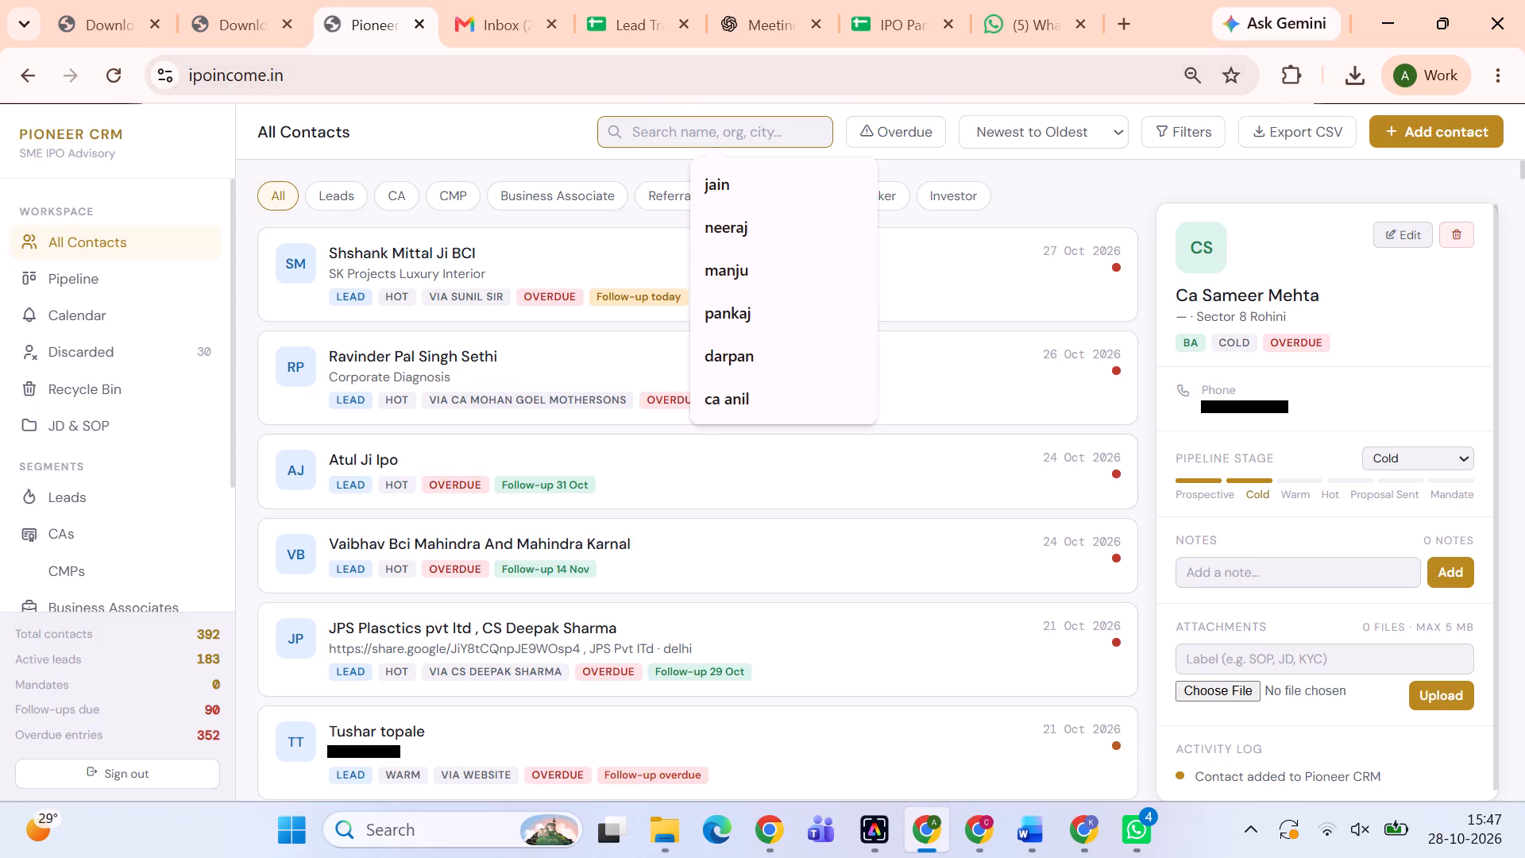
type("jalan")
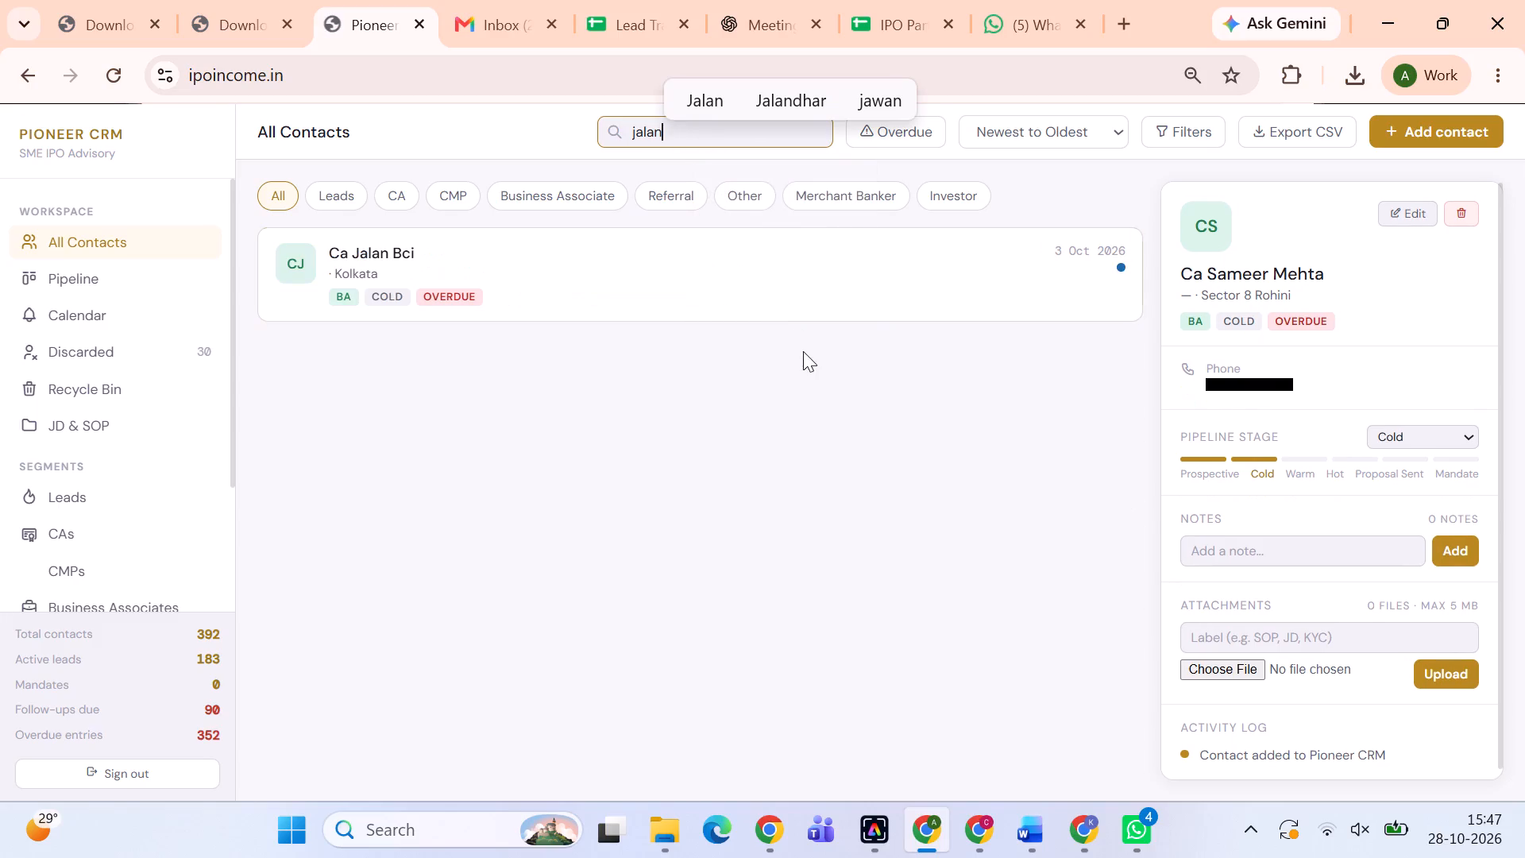
left_click(795, 312)
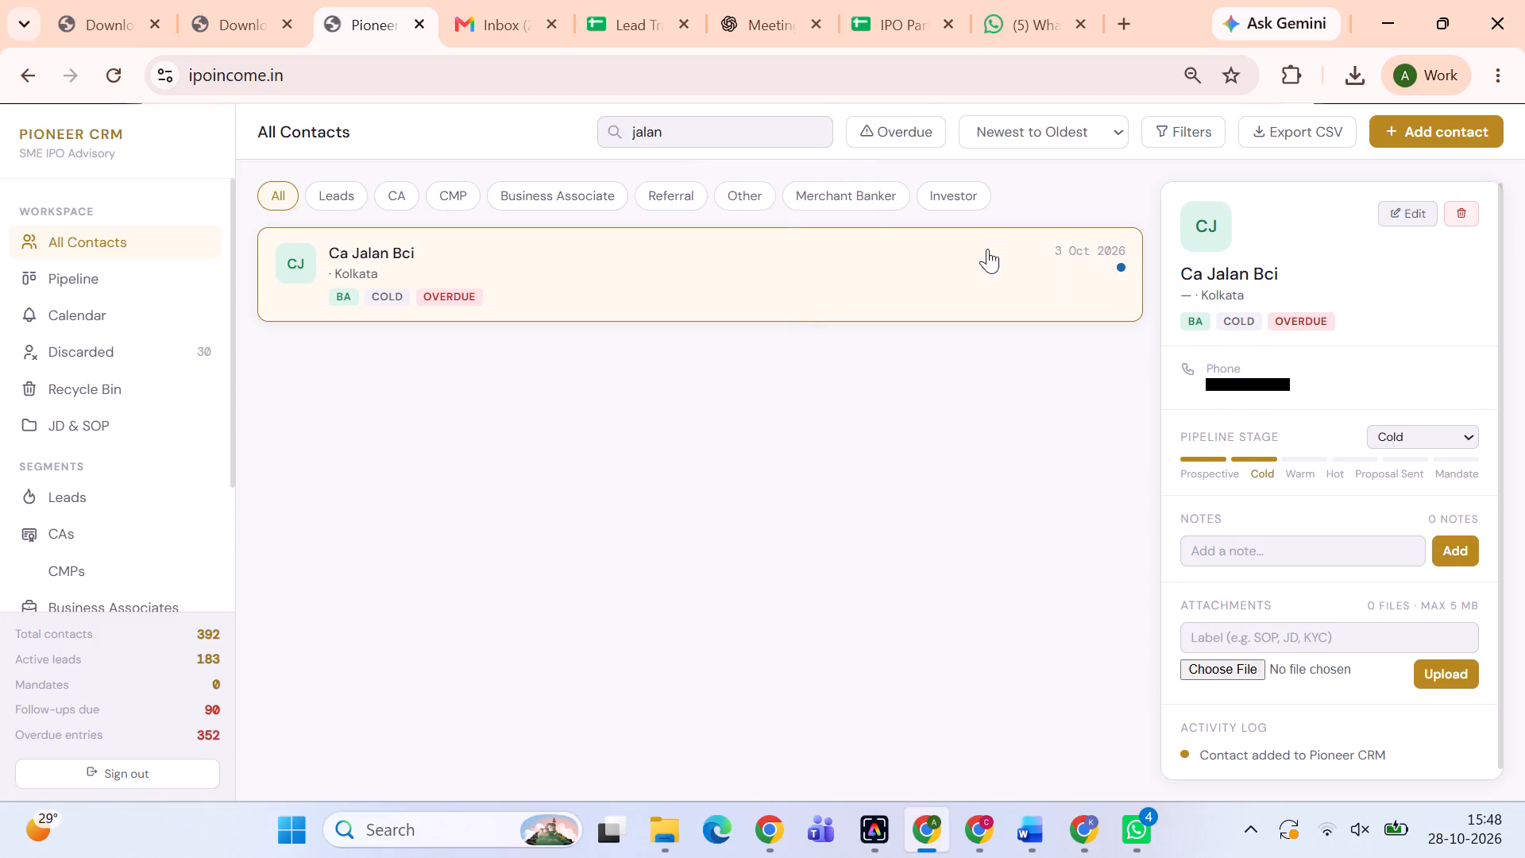
Clear the contact search to show the full contact list.
left_click(741, 124)
key("BackSpace")
key("BackSpace")
key("BackSpace")
key("BackSpace")
key("BackSpace")
key("BackSpace")
key("BackSpace")
key("BackSpace")
key("BackSpace")
key("BackSpace")
key("BackSpace")
key("BackSpace")
key("BackSpace")
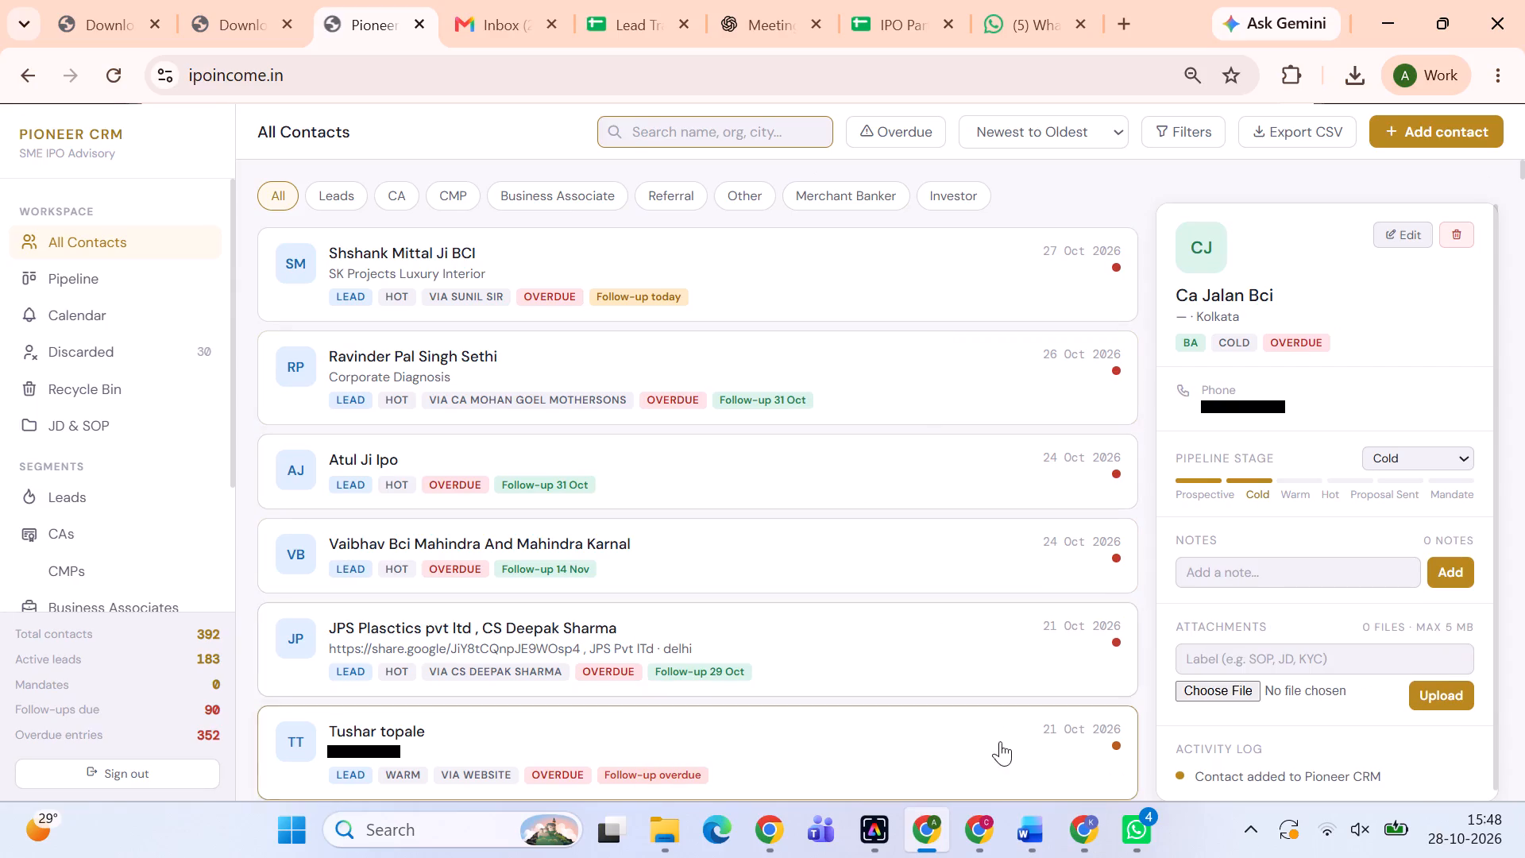
Switch to the Pioneer Profile PDF in the other browser window and look back through its pages to Our Team Experiences.
left_click(988, 828)
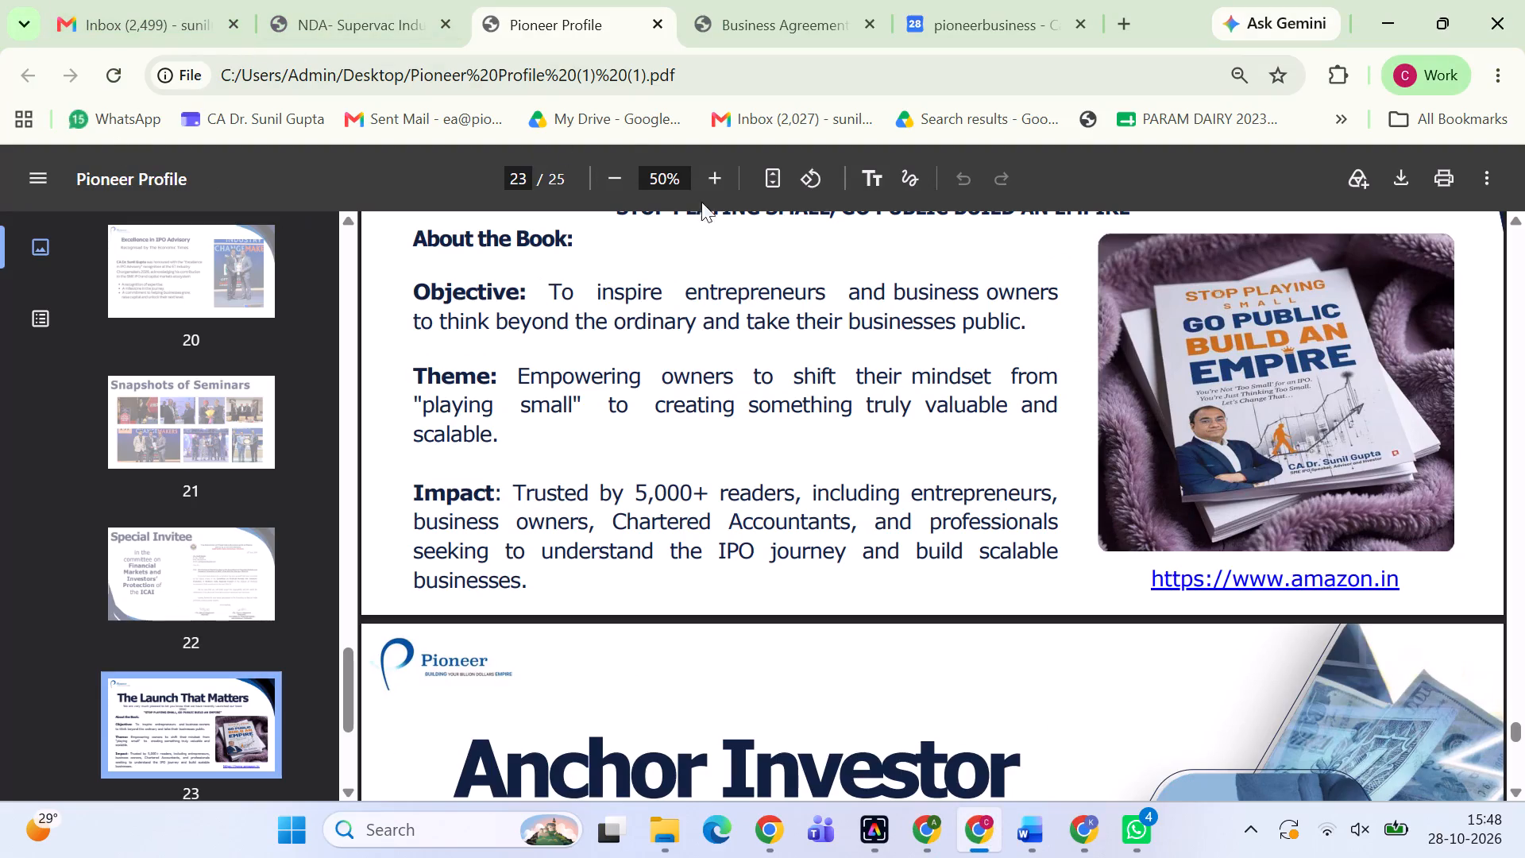
scroll(1002, 374, "up", 7)
scroll(754, 303, "up", 3)
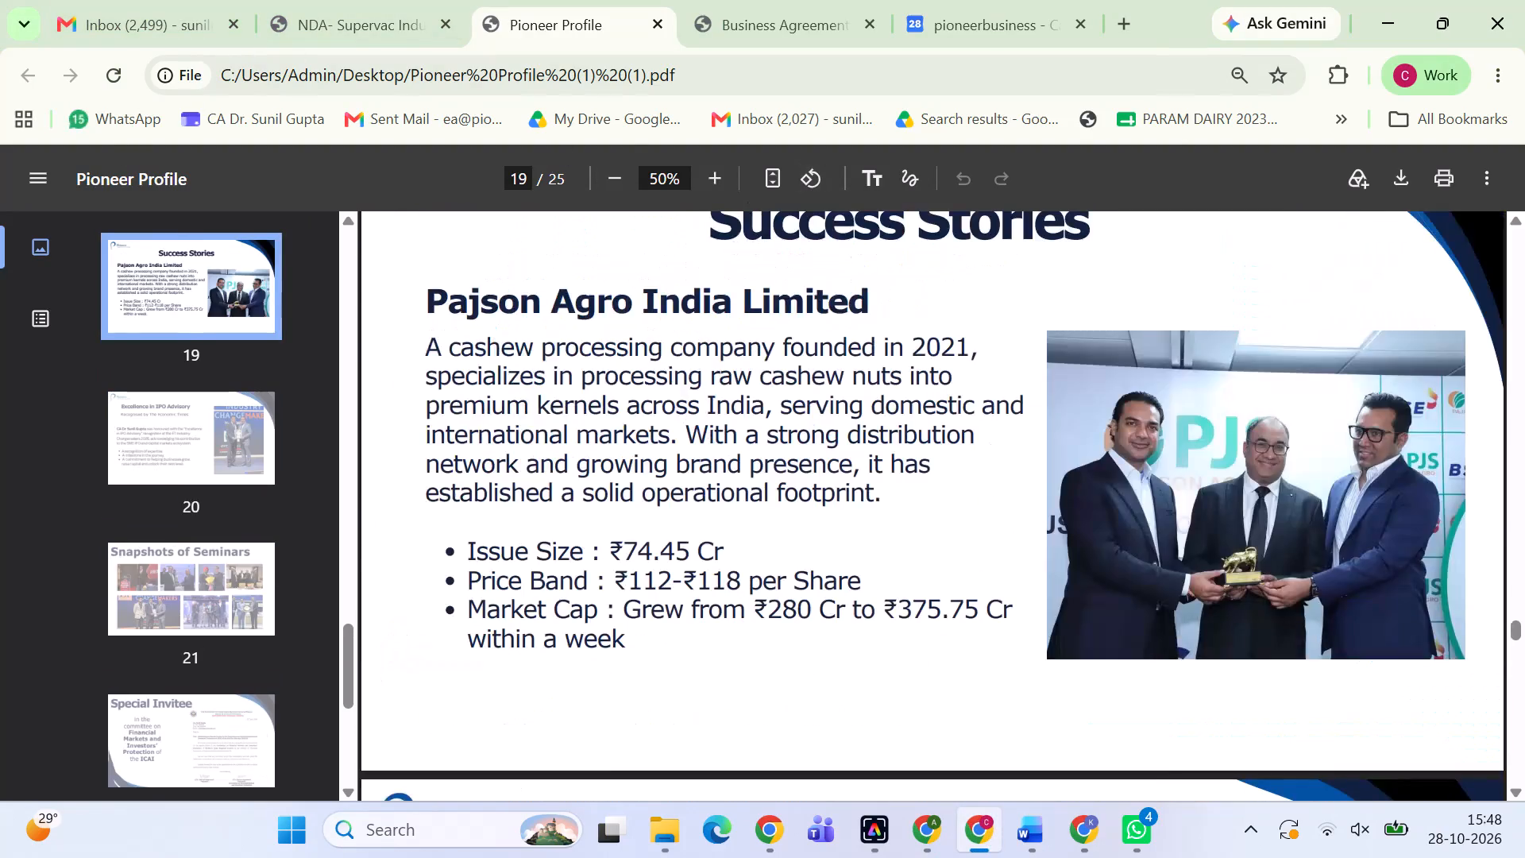
scroll(754, 303, "up", 1)
scroll(624, 377, "up", 5)
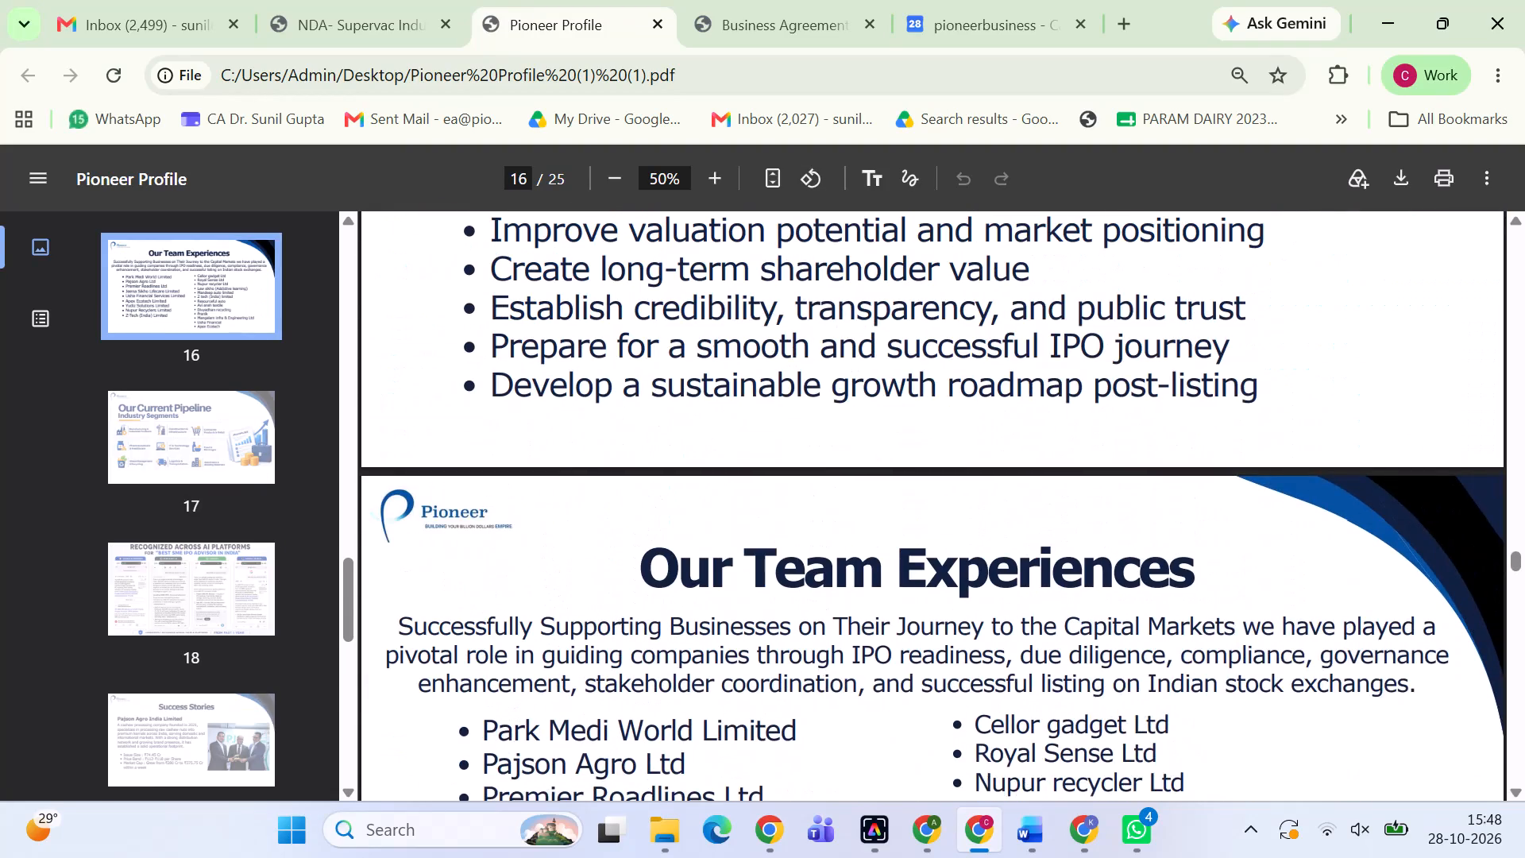
Return to the Pioneer CRM, search the contacts for "sachi" and open the details of the referral contact dated 30 Sept 2026.
left_click(929, 837)
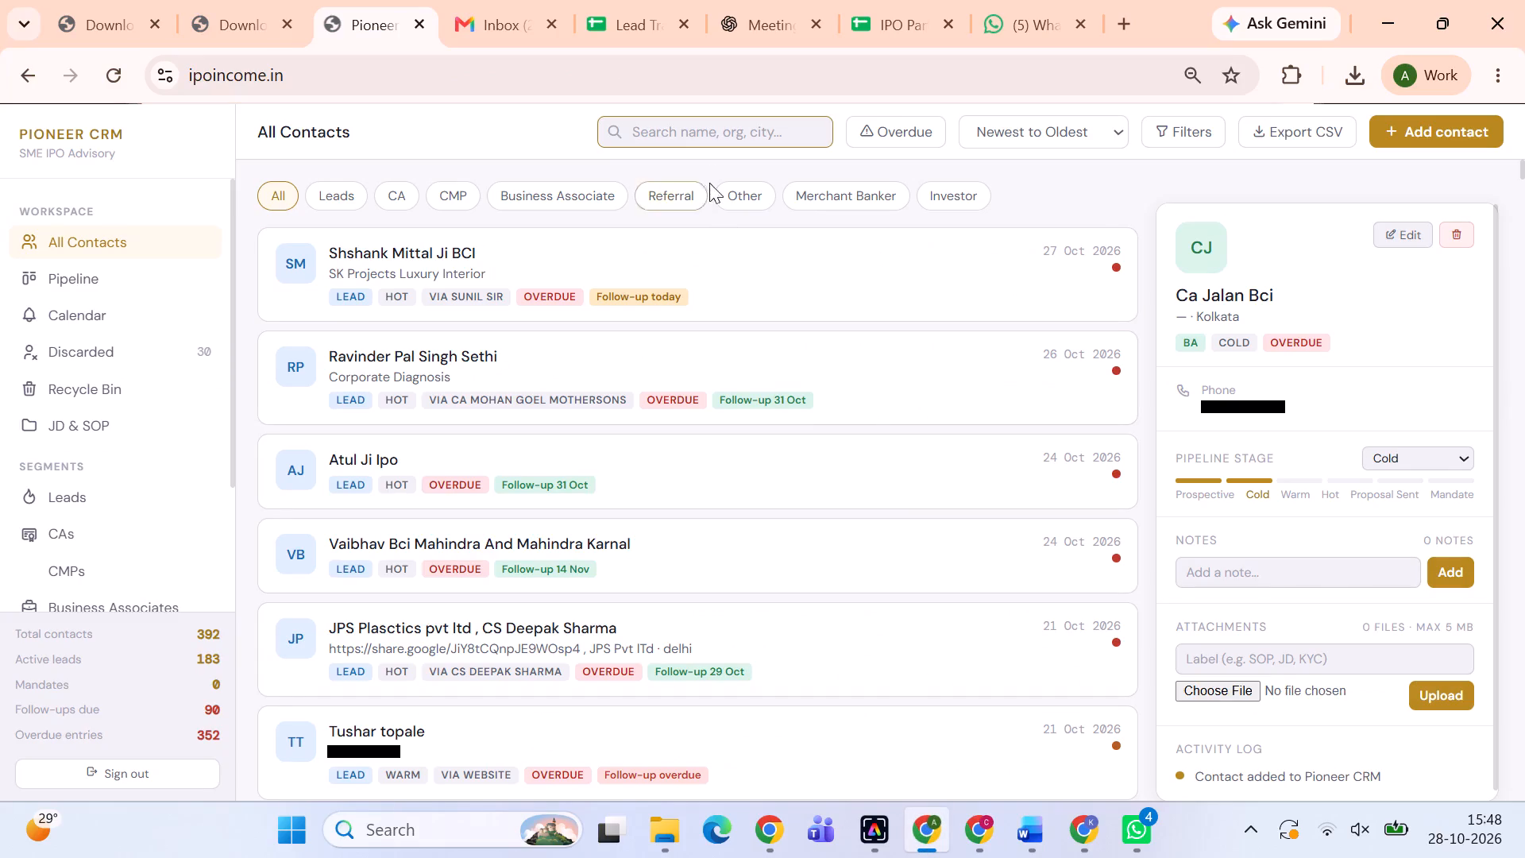
left_click(718, 137)
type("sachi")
left_click(689, 261)
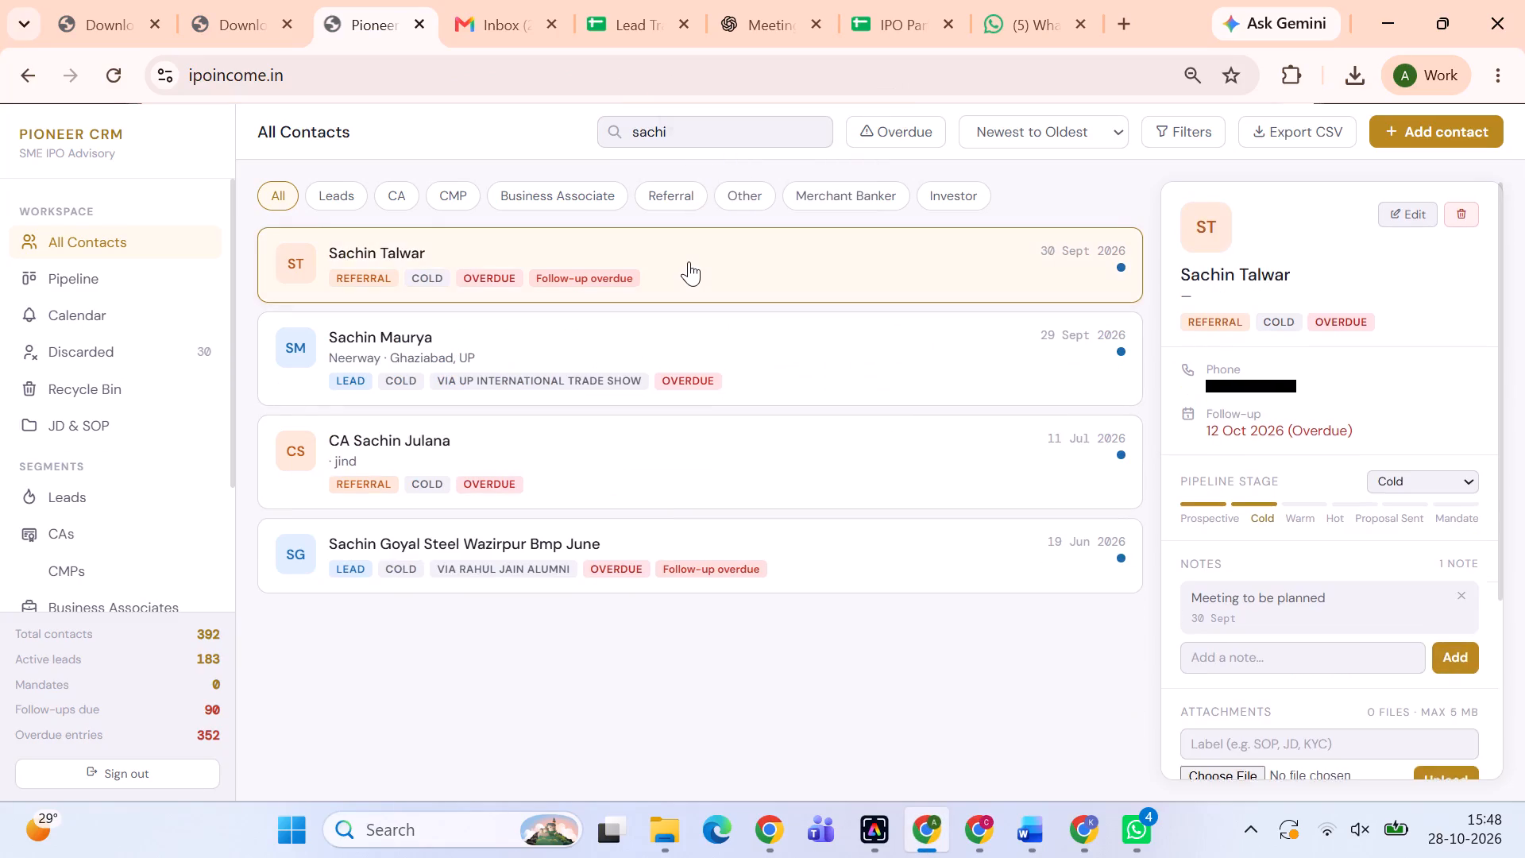
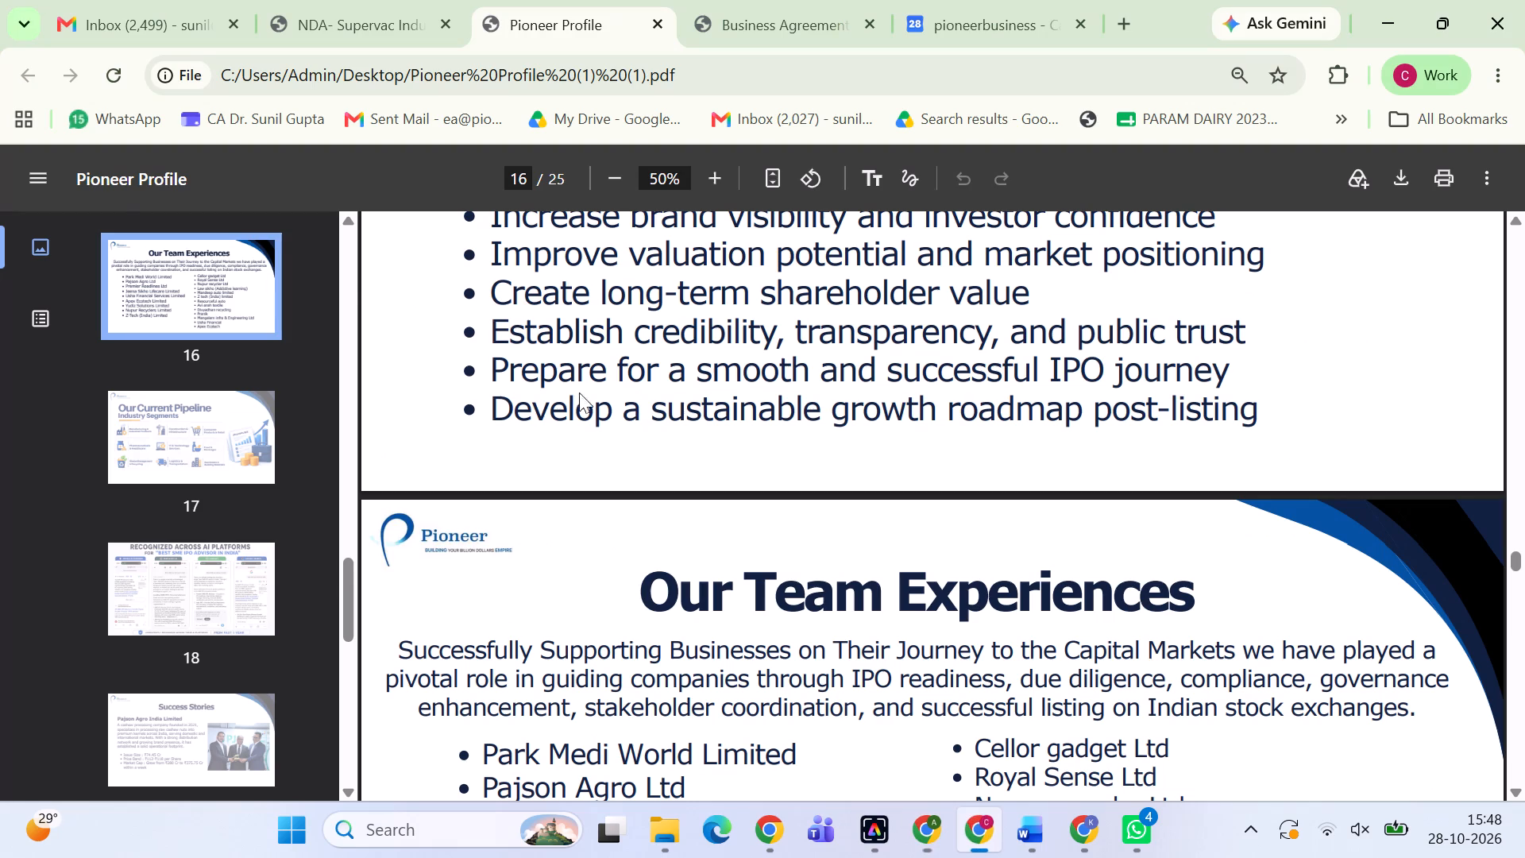
Look back through the Pioneer Profile PDF from Our Team Experiences to the cover page.
scroll(855, 400, "up", 14)
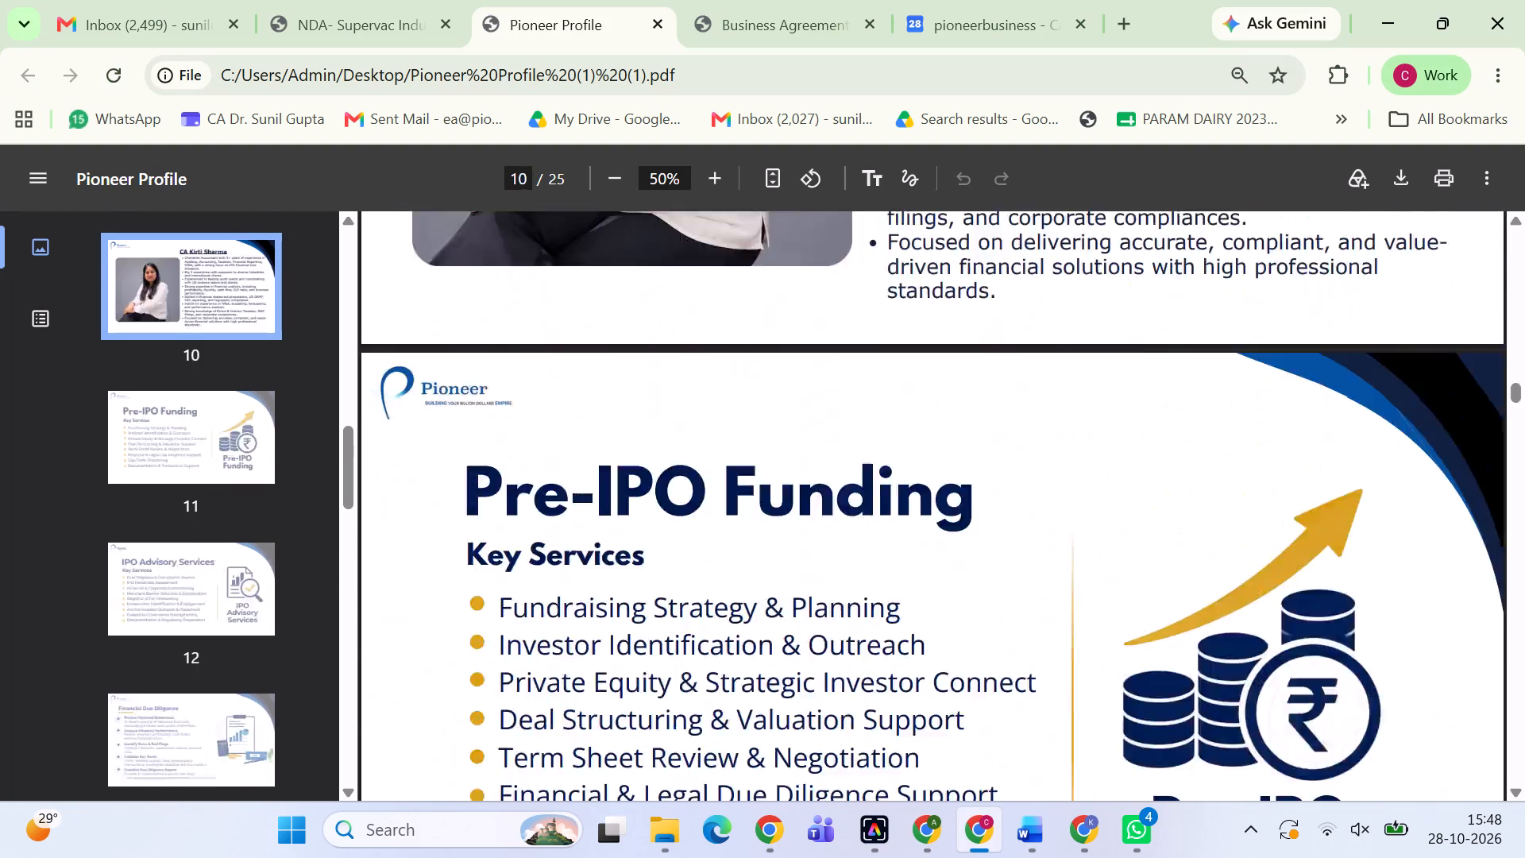
scroll(855, 400, "up", 6)
scroll(590, 339, "up", 4)
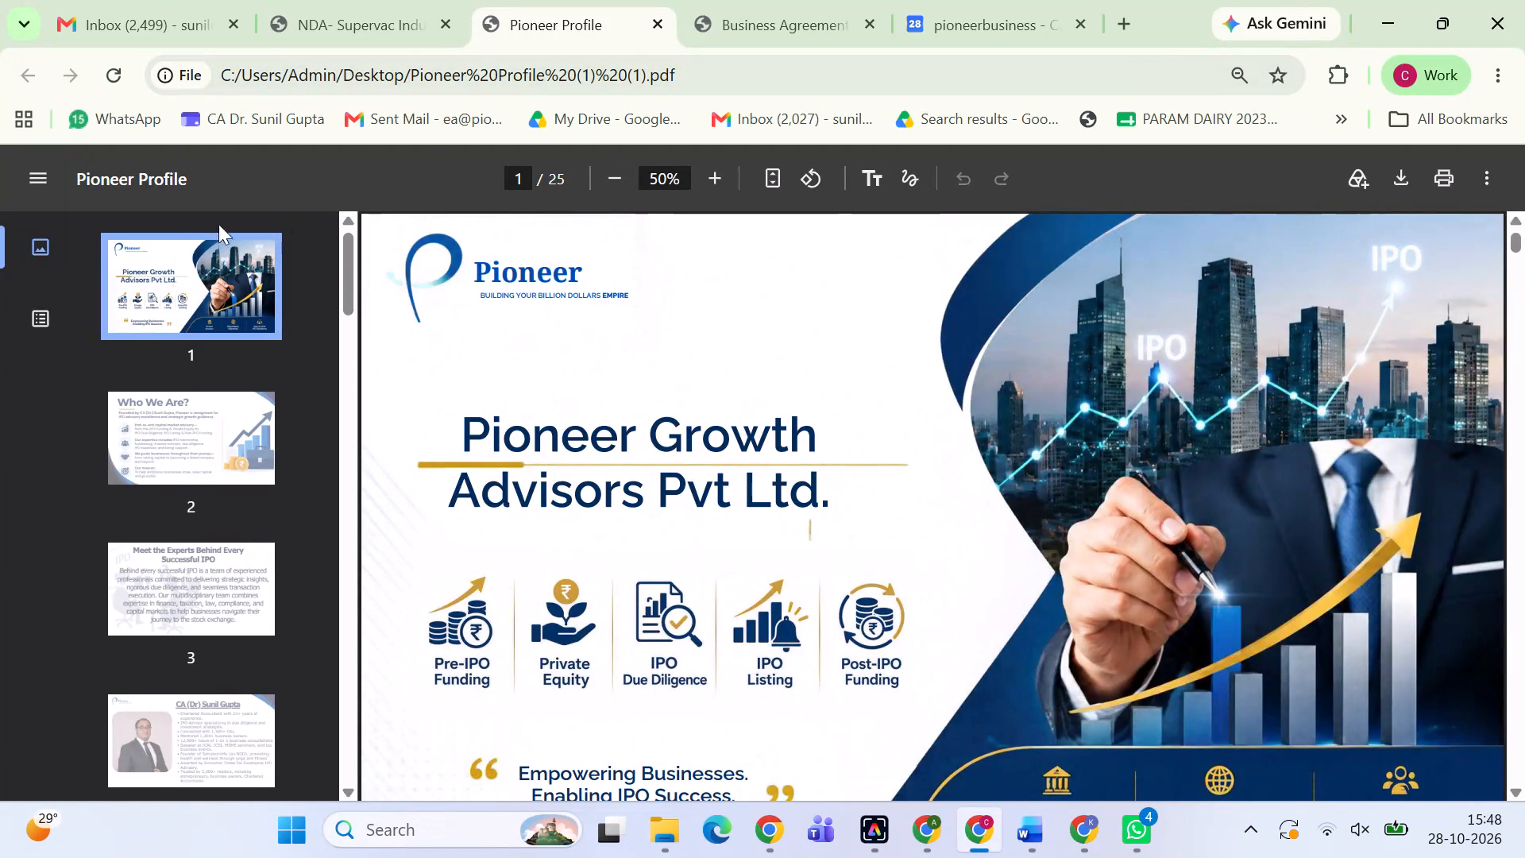
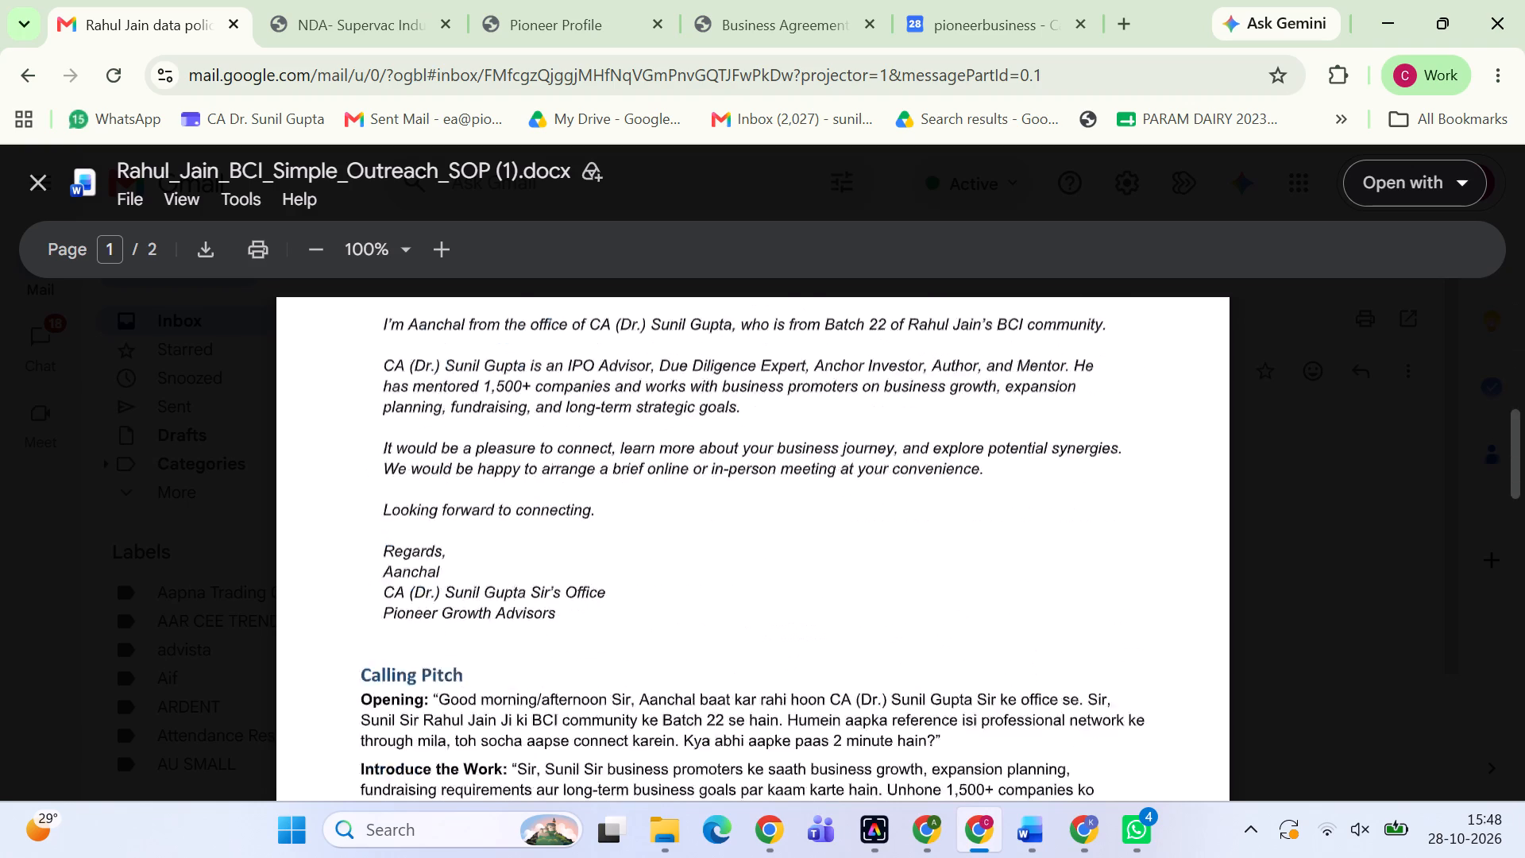
Read through the two-page BCI Simple Outreach SOP attachment, including the CRM updates section, and close its preview.
scroll(678, 600, "down", 3)
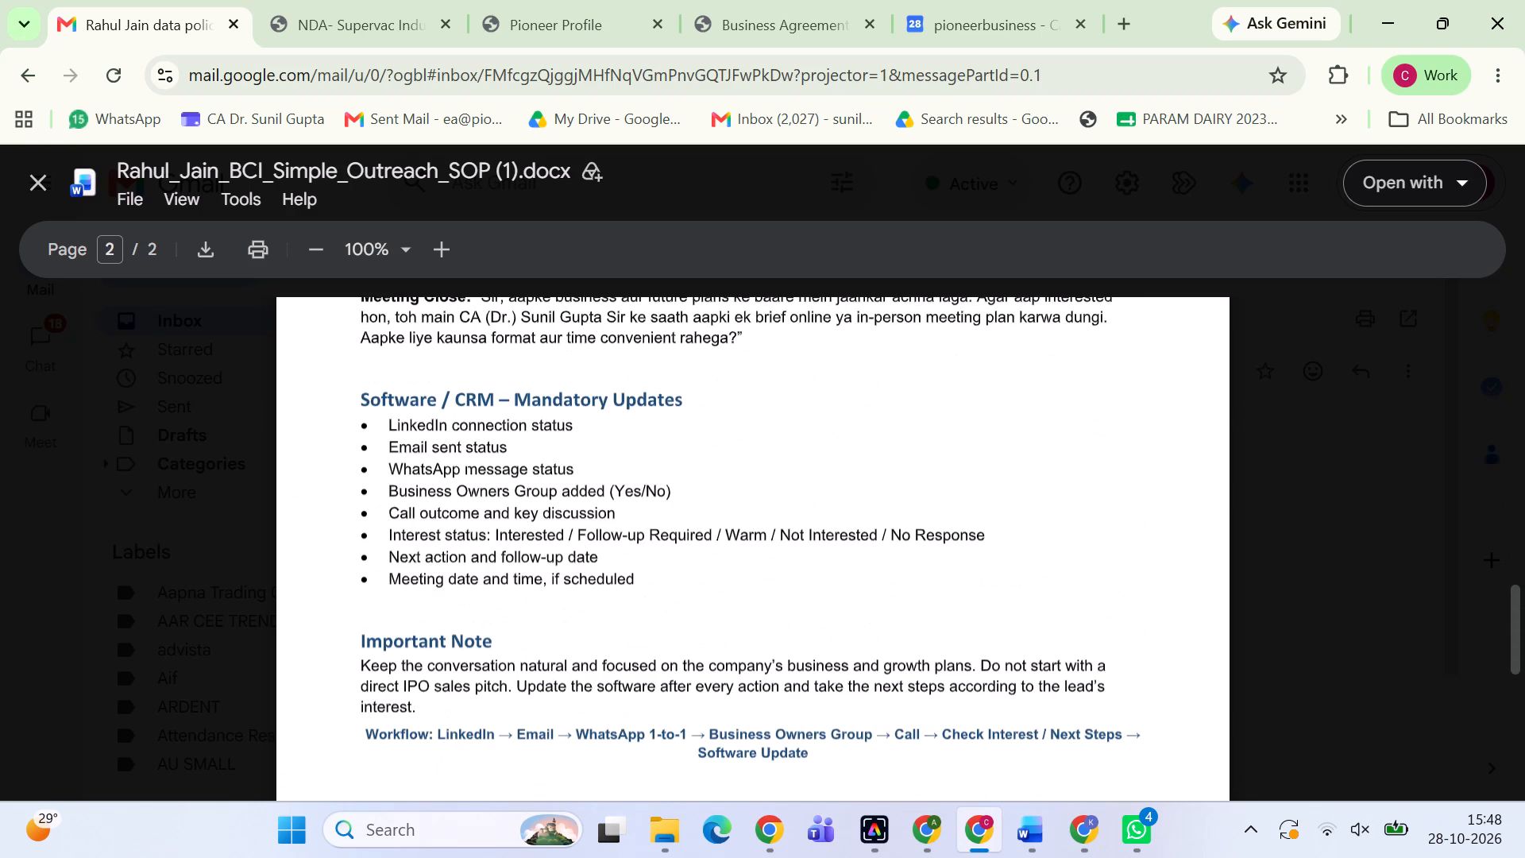
scroll(636, 528, "down", 2)
scroll(636, 528, "up", 6)
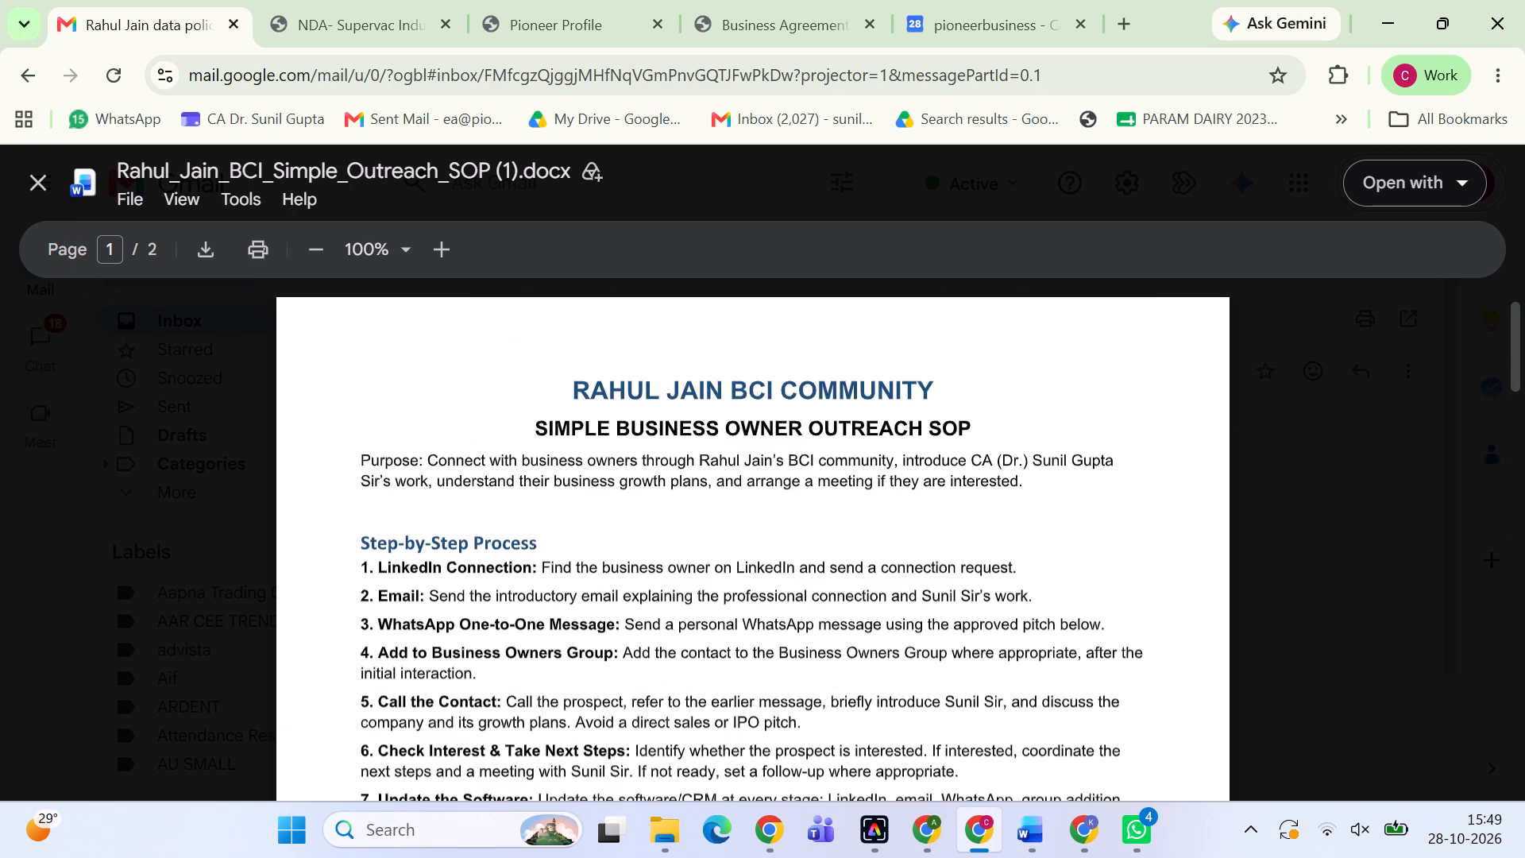
left_click(51, 173)
Switch to the Pioneer Profile PDF in the same browser window and view its cover page.
left_click(546, 0)
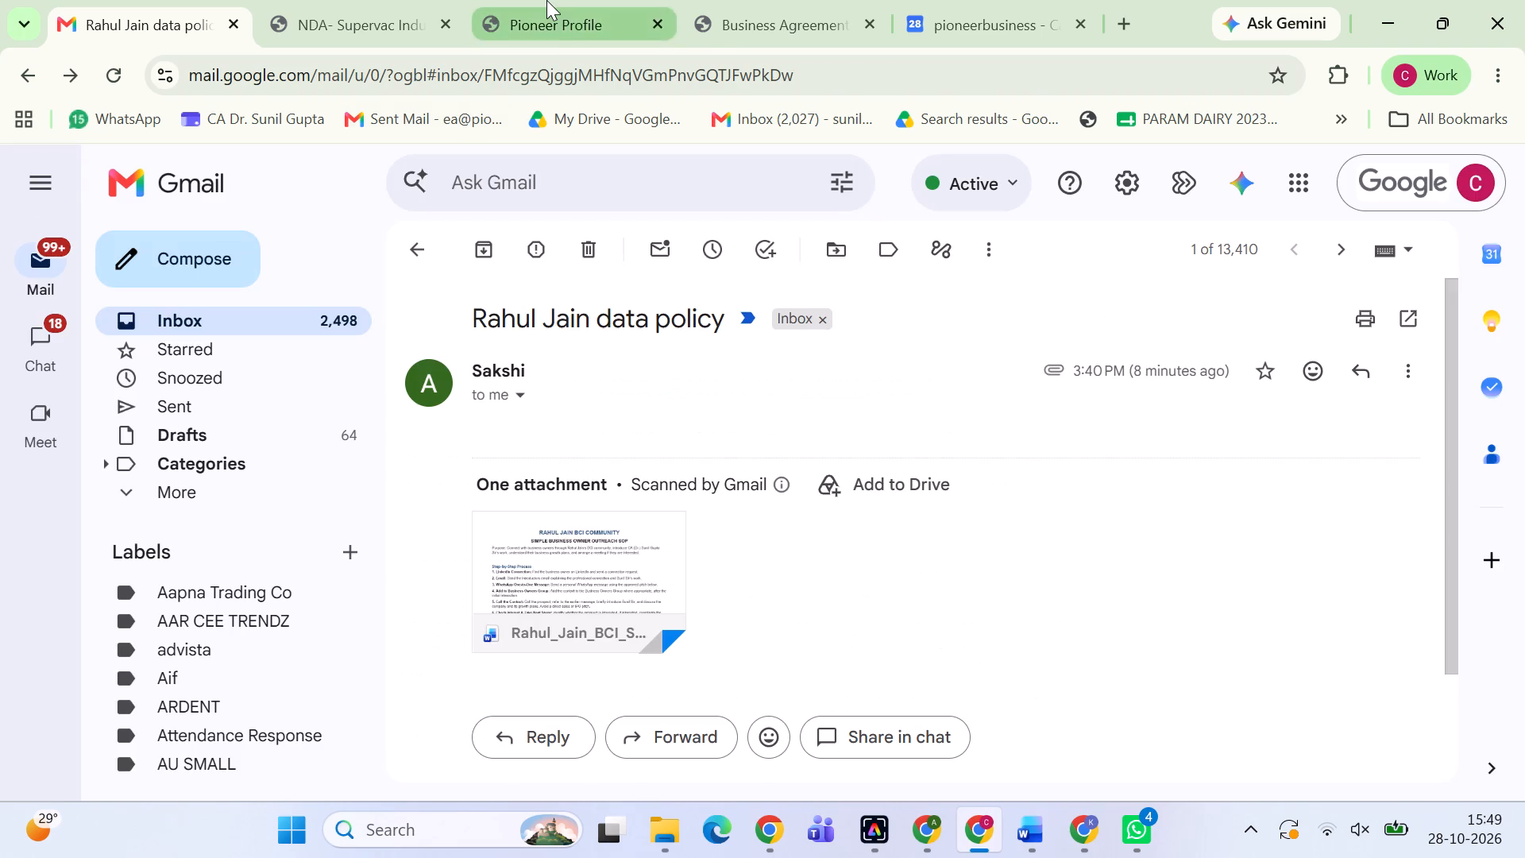
scroll(704, 527, "up", 5)
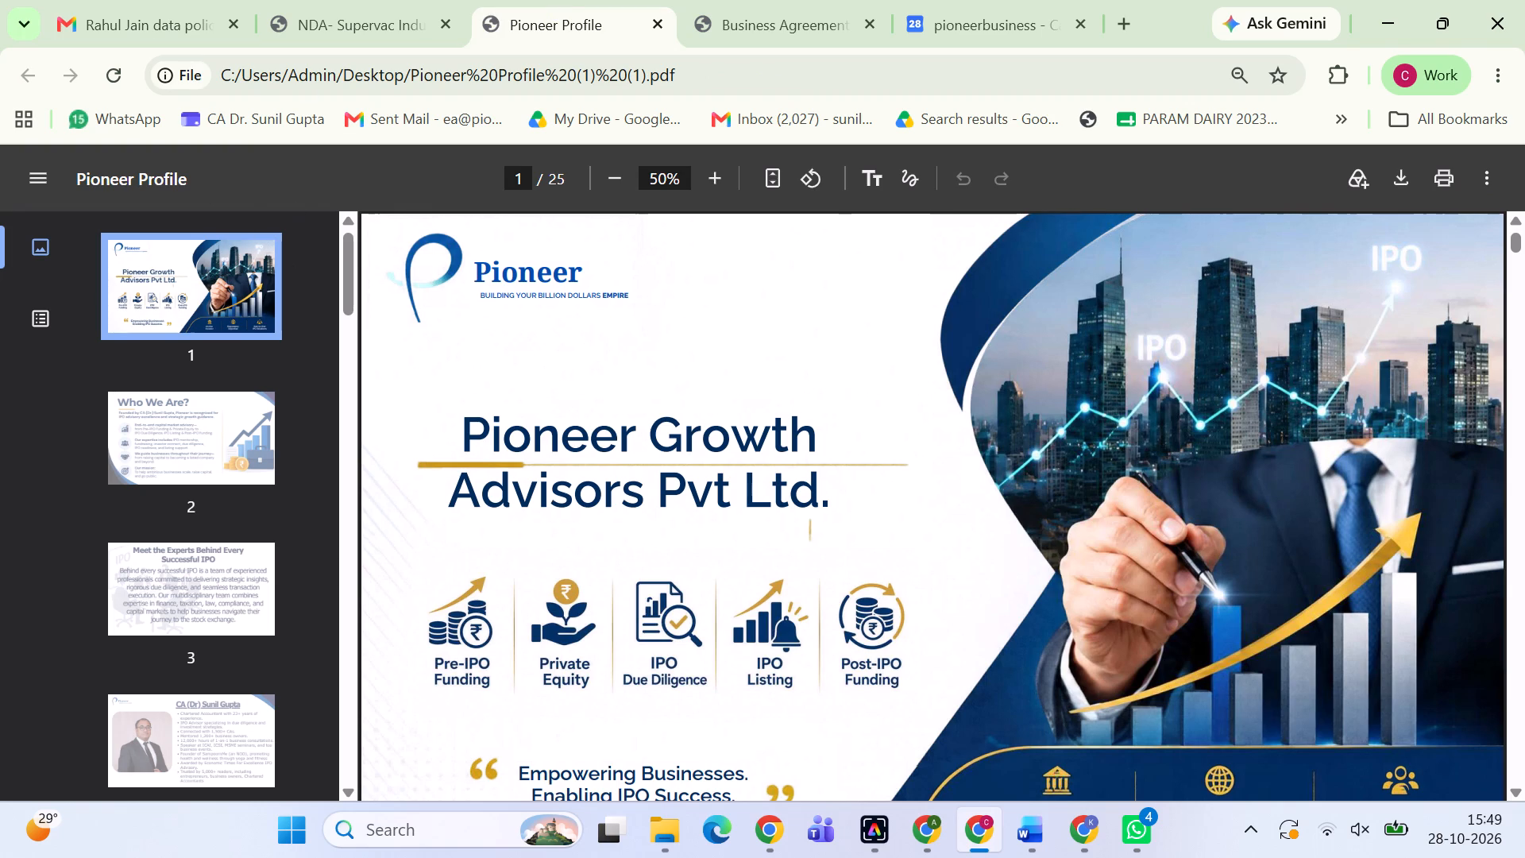
scroll(709, 455, "up", 2)
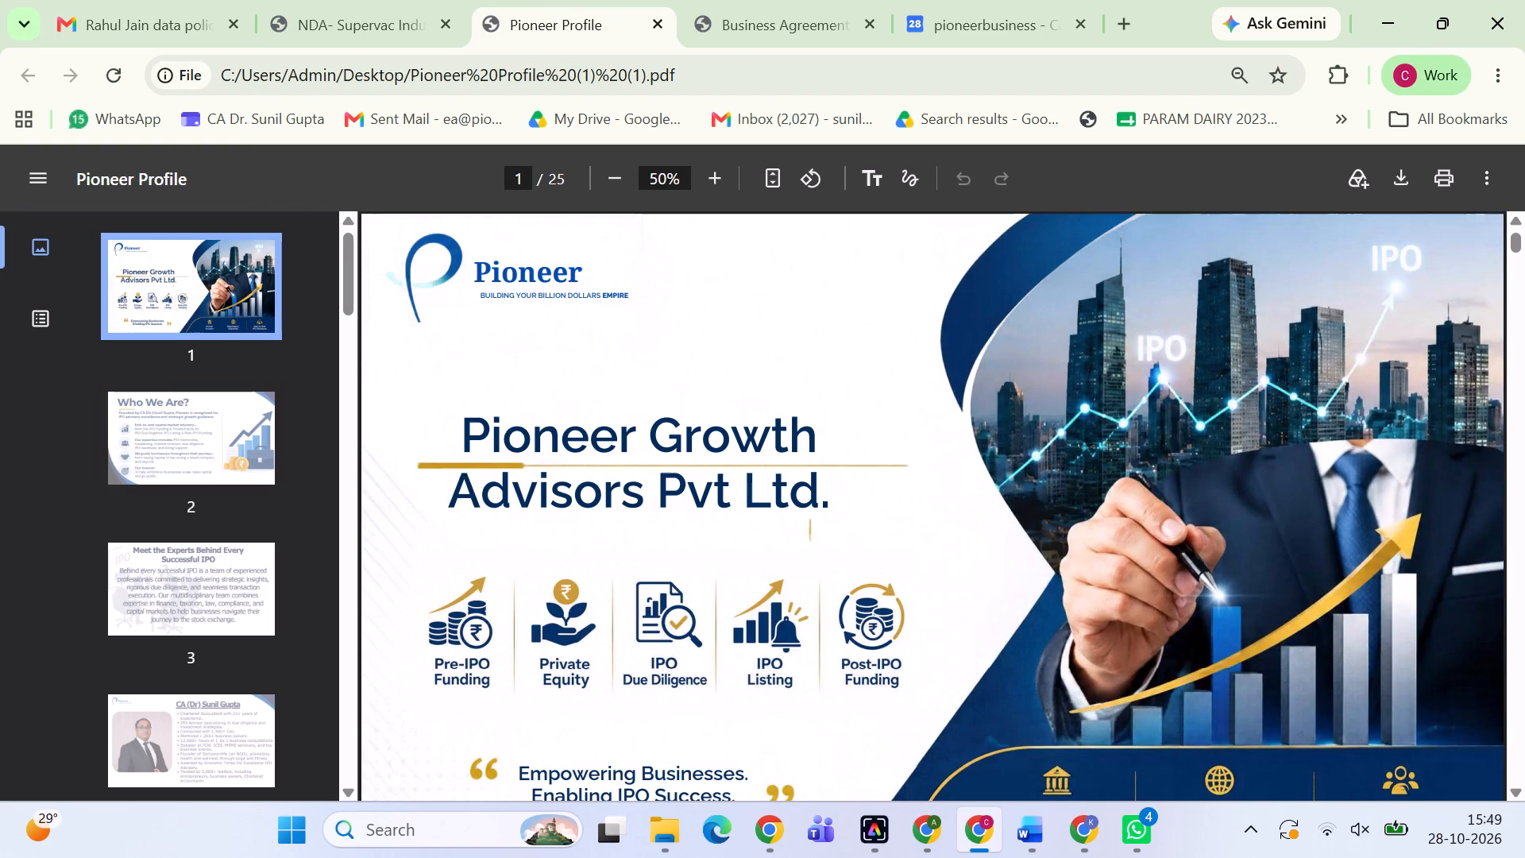
scroll(804, 497, "down", 1)
scroll(804, 497, "up", 2)
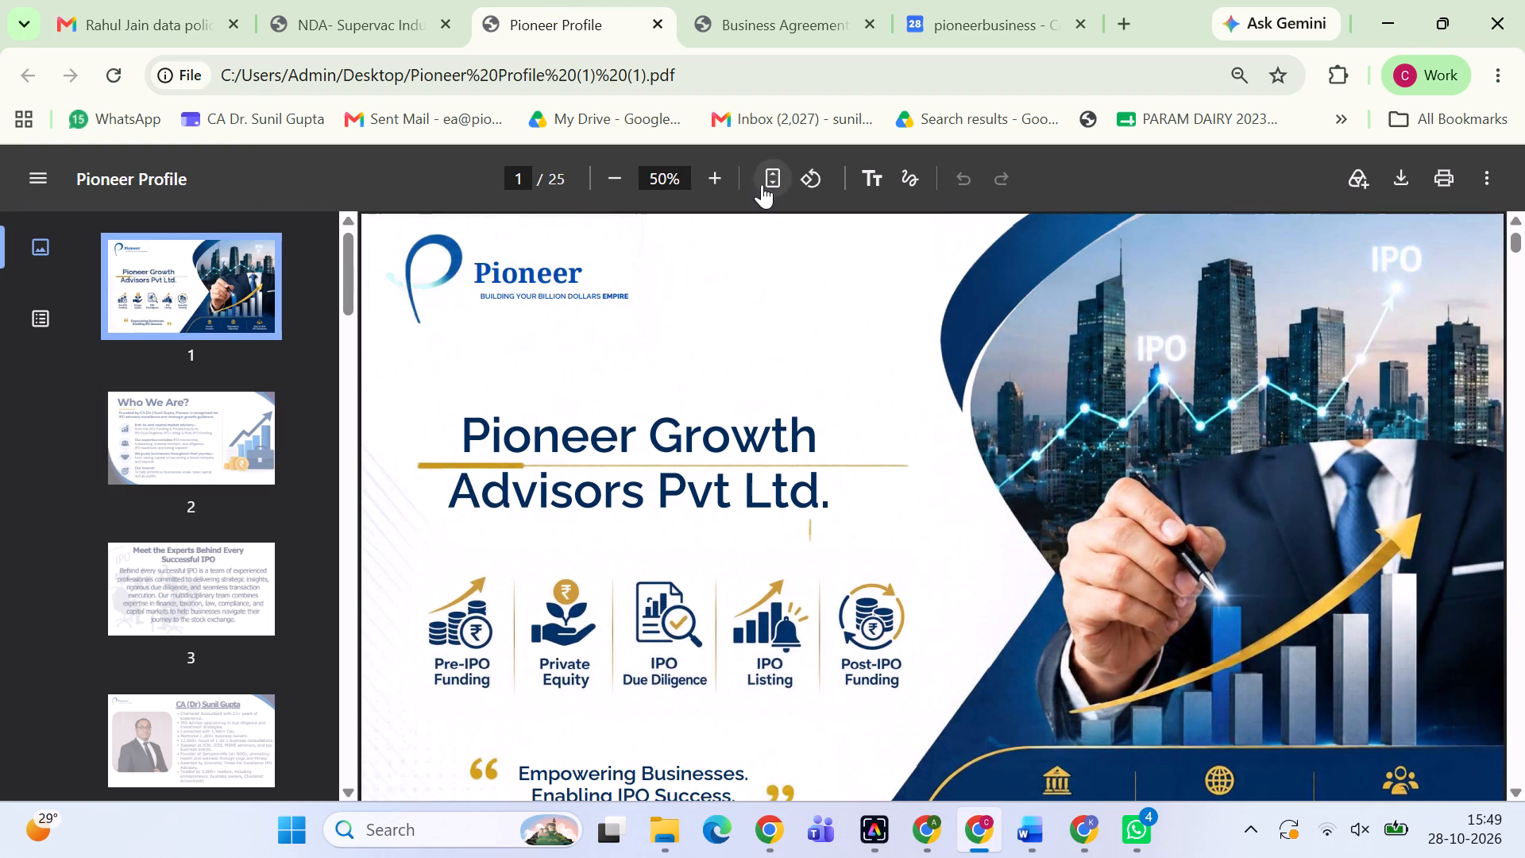
Switch to the other browser window containing the iLovePDF download page and the IPO partner spreadsheet.
left_click(913, 808)
Return to the Pioneer CRM, search the contacts for "shreya" and open the details of the Stroch Dentures referral.
left_click(230, 0)
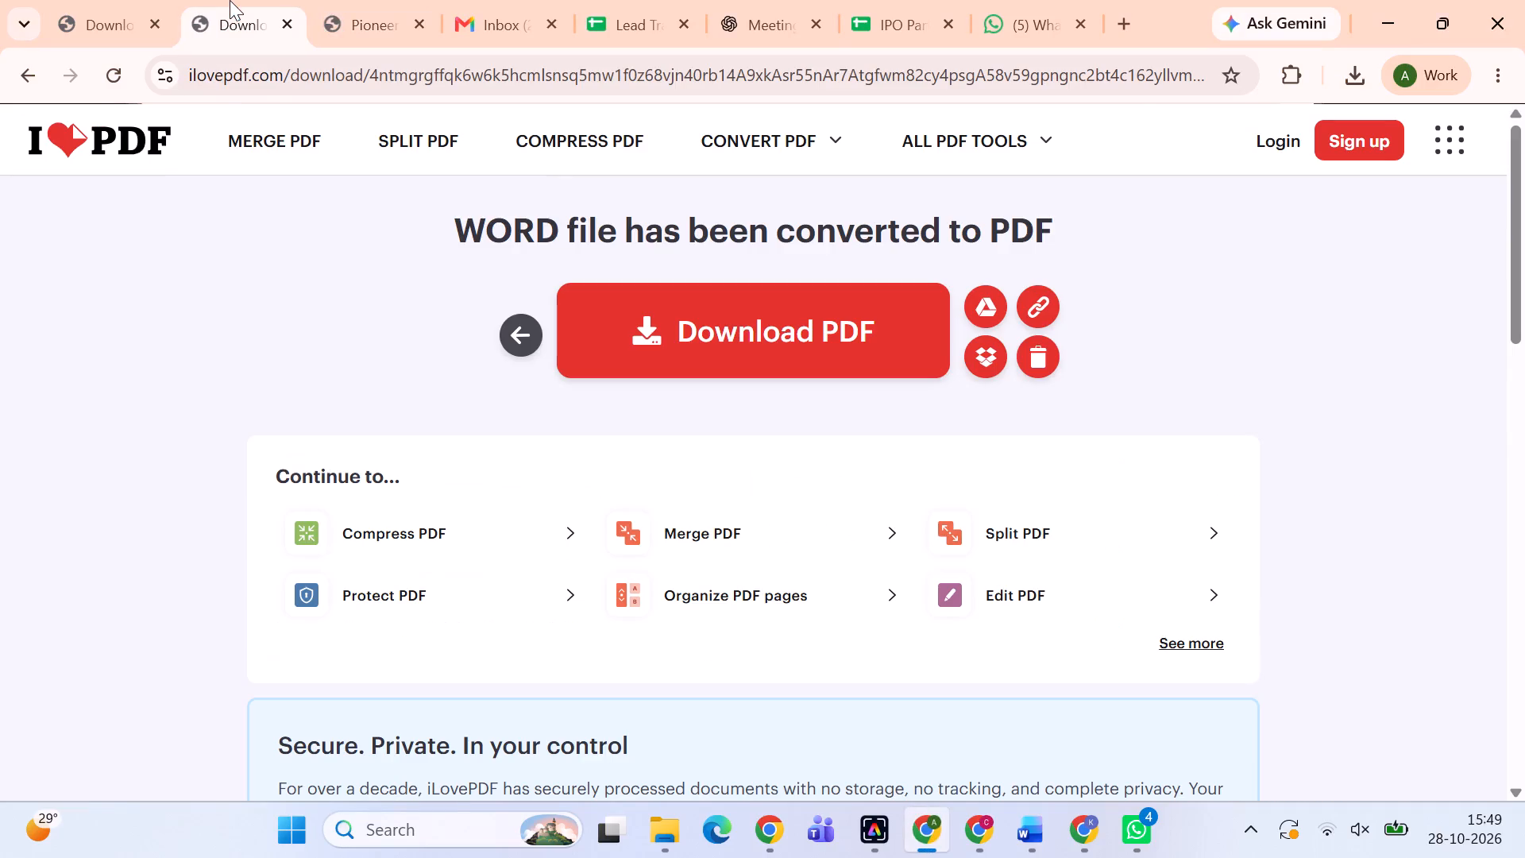
left_click(367, 5)
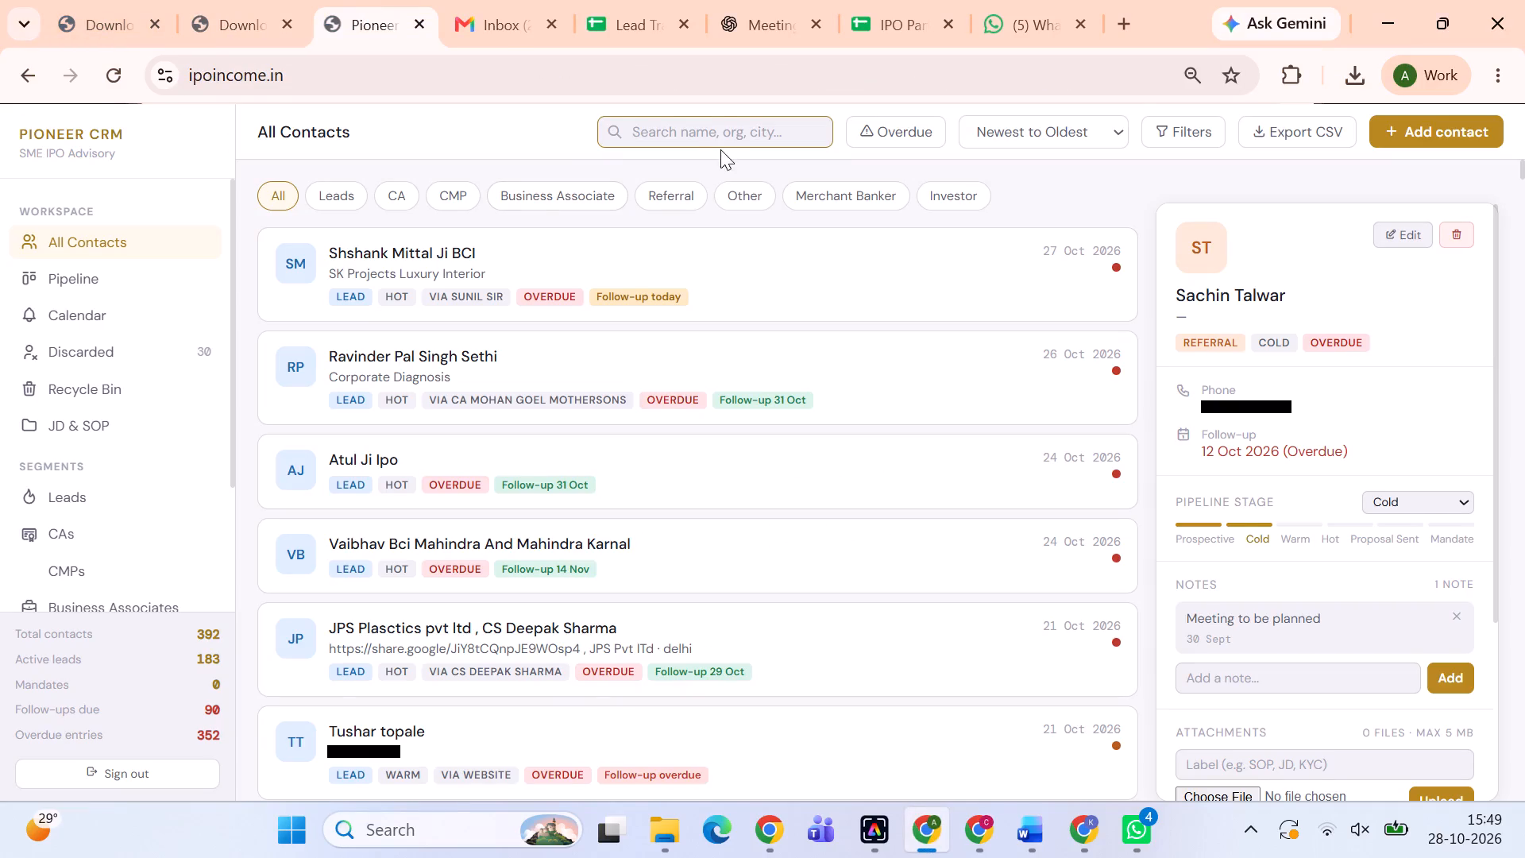
left_click(732, 129)
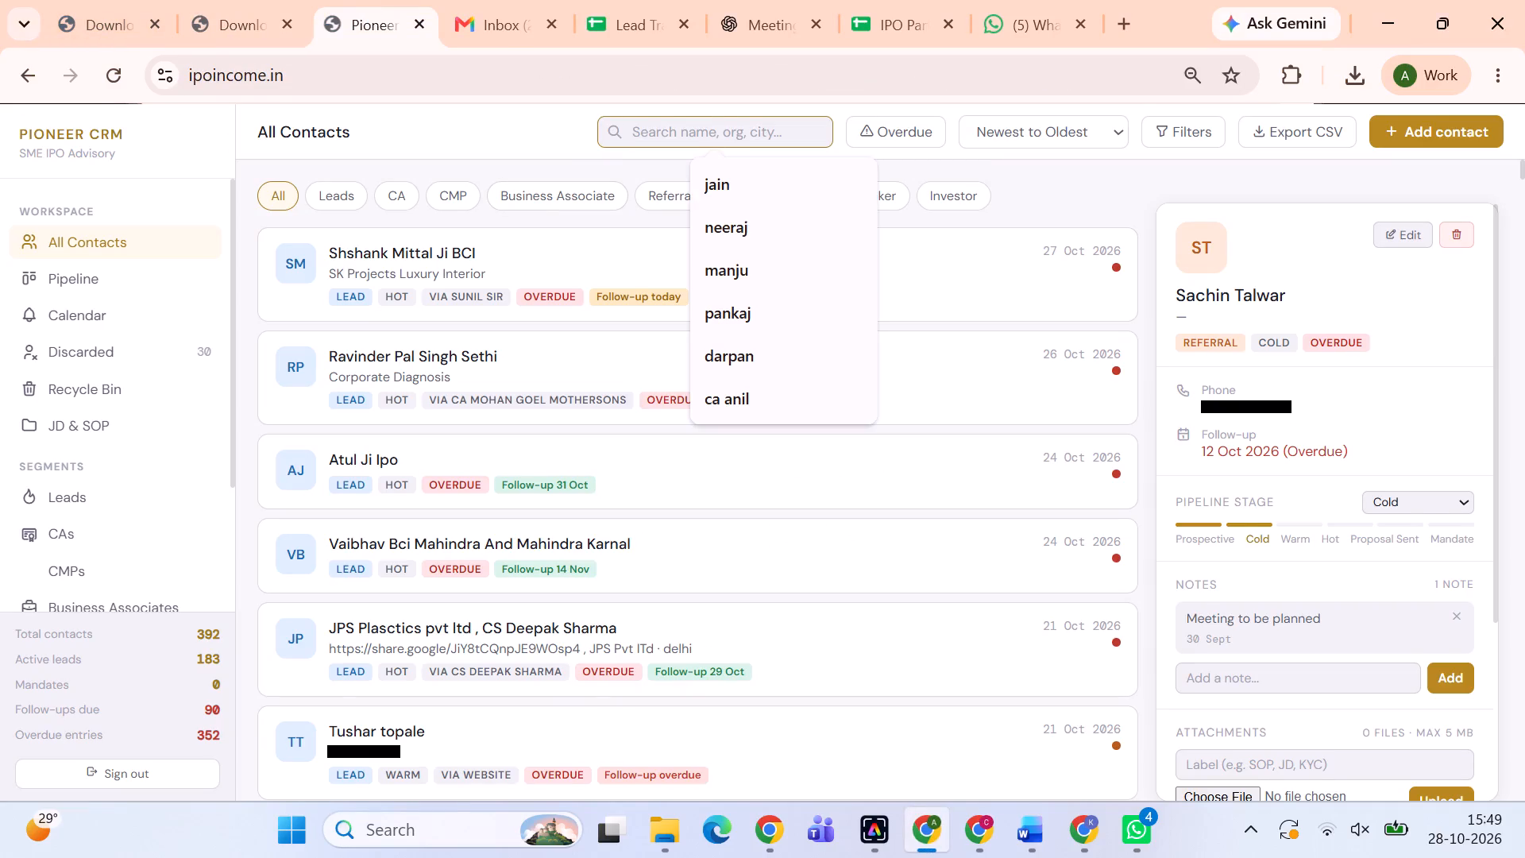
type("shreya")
left_click(791, 276)
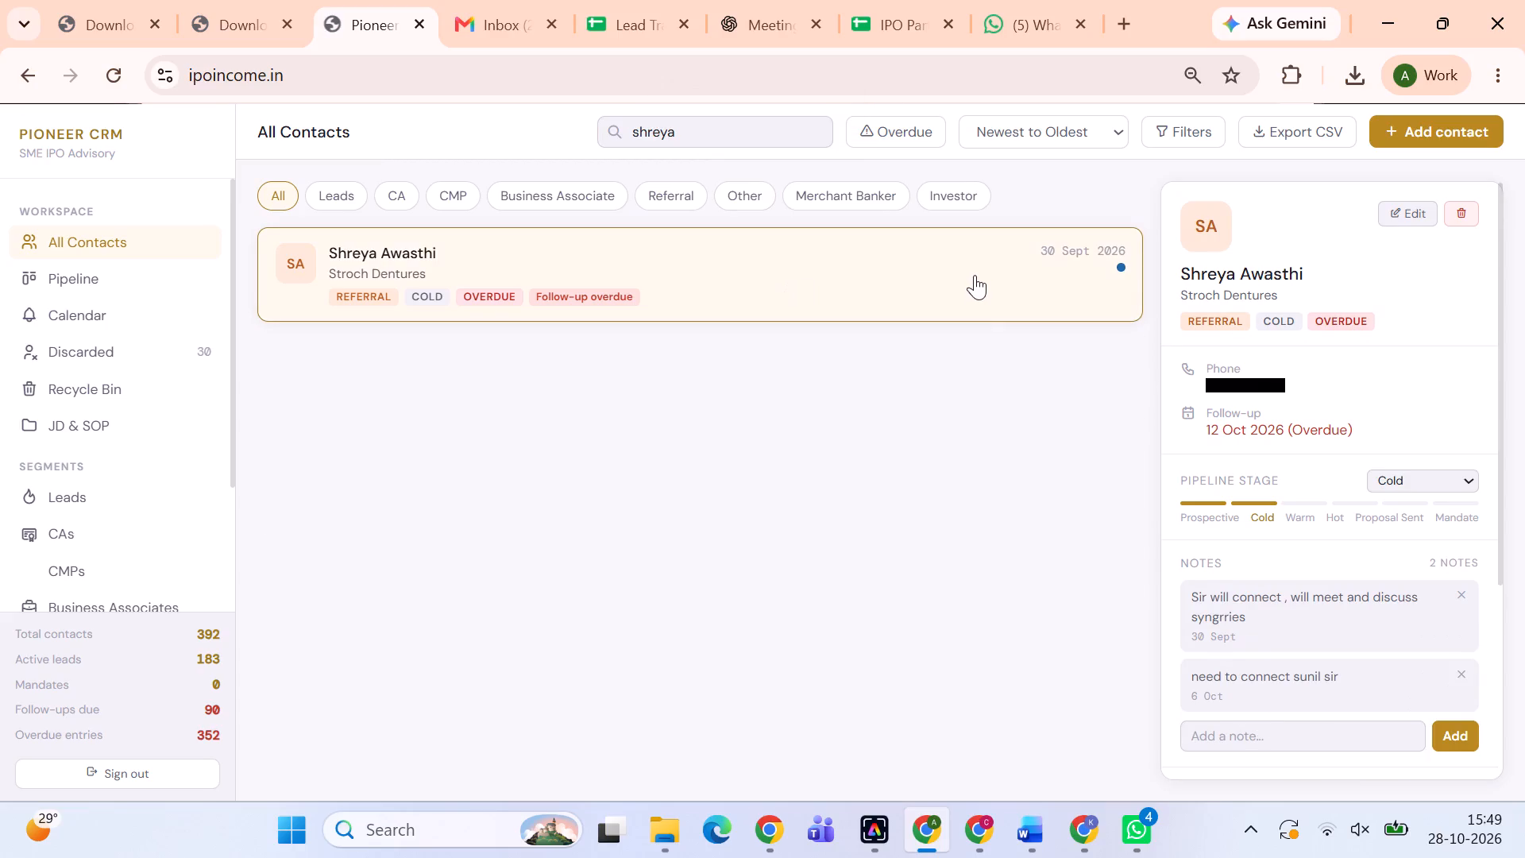
Clear the contact search to show the full contact list.
left_click(728, 134)
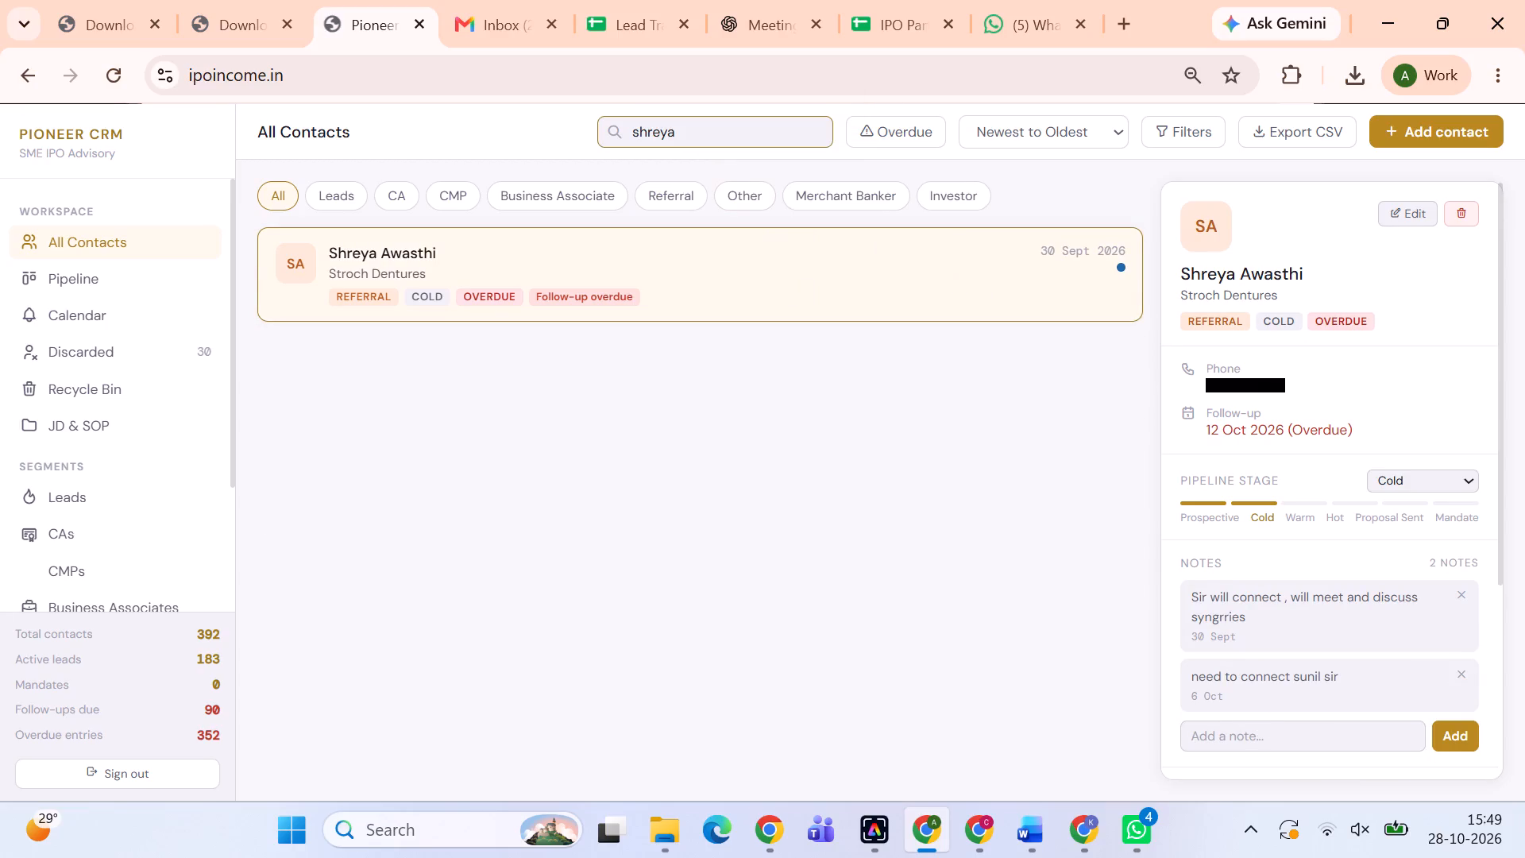
key("BackSpace")
key("BackSpace")
key("BackSpace")
key("BackSpace")
key("BackSpace")
key("BackSpace")
key("BackSpace")
key("BackSpace")
key("BackSpace")
key("BackSpace")
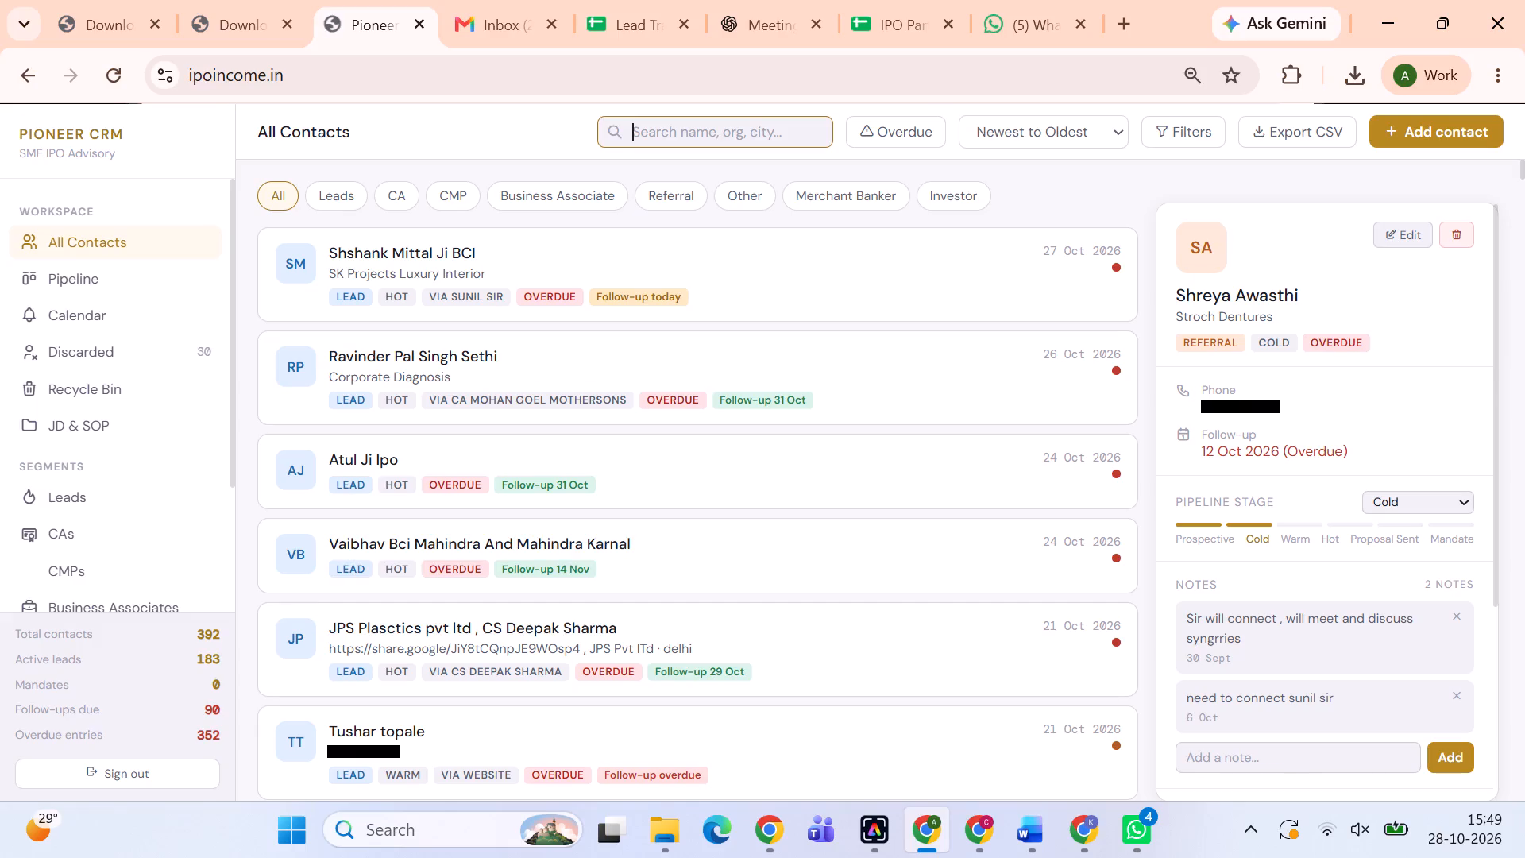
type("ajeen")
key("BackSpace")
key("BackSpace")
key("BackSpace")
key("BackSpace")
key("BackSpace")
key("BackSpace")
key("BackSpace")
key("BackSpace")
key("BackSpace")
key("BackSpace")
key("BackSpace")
In the IPO Partner Agreement List, add CA Rajneesh as a partner in row 26 and enter "need to send" as the Profile of Partner.
left_click(886, 3)
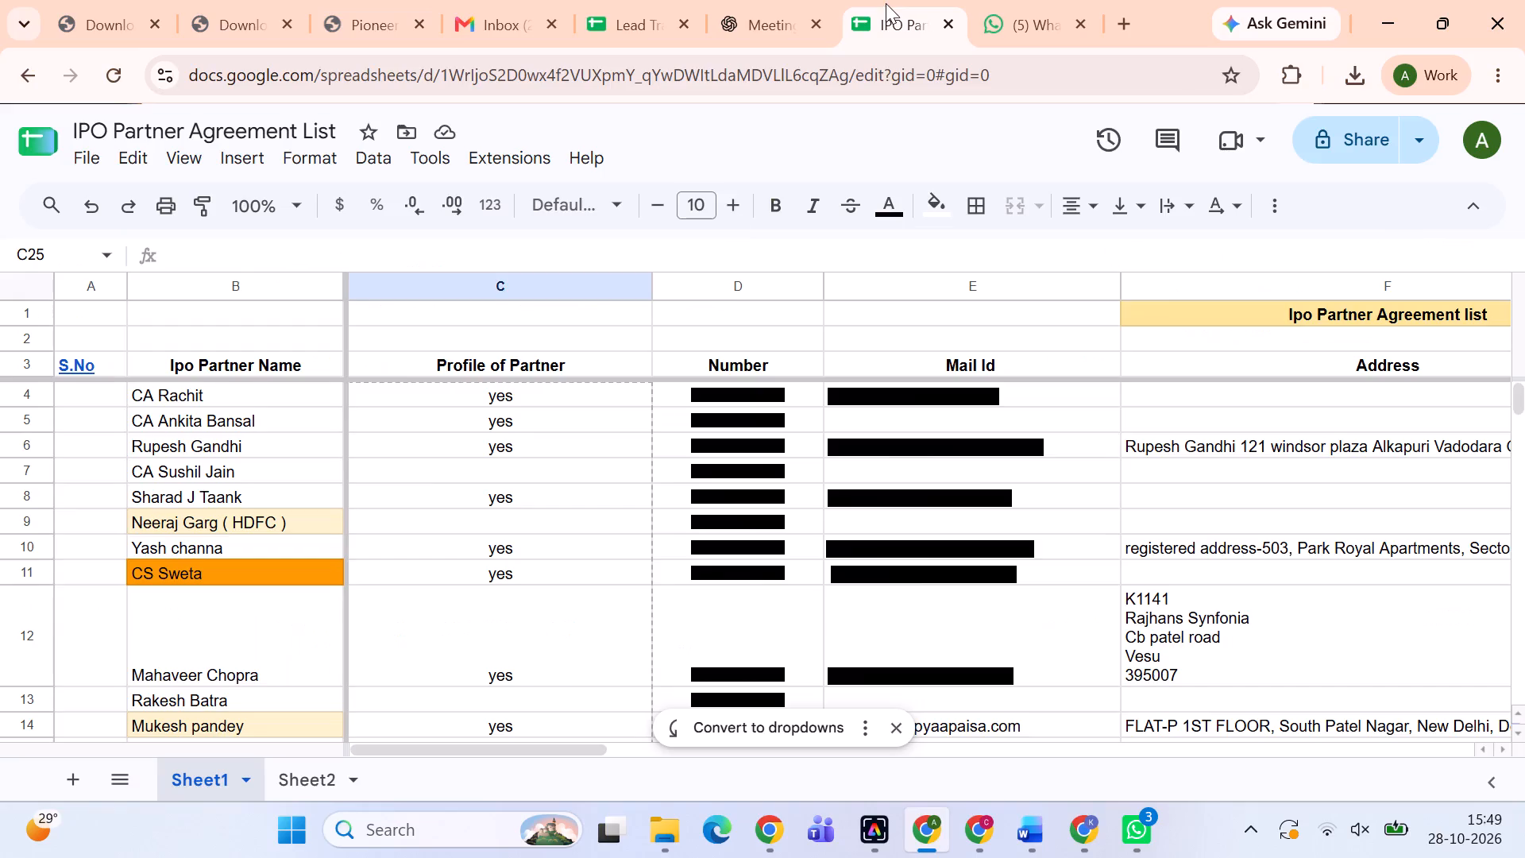
scroll(615, 493, "down", 2)
scroll(481, 630, "down", 1)
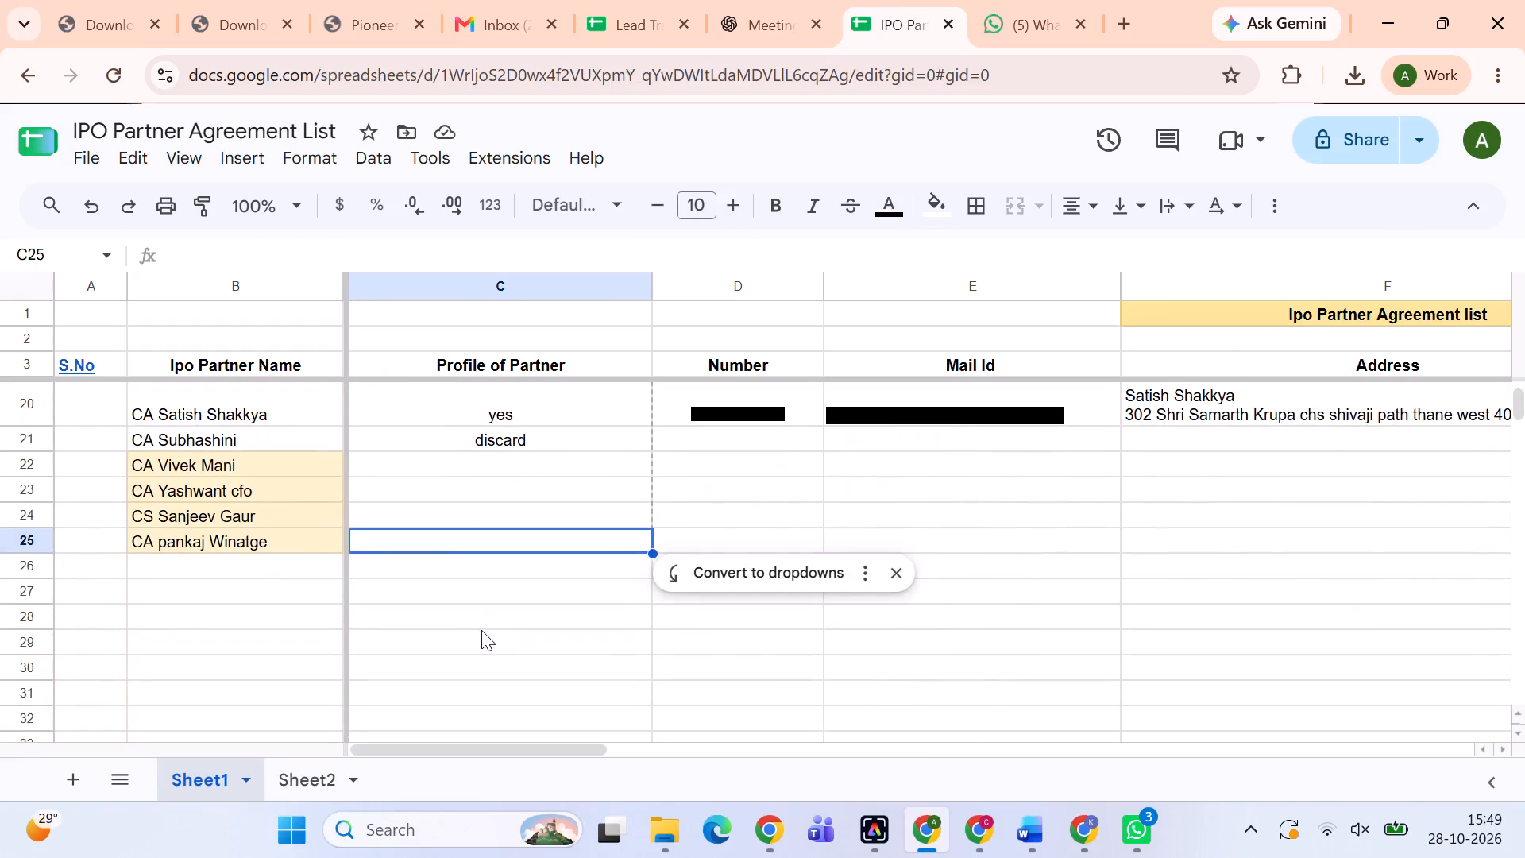
left_click(234, 569)
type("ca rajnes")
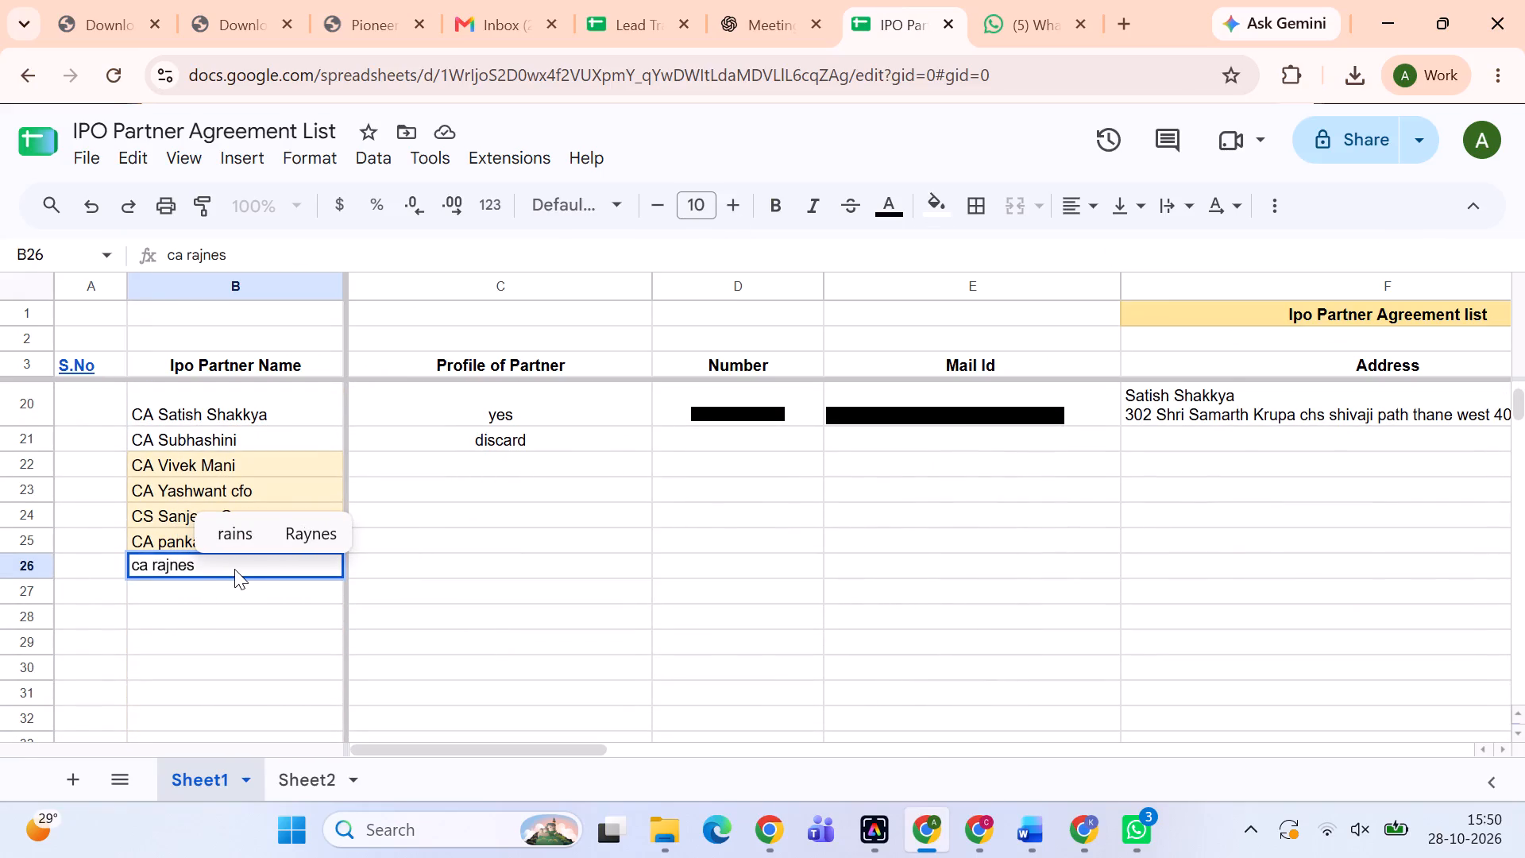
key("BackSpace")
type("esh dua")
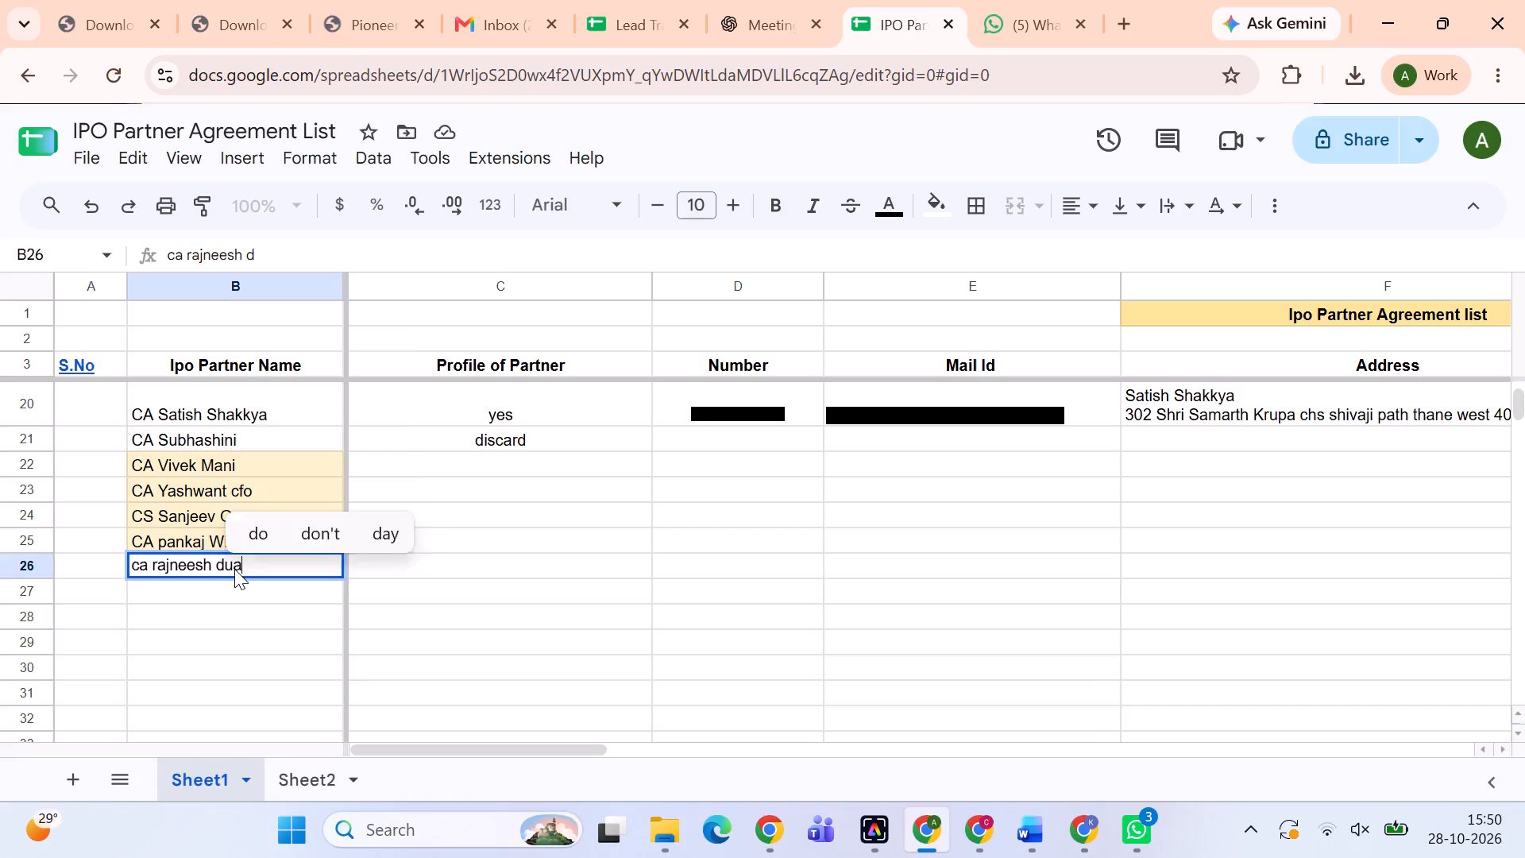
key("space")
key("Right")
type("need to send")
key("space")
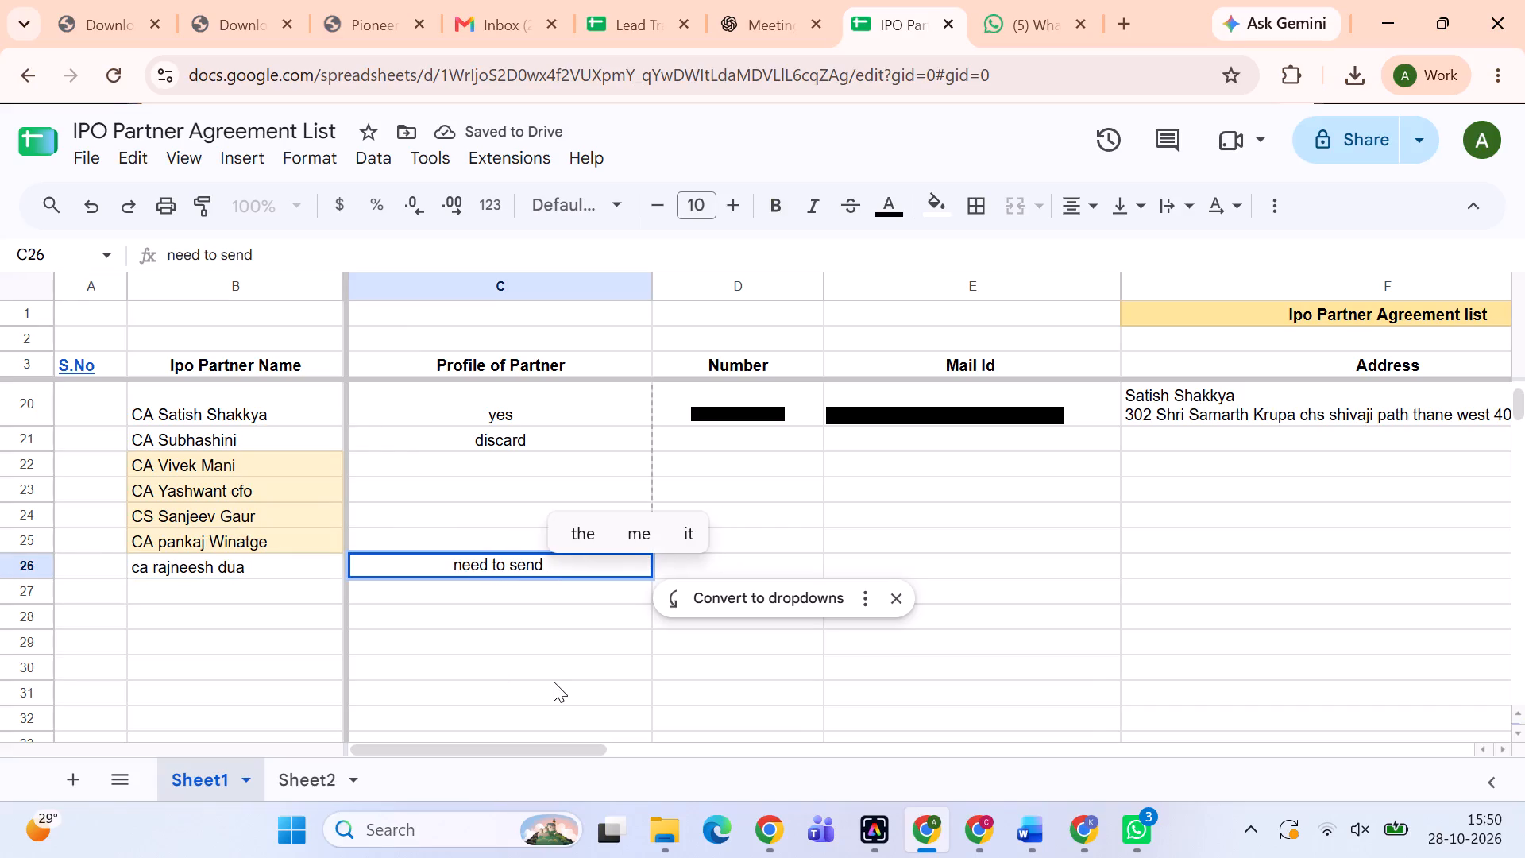
left_click(1197, 675)
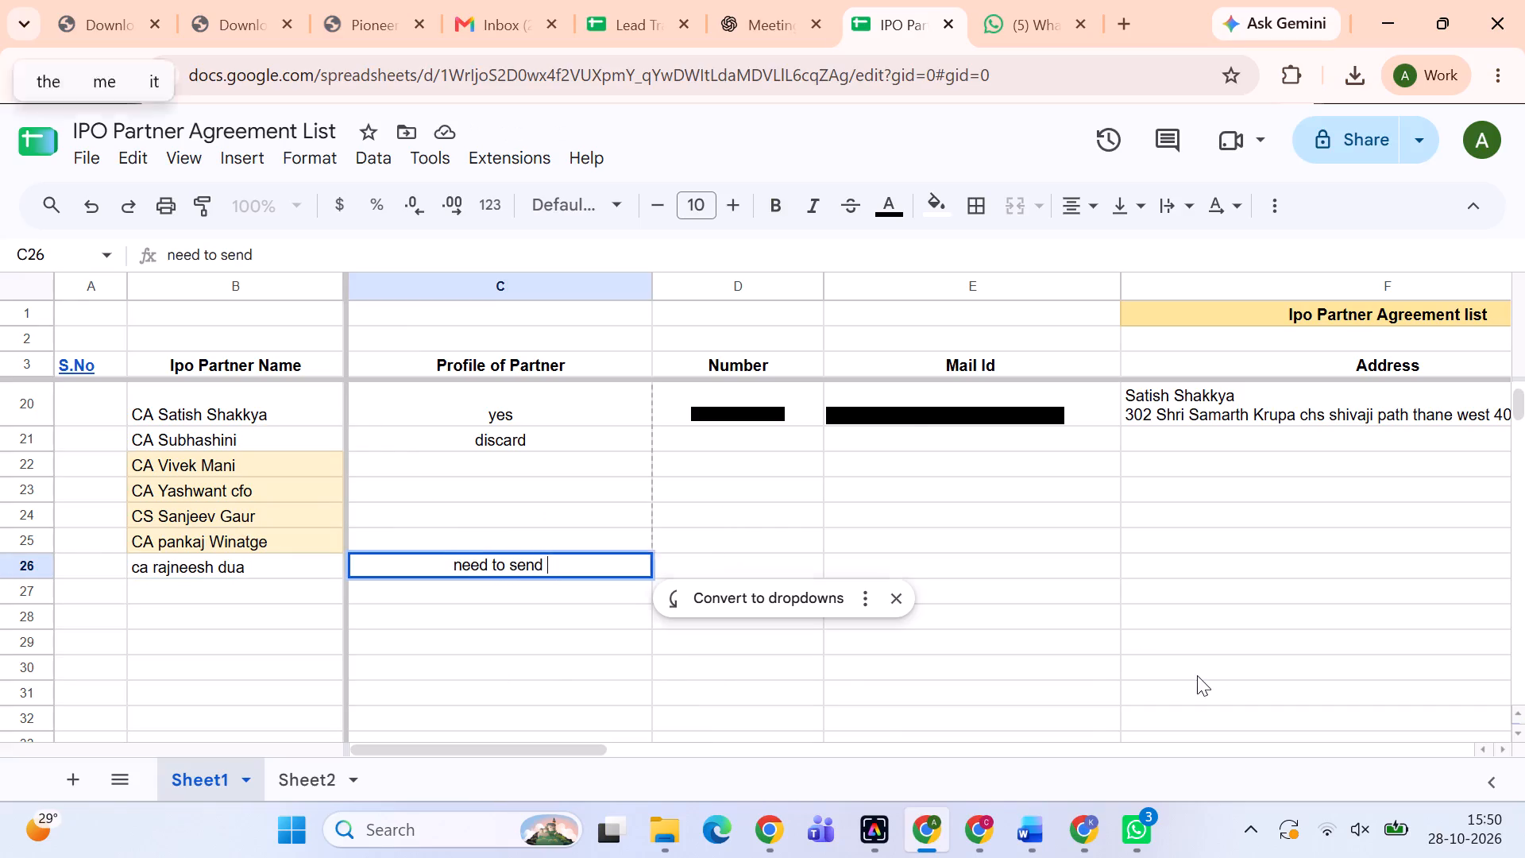
Return to the Pioneer CRM, search the contacts for "kakul" and open the details of the practicing CA.
left_click(348, 0)
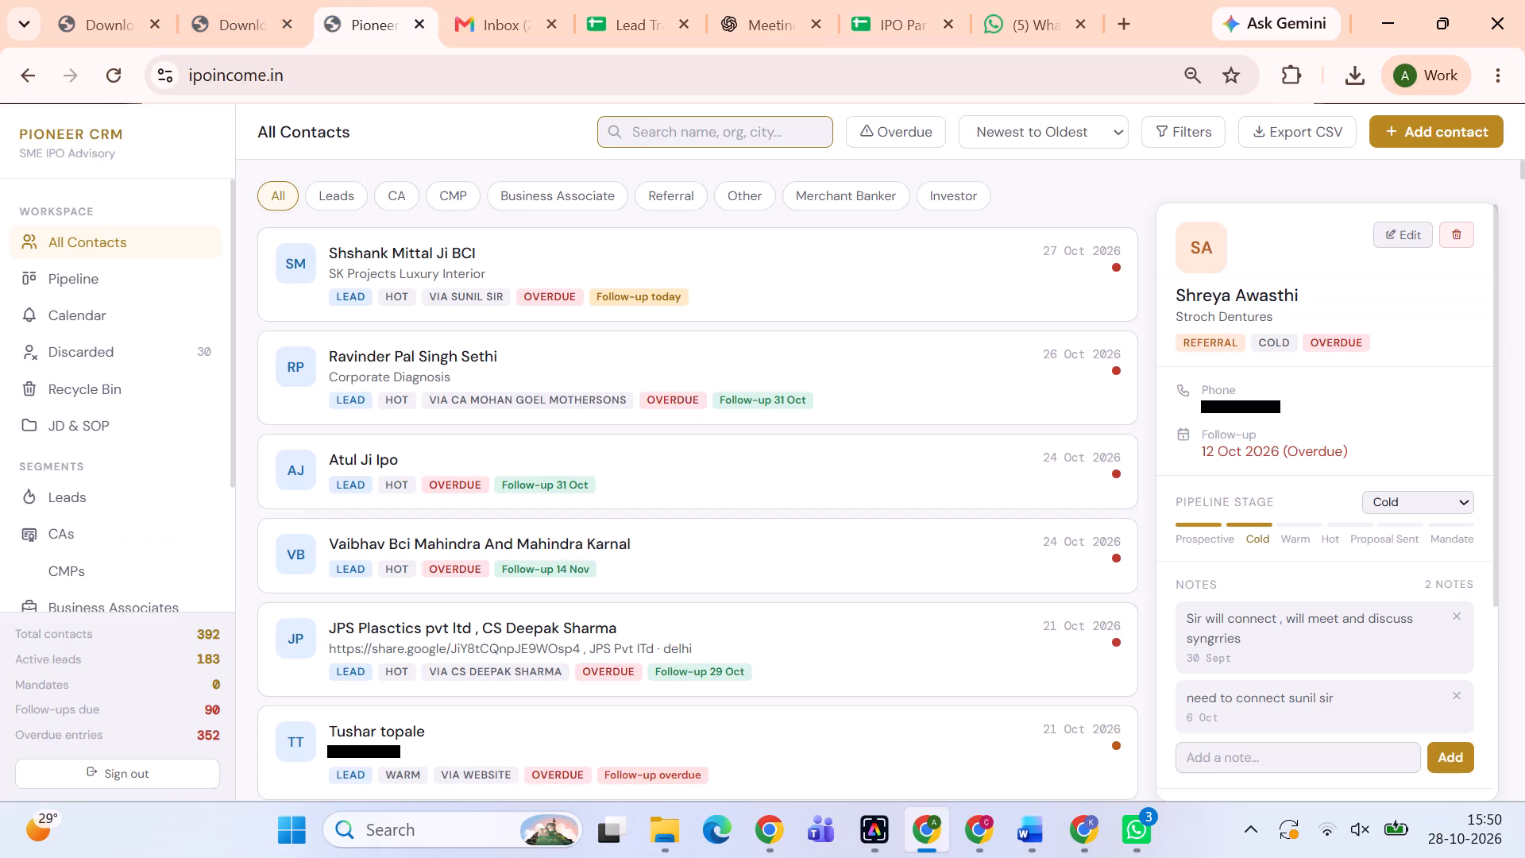
left_click(655, 141)
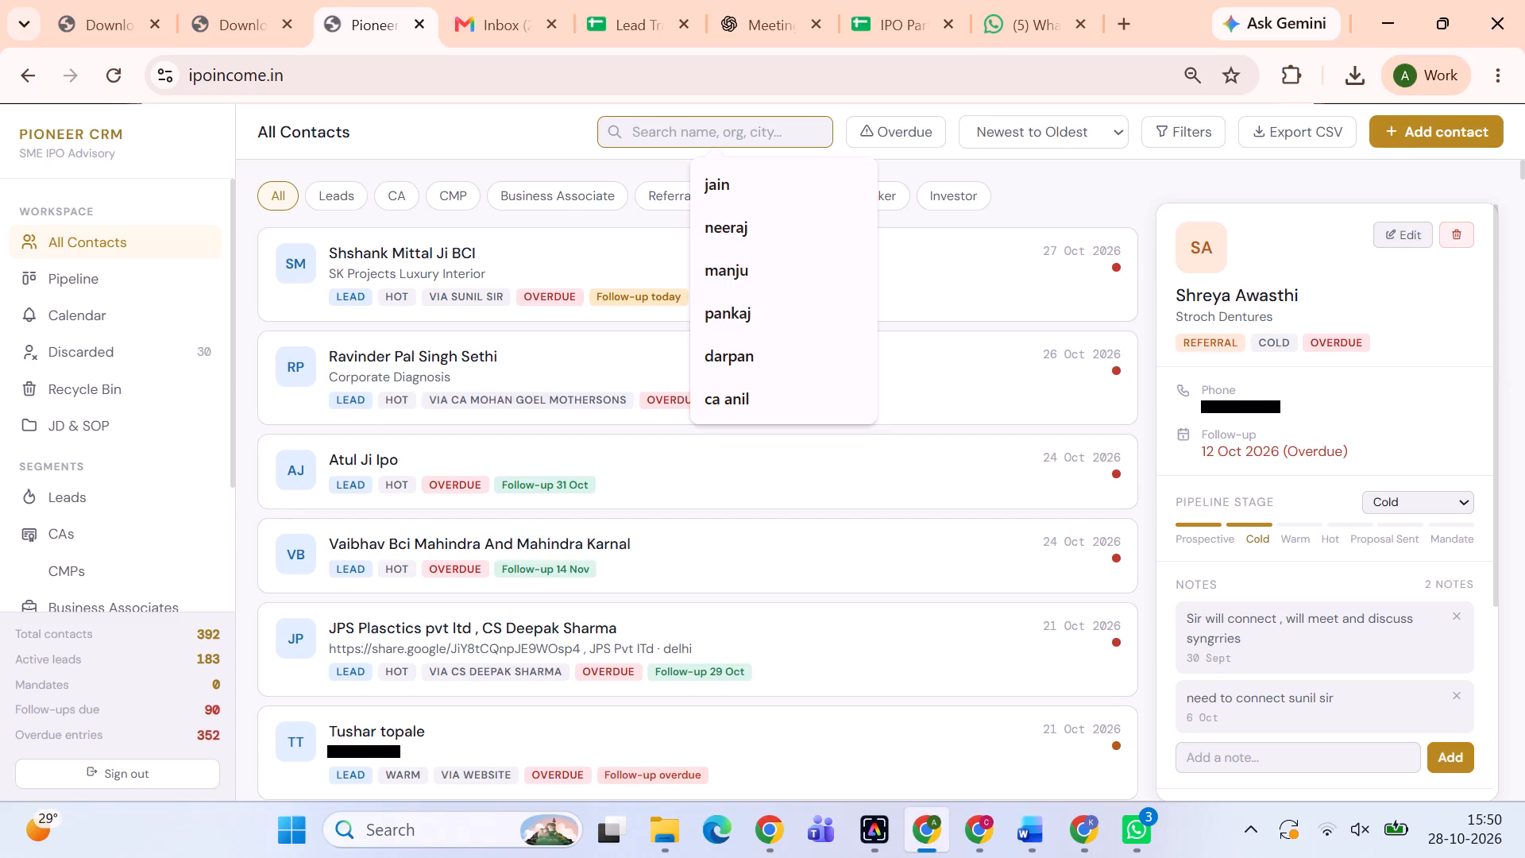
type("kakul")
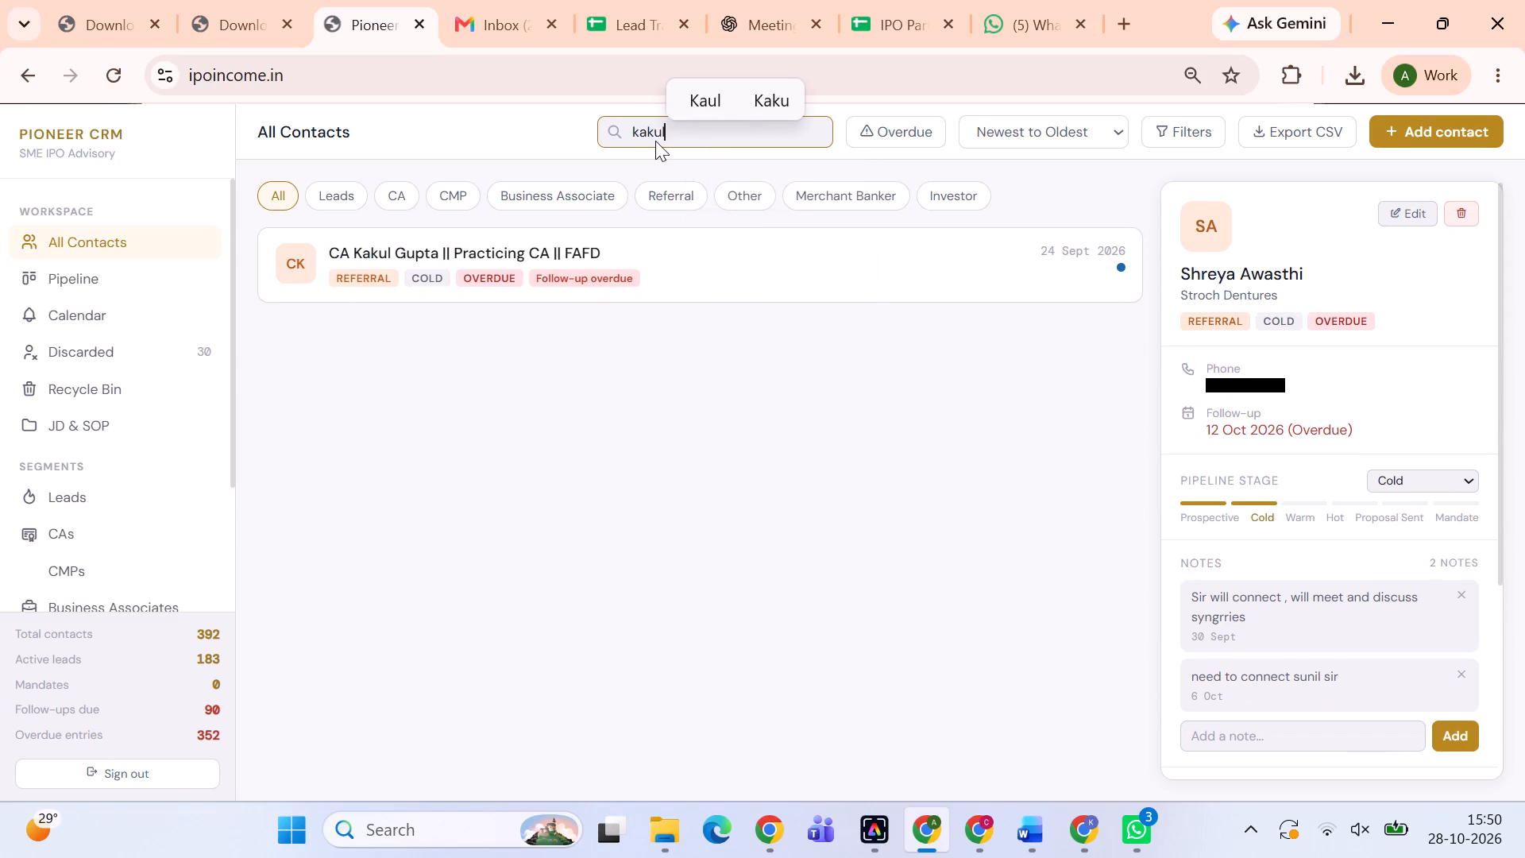
left_click(766, 269)
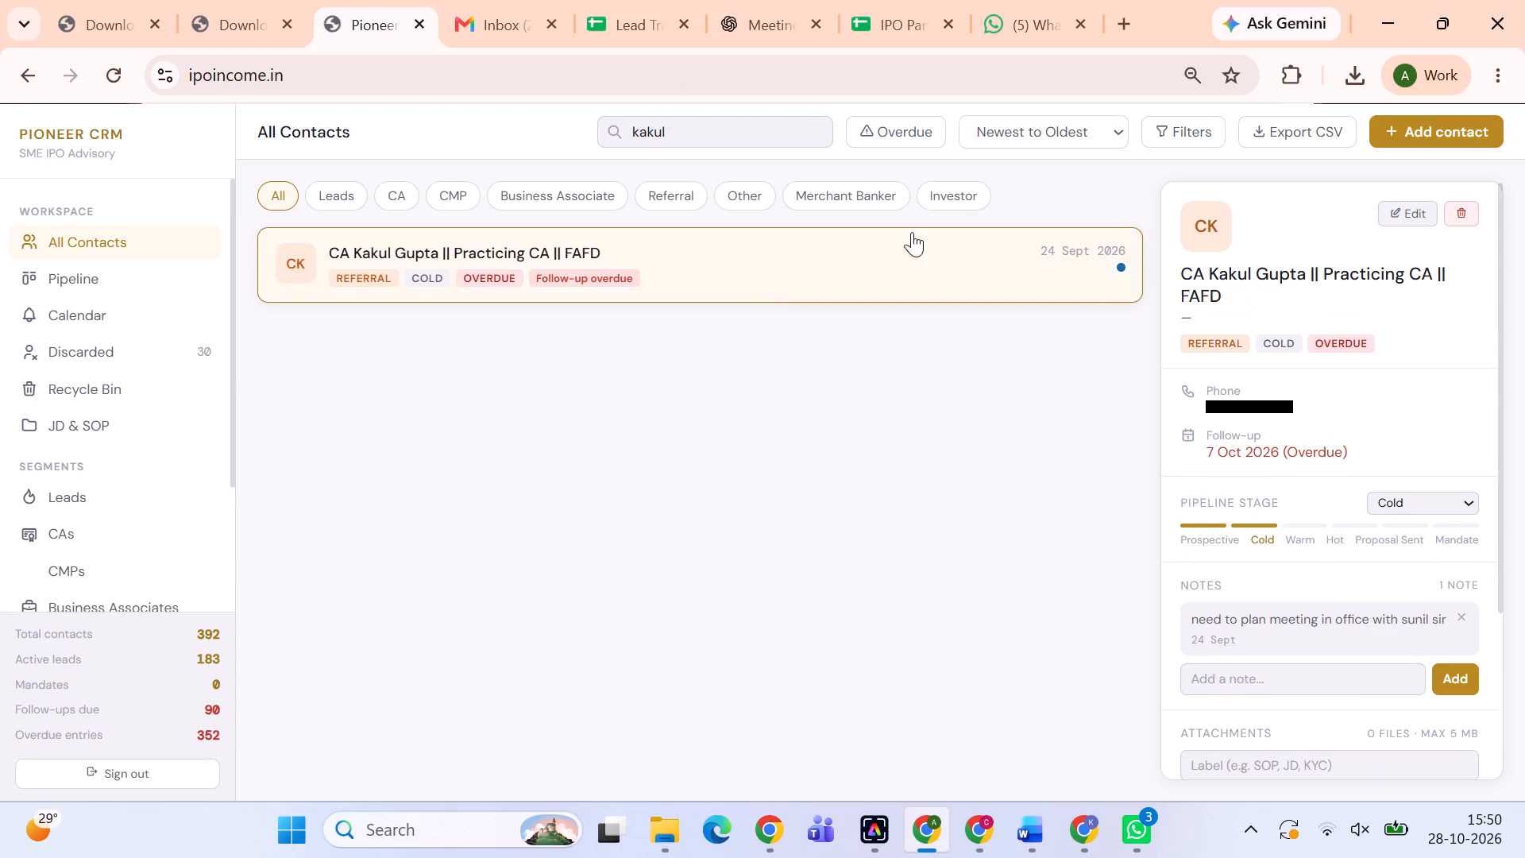
Replace the contact search with "vipin" and open the details of the business associate in Noida.
left_click(790, 123)
key("BackSpace")
key("BackSpace")
key("BackSpace")
key("BackSpace")
key("BackSpace")
key("BackSpace")
key("BackSpace")
key("BackSpace")
key("BackSpace")
key("BackSpace")
key("BackSpace")
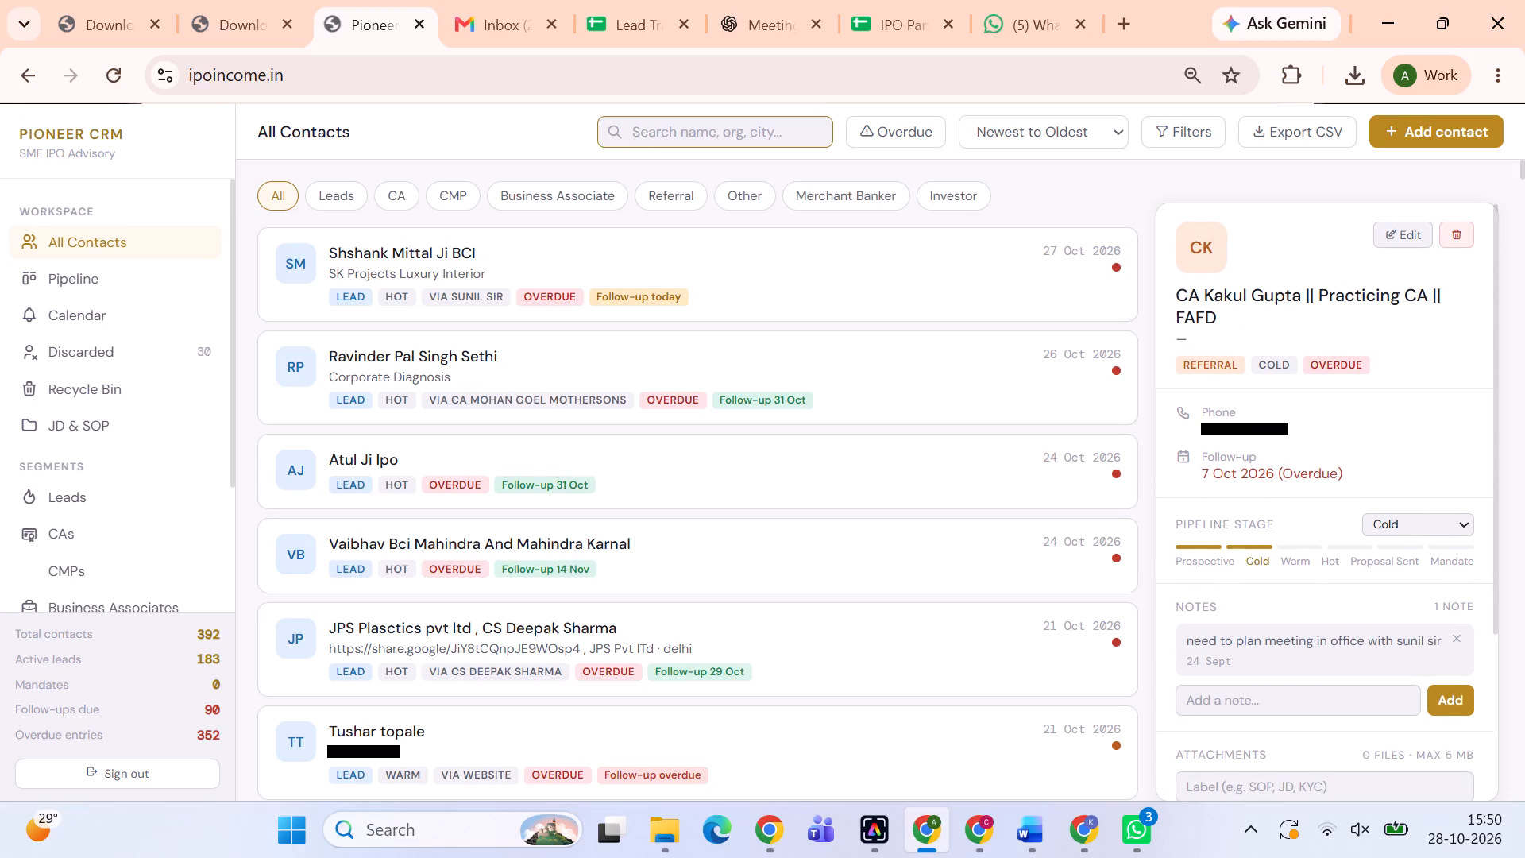
key("BackSpace")
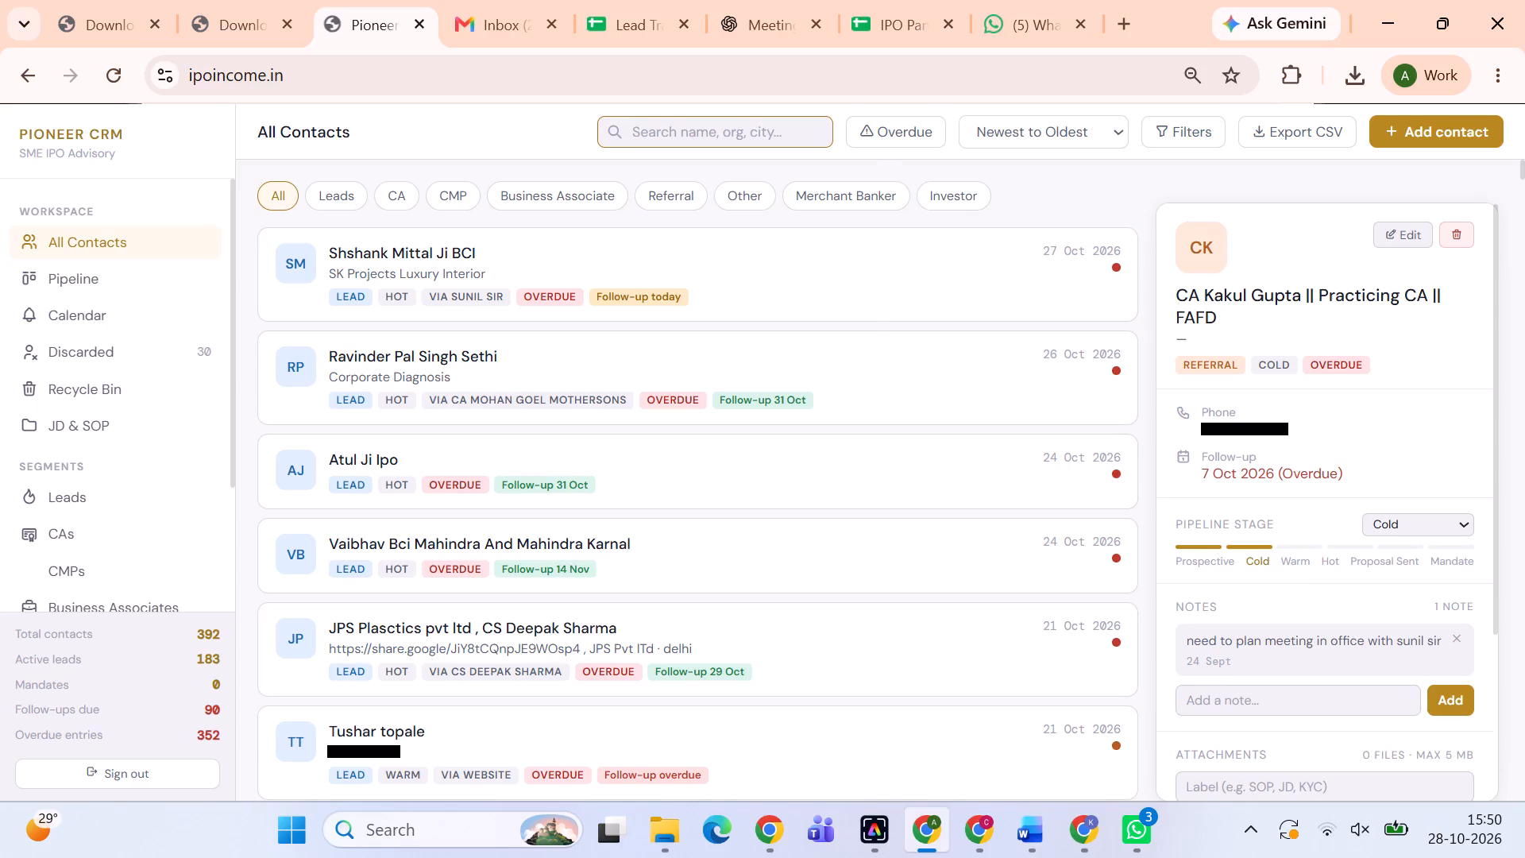
left_click(768, 127)
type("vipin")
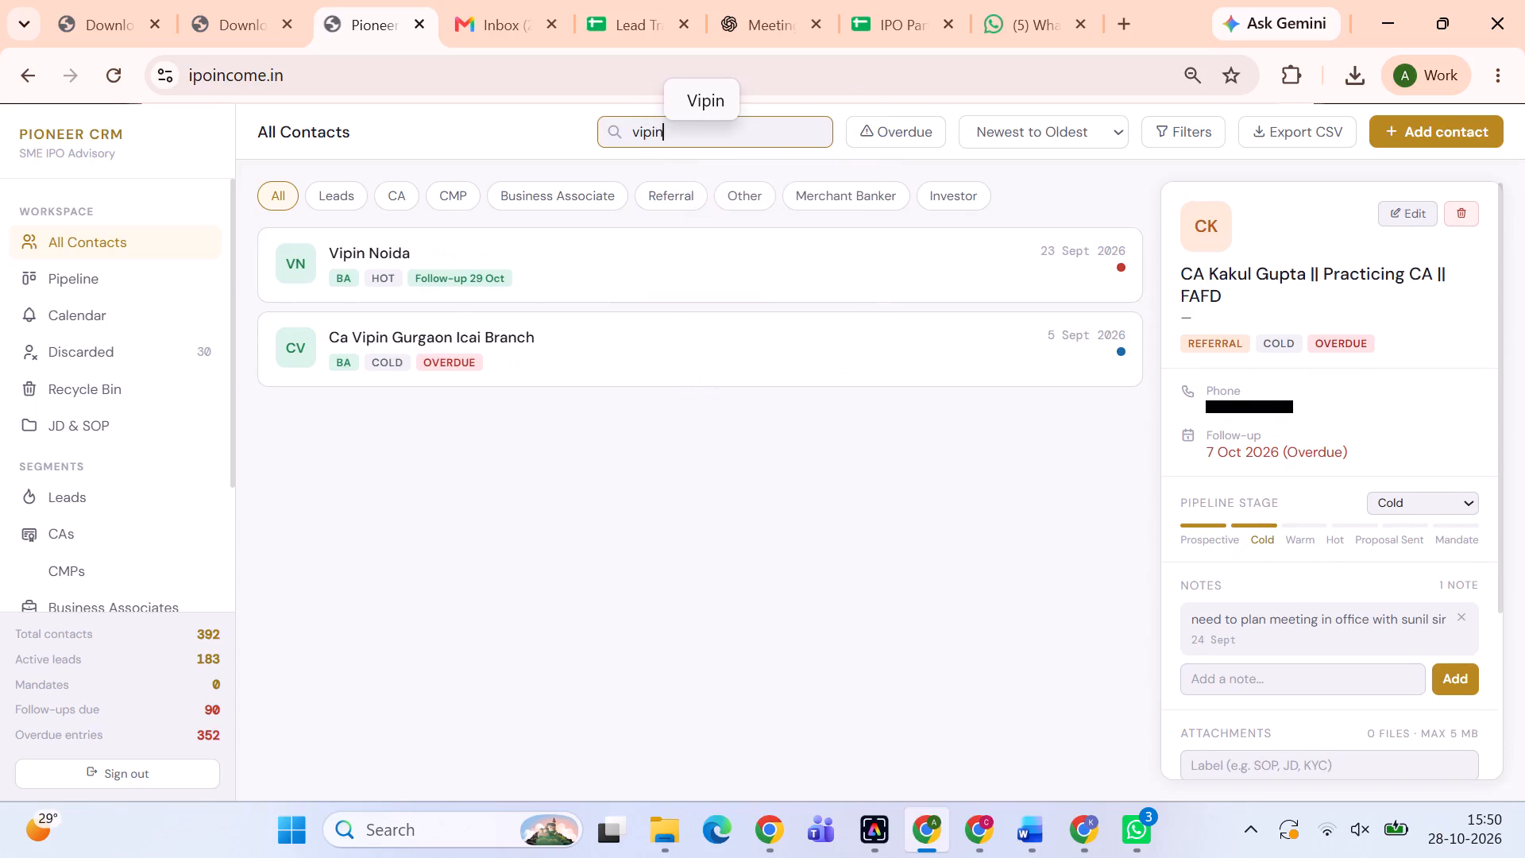
left_click(722, 246)
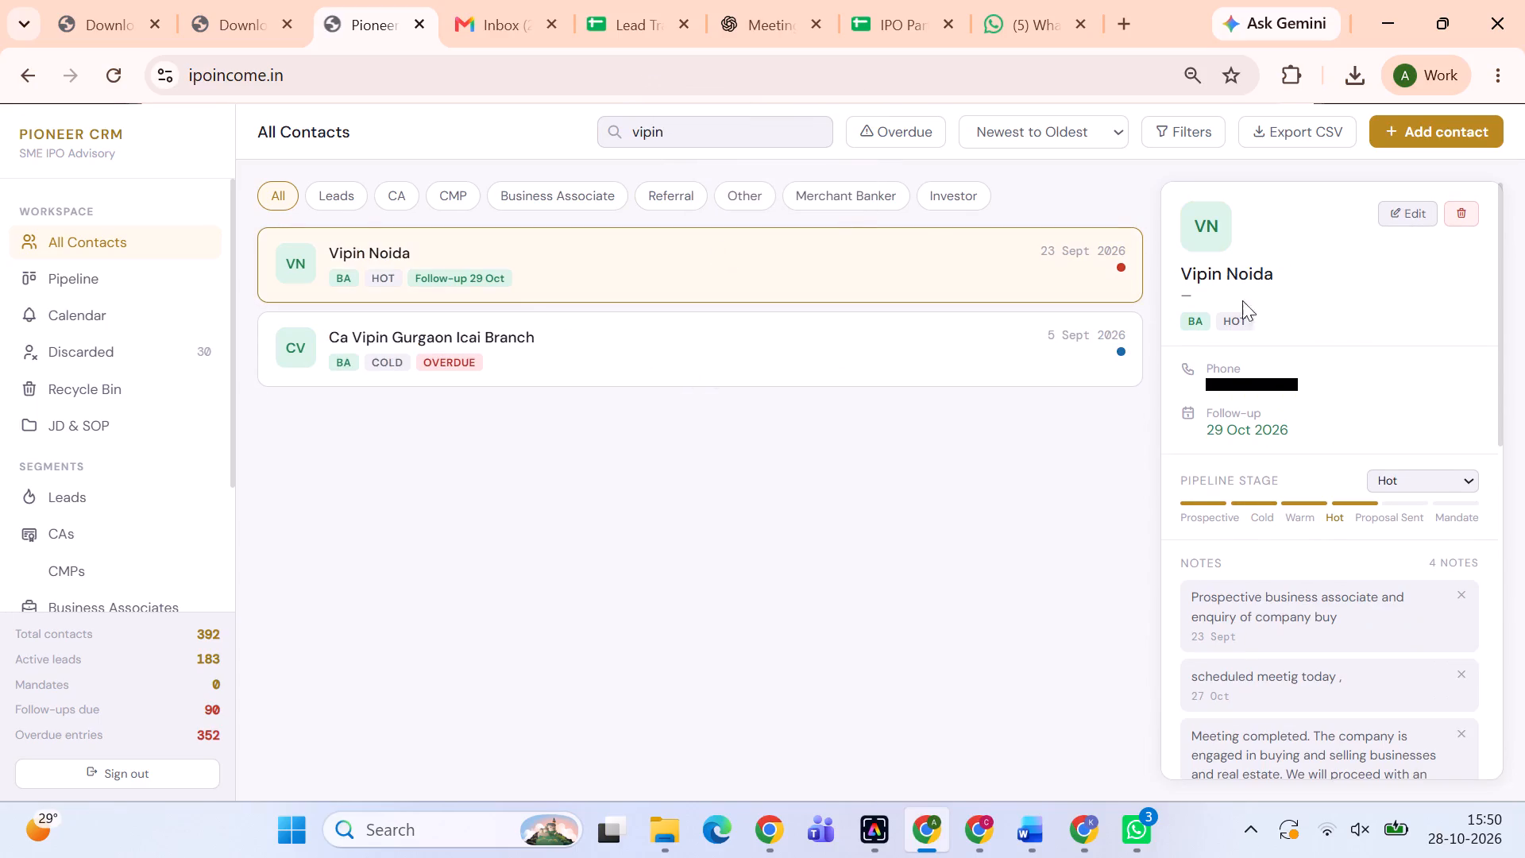
Clear the "vipin" contact search.
left_click(779, 126)
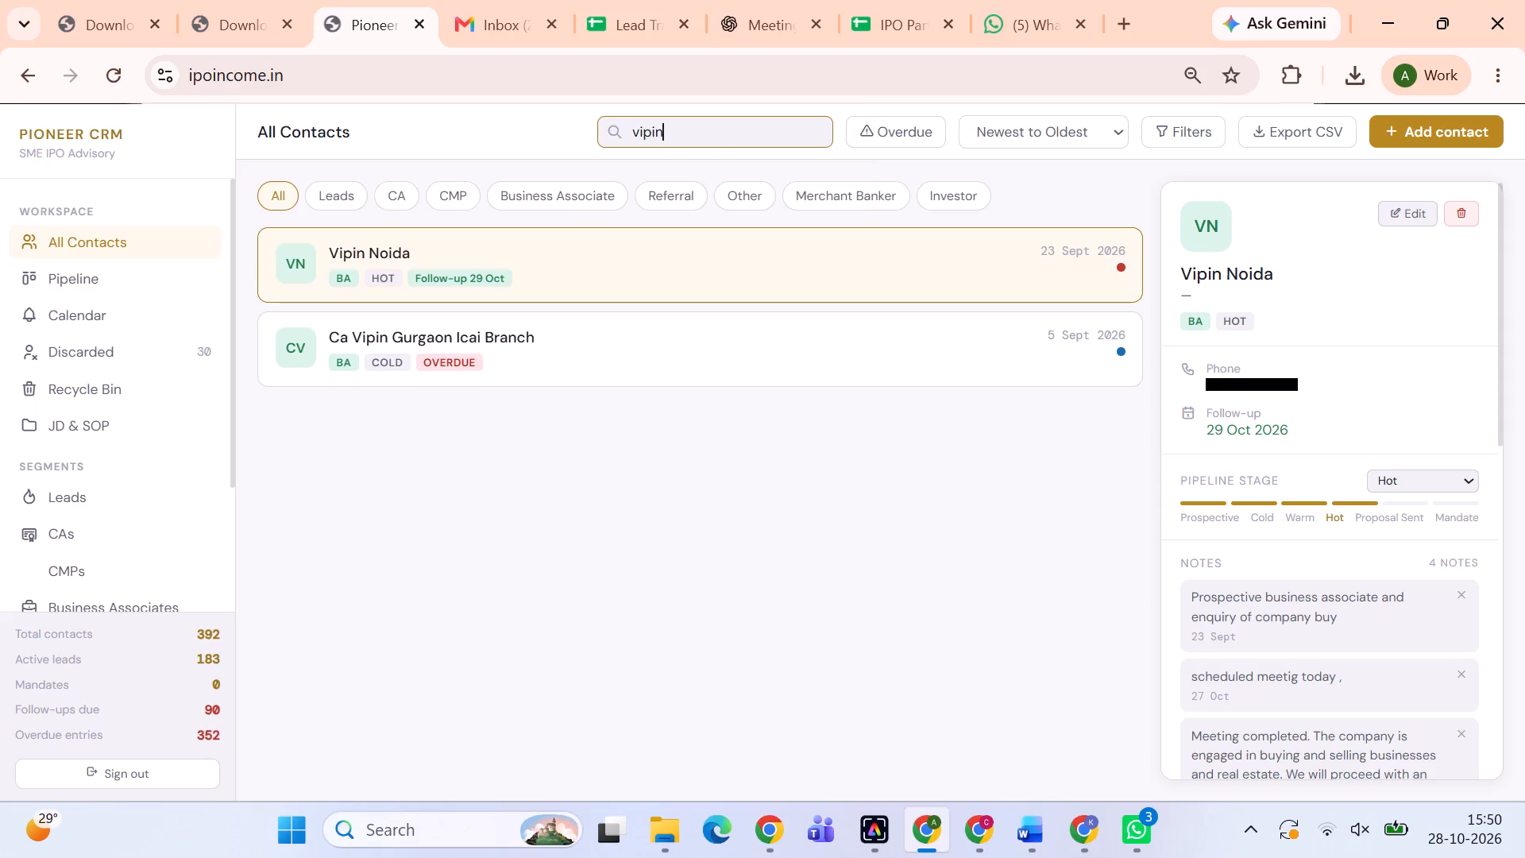
key("BackSpace")
key("BackSpace")
key("BackSpace")
key("BackSpace")
key("BackSpace")
key("BackSpace")
key("BackSpace")
key("BackSpace")
key("BackSpace")
key("BackSpace")
key("BackSpace")
key("BackSpace")
key("BackSpace")
key("BackSpace")
key("BackSpace")
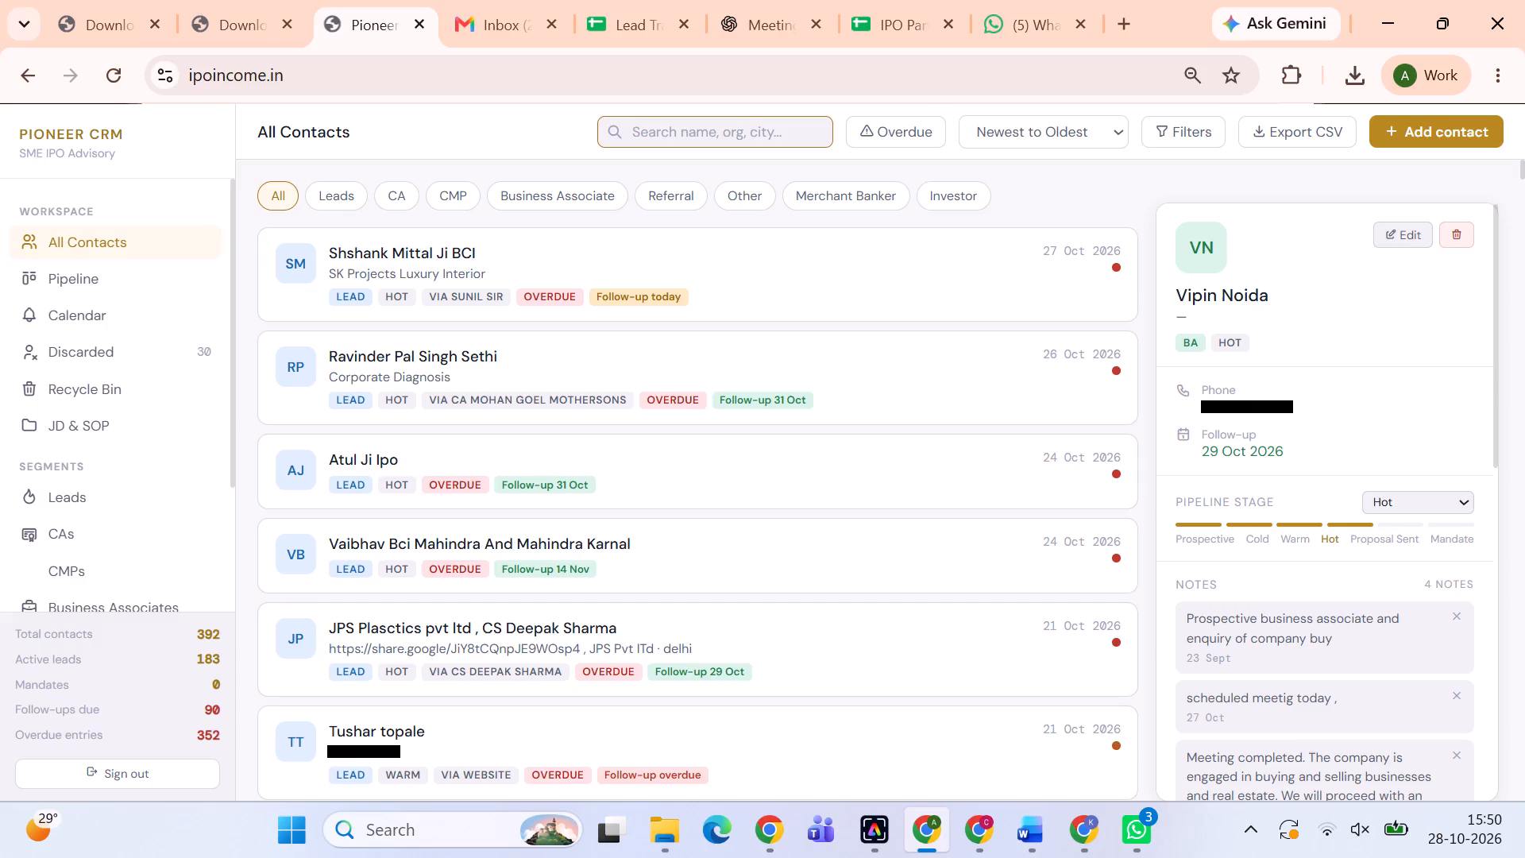
Search the CRM contacts for "ca naya" and clear the search.
left_click(731, 129)
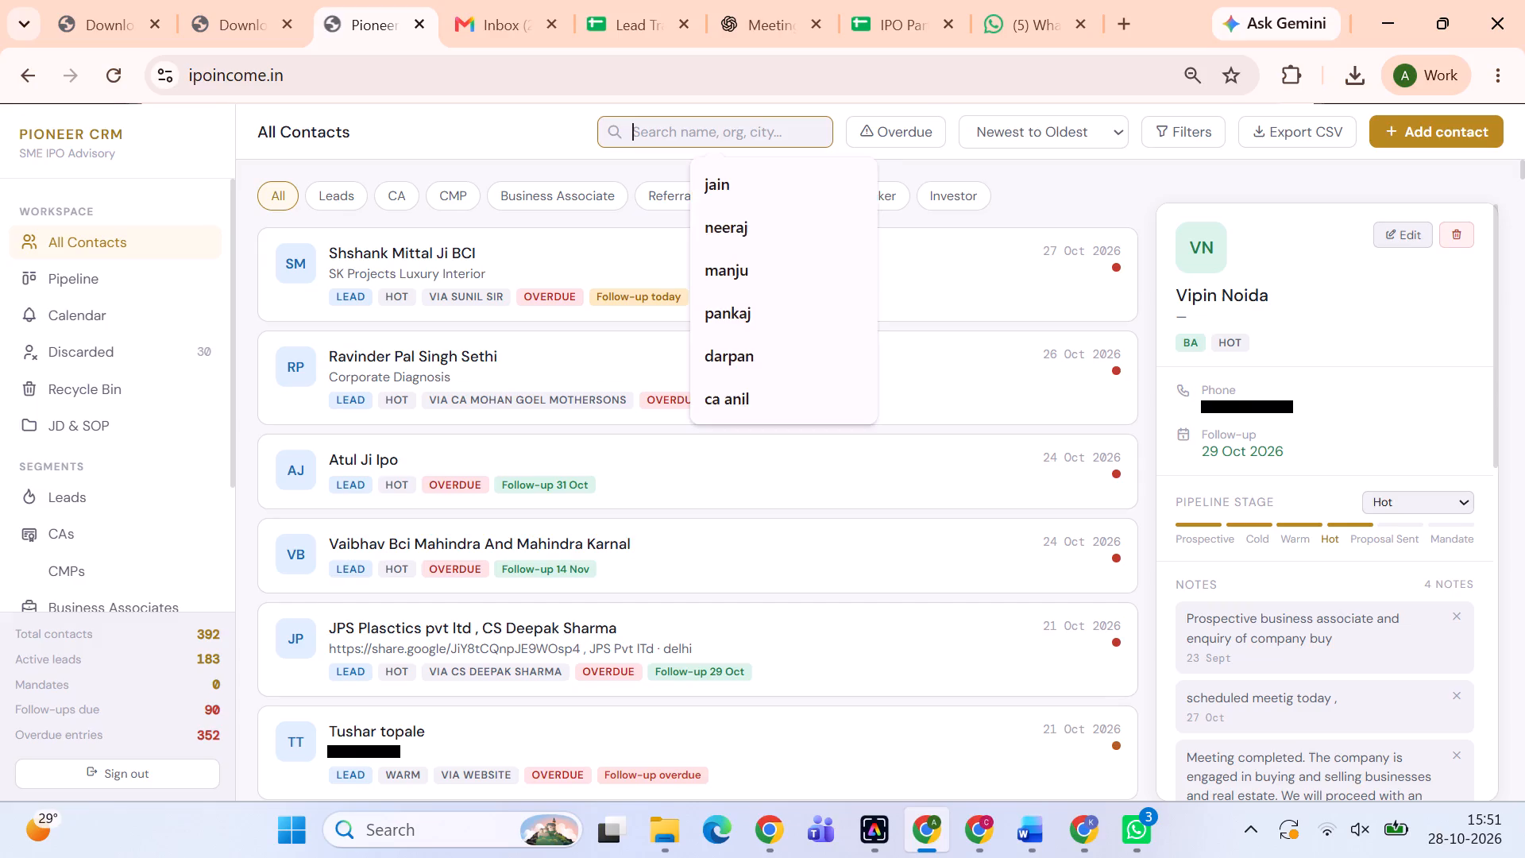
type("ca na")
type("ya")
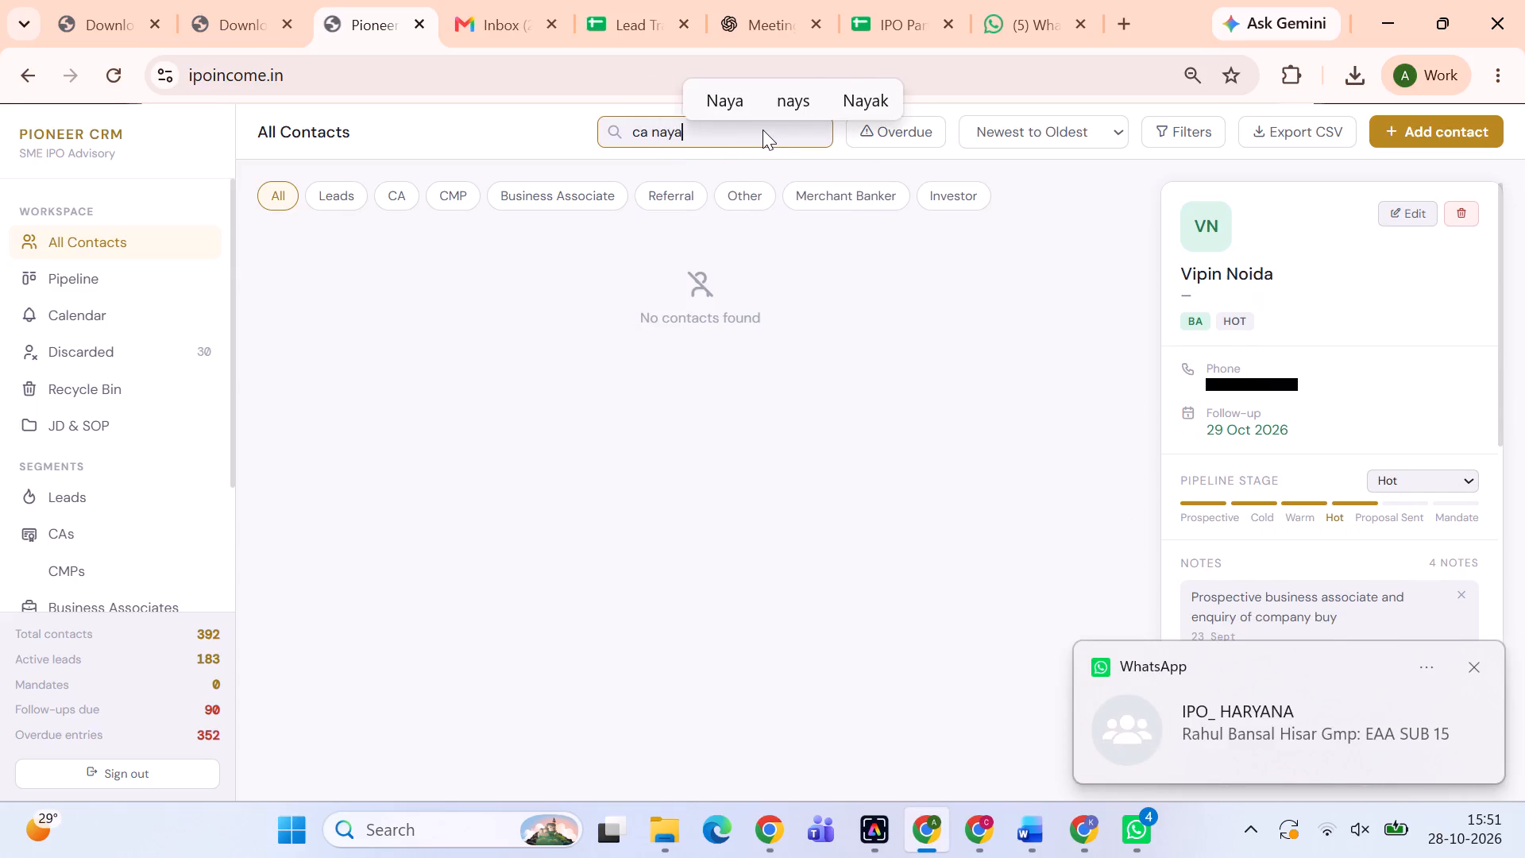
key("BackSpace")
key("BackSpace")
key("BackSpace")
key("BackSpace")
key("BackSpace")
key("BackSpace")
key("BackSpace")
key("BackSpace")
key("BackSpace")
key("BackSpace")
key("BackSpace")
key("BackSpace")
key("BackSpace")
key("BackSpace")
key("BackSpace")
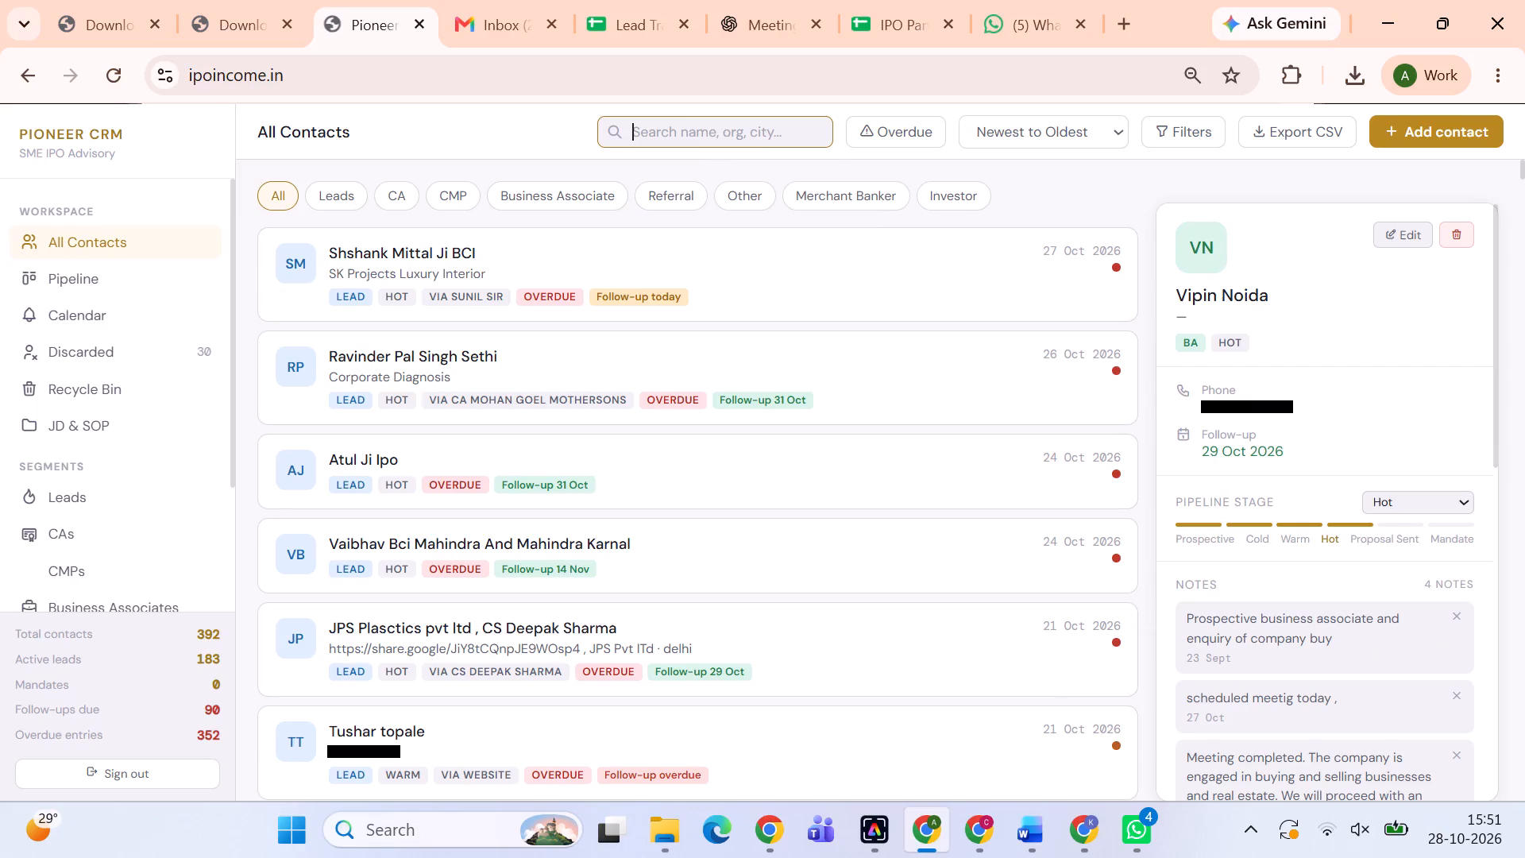
Search the contacts for "raghav" and open the details of the CA business associate in Jammu.
double_click(762, 129)
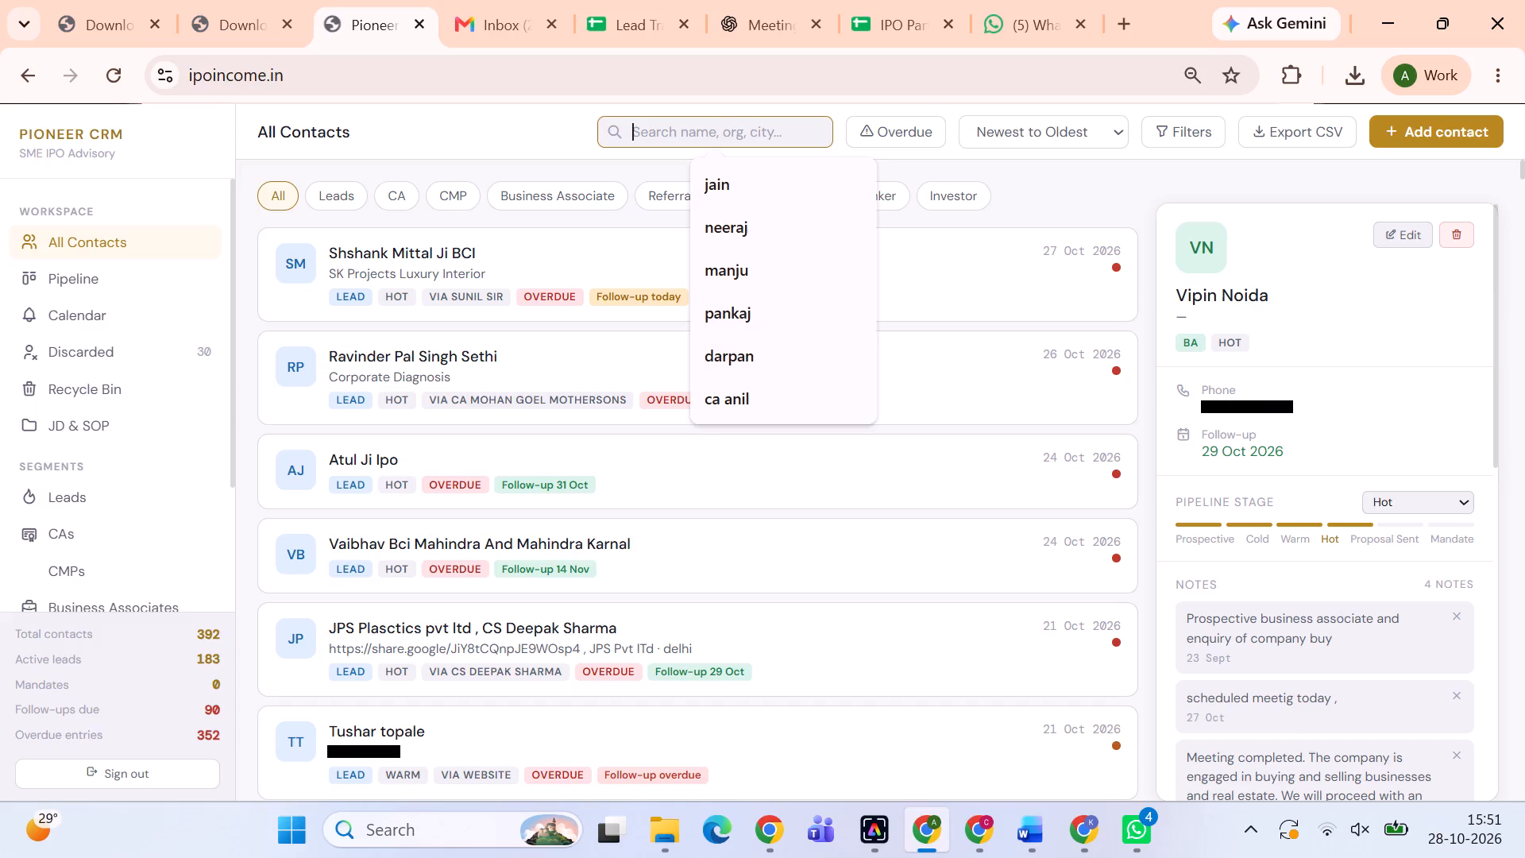
left_click_drag(712, 114, 705, 126)
left_click(705, 126)
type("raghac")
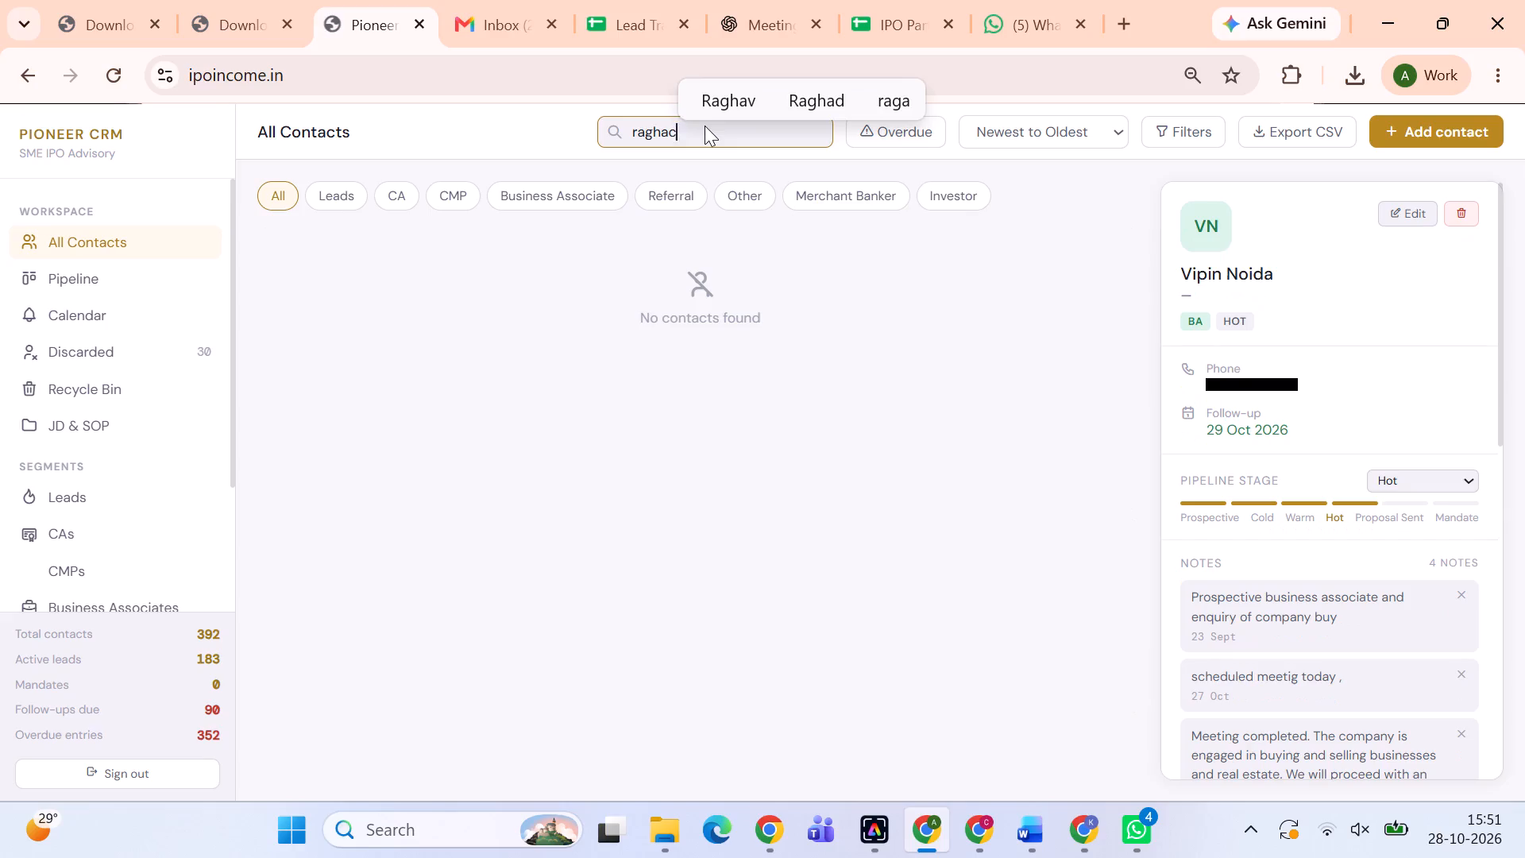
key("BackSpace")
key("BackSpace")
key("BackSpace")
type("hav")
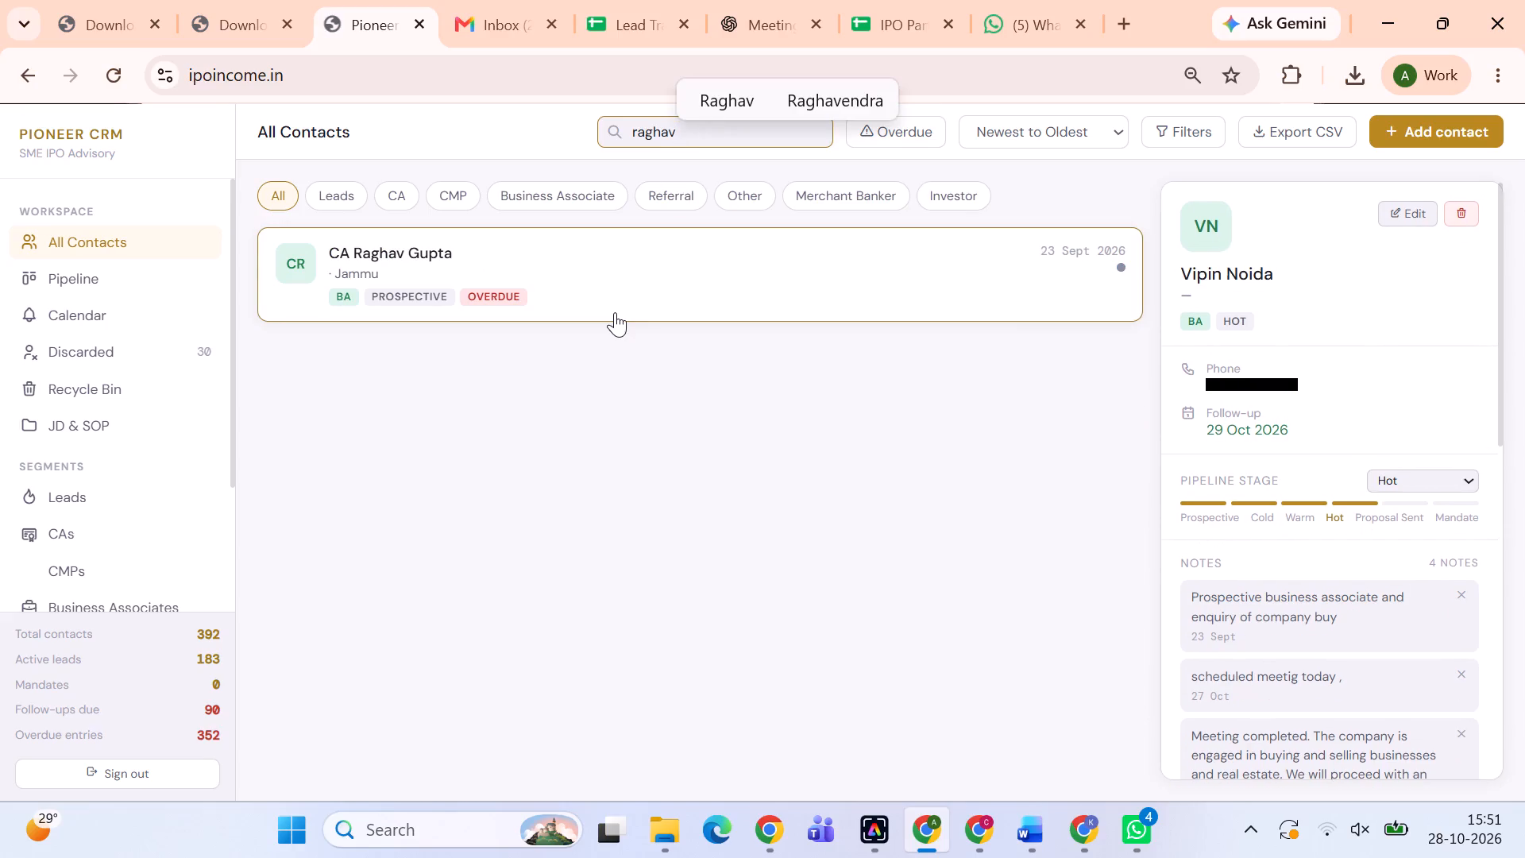
left_click(674, 273)
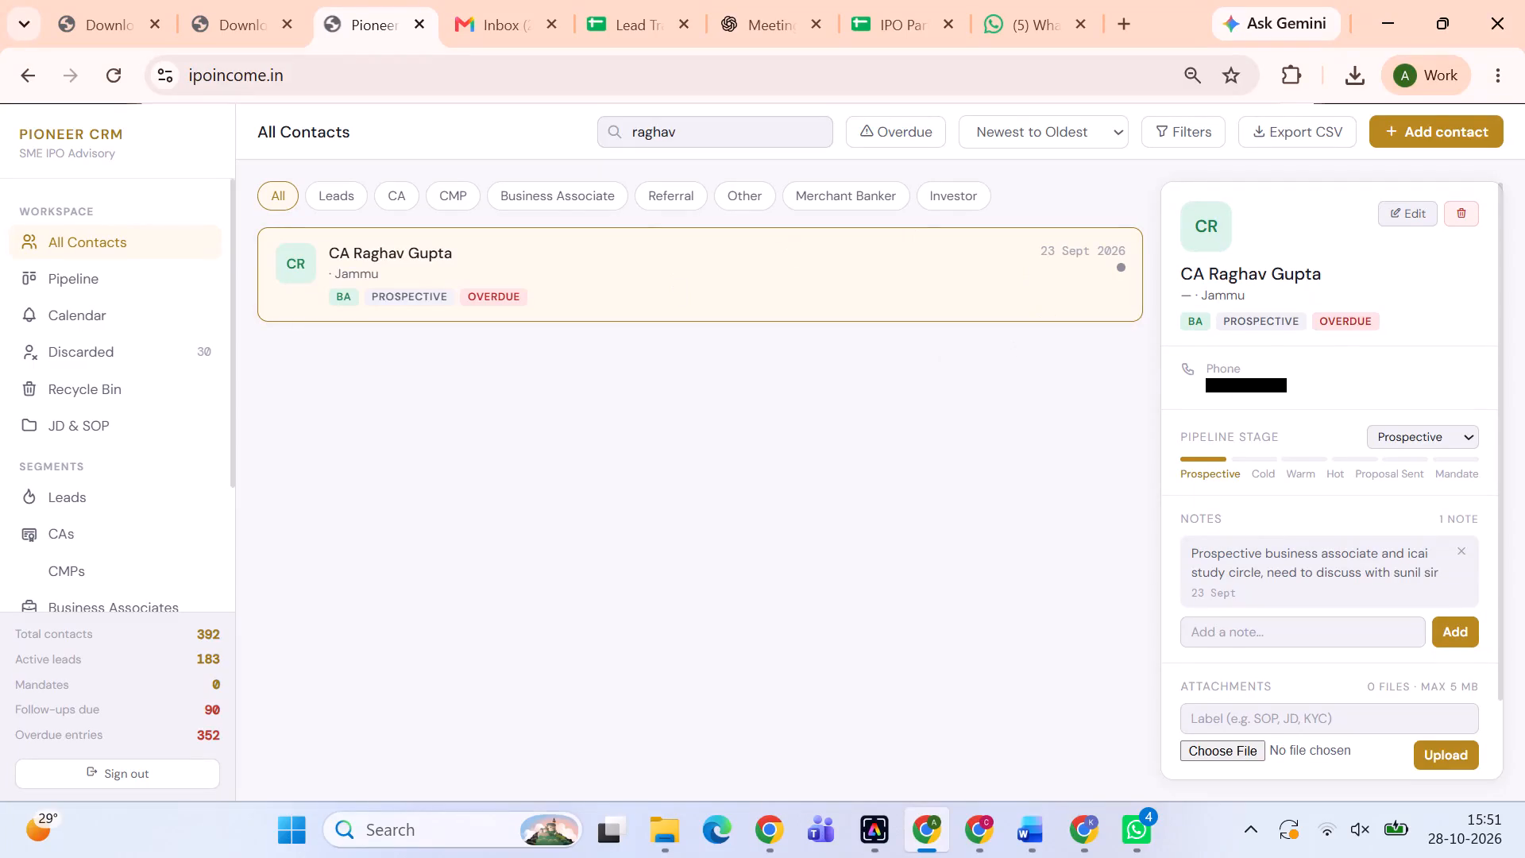
Replace the contact search with "nikhil" and open the details of the Rohini Studycircle referral.
left_click(699, 124)
key("BackSpace")
key("BackSpace")
key("BackSpace")
key("BackSpace")
key("BackSpace")
key("BackSpace")
key("BackSpace")
key("BackSpace")
key("BackSpace")
key("BackSpace")
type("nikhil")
left_click(703, 276)
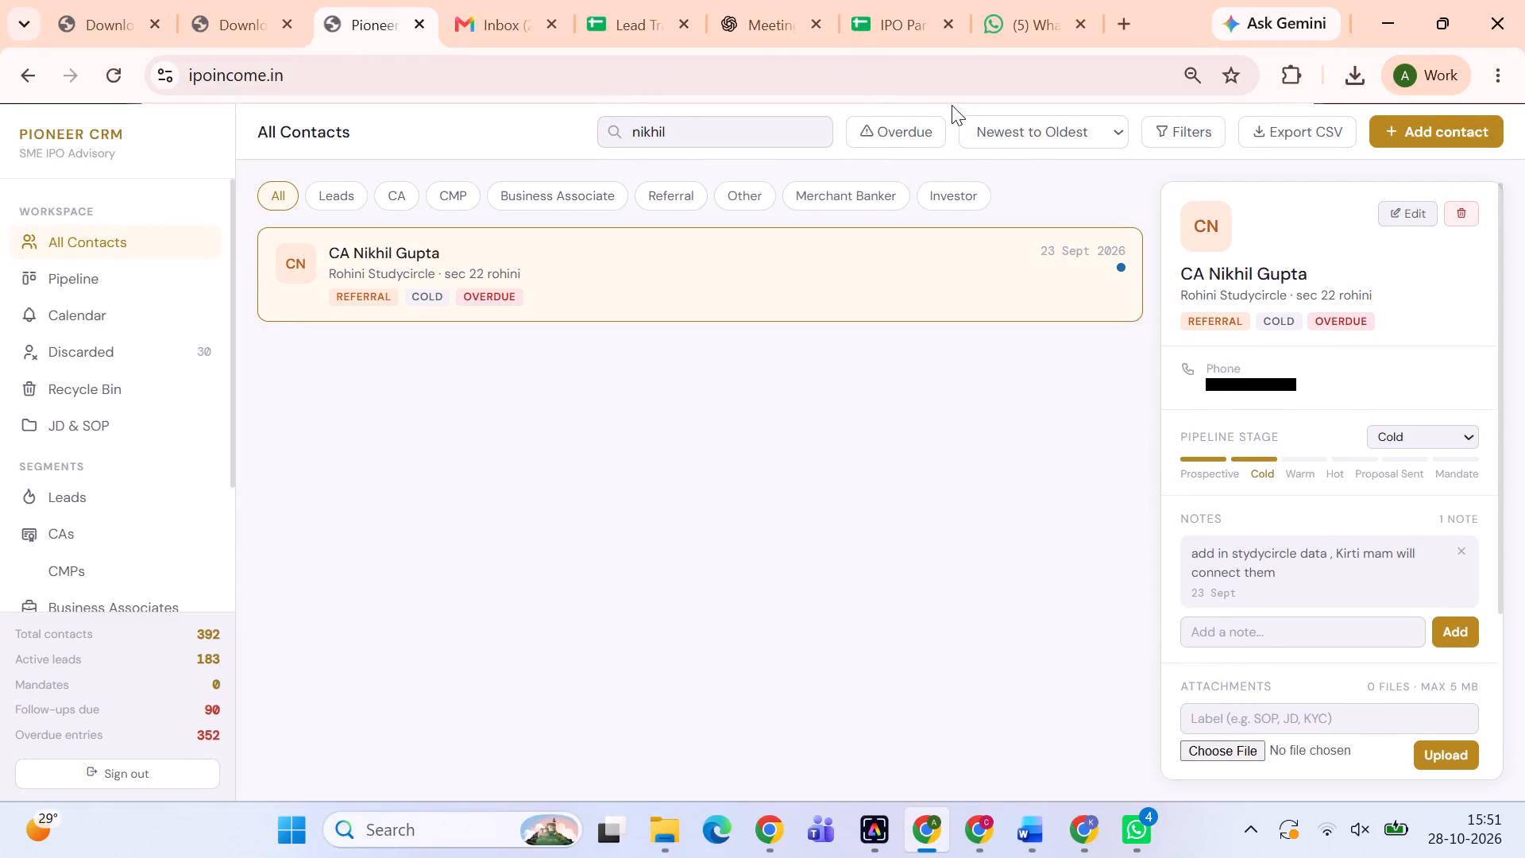
left_click(766, 129)
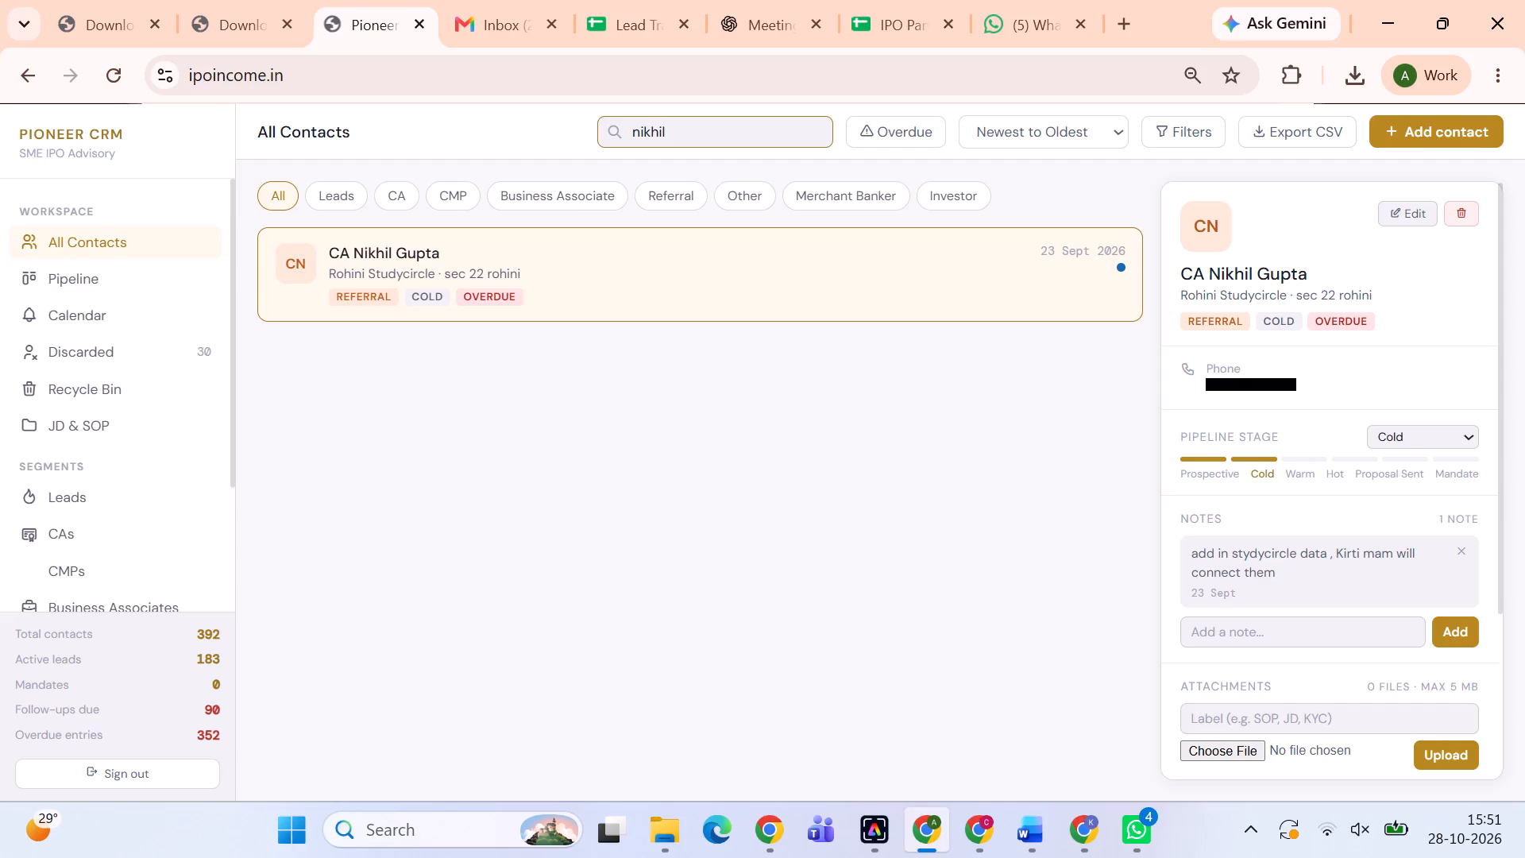
key("BackSpace")
key("BackSpace")
key("BackSpace")
key("BackSpace")
key("BackSpace")
key("BackSpace")
key("BackSpace")
key("BackSpace")
key("BackSpace")
key("BackSpace")
key("BackSpace")
key("BackSpace")
key("BackSpace")
key("BackSpace")
key("BackSpace")
key("BackSpace")
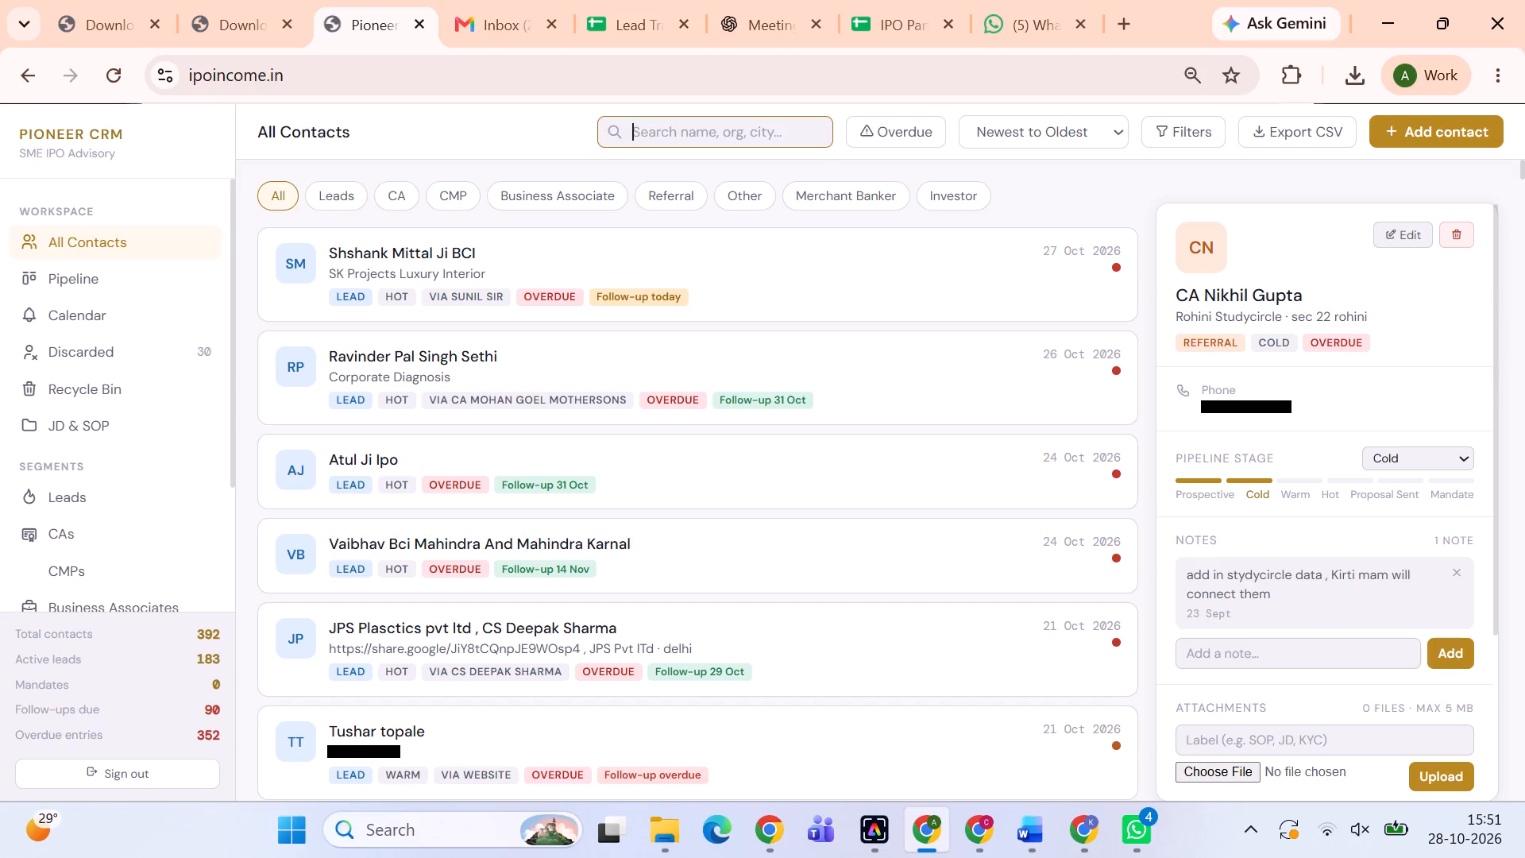
left_click(820, 135)
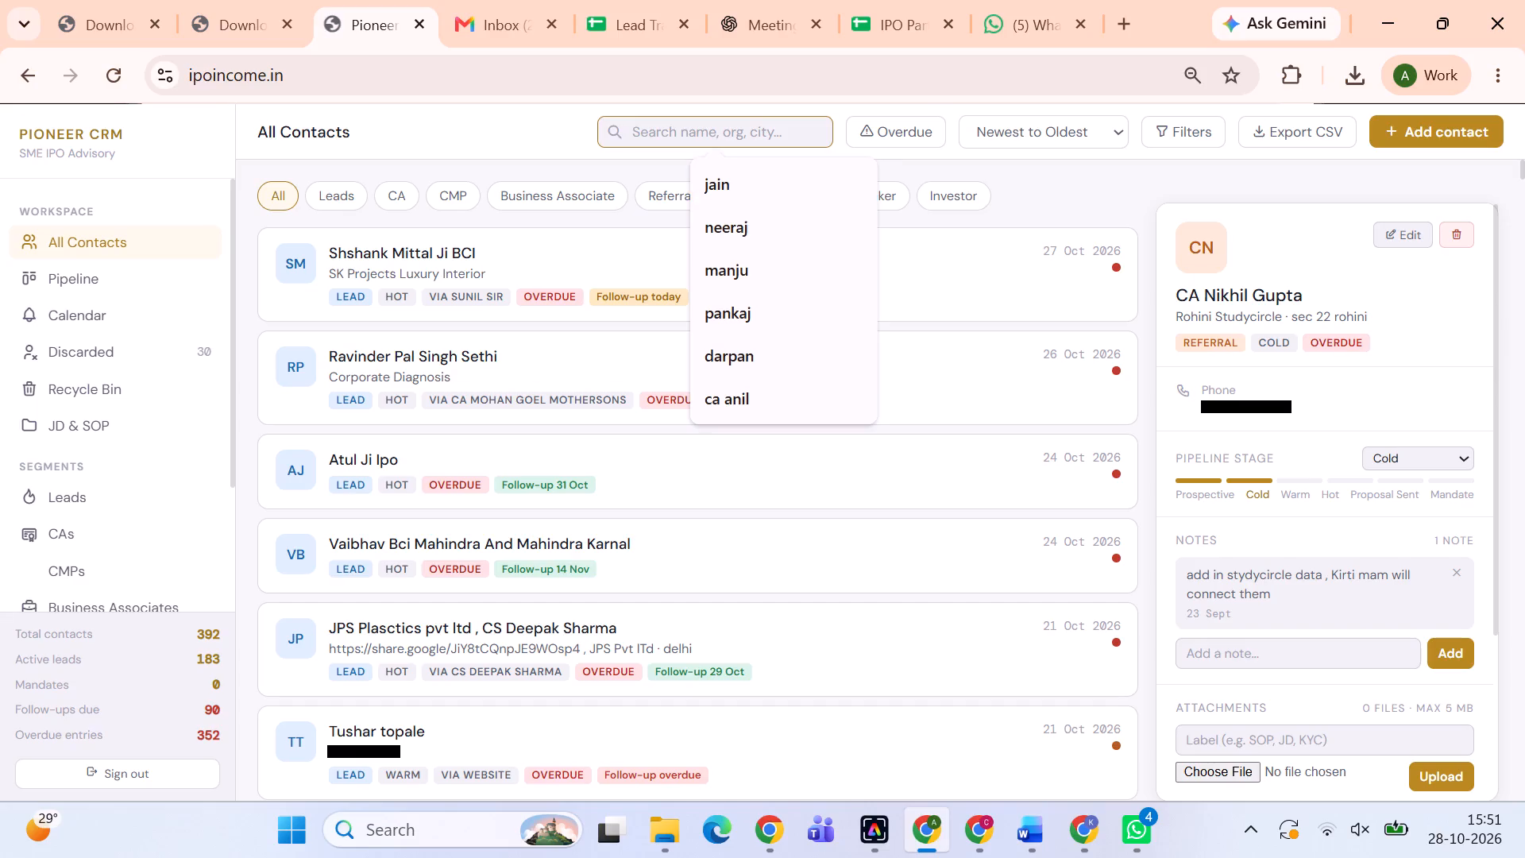
left_click(820, 135)
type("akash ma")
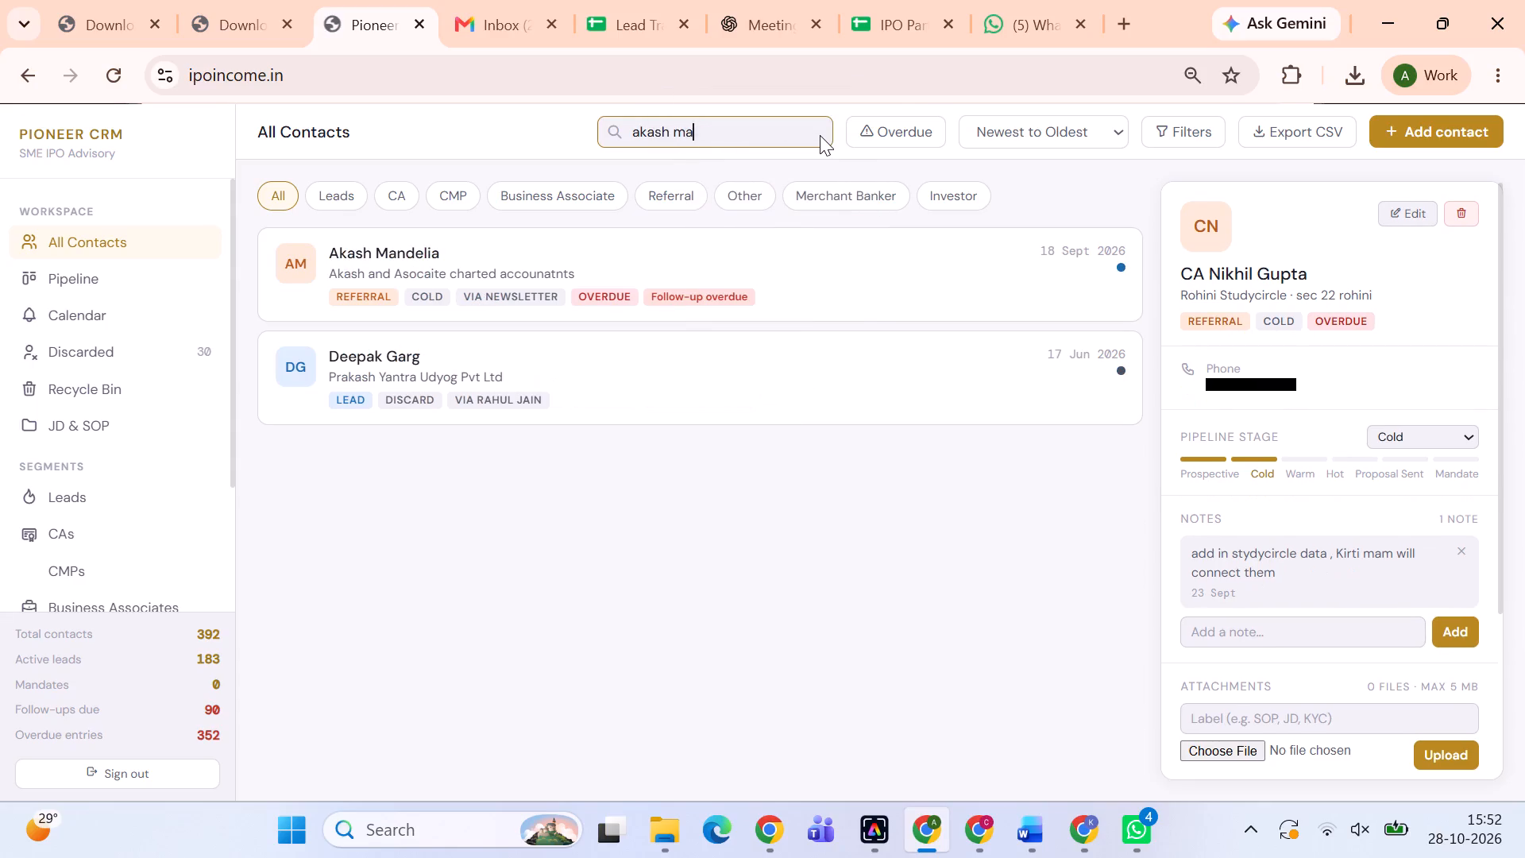
left_click(917, 288)
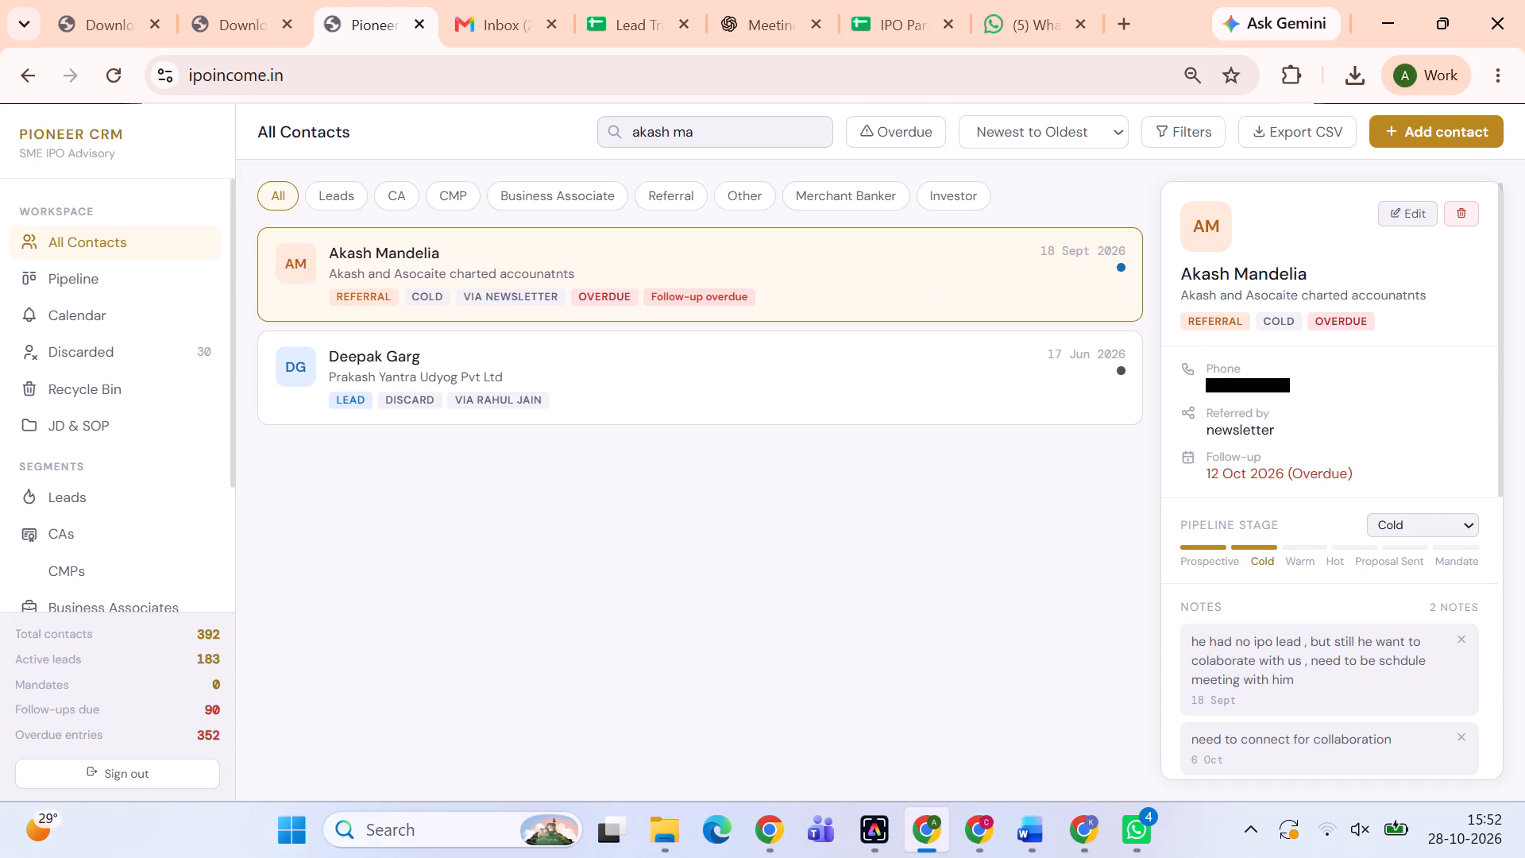
scroll(1358, 626, "down", 1)
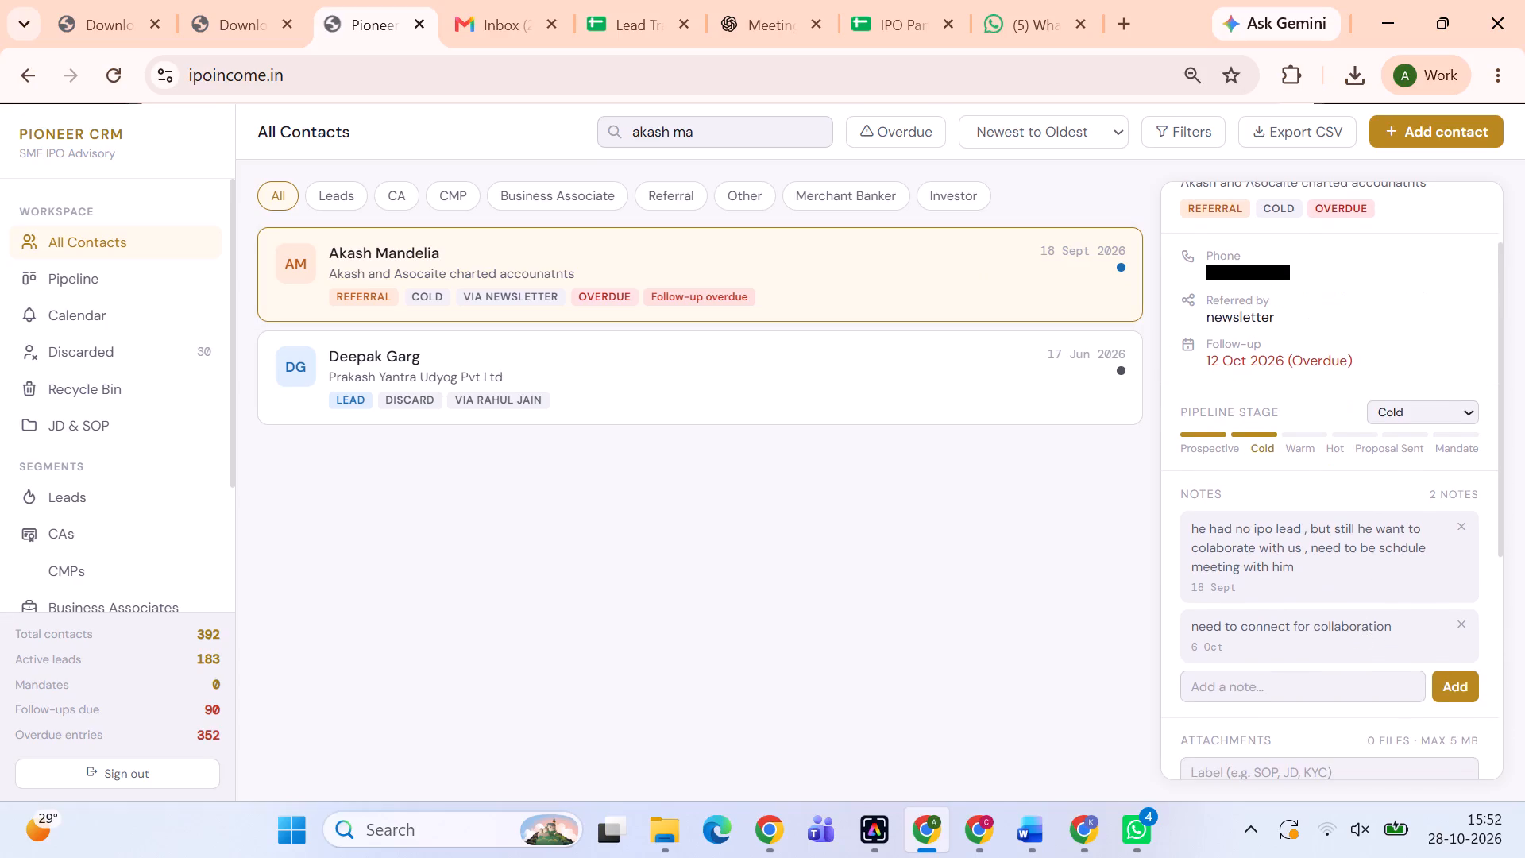
scroll(1293, 525, "up", 1)
Clear the contact search to show the full contact list.
left_click(709, 135)
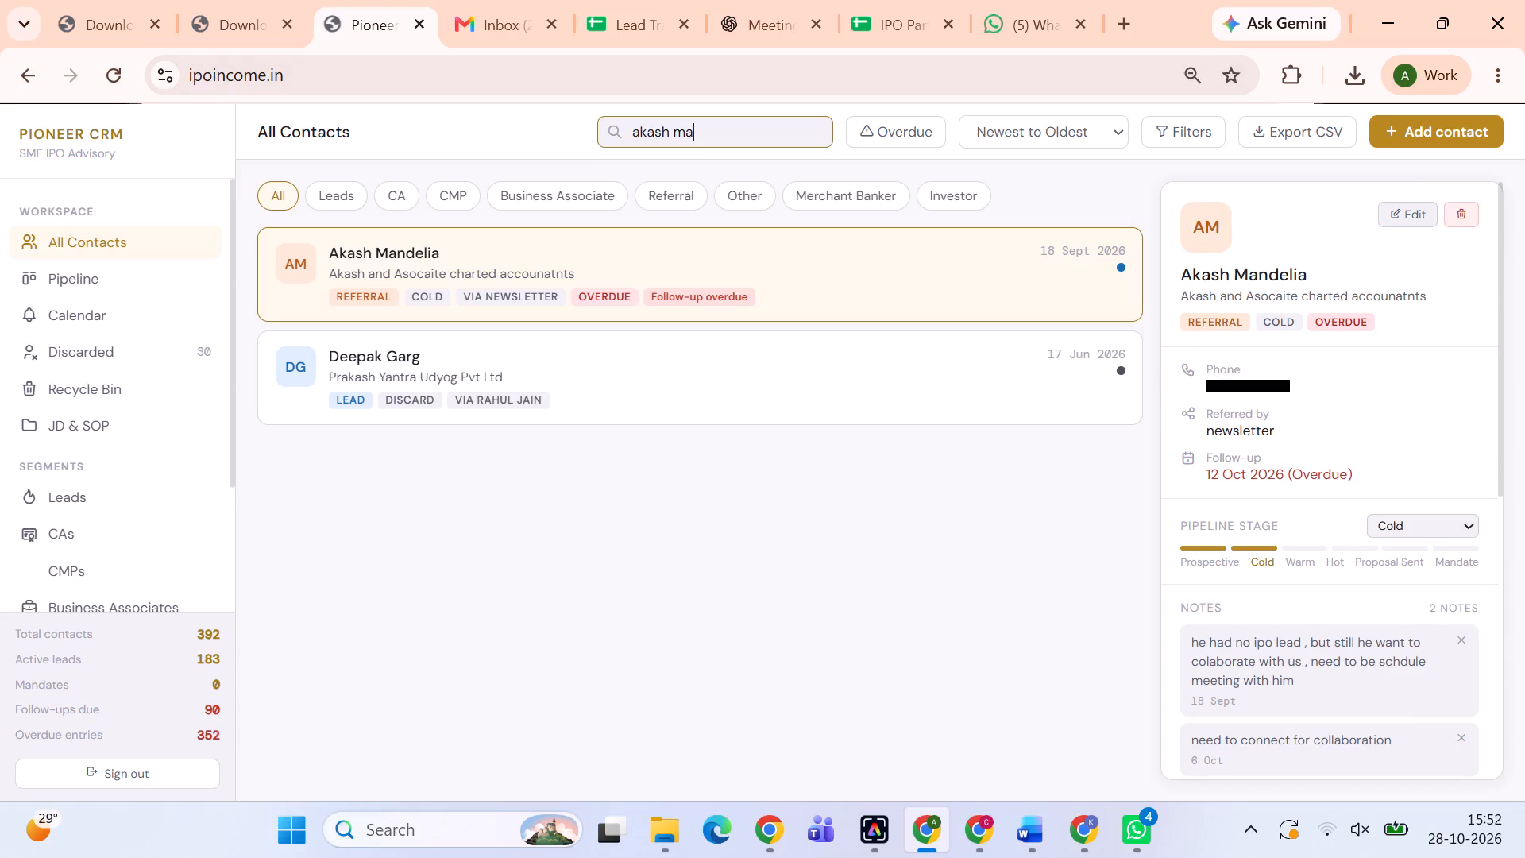
key("BackSpace")
key("BackSpace")
key("BackSpace")
key("BackSpace")
key("BackSpace")
key("BackSpace")
key("BackSpace")
key("BackSpace")
key("BackSpace")
key("BackSpace")
key("BackSpace")
key("BackSpace")
key("BackSpace")
key("BackSpace")
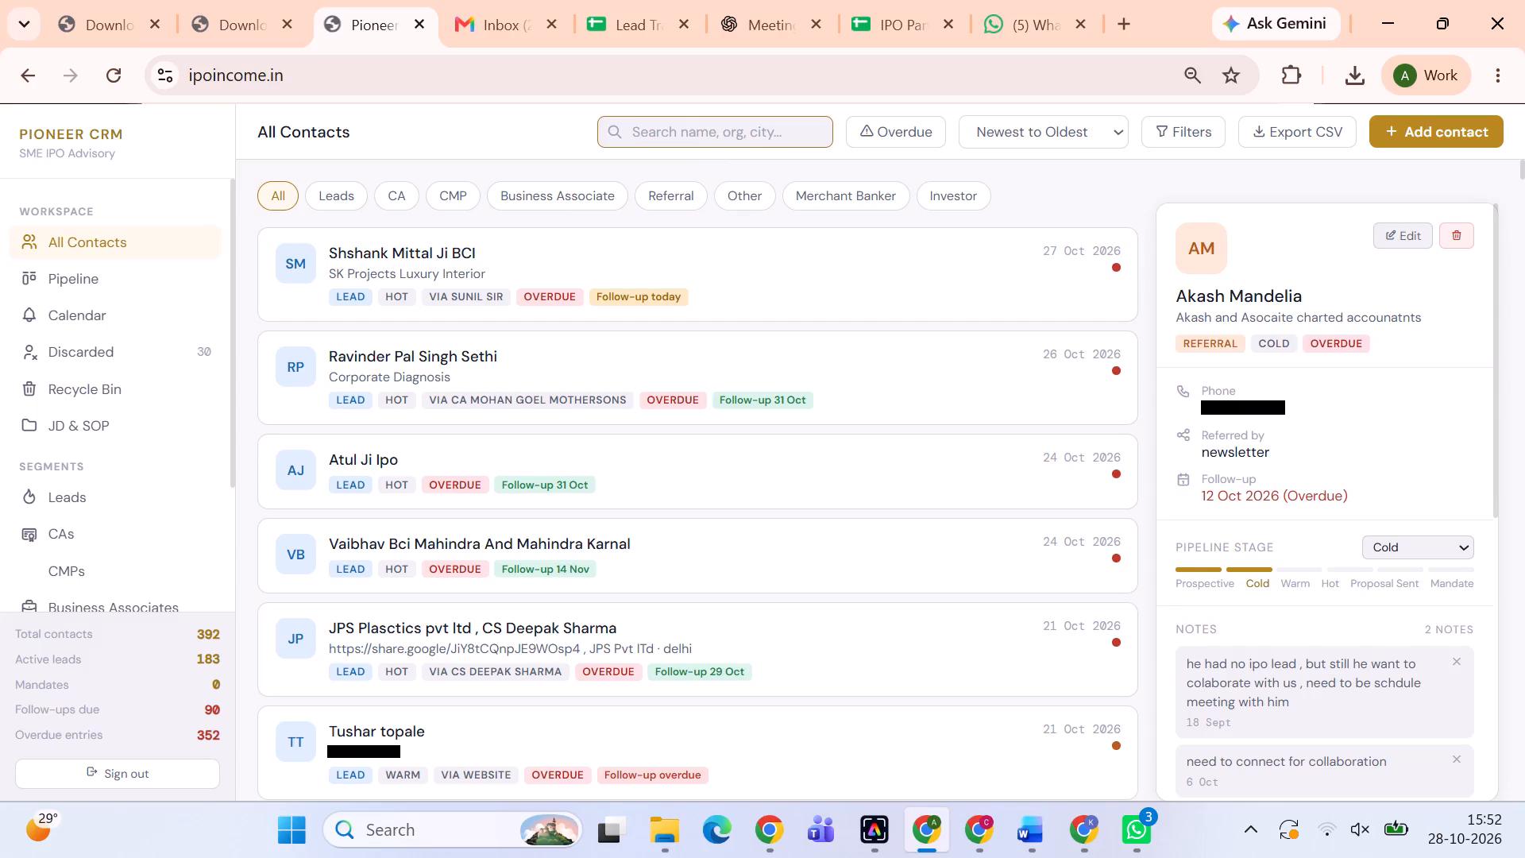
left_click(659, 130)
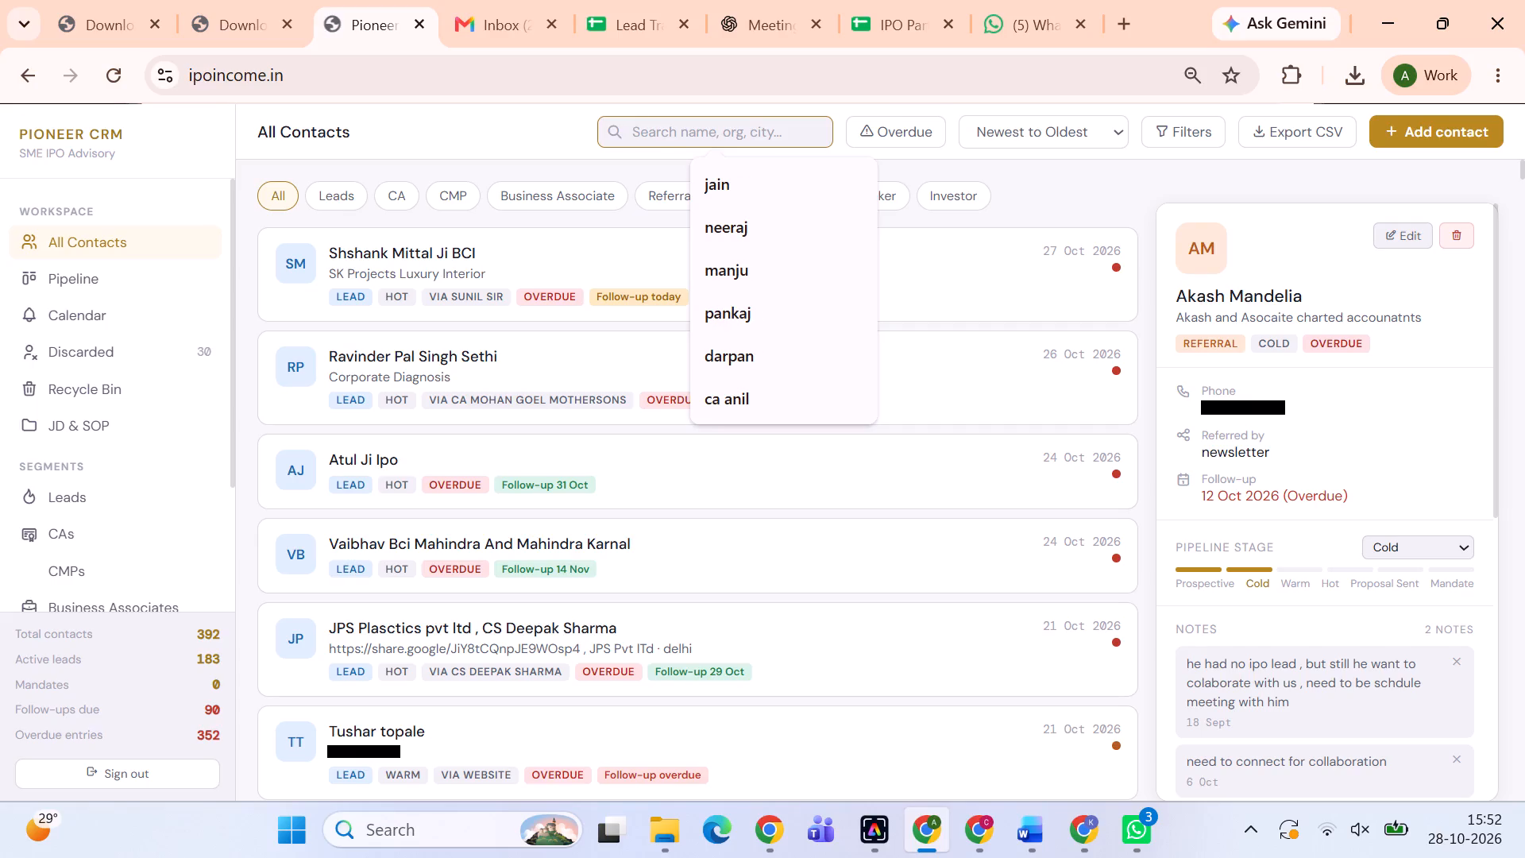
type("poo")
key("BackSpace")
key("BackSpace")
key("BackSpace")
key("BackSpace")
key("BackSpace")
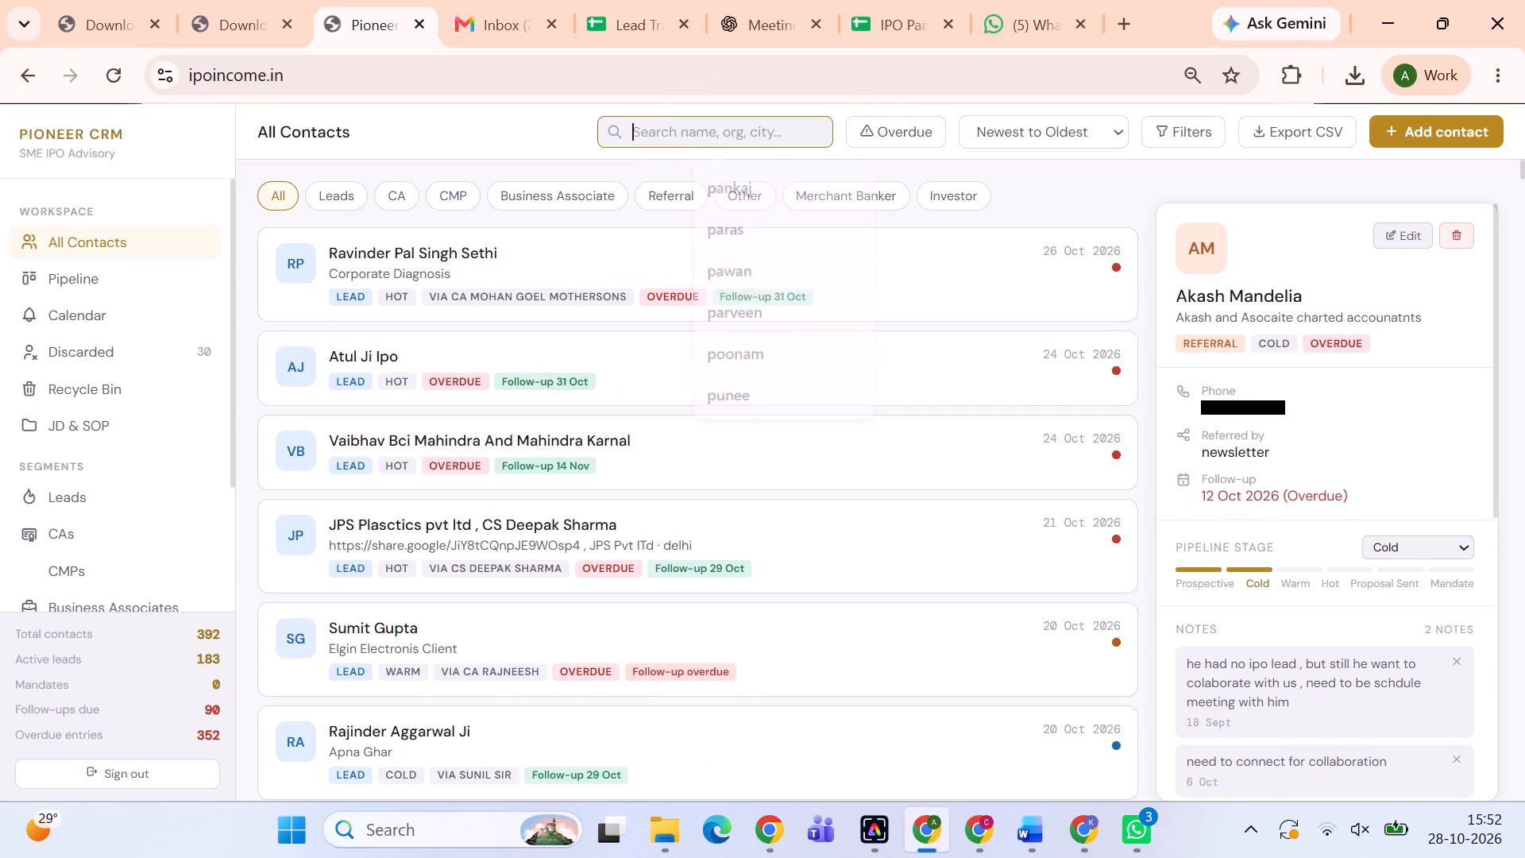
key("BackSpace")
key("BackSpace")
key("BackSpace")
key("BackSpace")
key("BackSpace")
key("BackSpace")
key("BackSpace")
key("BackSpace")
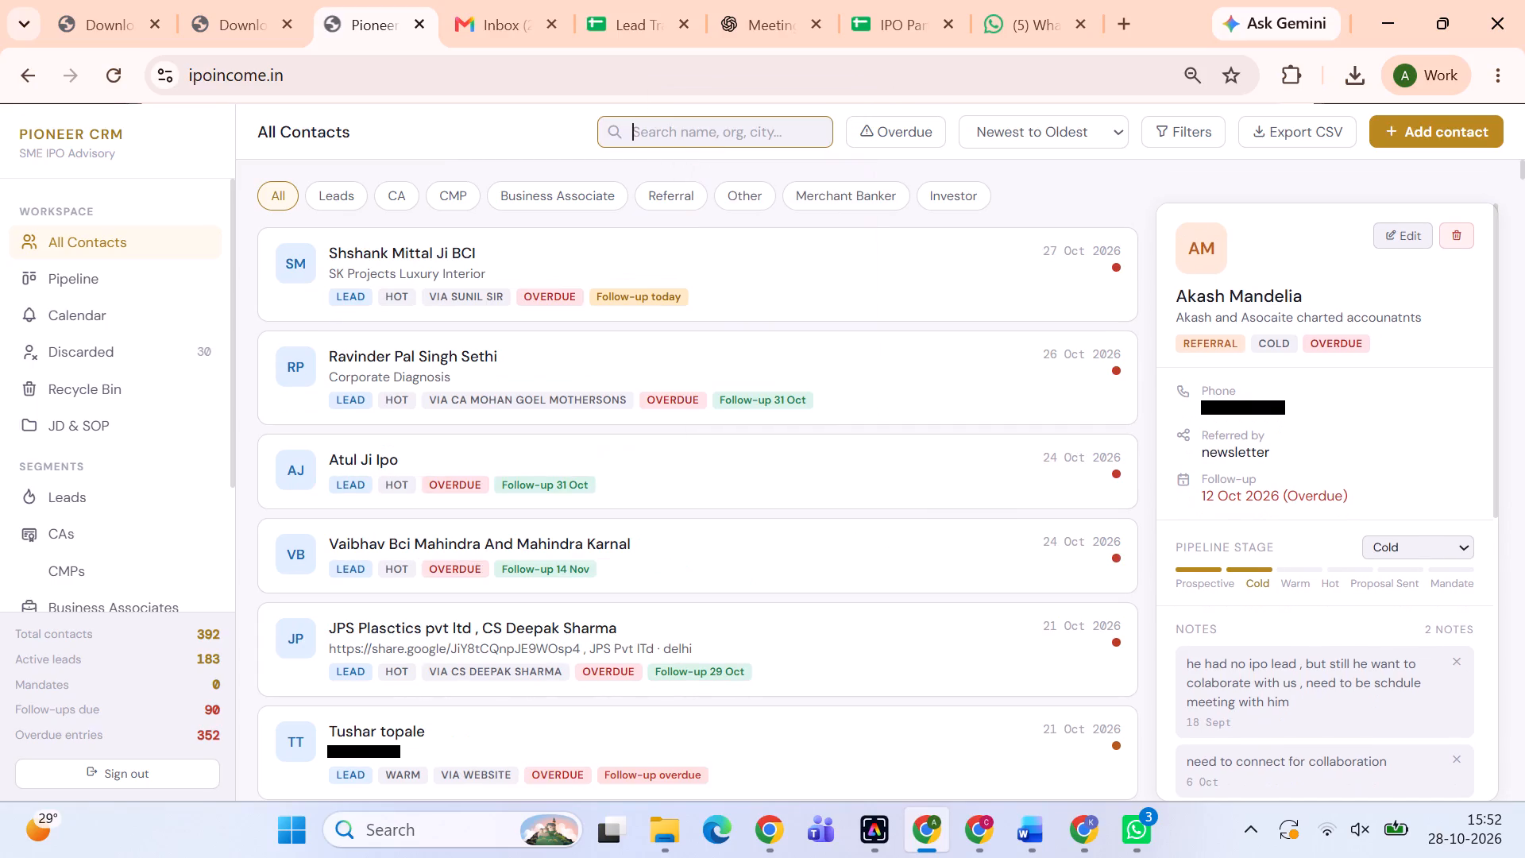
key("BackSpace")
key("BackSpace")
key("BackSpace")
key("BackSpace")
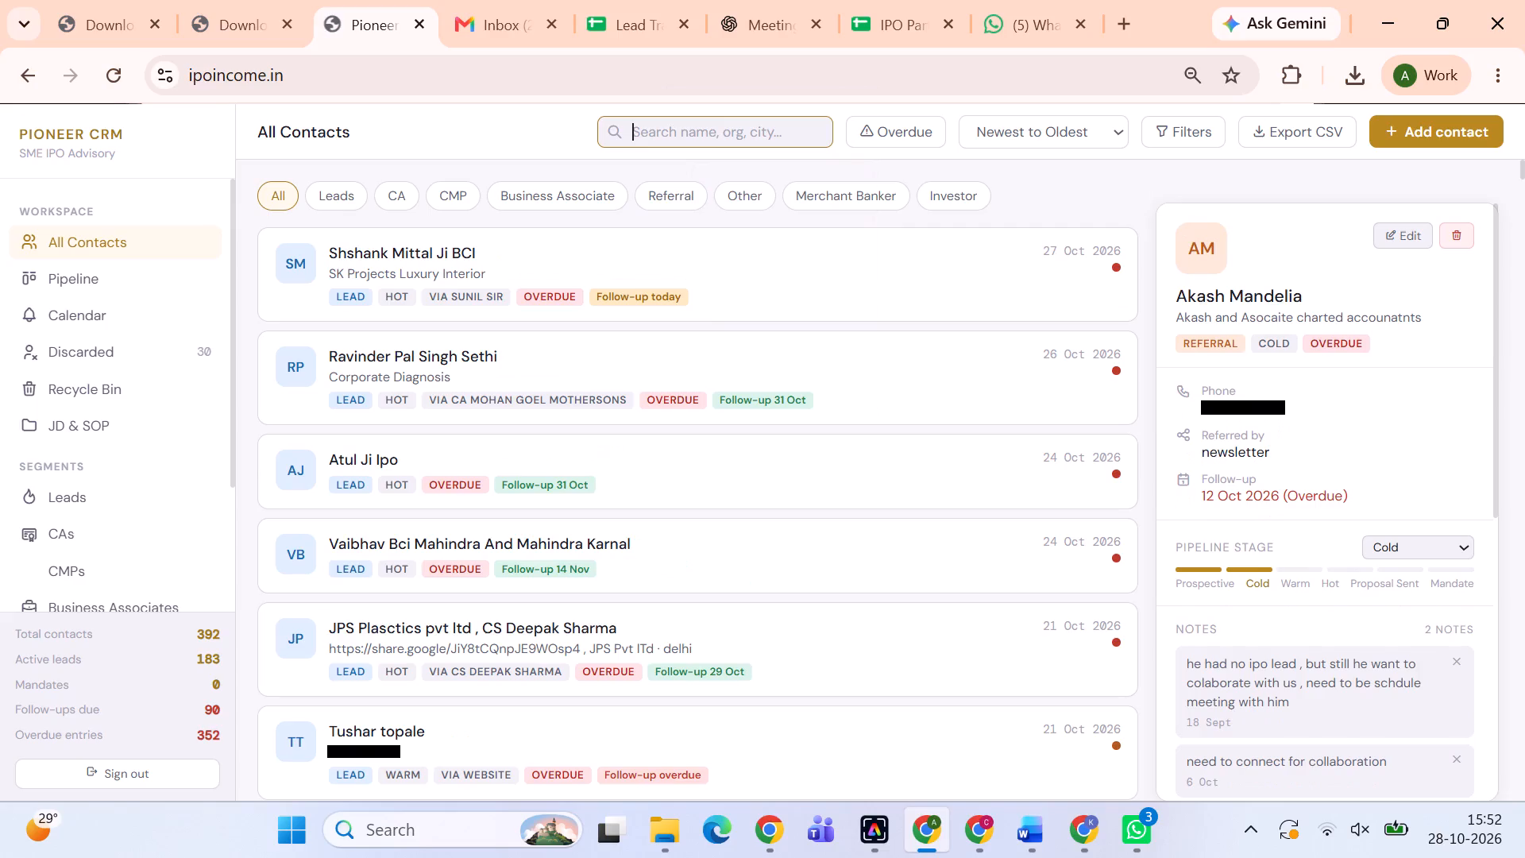
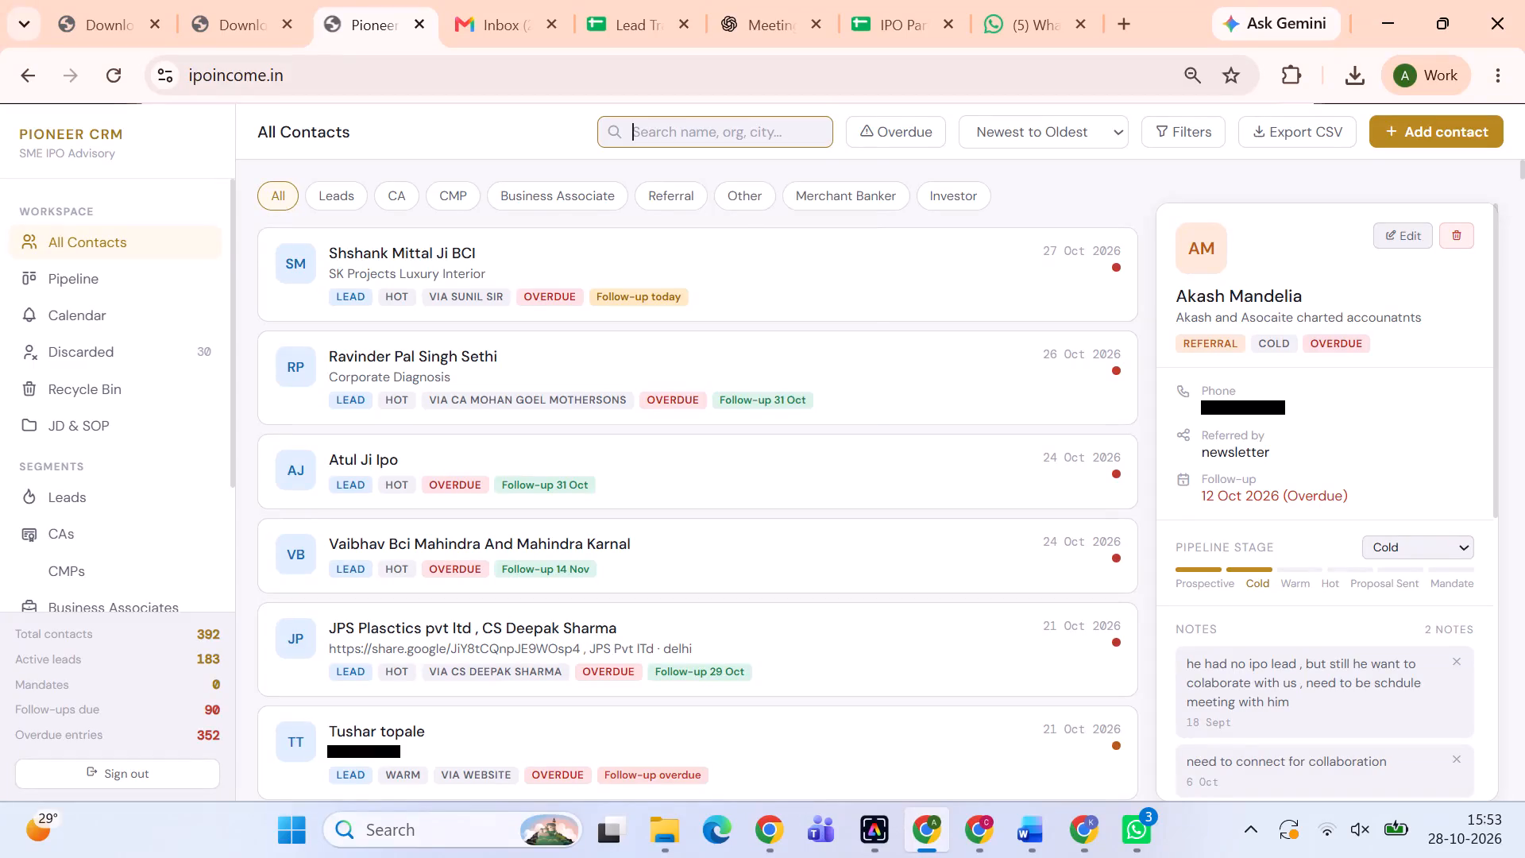
Search the contacts for "sorabh" and shorten the search term to "so".
left_click(661, 138)
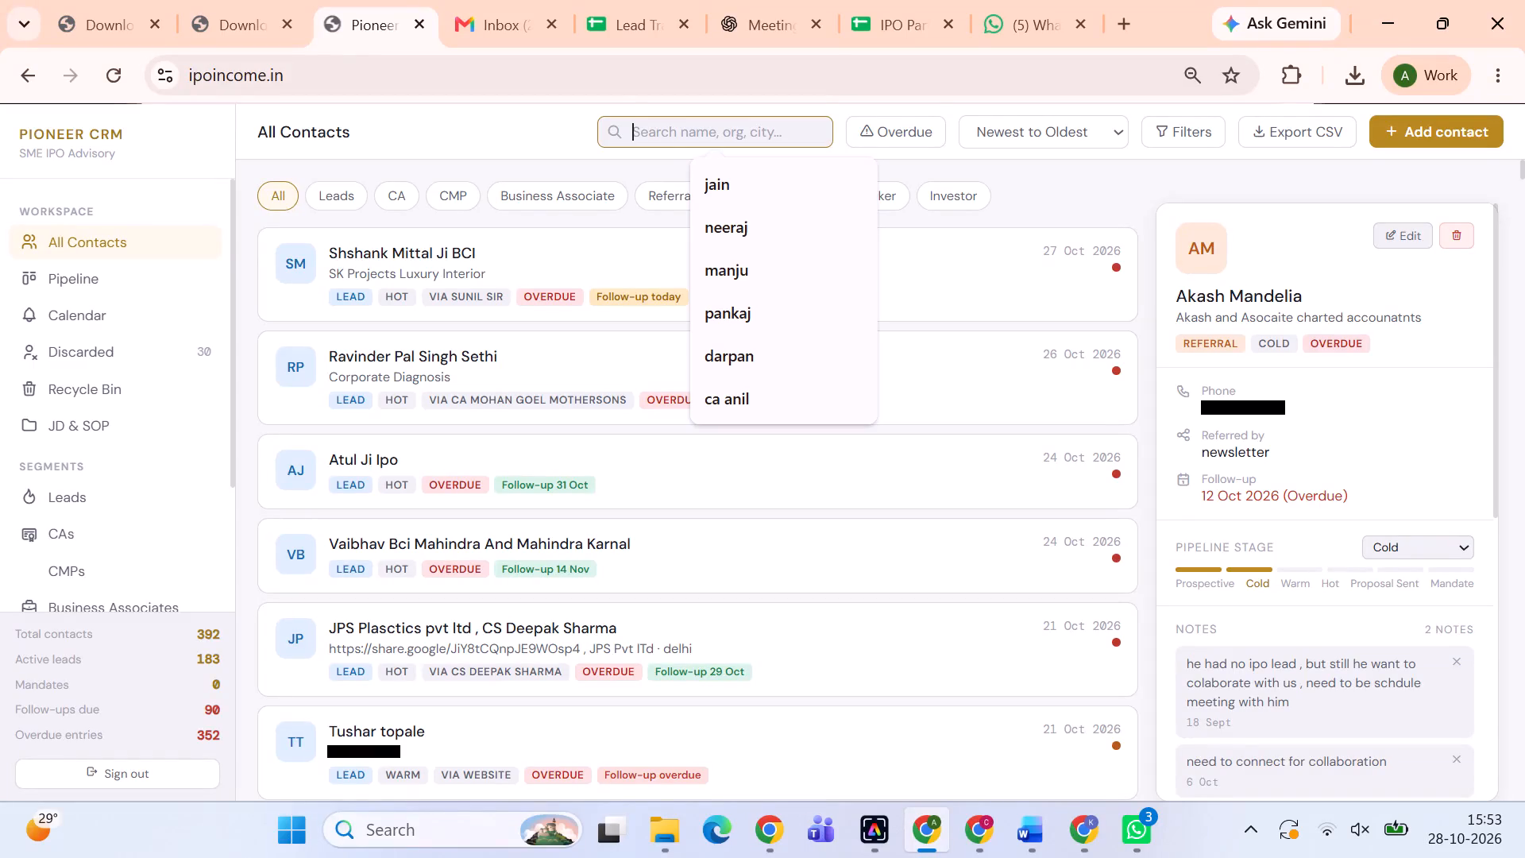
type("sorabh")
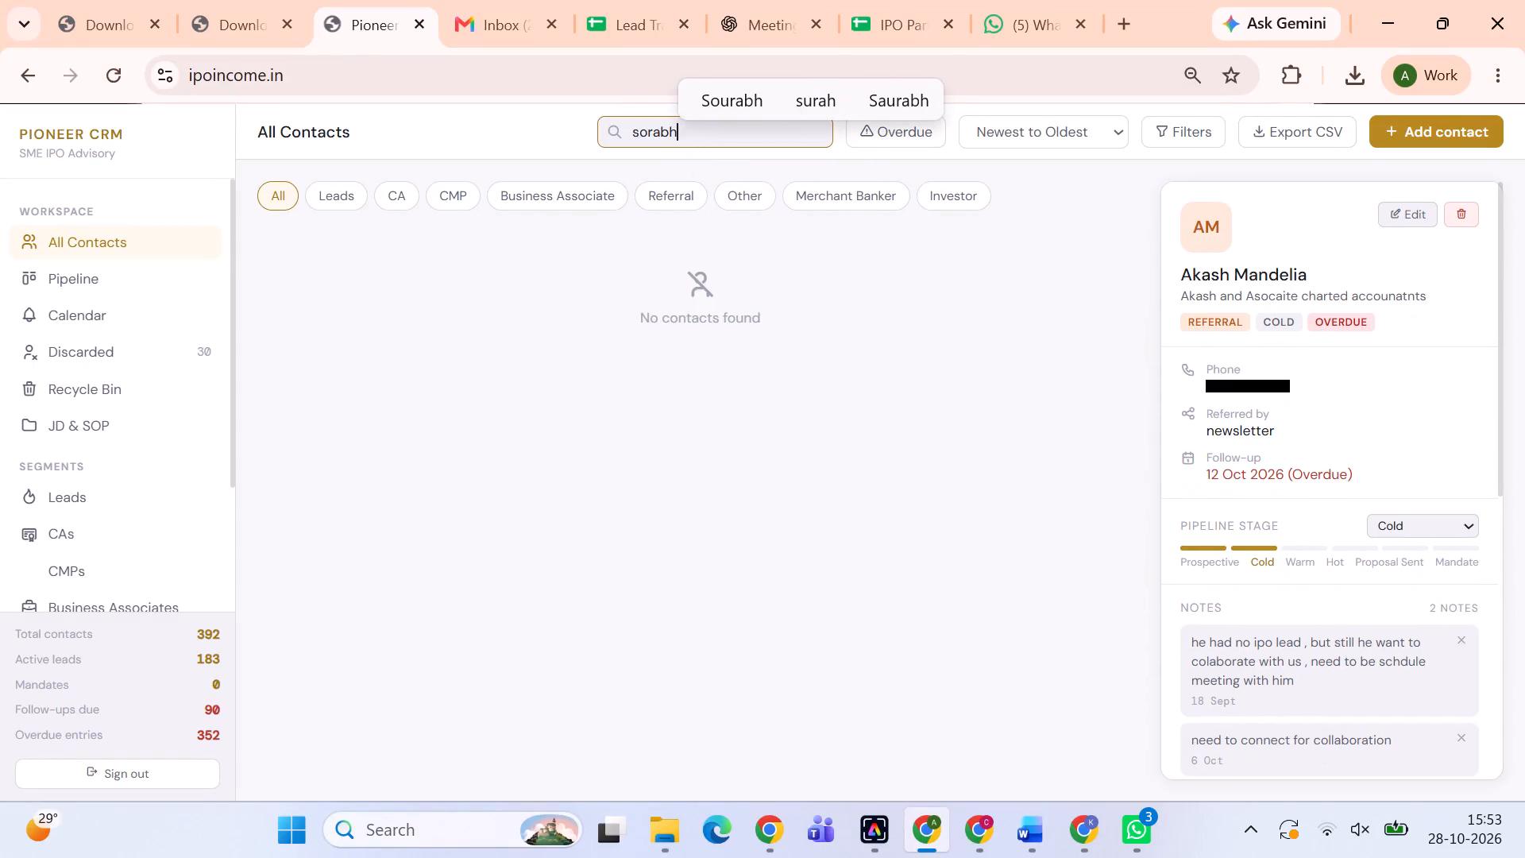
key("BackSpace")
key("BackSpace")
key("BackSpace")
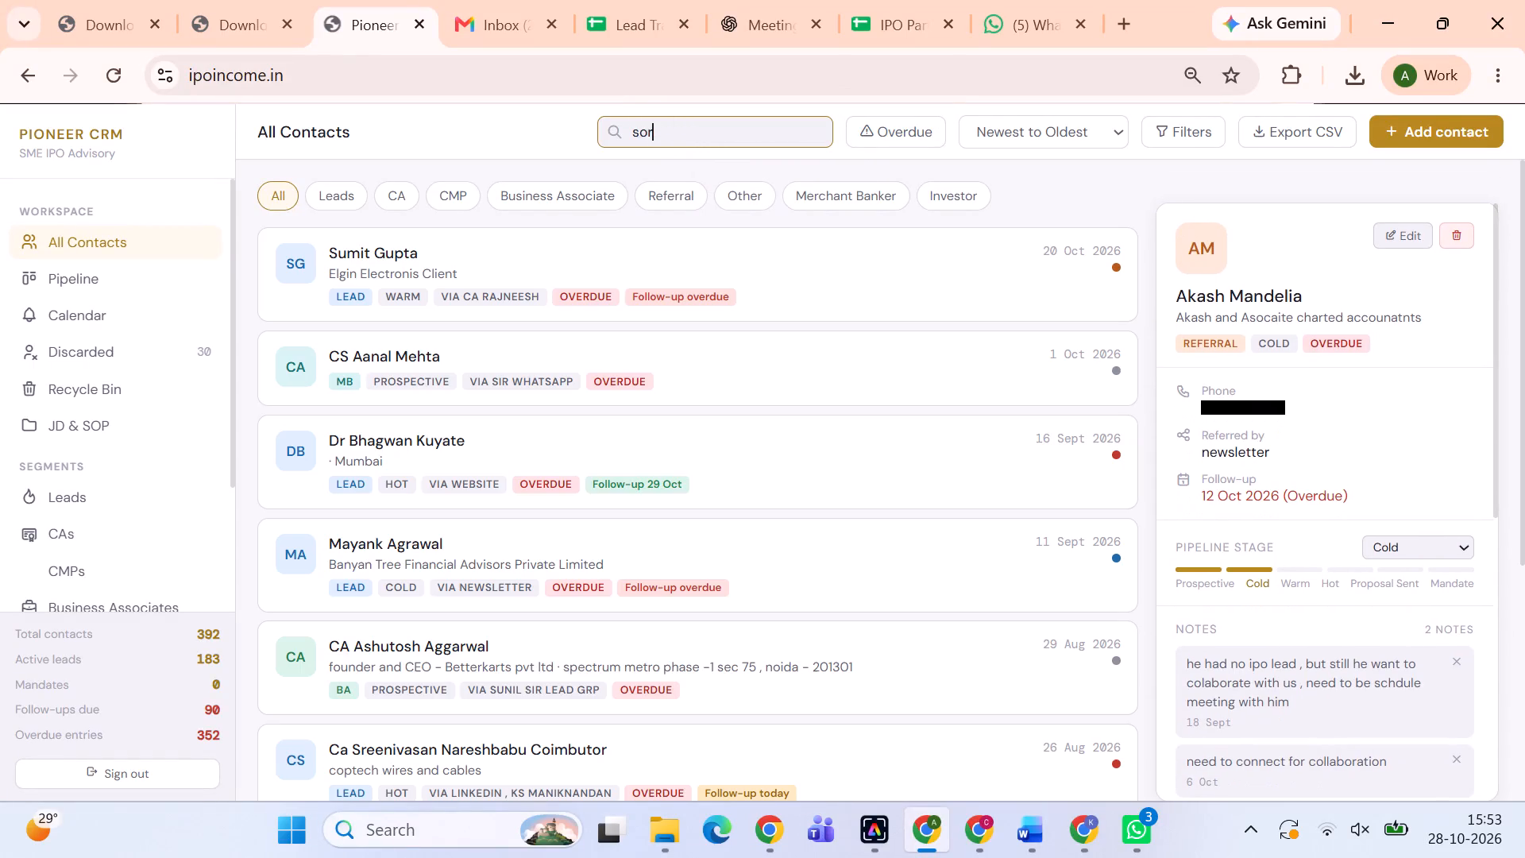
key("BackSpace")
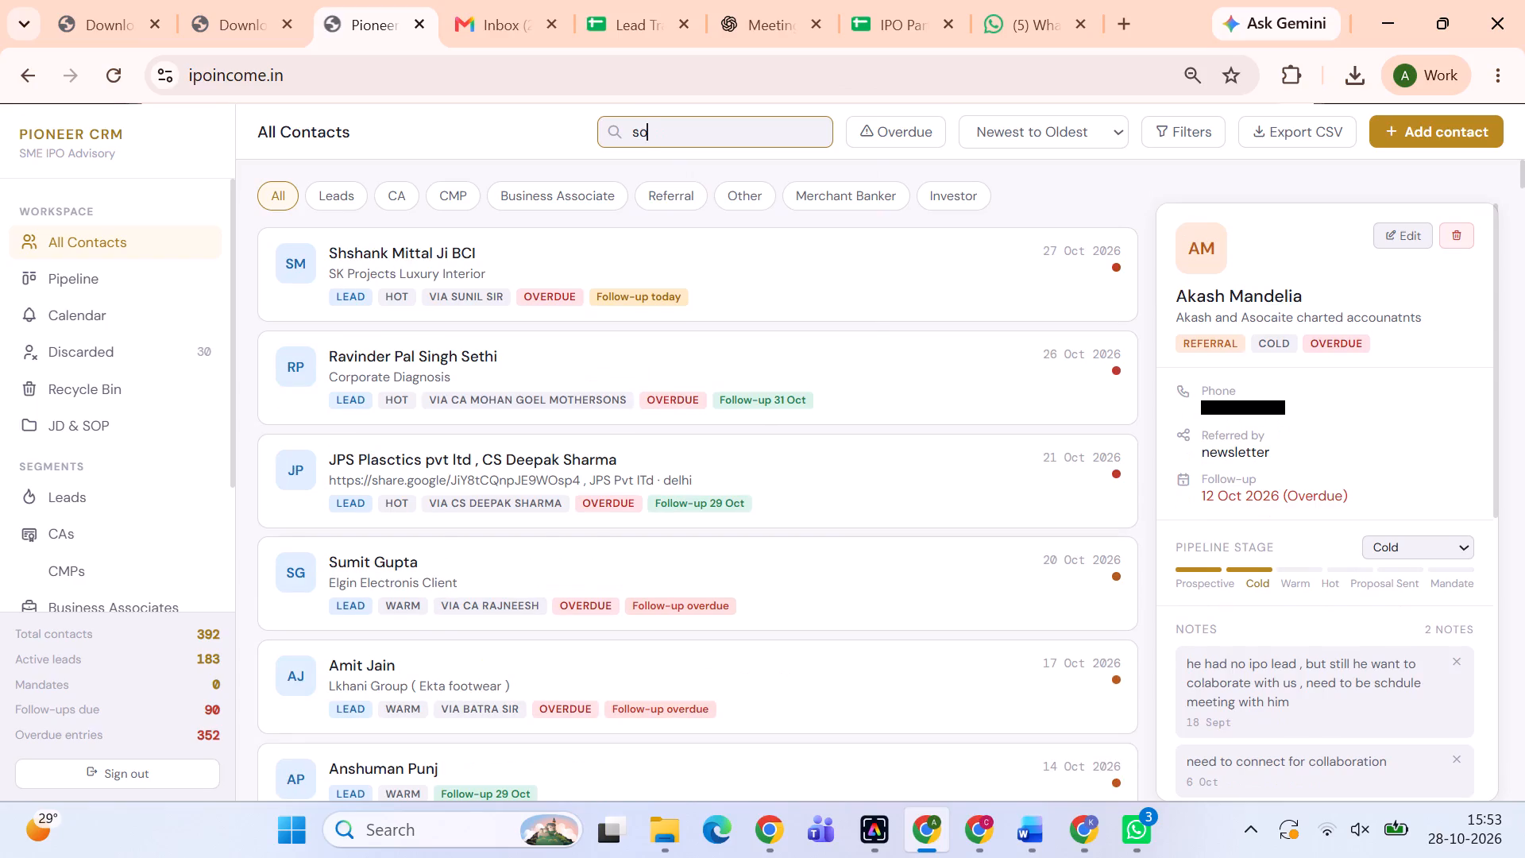
Change the contact search to "saura" and open the details of the Sonipat chartered accountant.
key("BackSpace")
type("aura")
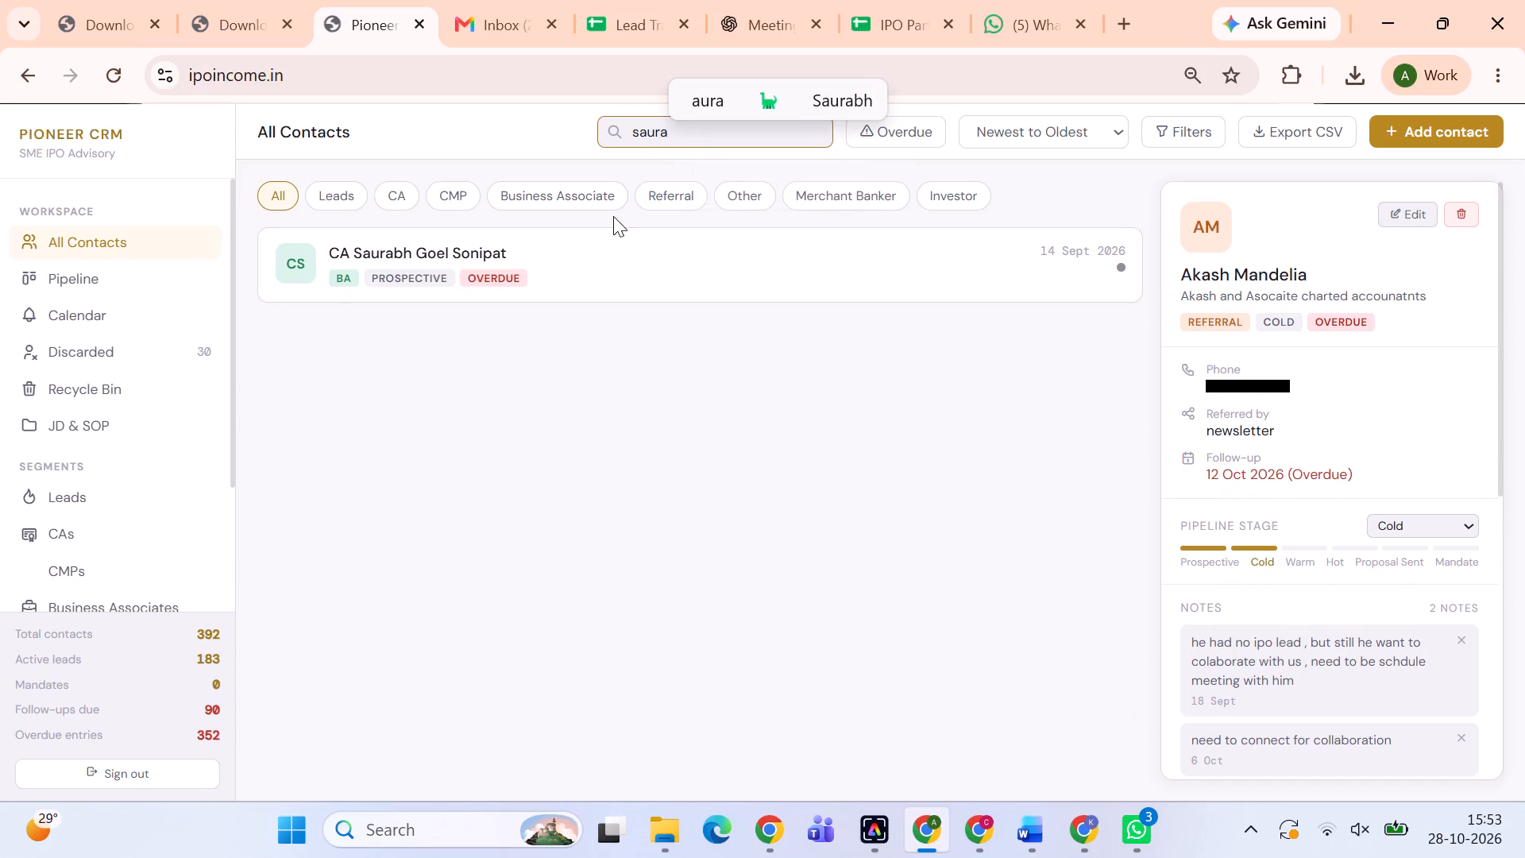
left_click(610, 280)
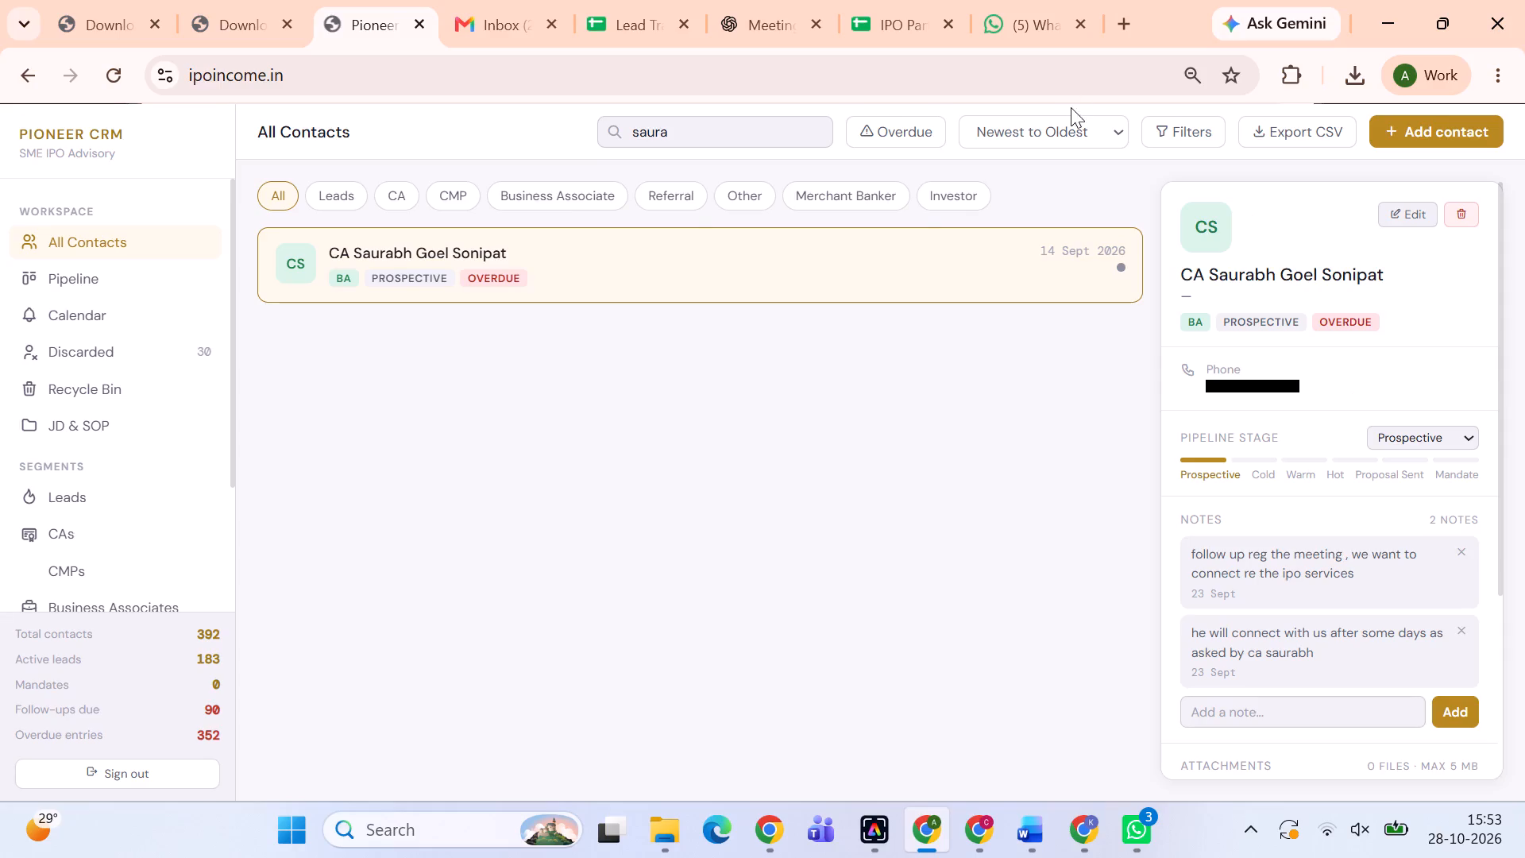
Replace the contact search with "elan" and open the details of the chartered accountant referred via newsletter.
left_click(744, 126)
key("BackSpace")
key("BackSpace")
key("BackSpace")
key("BackSpace")
key("BackSpace")
key("BackSpace")
key("BackSpace")
key("BackSpace")
key("BackSpace")
key("BackSpace")
key("BackSpace")
key("BackSpace")
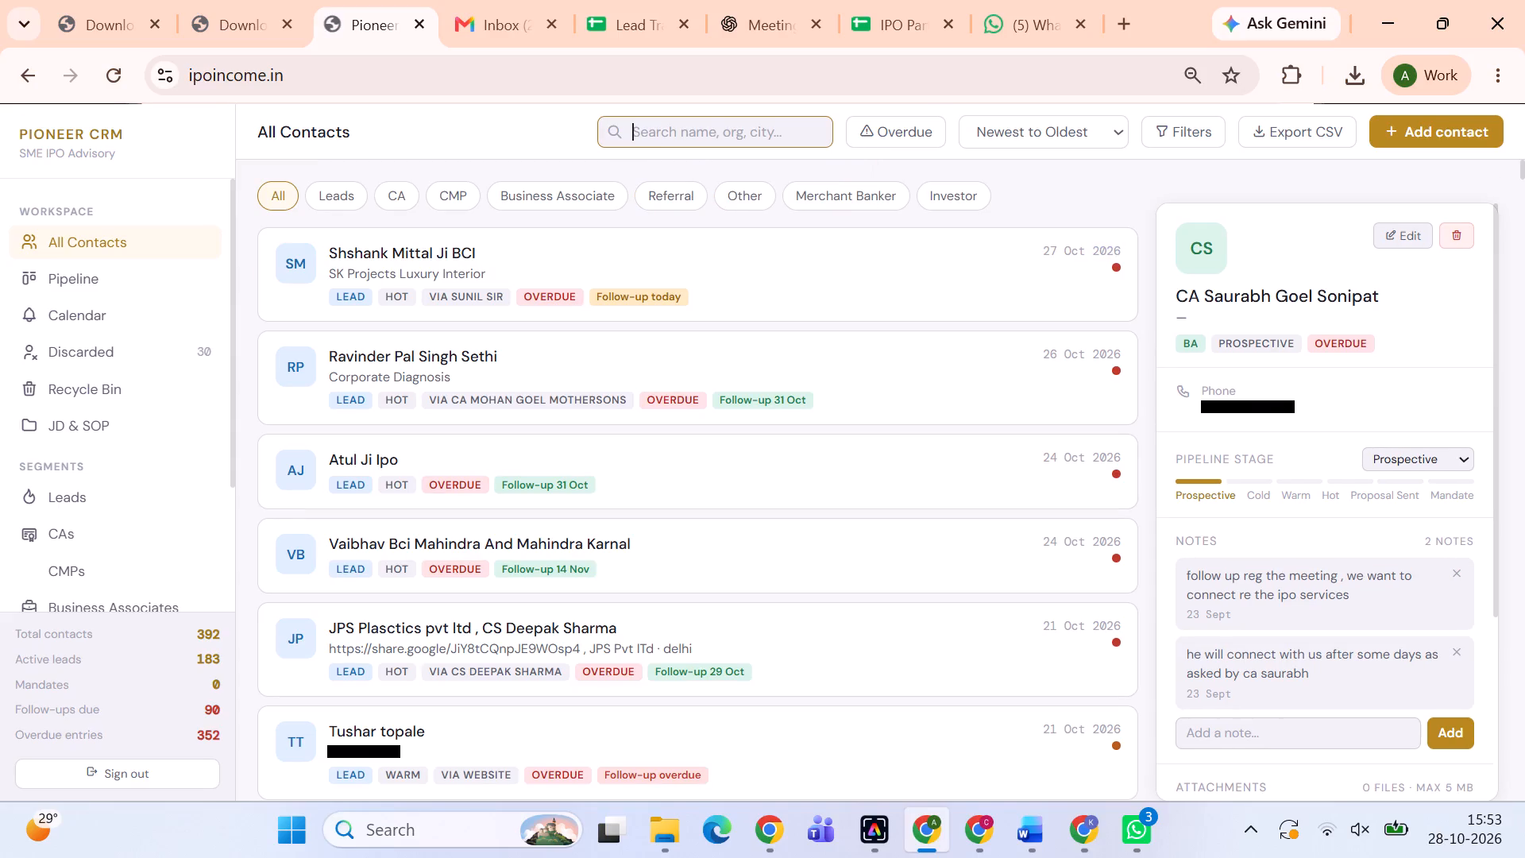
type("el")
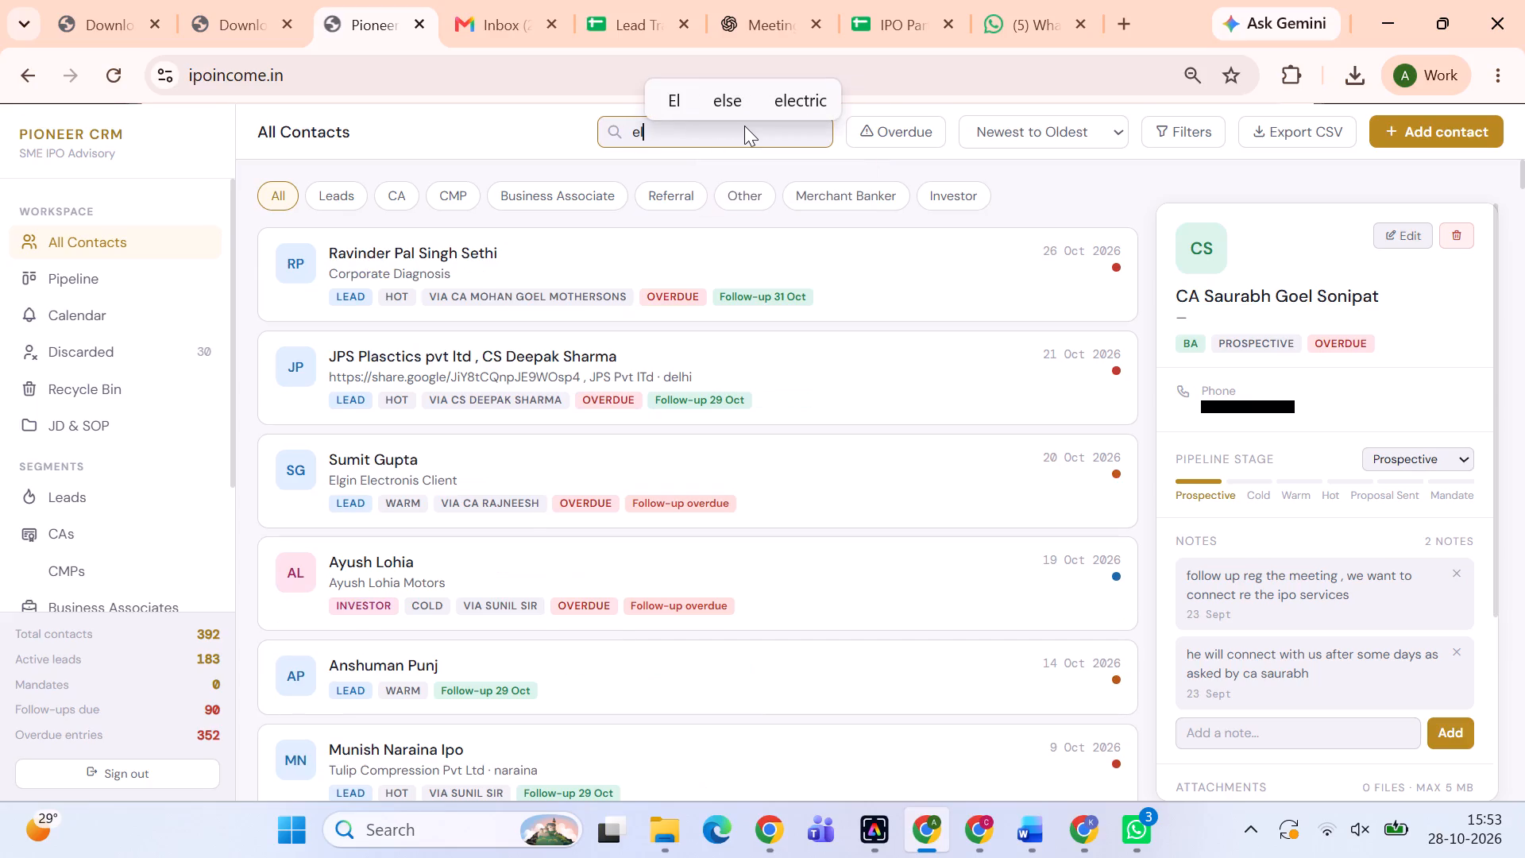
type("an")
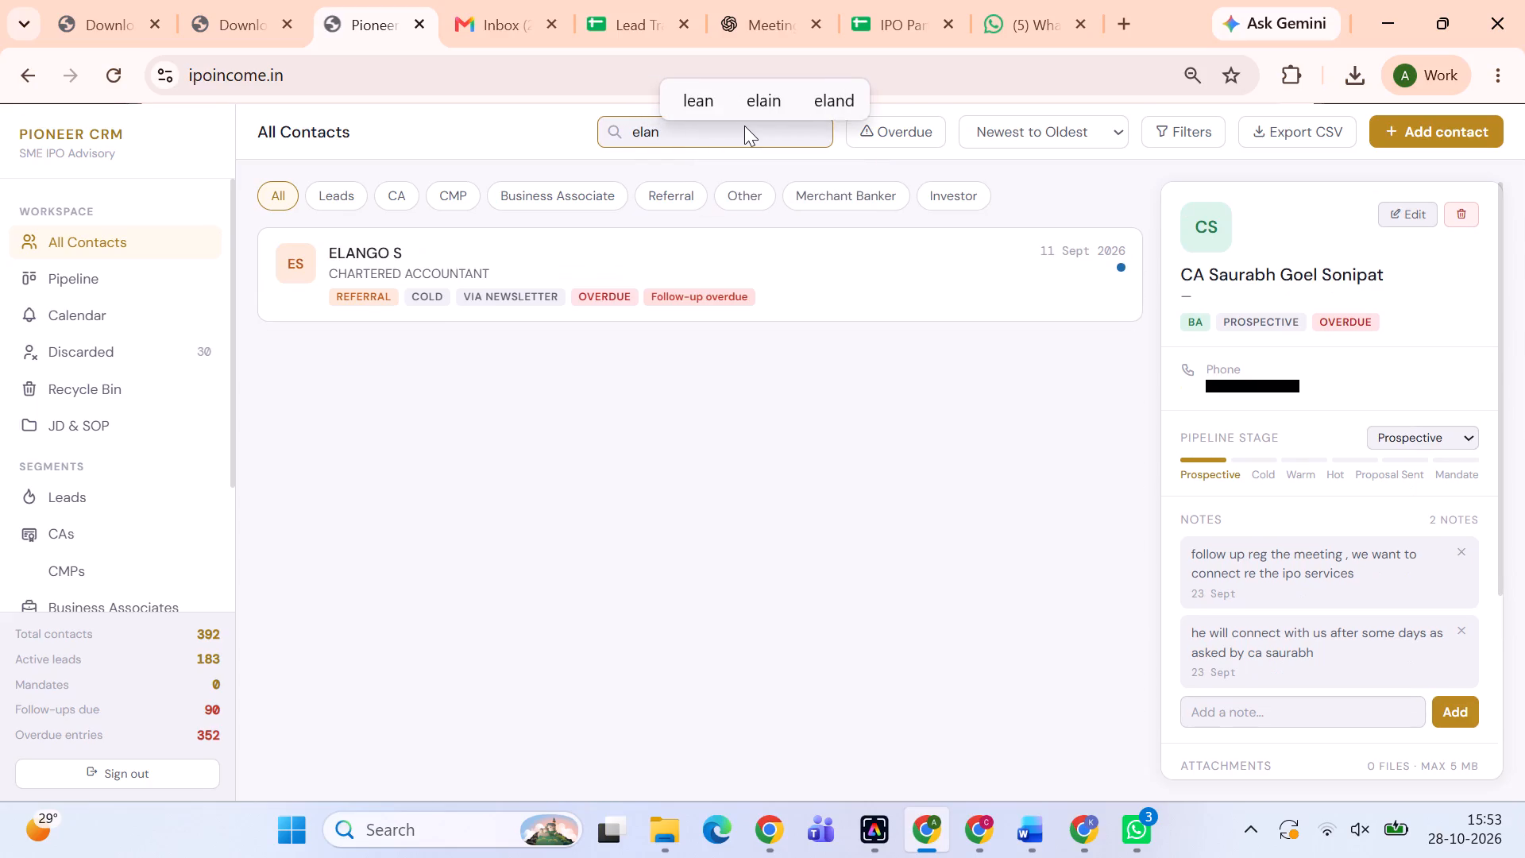
left_click(826, 245)
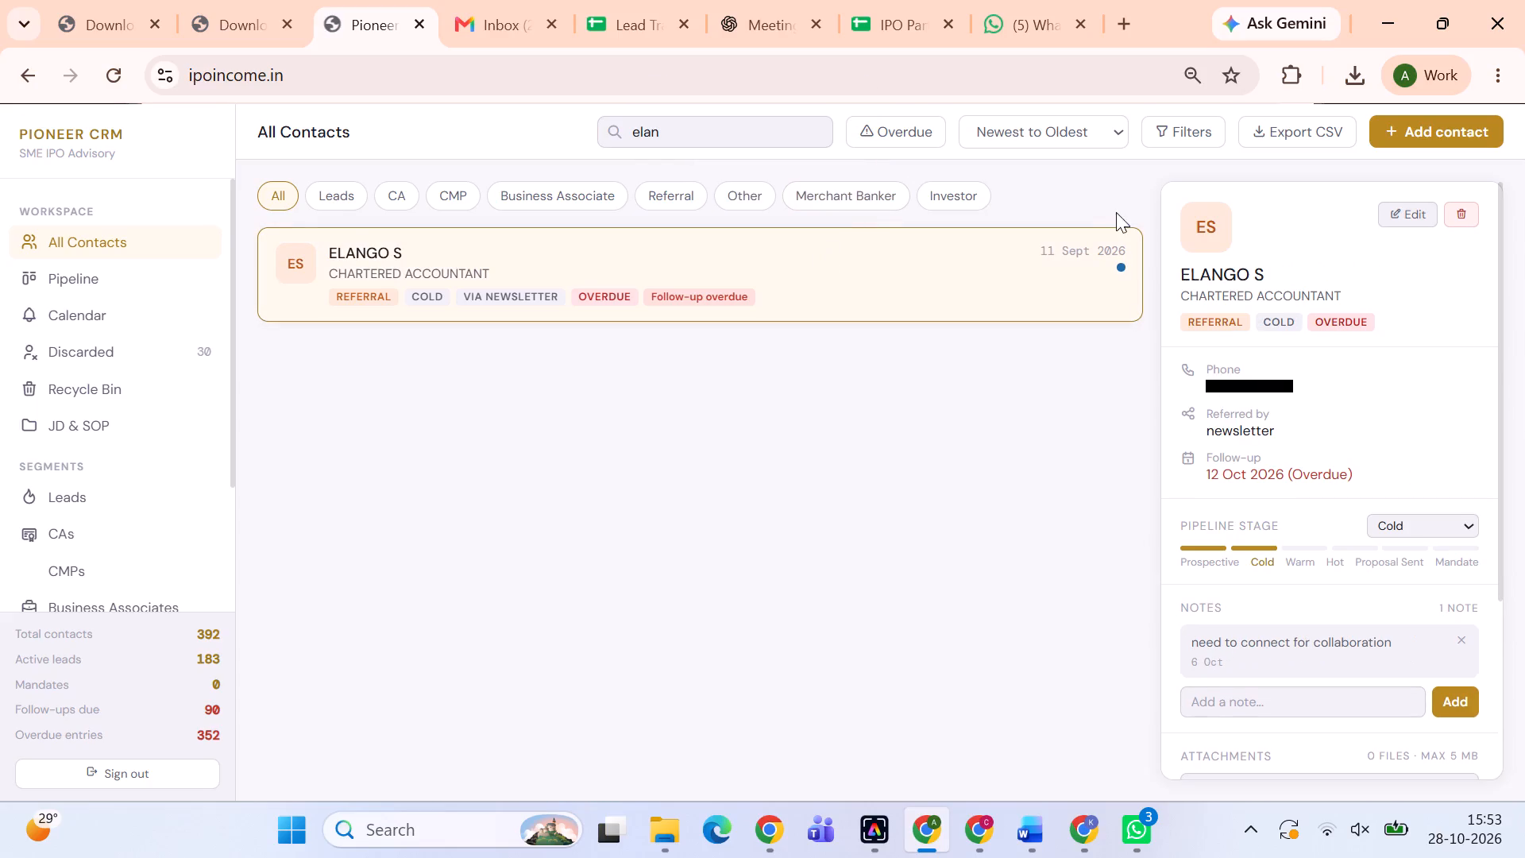
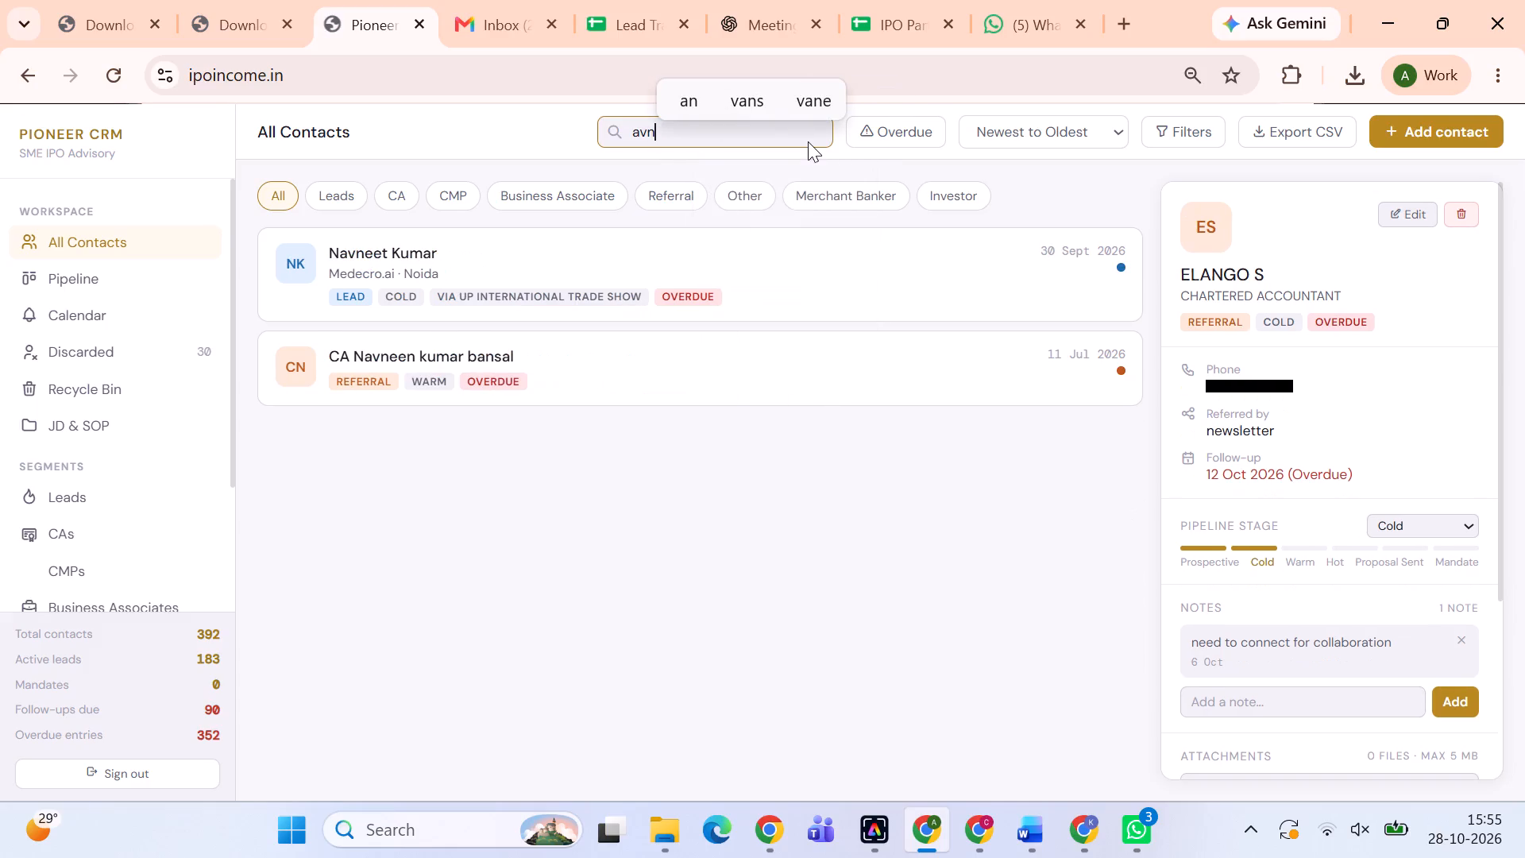
Search the contacts for "avnesh" and the variant spelling "avesh".
key("BackSpace")
key("BackSpace")
key("BackSpace")
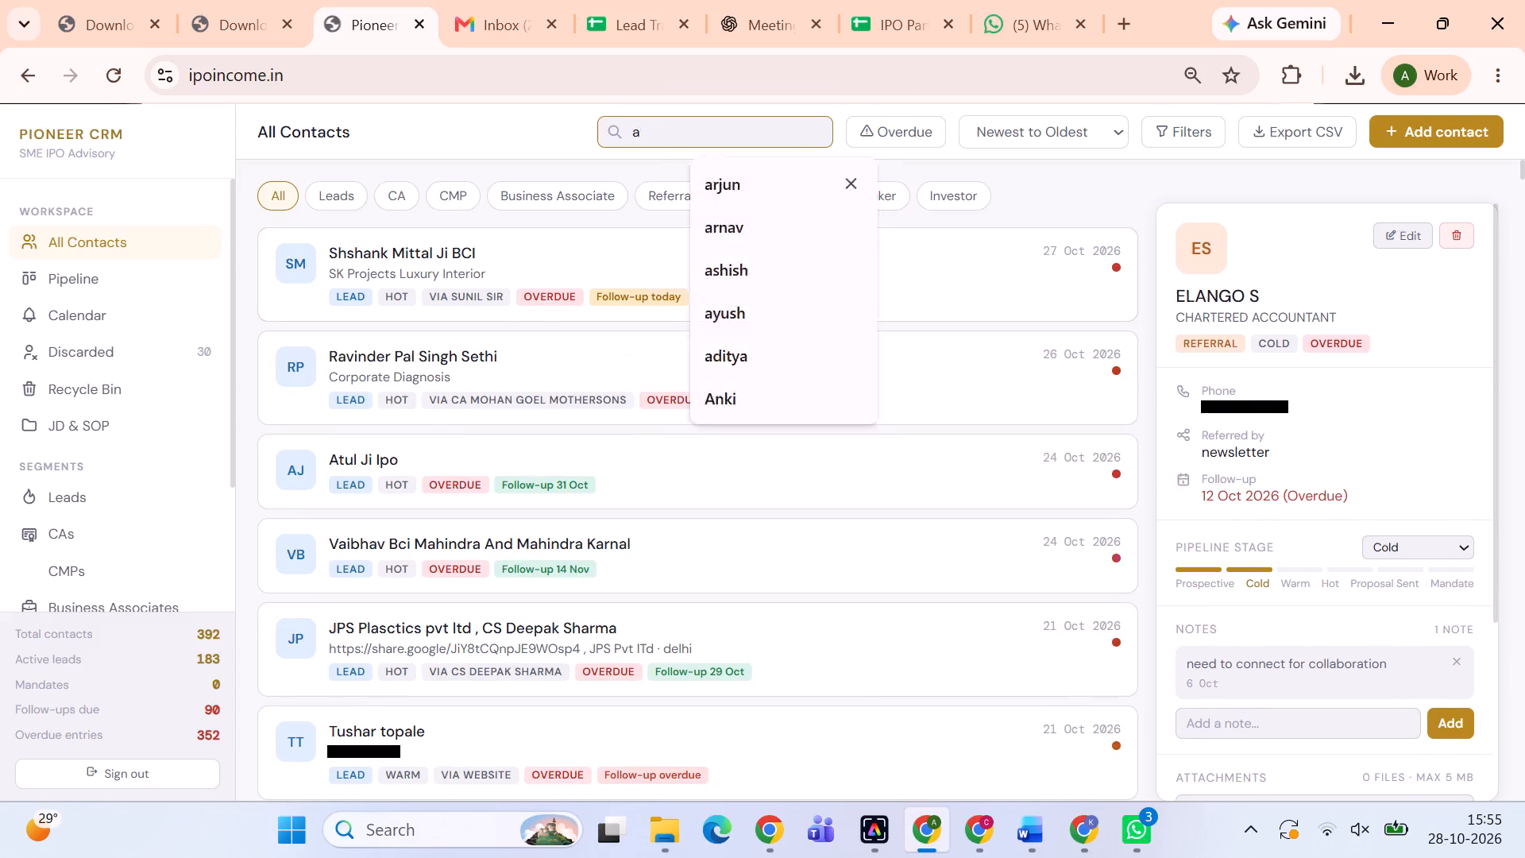
key("BackSpace")
key("BackSpace")
key("BackSpace")
key("BackSpace")
key("BackSpace")
key("BackSpace")
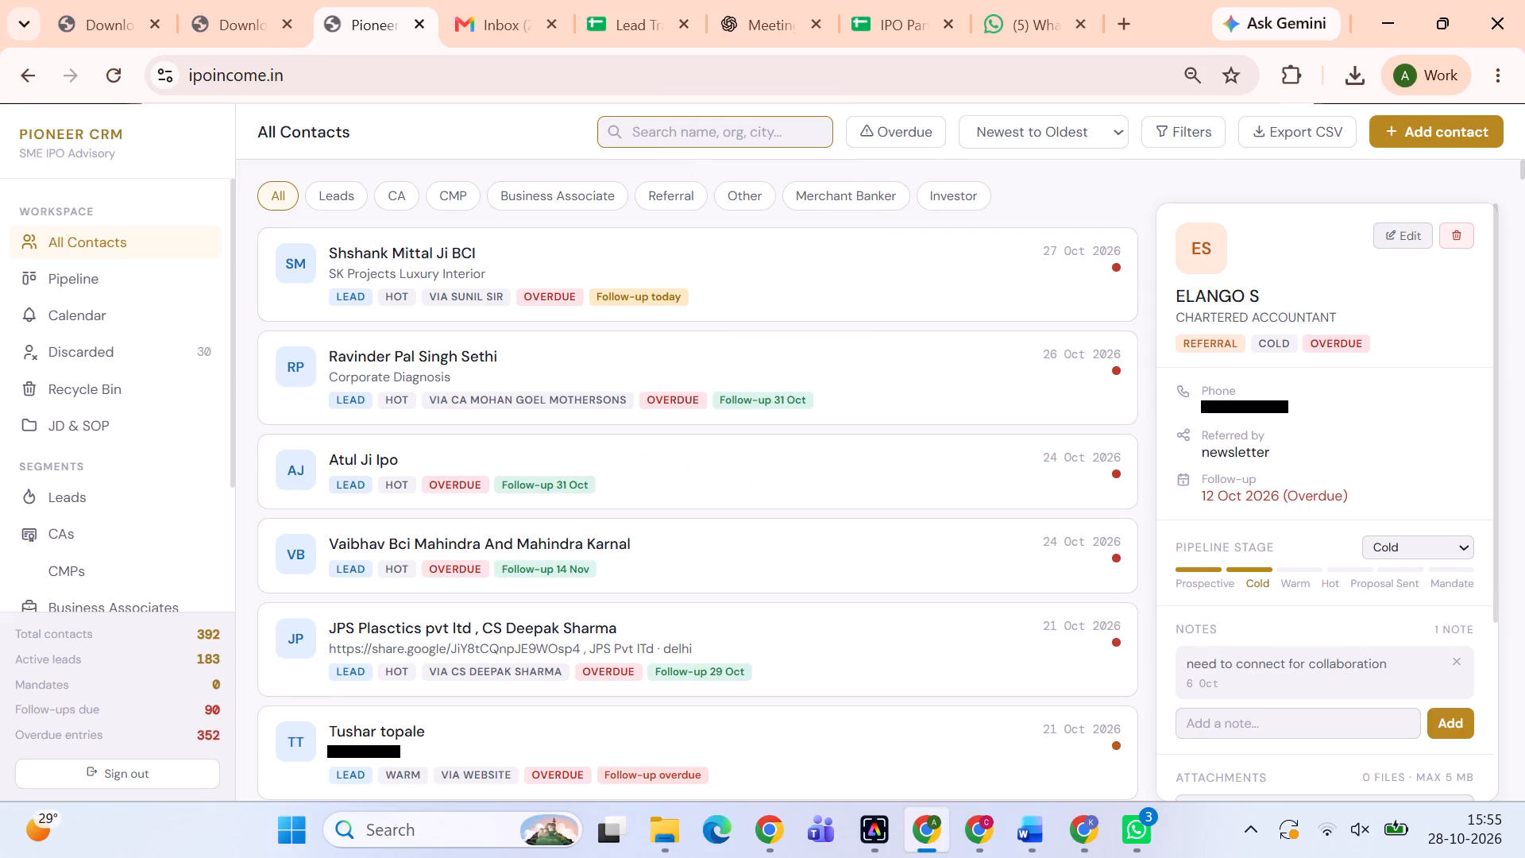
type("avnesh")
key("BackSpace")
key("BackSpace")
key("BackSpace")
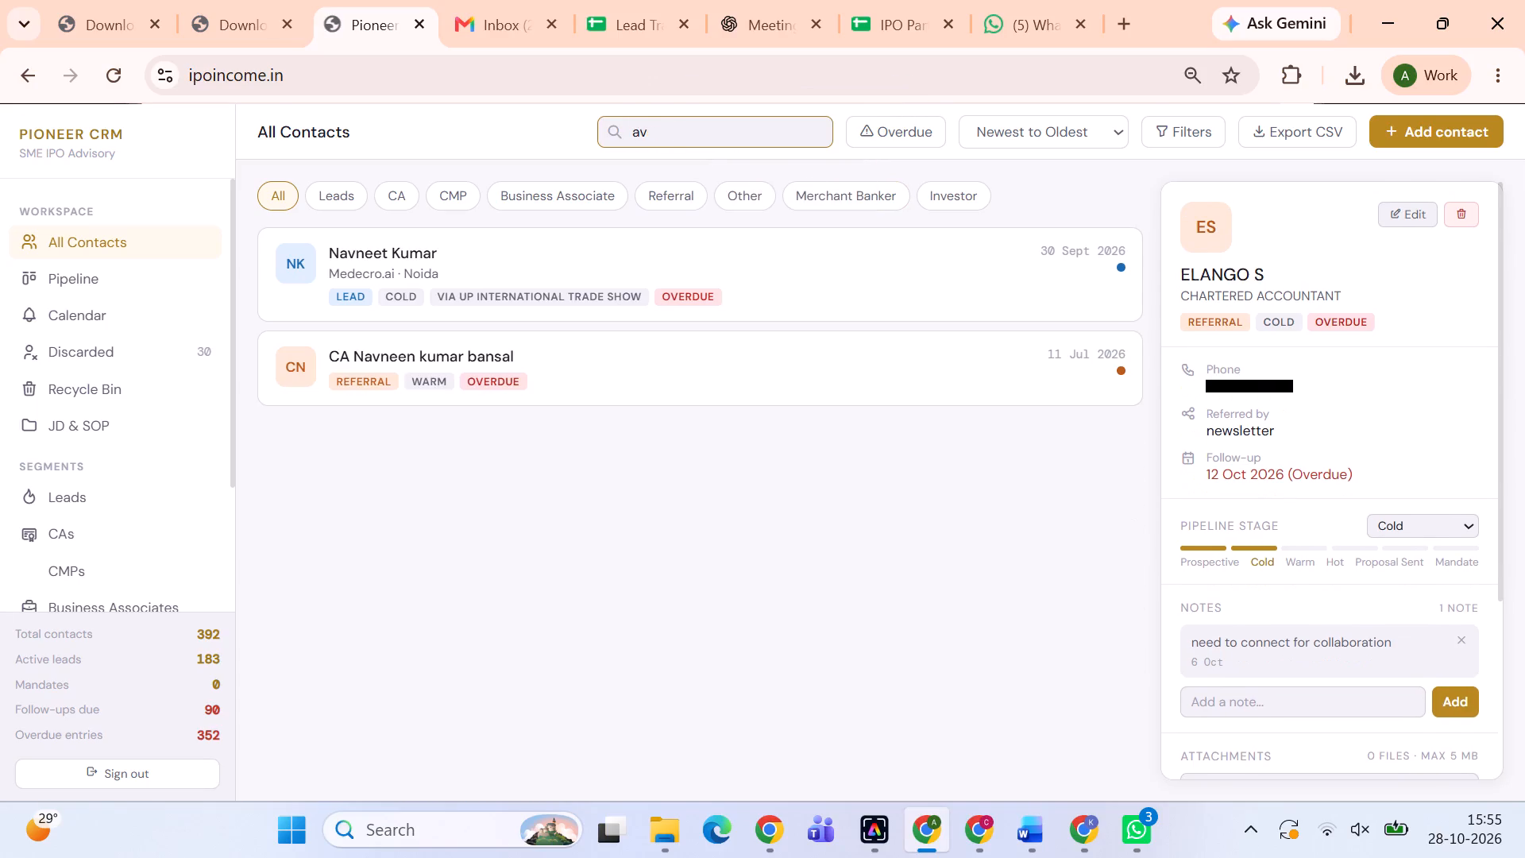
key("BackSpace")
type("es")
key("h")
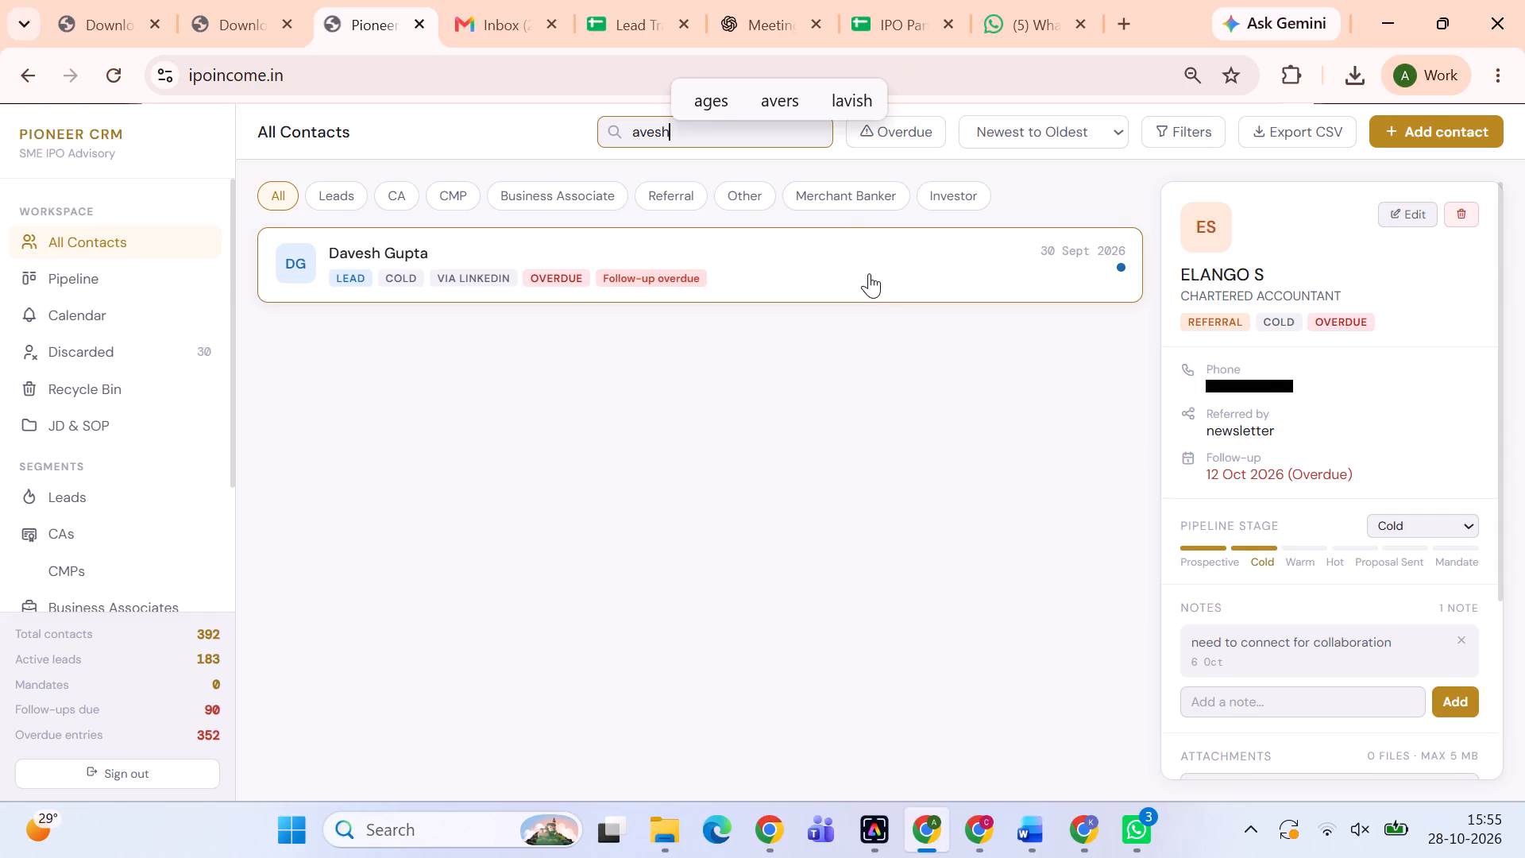
Search the contacts for "anve" and examine the record of the matching CA.
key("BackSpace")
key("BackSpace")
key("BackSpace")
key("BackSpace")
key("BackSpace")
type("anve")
left_click(920, 265)
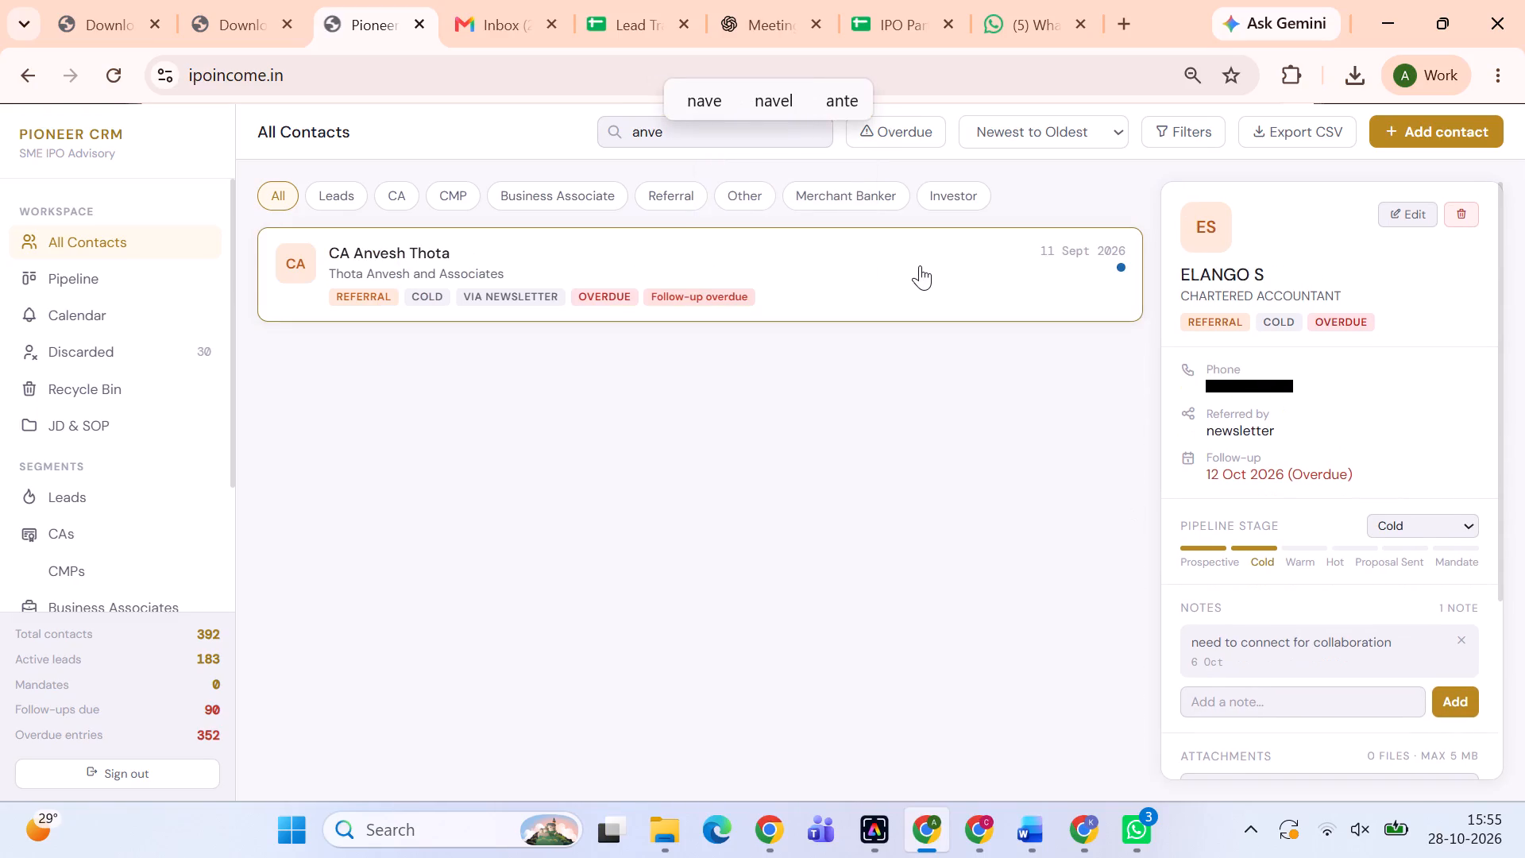
scroll(1293, 456, "down", 1)
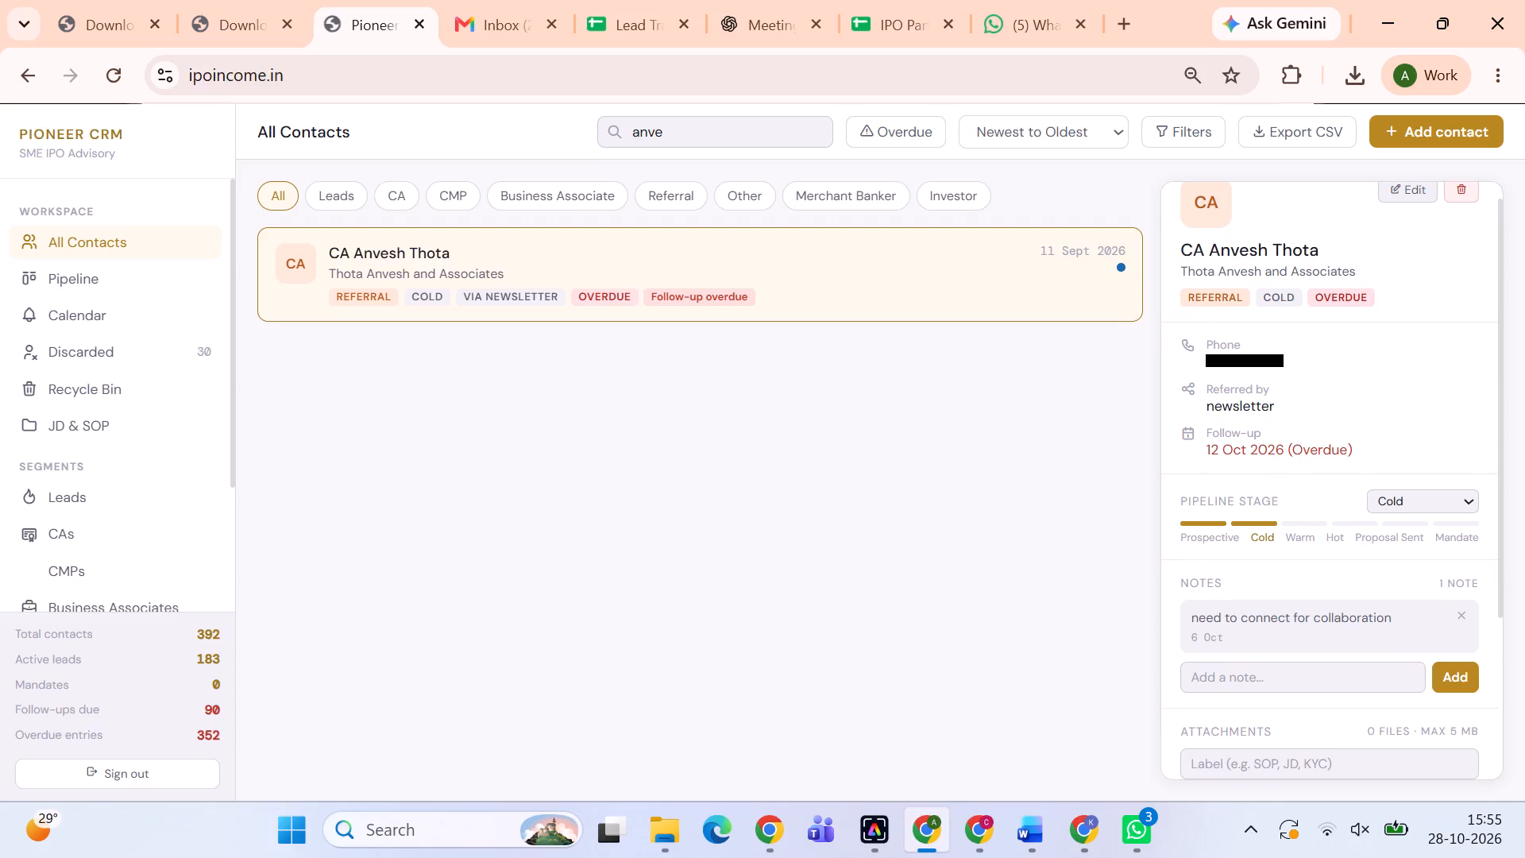
scroll(1327, 406, "up", 1)
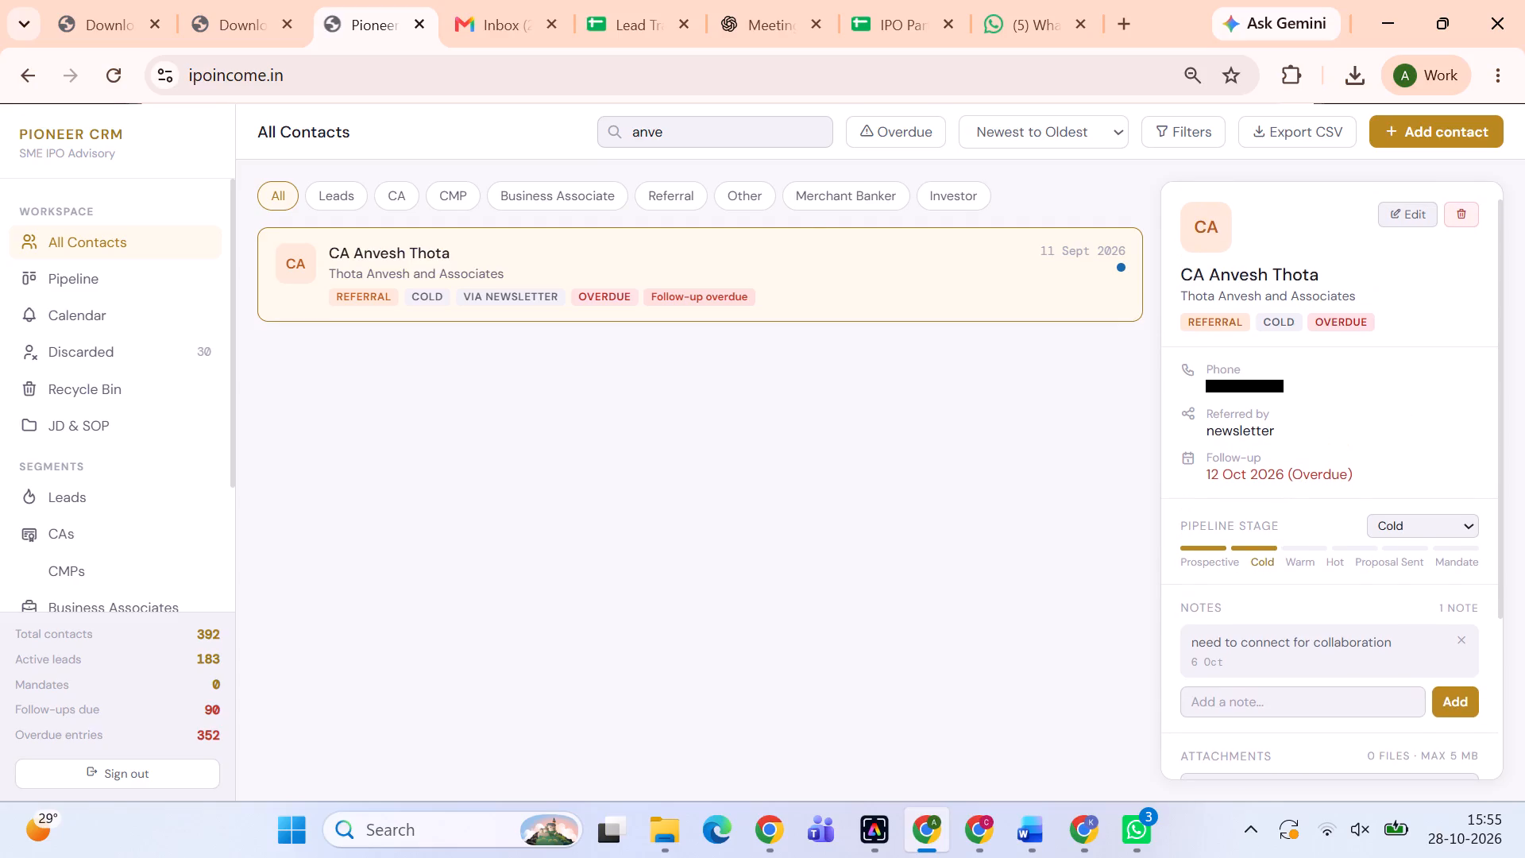
left_click(782, 141)
key("BackSpace")
key("BackSpace")
key("BackSpace")
key("BackSpace")
key("BackSpace")
key("BackSpace")
key("BackSpace")
key("BackSpace")
key("BackSpace")
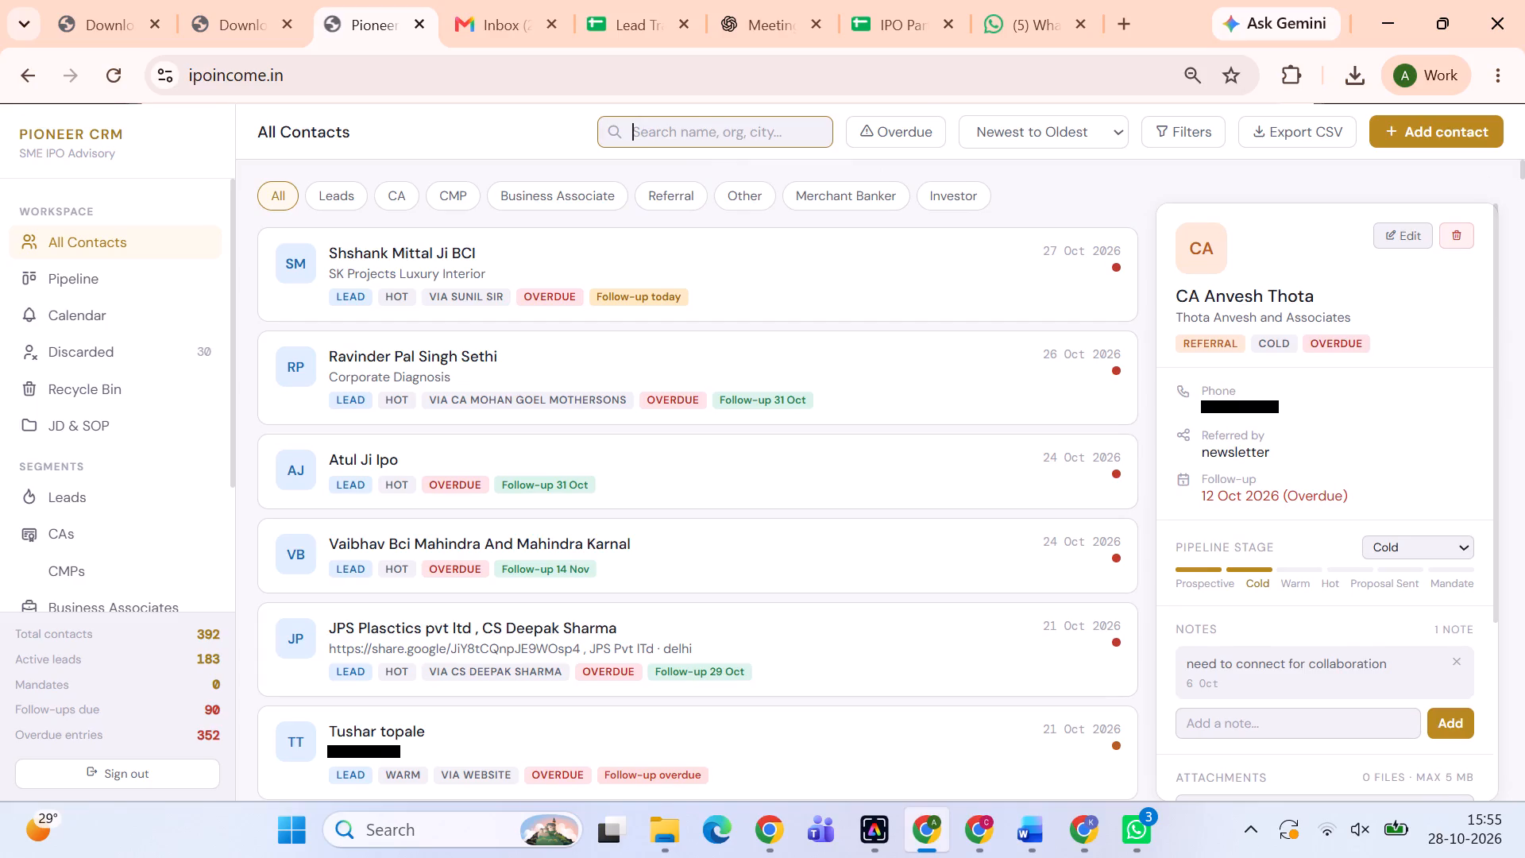
left_click(755, 129)
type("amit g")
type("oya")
left_click(876, 238)
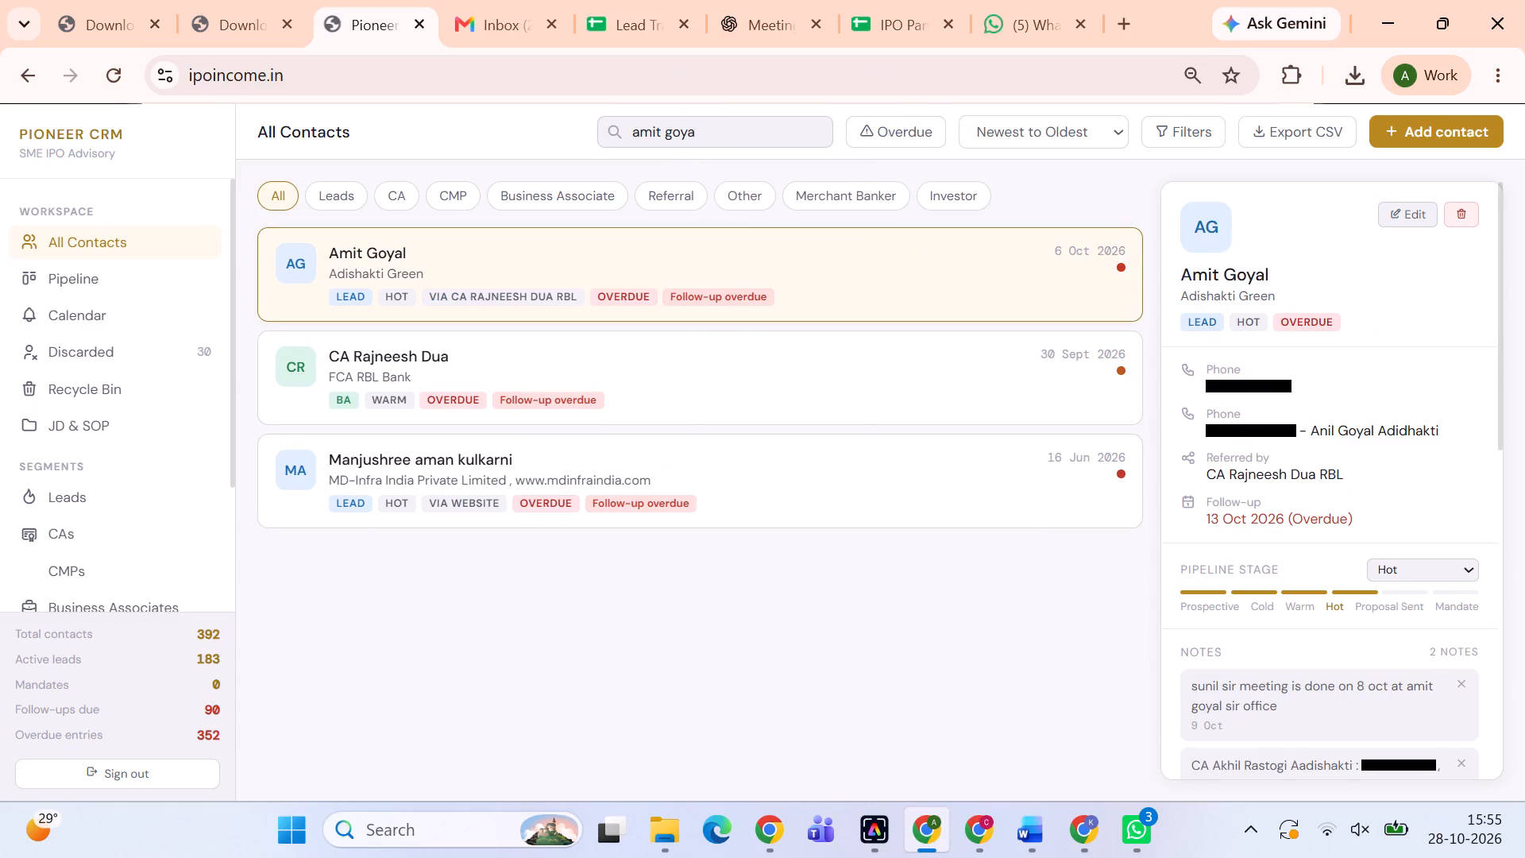
Search the contacts for "anshul", open the matching referral and examine its follow-up details and notes.
left_click(790, 131)
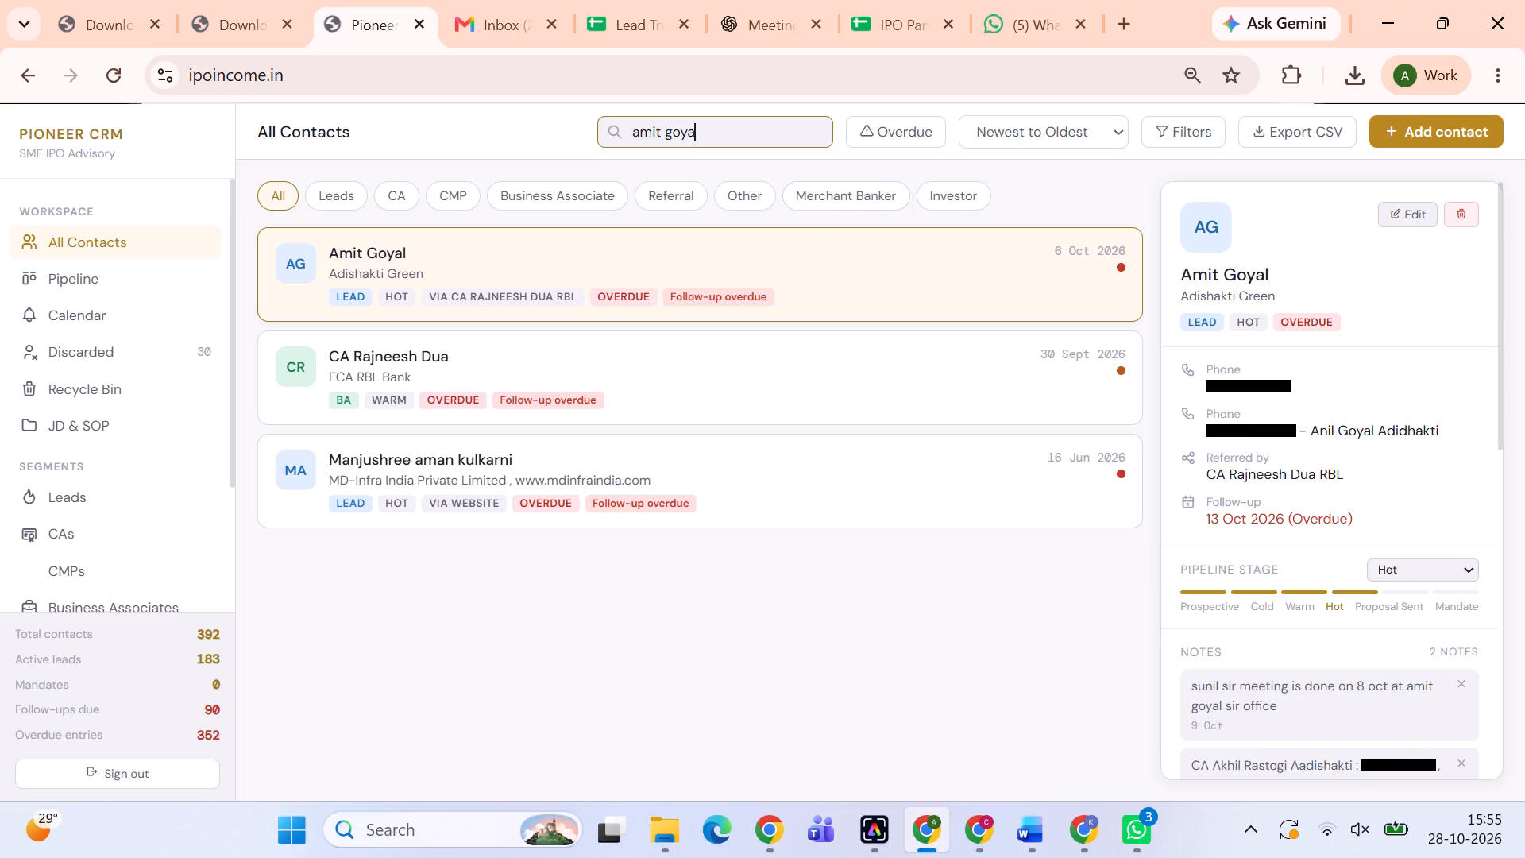
key("BackSpace")
key("BackSpace")
key("BackSpace")
key("BackSpace")
key("BackSpace")
key("BackSpace")
key("BackSpace")
key("BackSpace")
key("BackSpace")
key("BackSpace")
key("BackSpace")
key("BackSpace")
key("BackSpace")
key("BackSpace")
key("BackSpace")
key("BackSpace")
key("BackSpace")
key("BackSpace")
key("BackSpace")
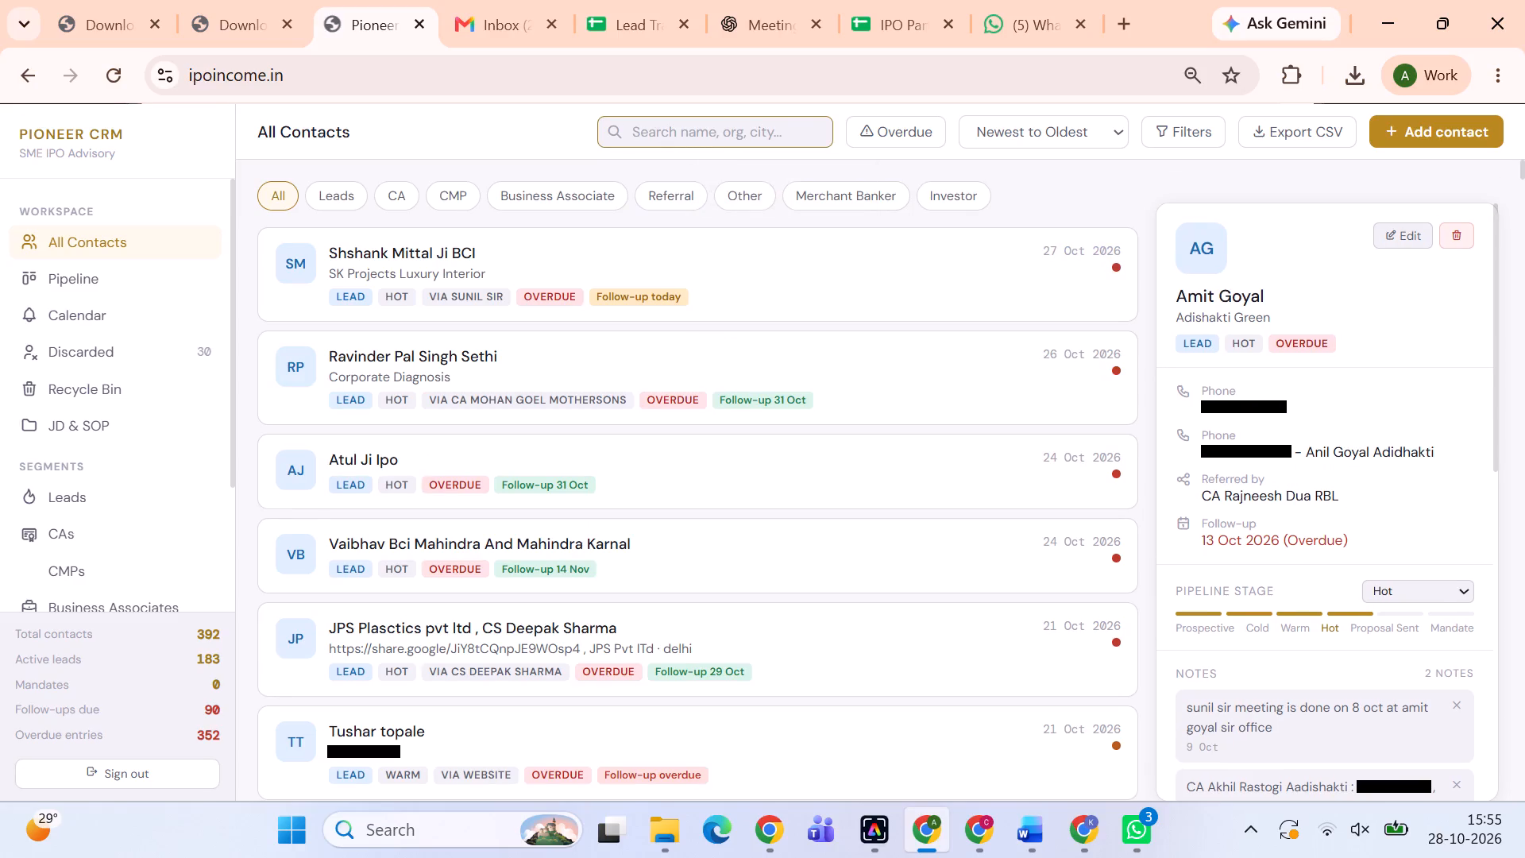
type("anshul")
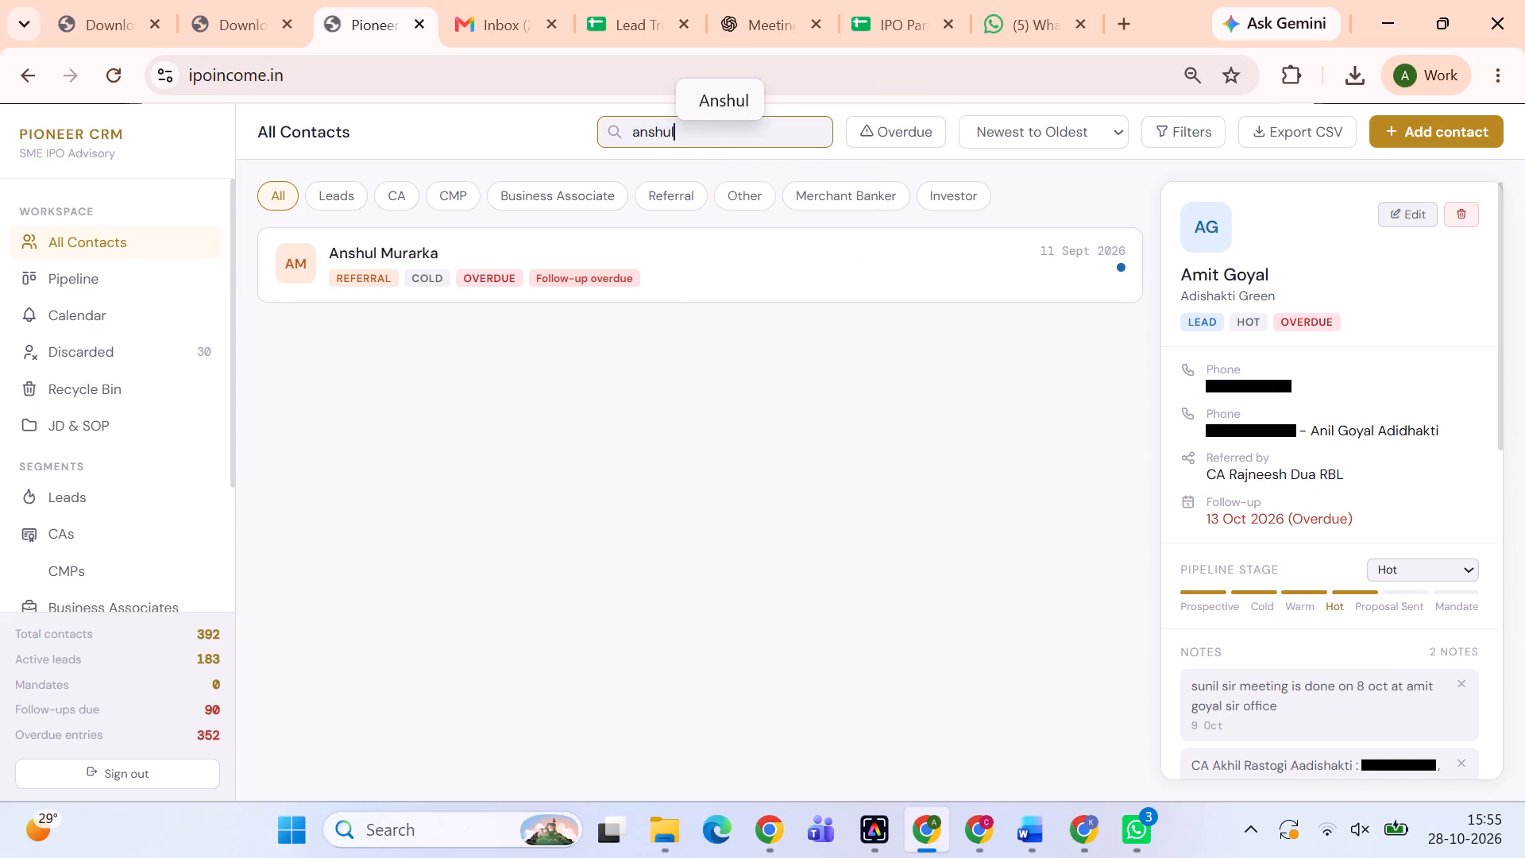
left_click(827, 238)
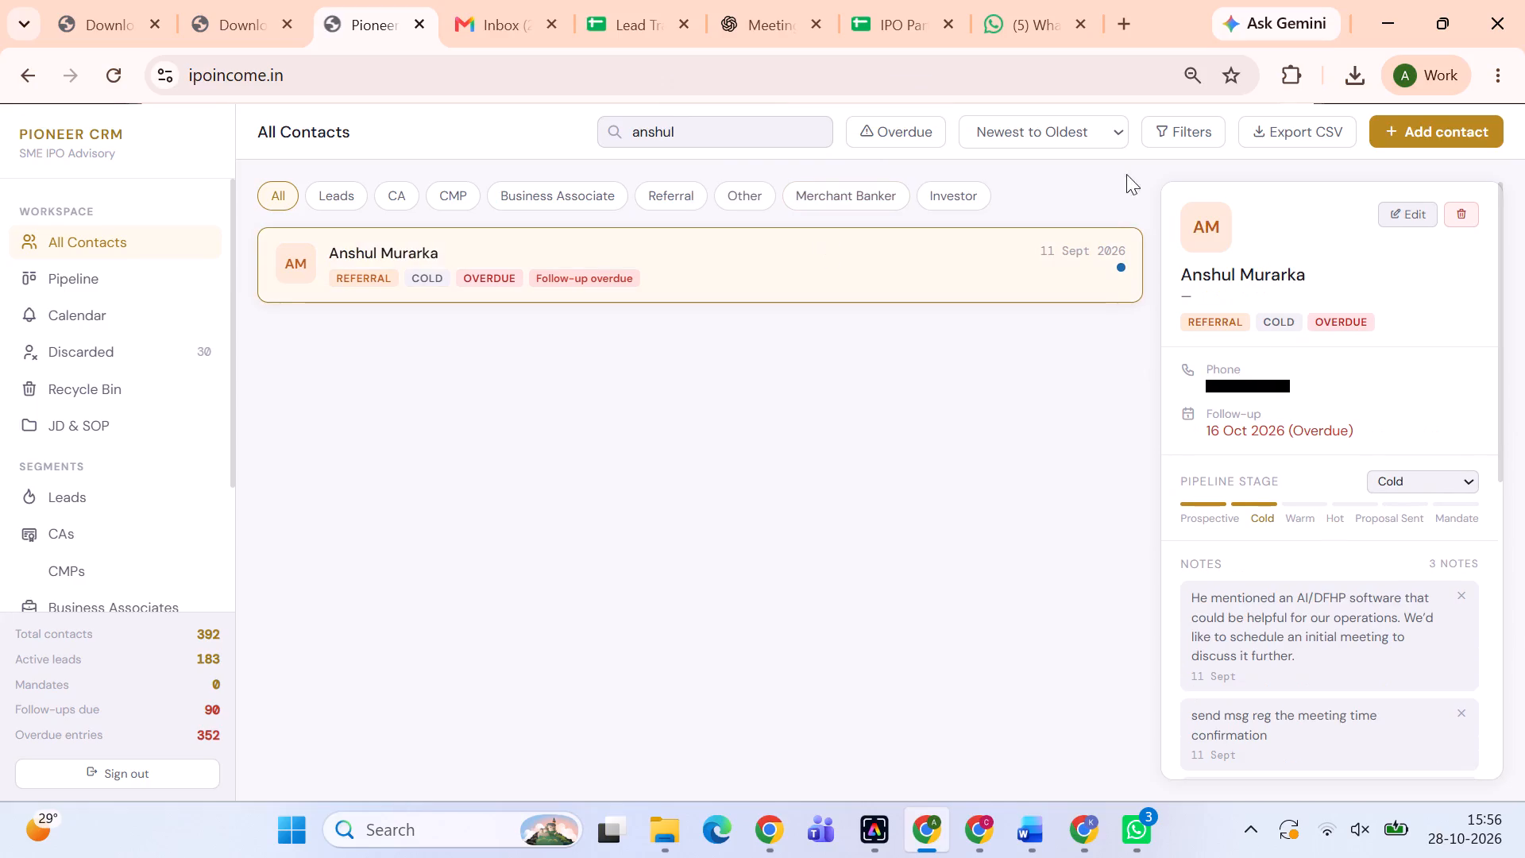
scroll(1285, 465, "down", 1)
scroll(1395, 545, "down", 1)
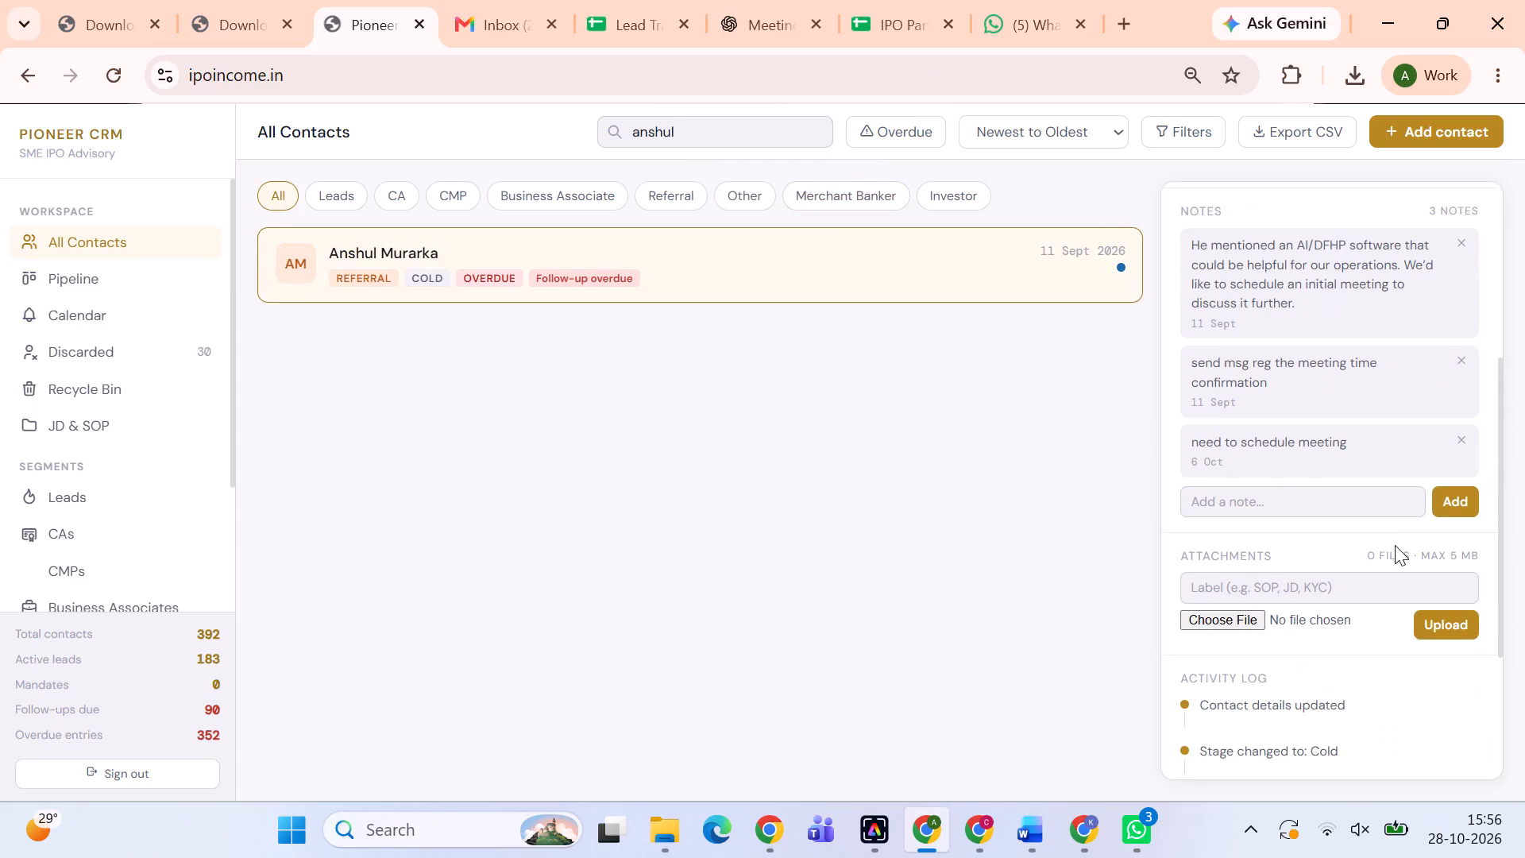
scroll(1392, 419, "up", 1)
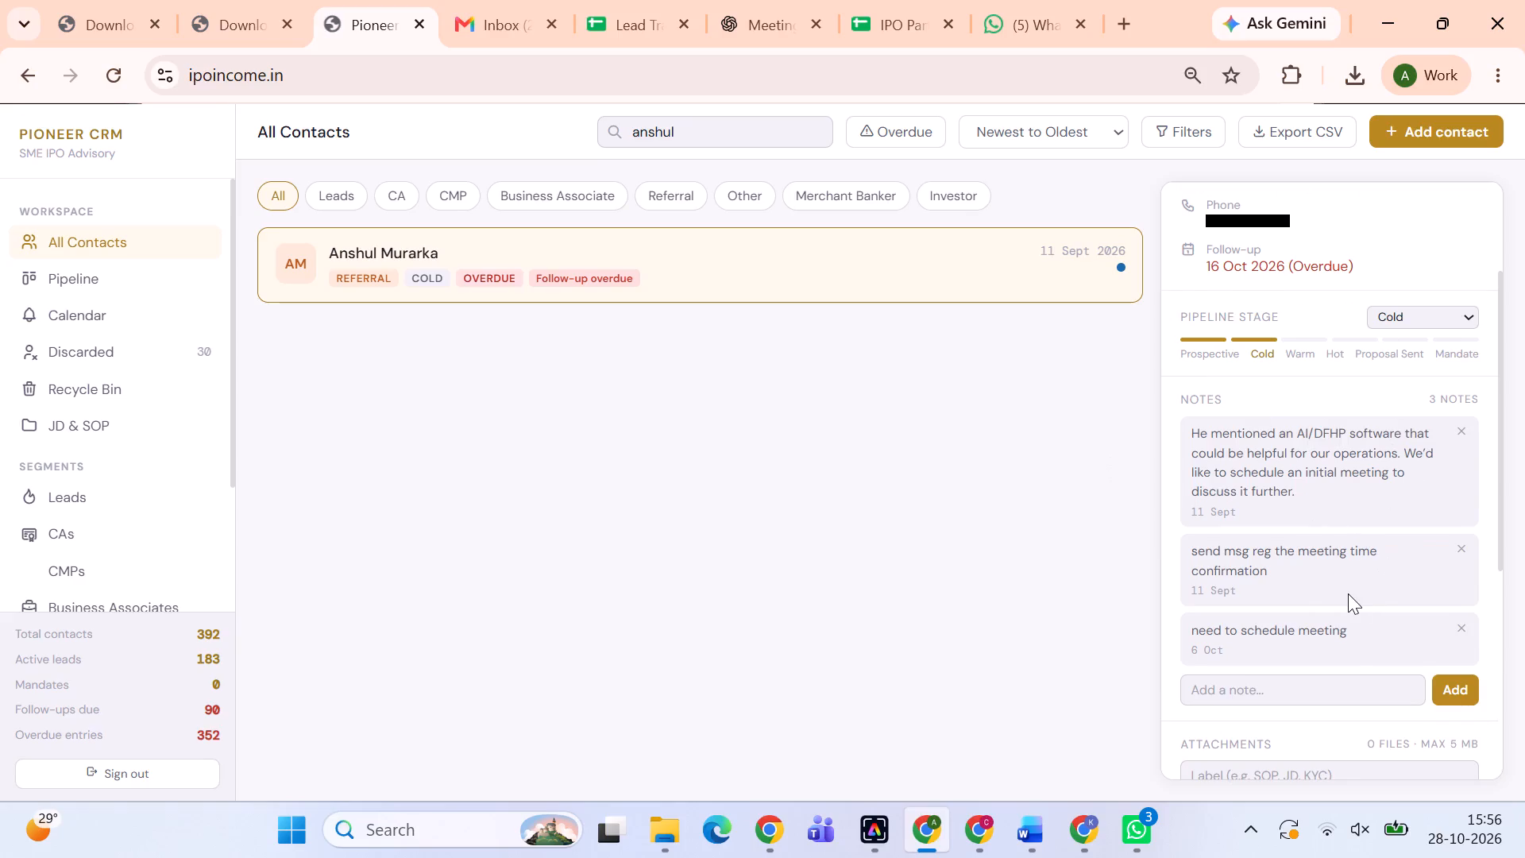
scroll(1348, 593, "up", 1)
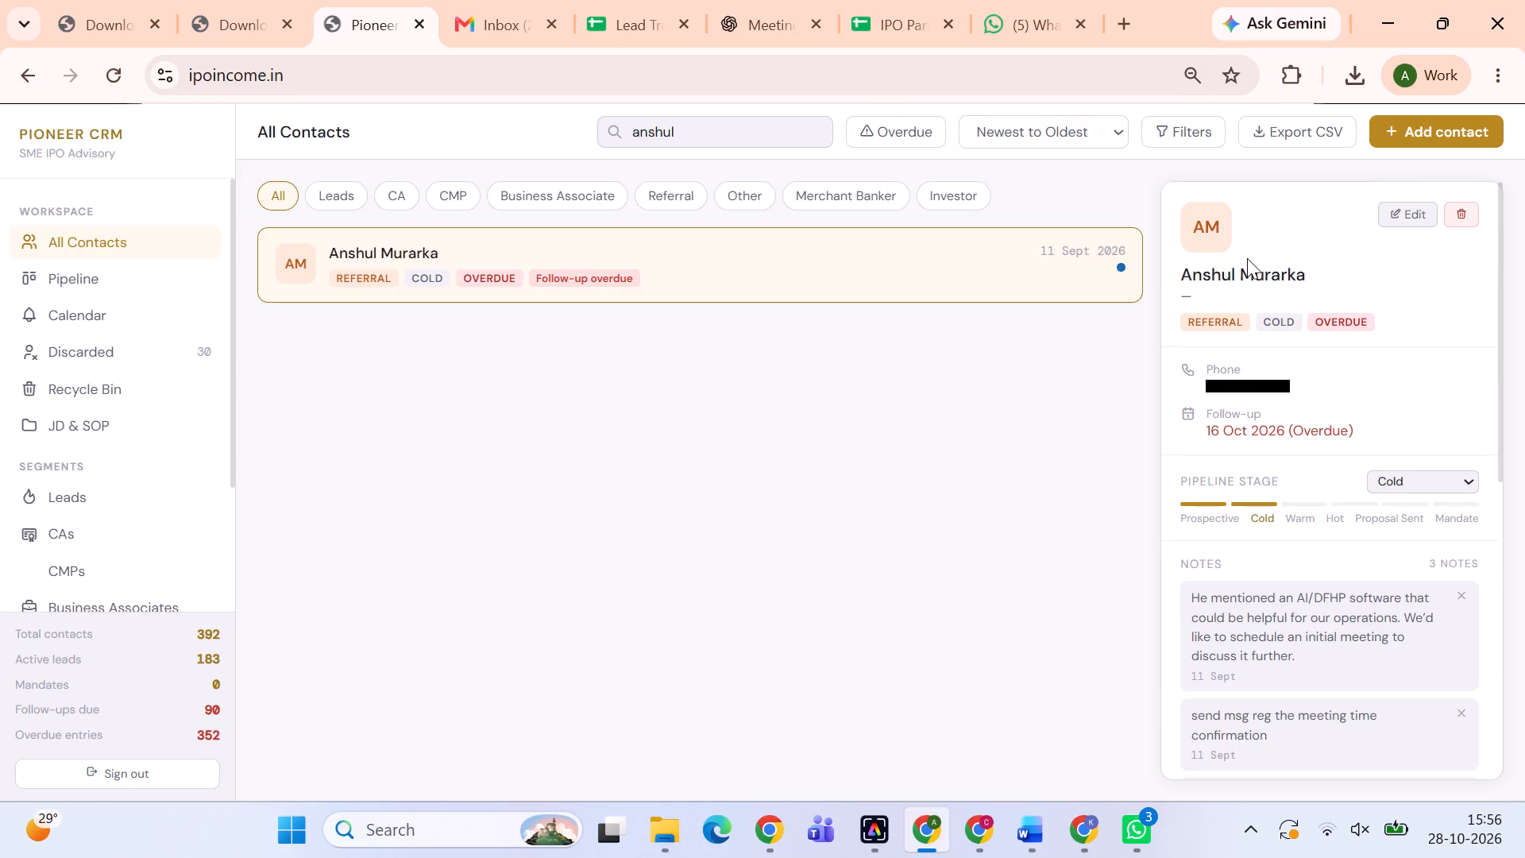
scroll(1265, 474, "down", 1)
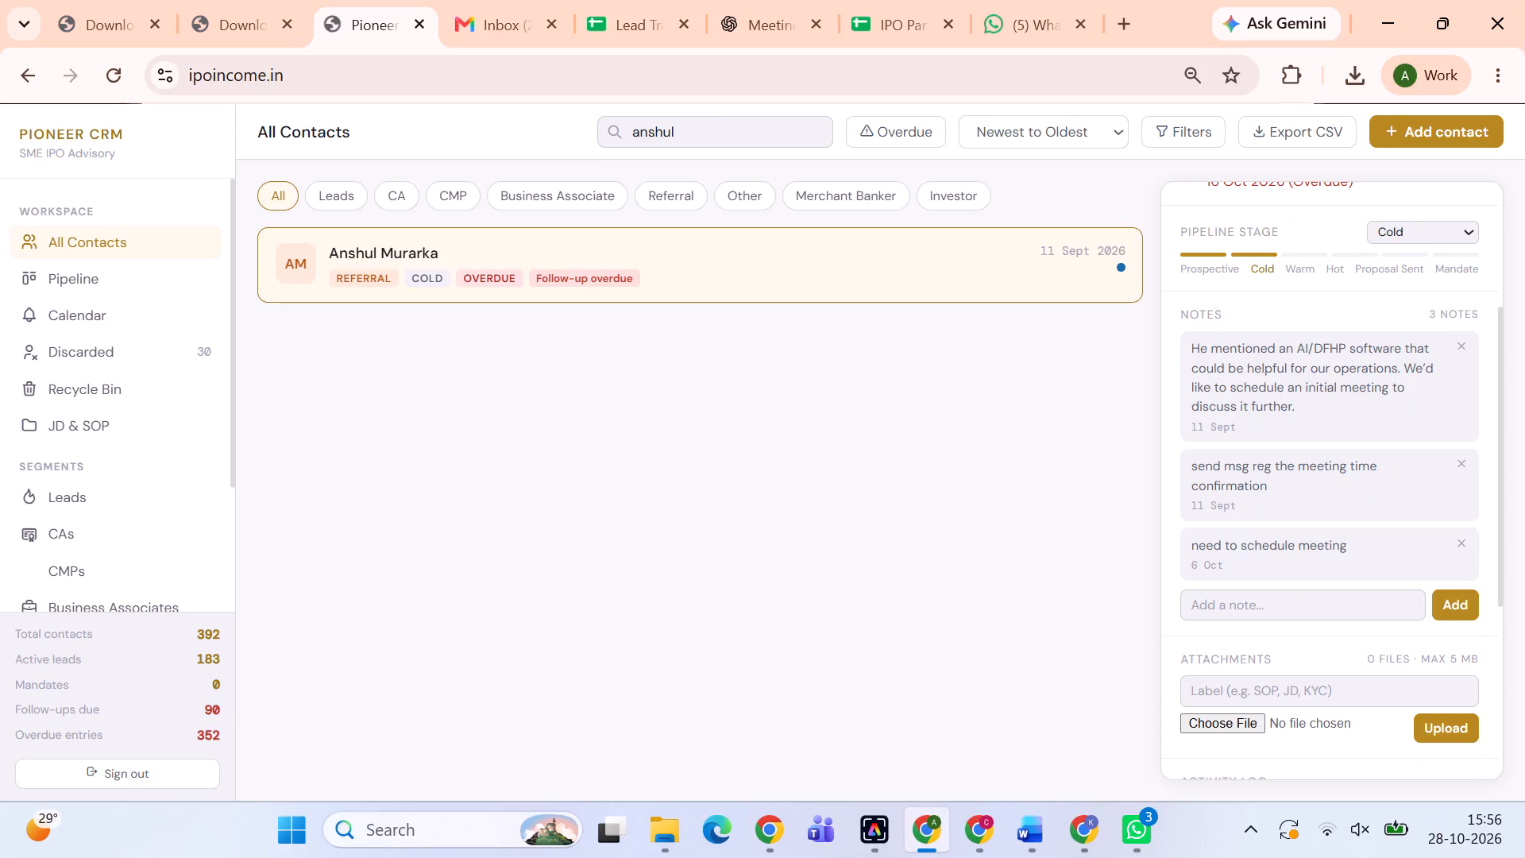
Search the contacts for "harish" and examine the matching CA referral's record and note.
left_click(715, 127)
key("BackSpace")
key("BackSpace")
key("BackSpace")
key("BackSpace")
key("BackSpace")
key("BackSpace")
key("BackSpace")
key("BackSpace")
key("BackSpace")
key("BackSpace")
key("BackSpace")
key("BackSpace")
key("BackSpace")
key("BackSpace")
key("BackSpace")
key("BackSpace")
key("BackSpace")
key("BackSpace")
key("BackSpace")
key("BackSpace")
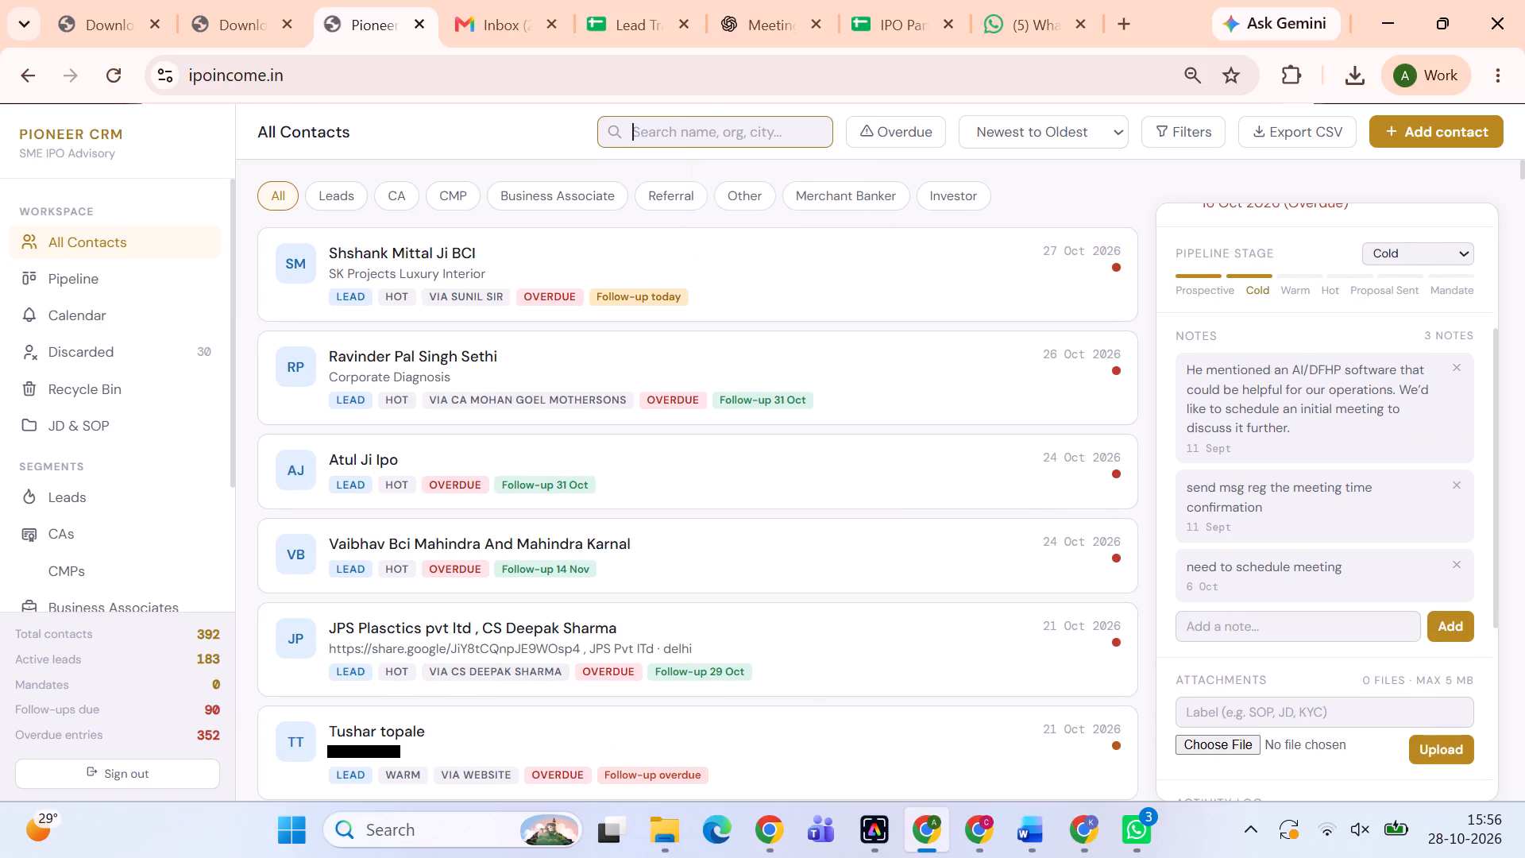
key("BackSpace")
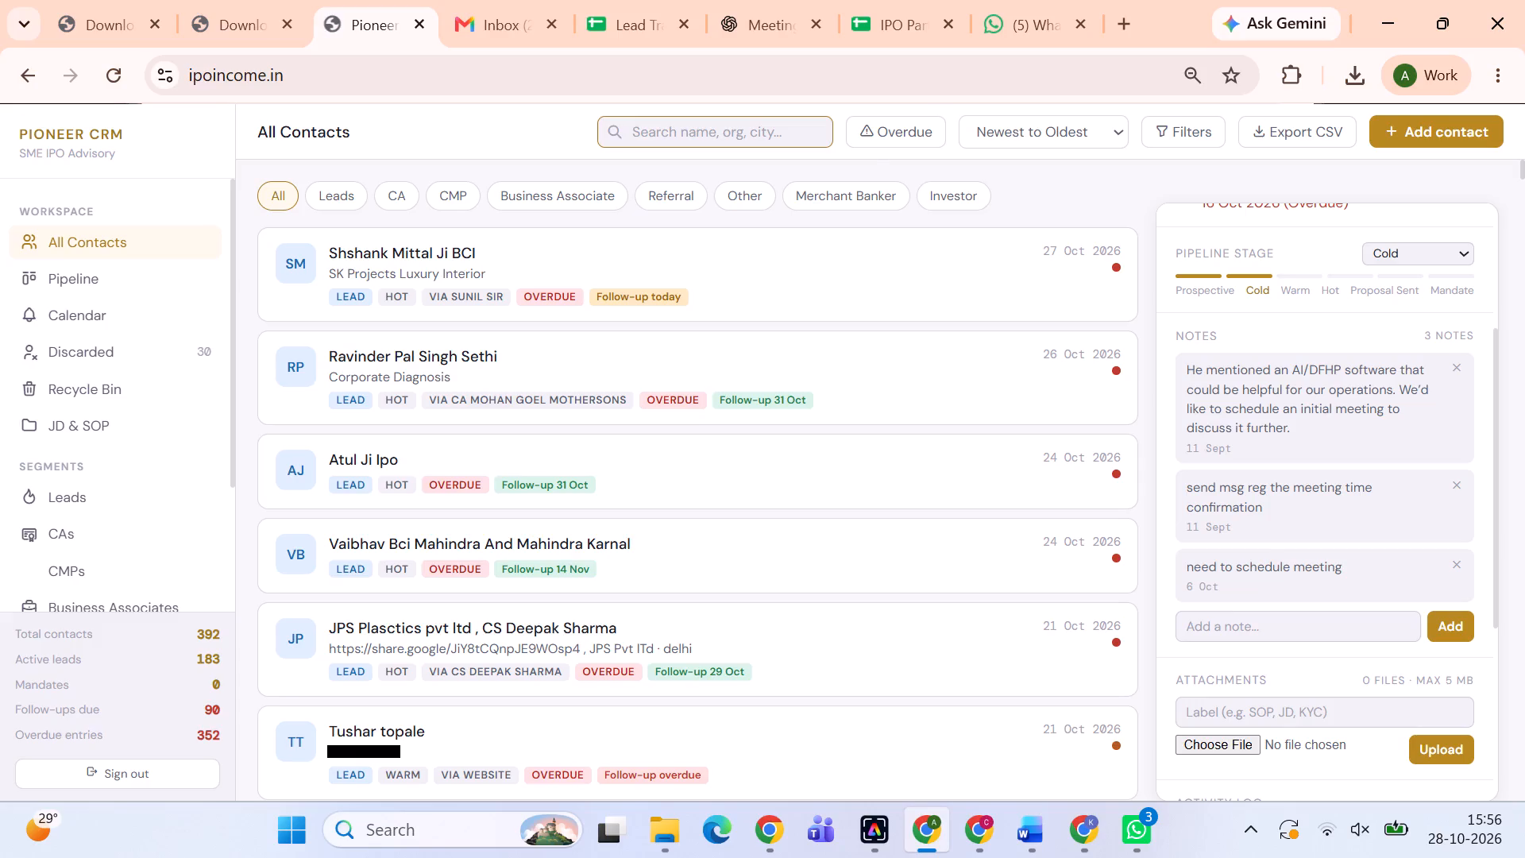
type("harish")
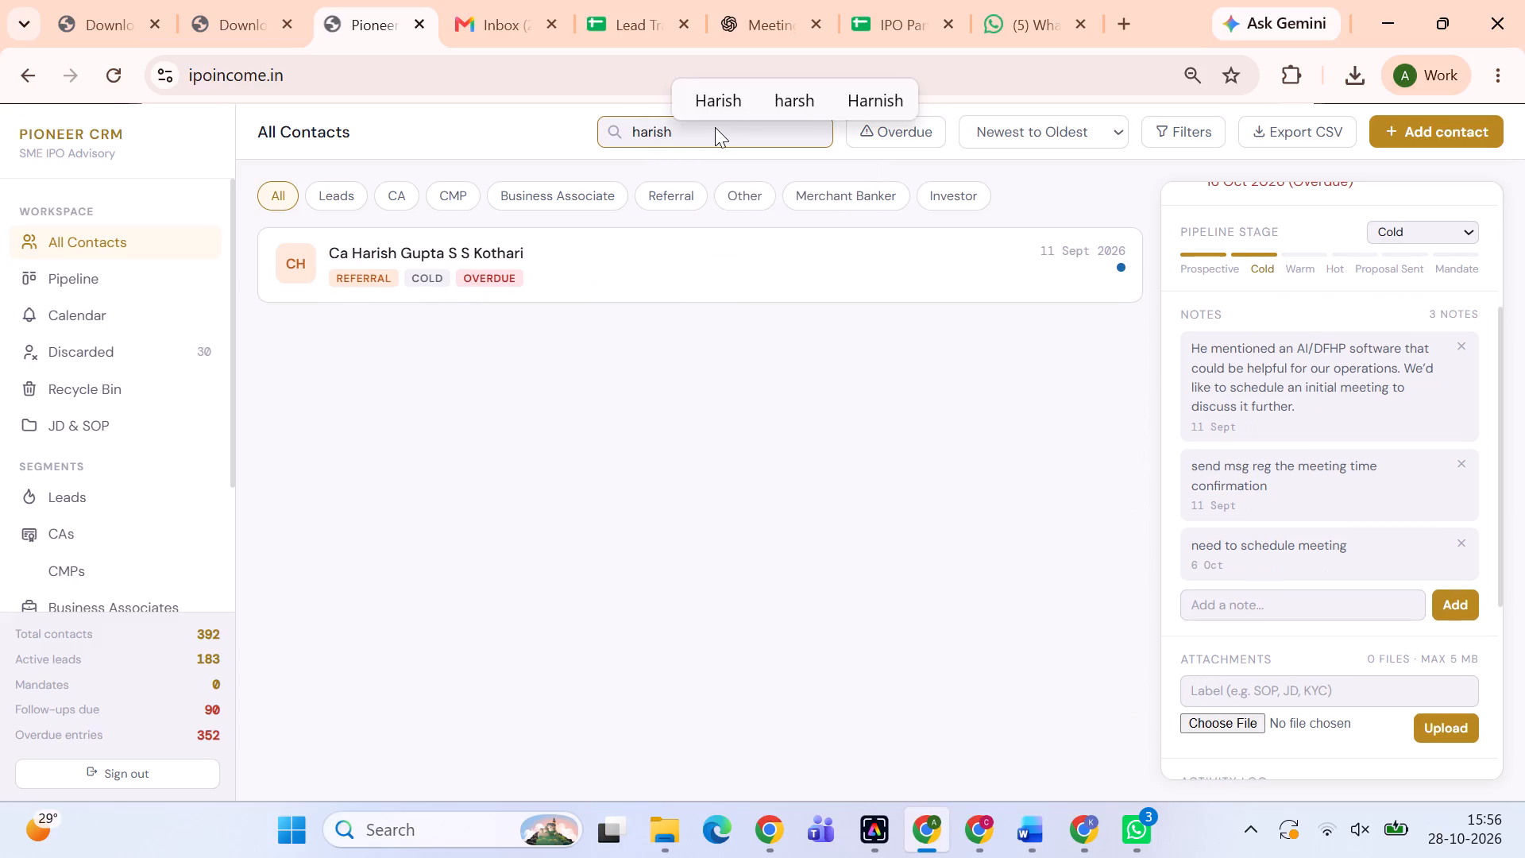
left_click(650, 277)
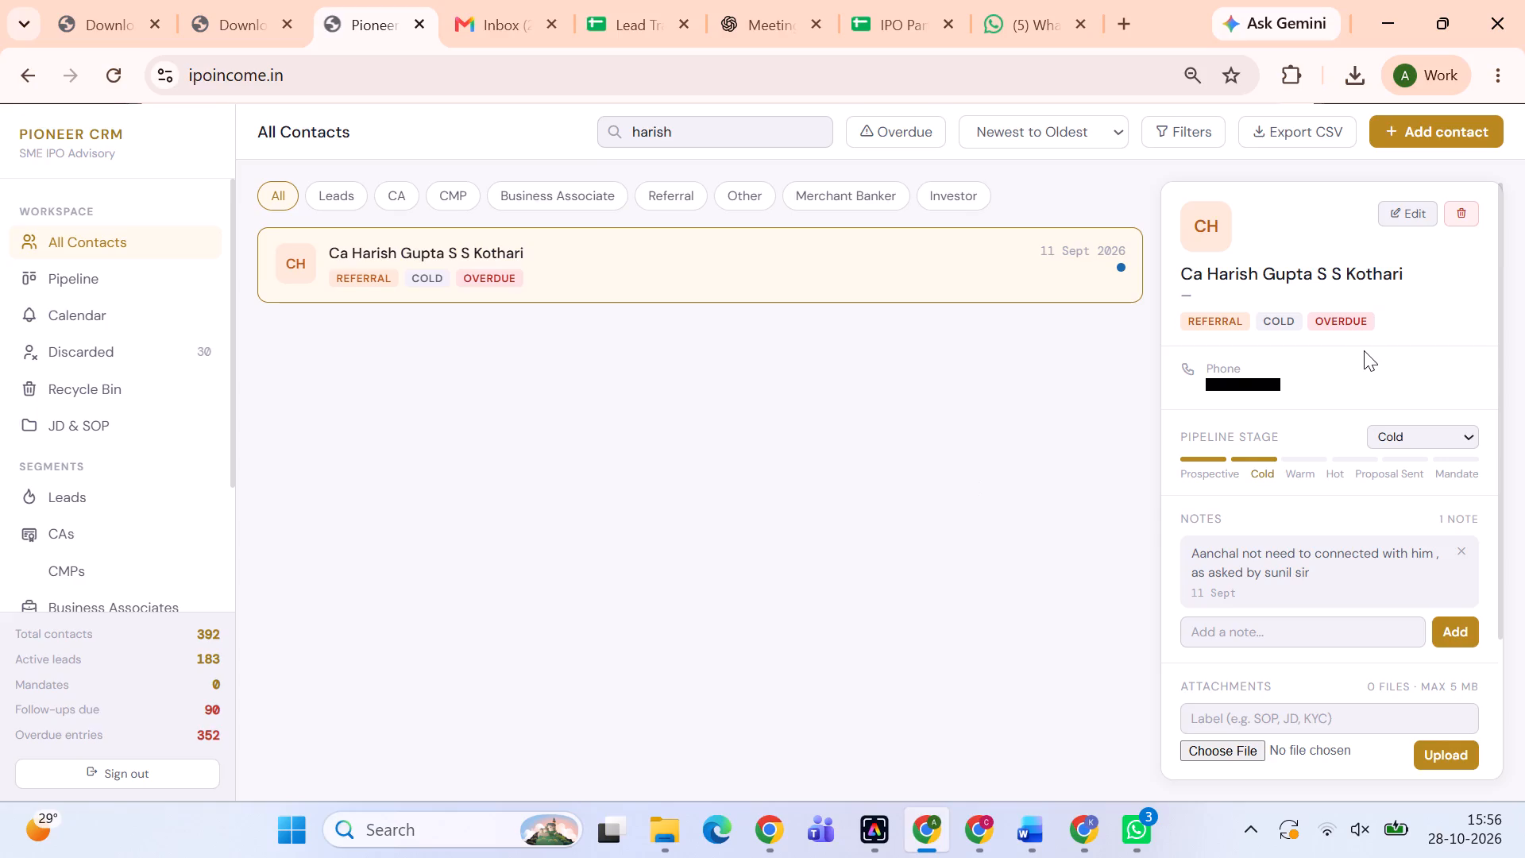
scroll(1364, 350, "up", 1)
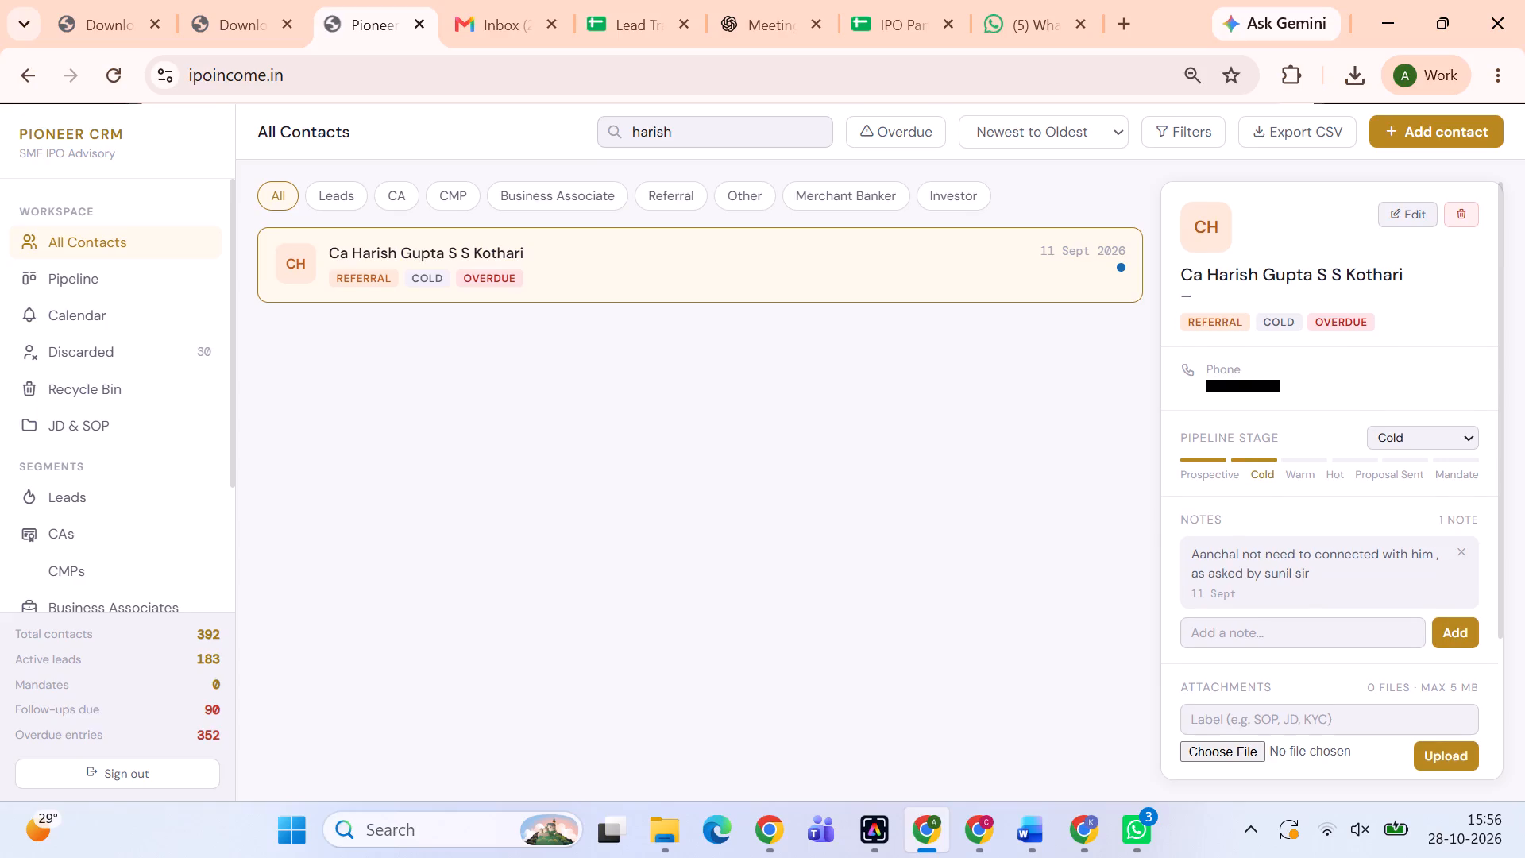
Change the stage of the CA Harish contact to Discard and update the contact.
left_click(1407, 214)
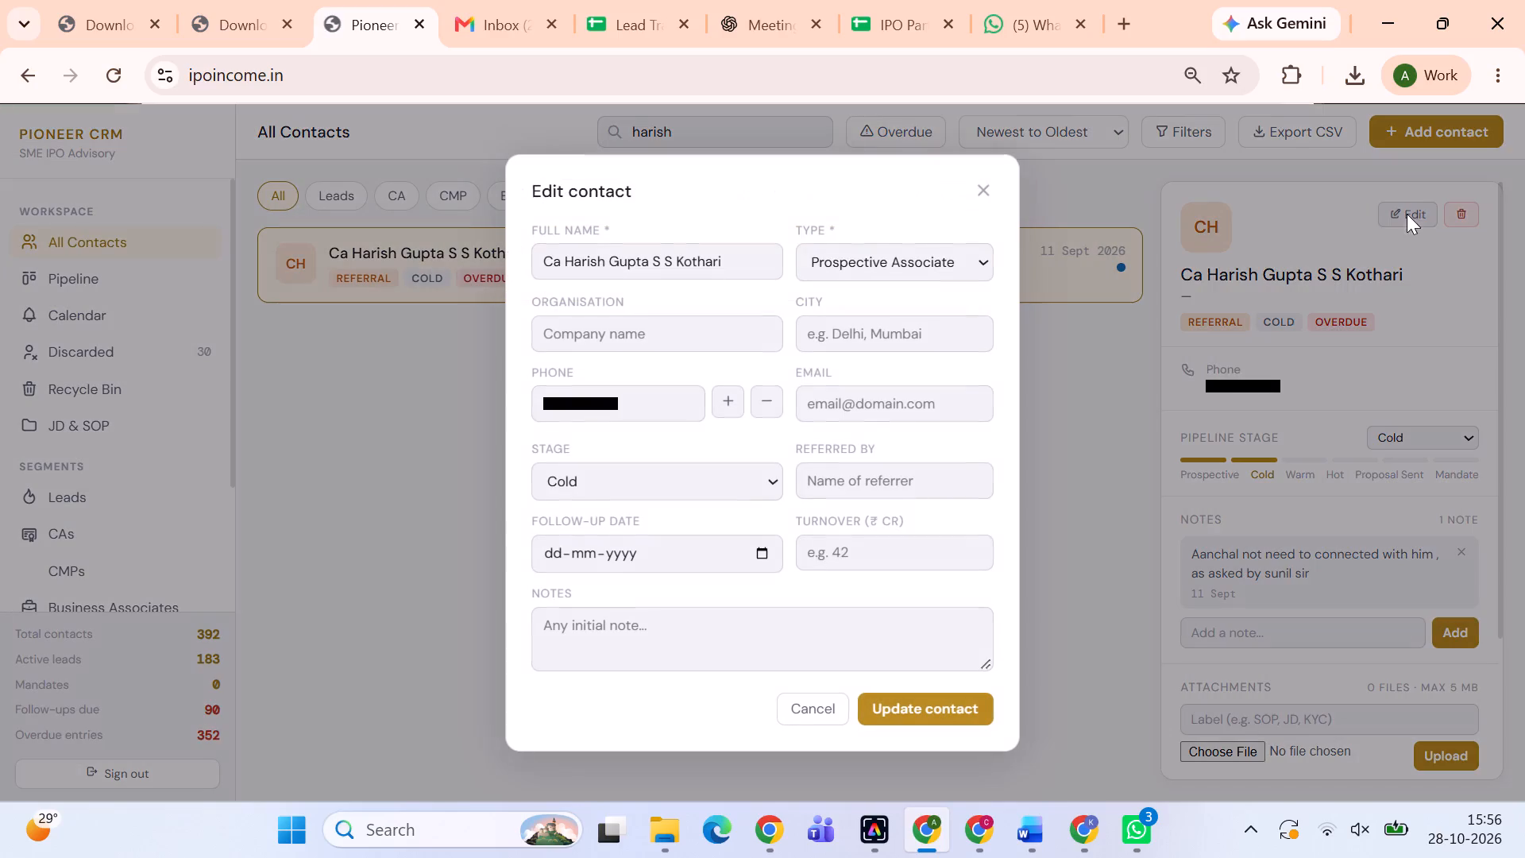
left_click(739, 479)
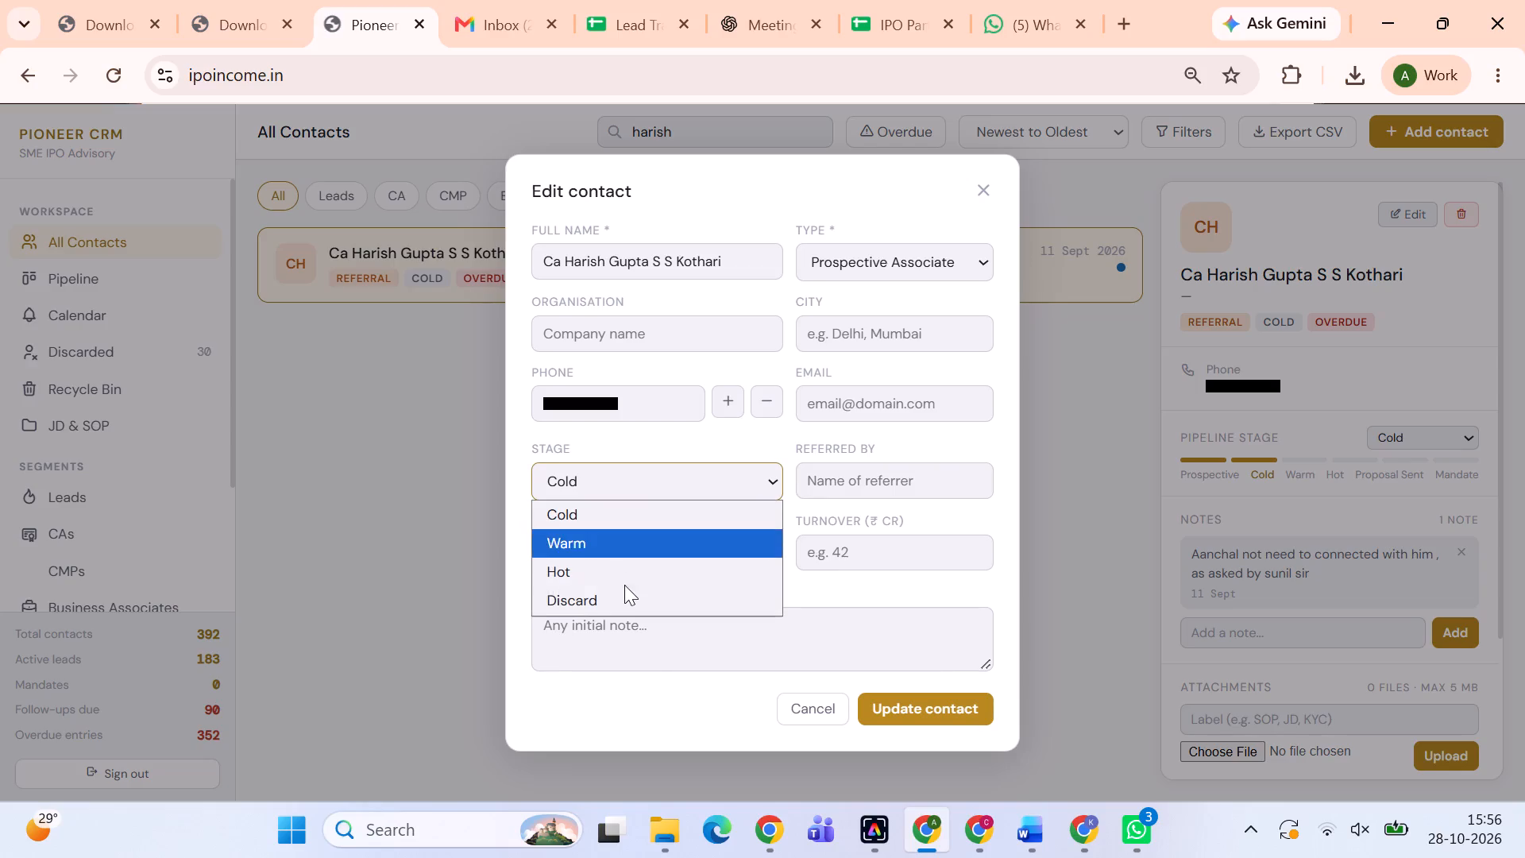
left_click(631, 602)
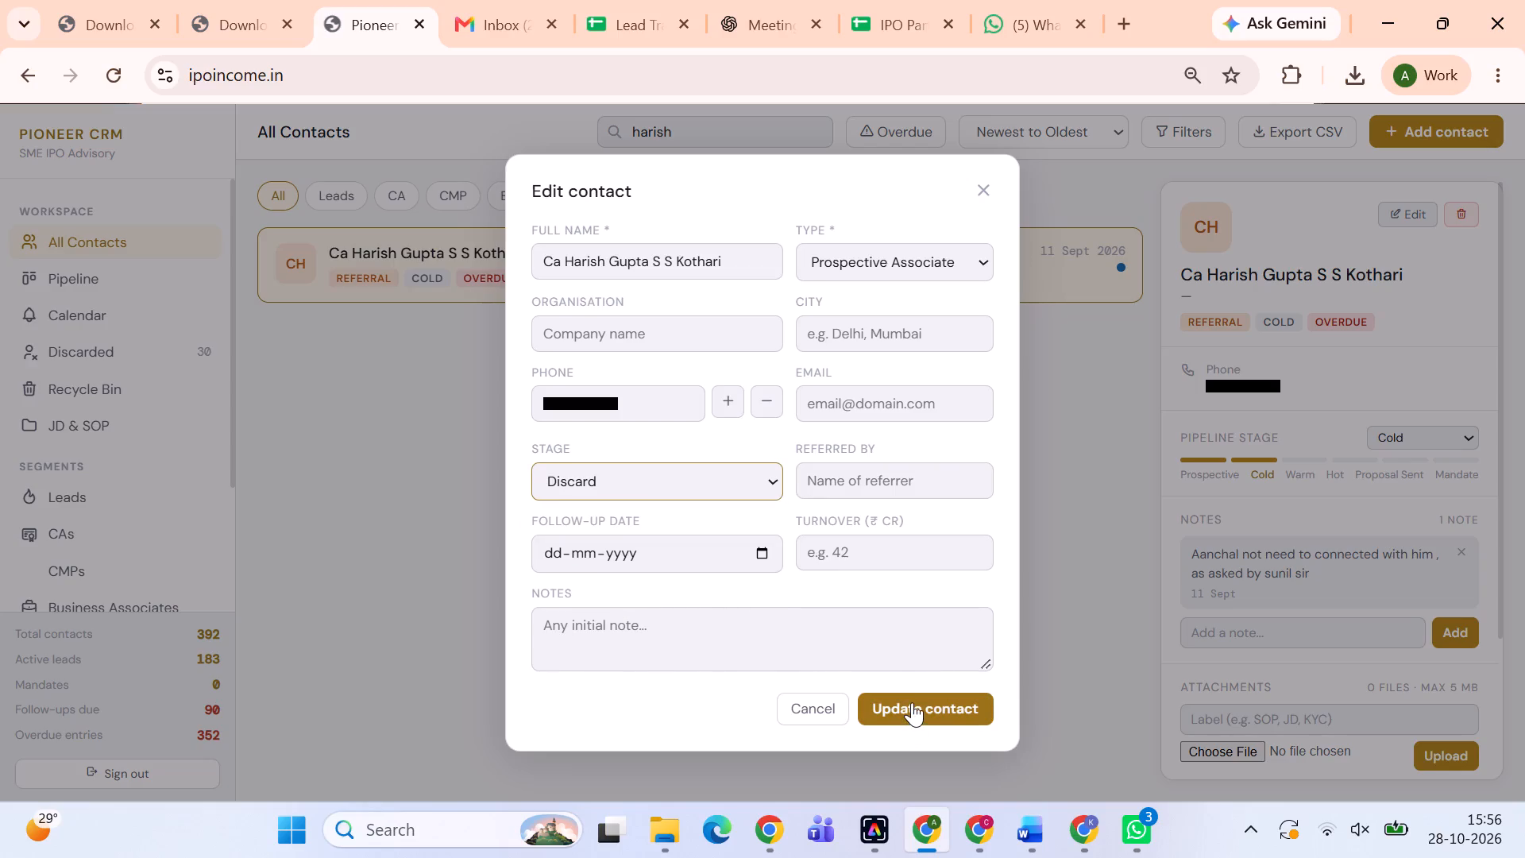
left_click(912, 702)
left_click(912, 702)
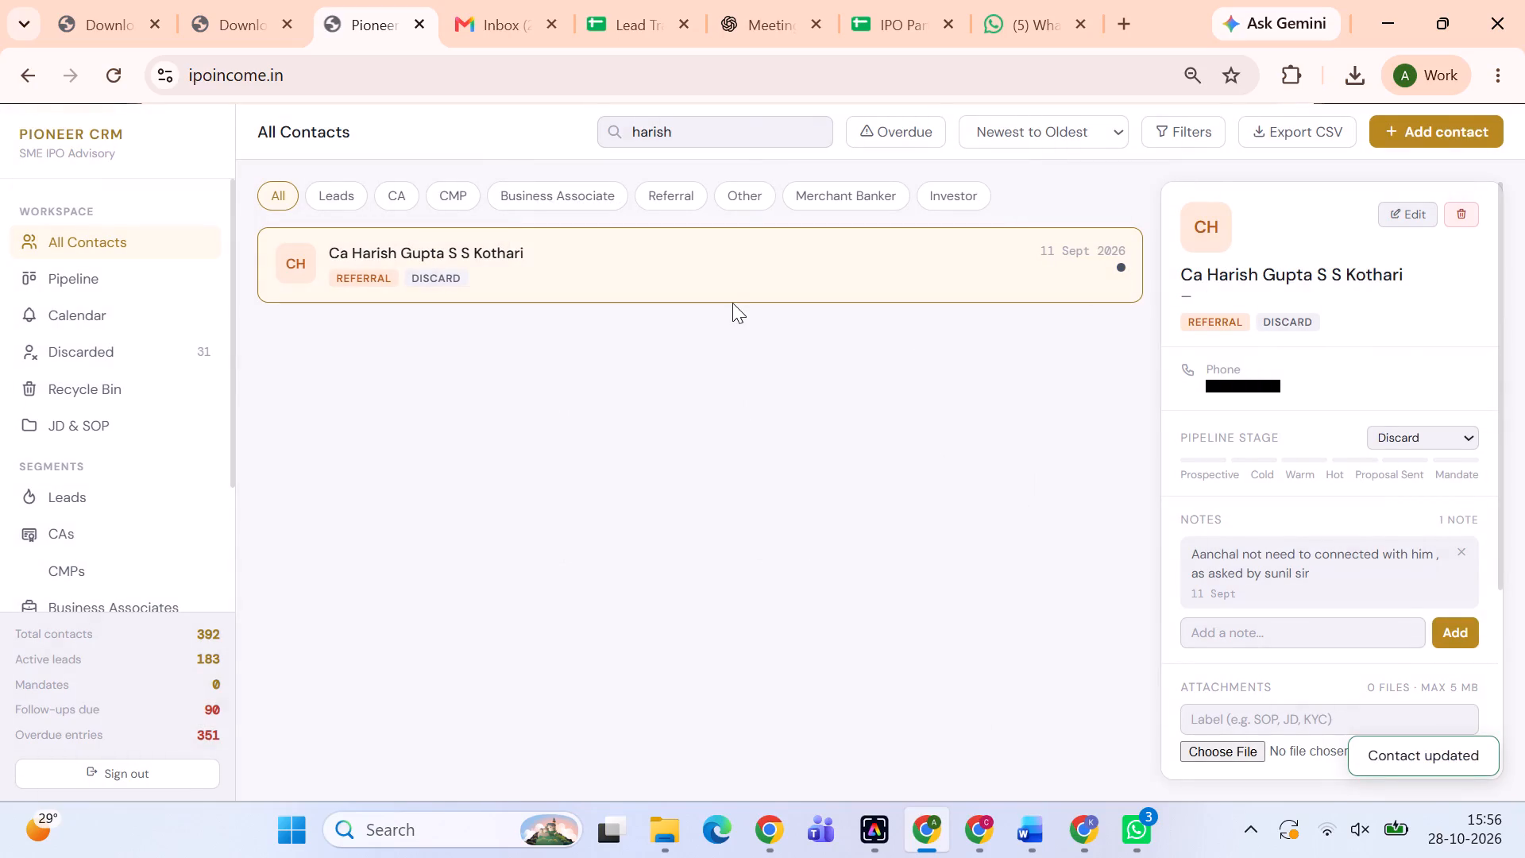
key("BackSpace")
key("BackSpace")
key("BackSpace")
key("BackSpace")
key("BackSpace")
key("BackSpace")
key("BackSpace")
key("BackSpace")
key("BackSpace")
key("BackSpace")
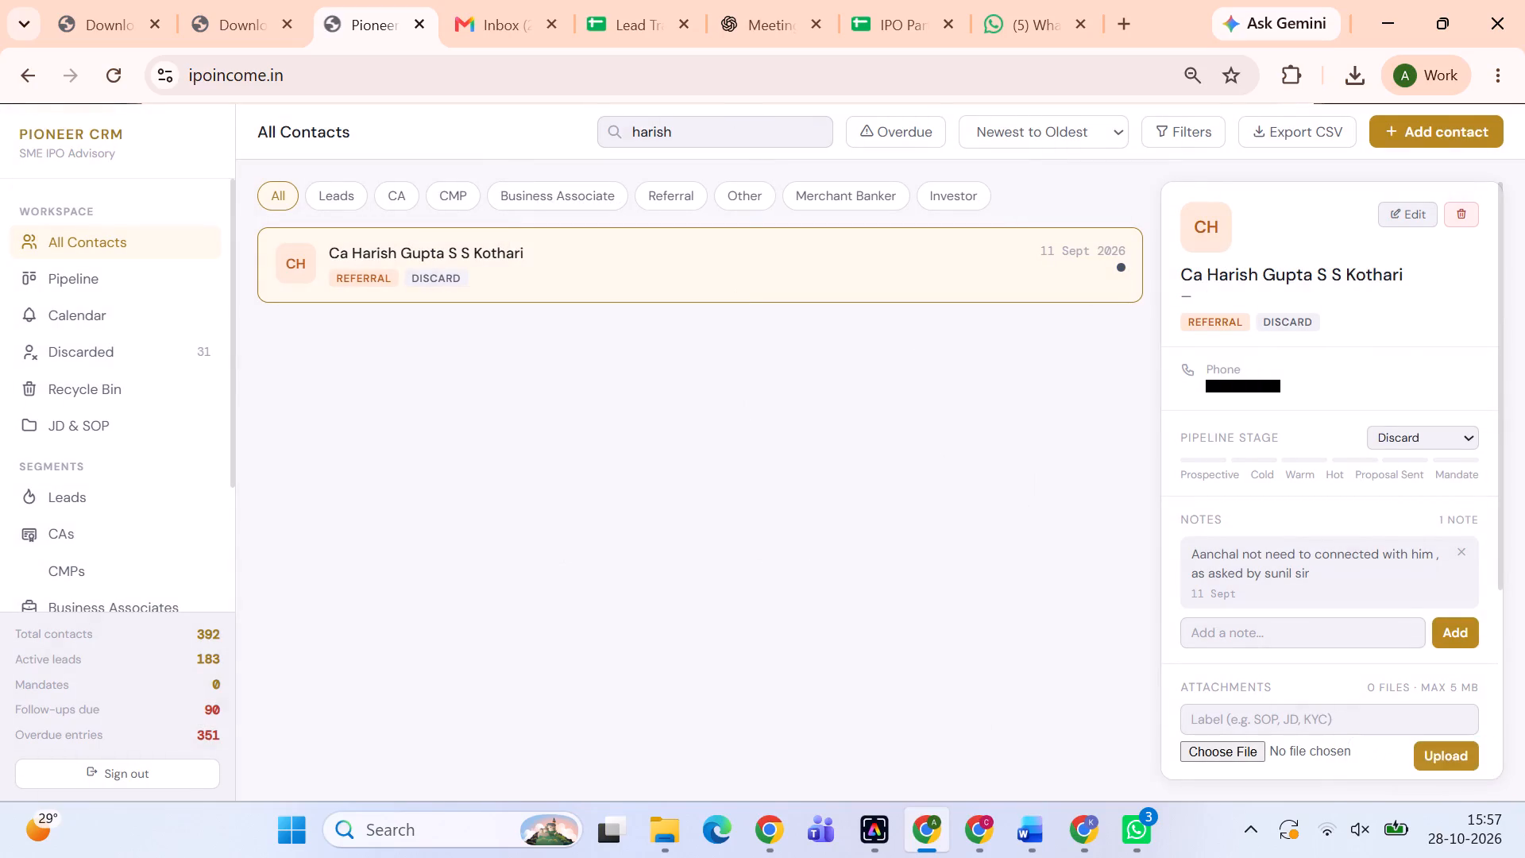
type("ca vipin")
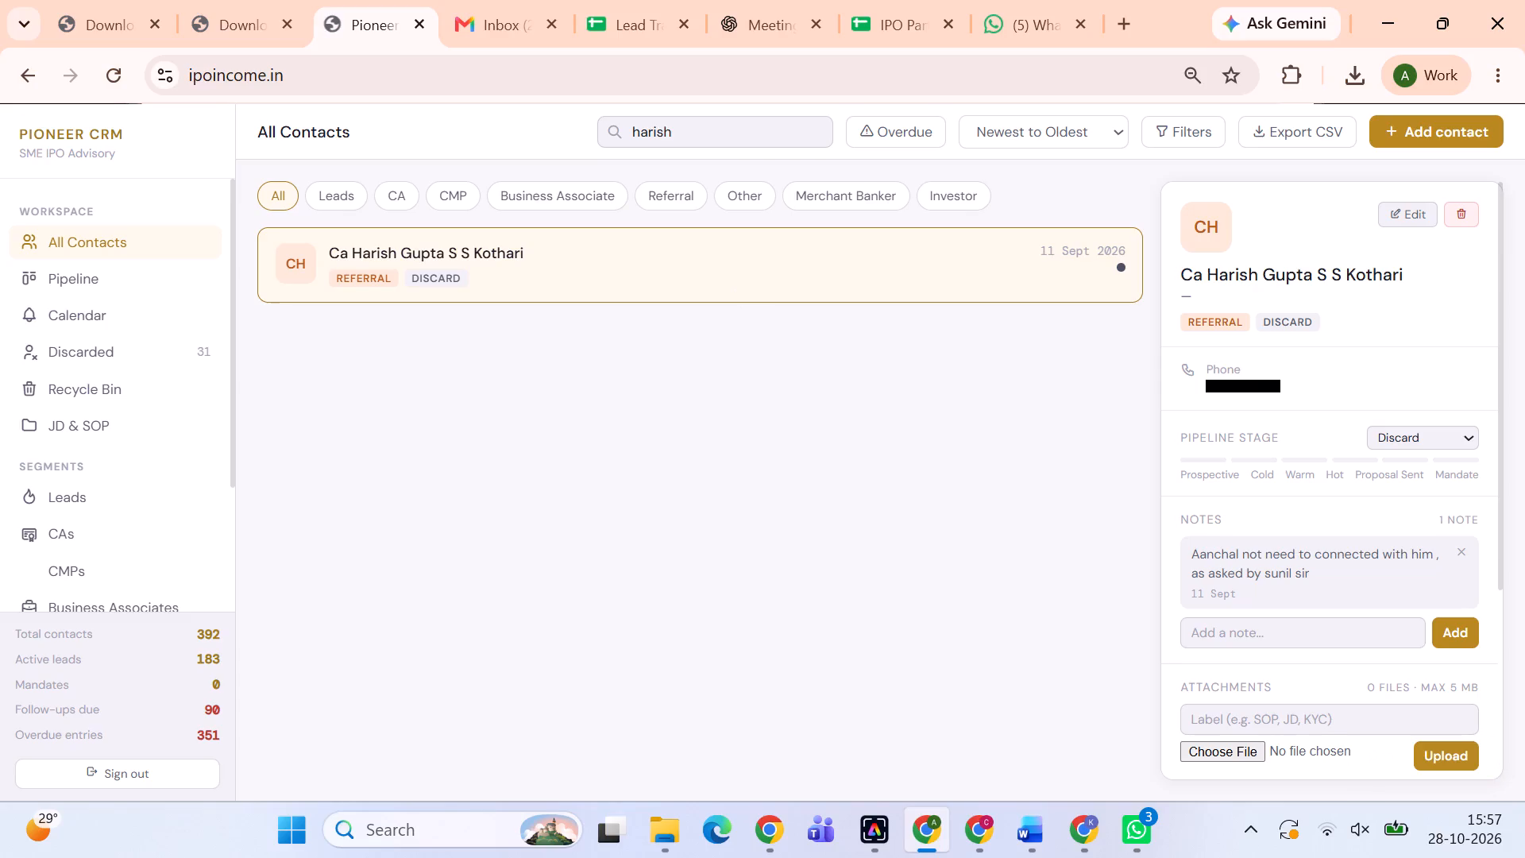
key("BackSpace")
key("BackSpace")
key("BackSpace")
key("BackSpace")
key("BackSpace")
left_click(734, 122)
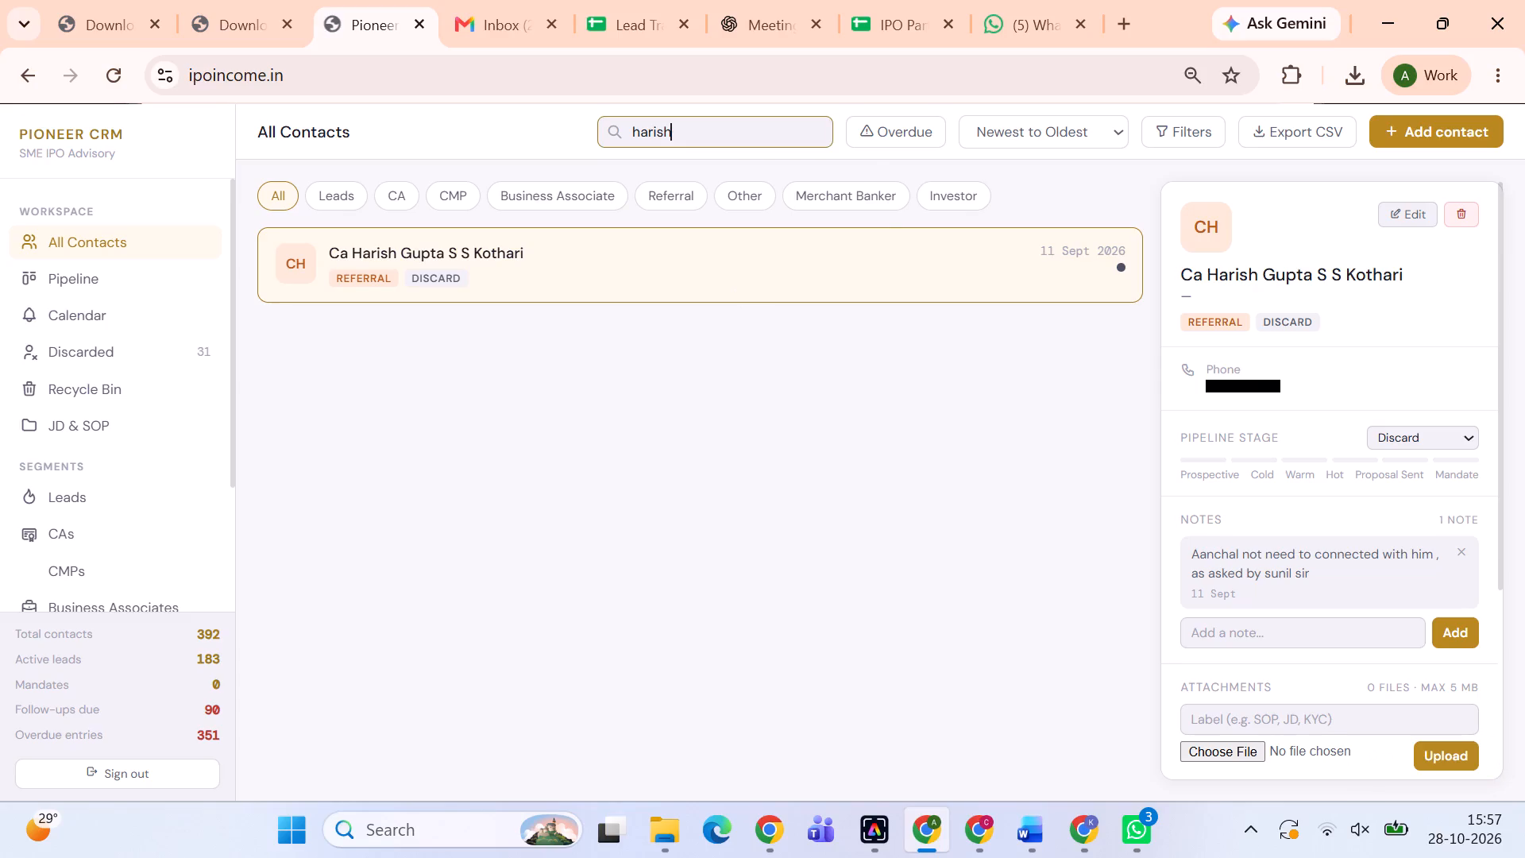
key("BackSpace")
key("BackSpace")
key("BackSpace")
key("BackSpace")
key("BackSpace")
key("BackSpace")
key("BackSpace")
key("BackSpace")
key("BackSpace")
key("BackSpace")
key("BackSpace")
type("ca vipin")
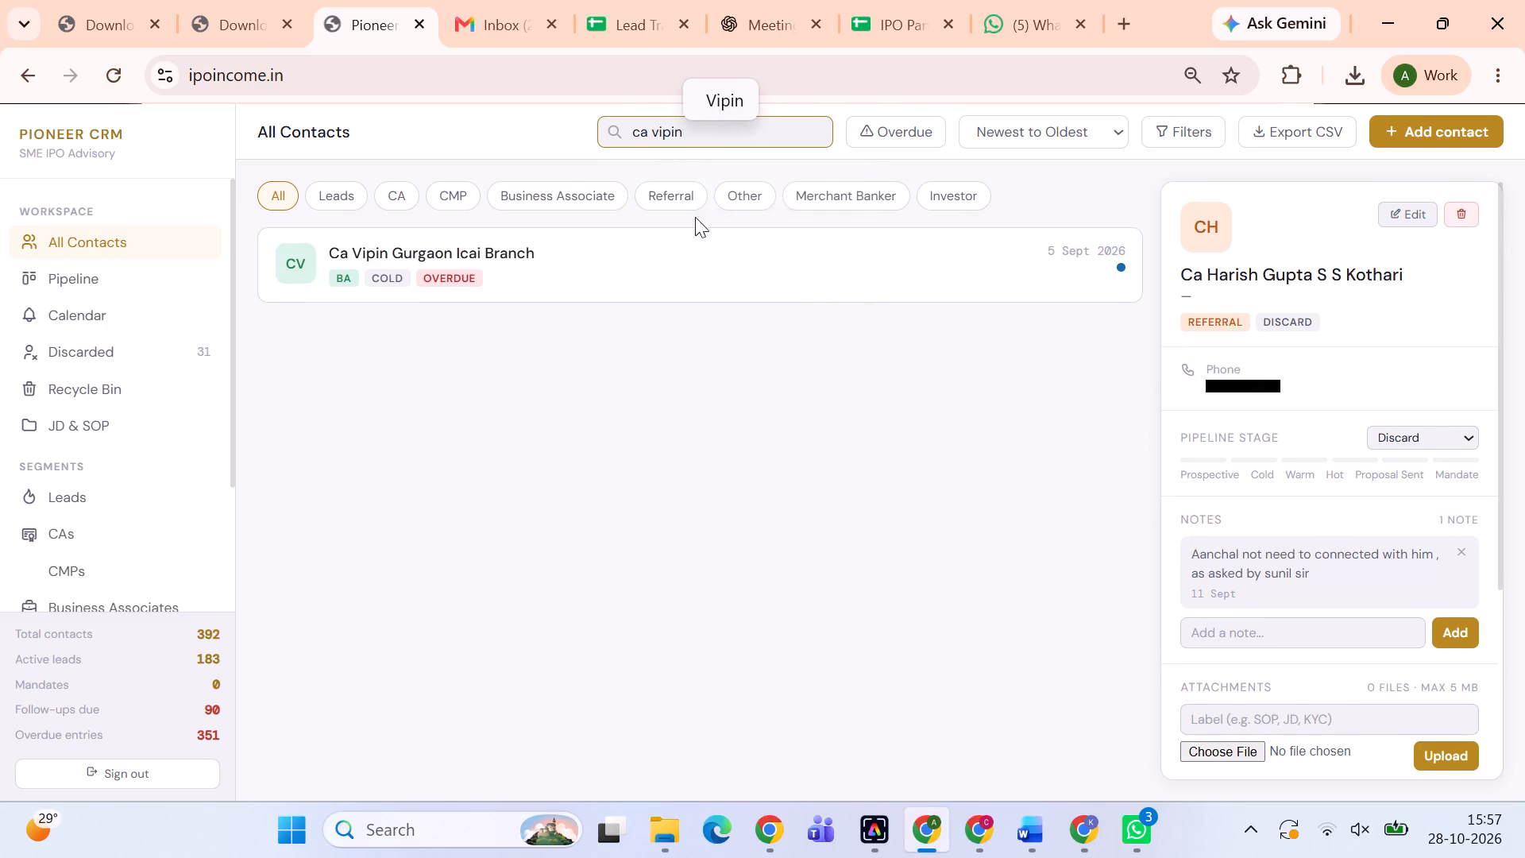
left_click(654, 260)
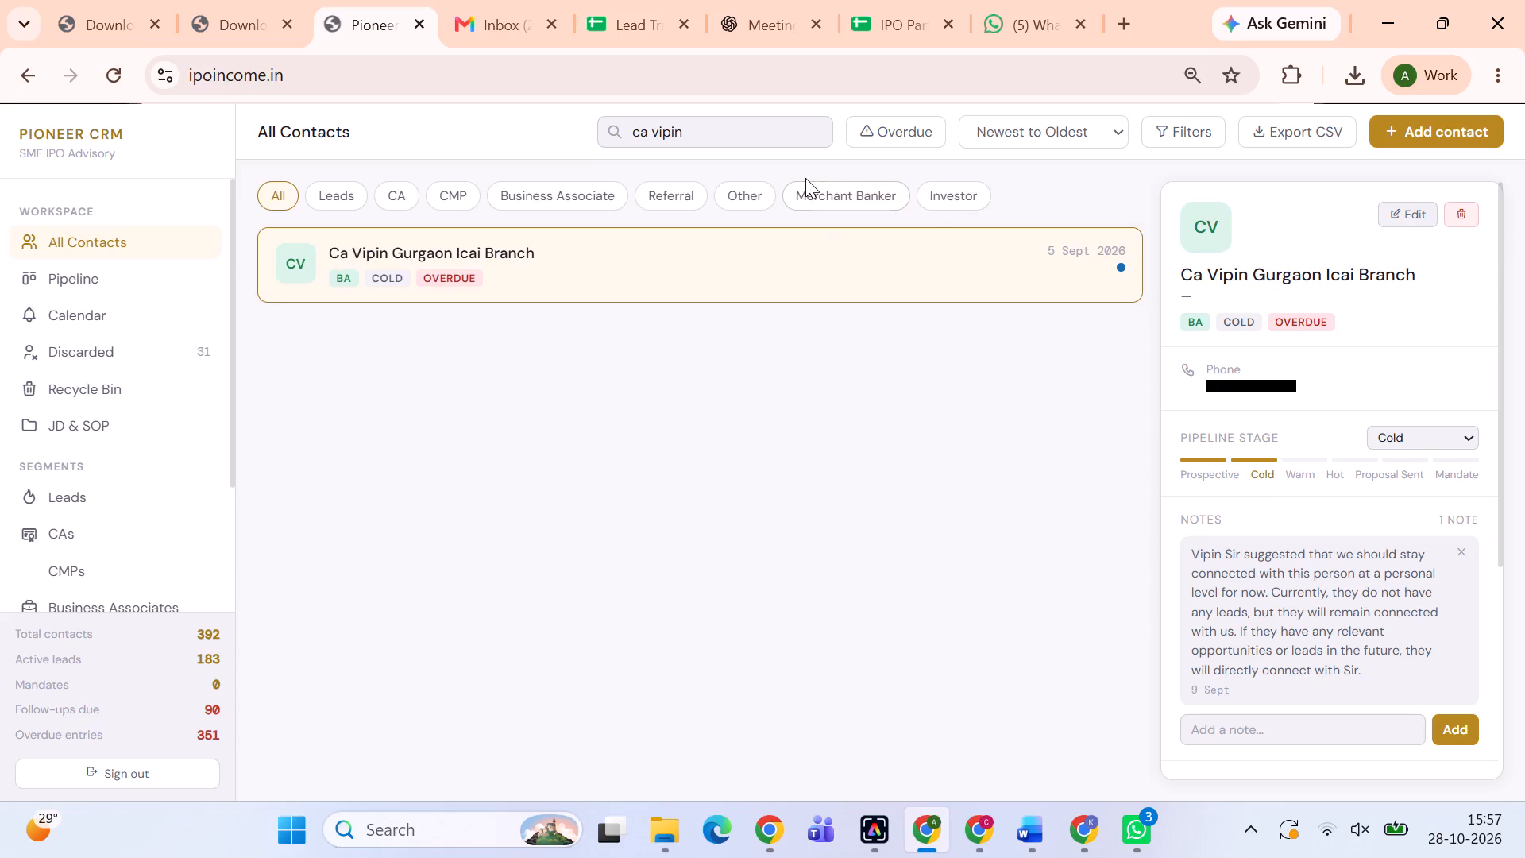
Search the contacts for "abhishek" and open the record of the CA referral in the Discard stage.
left_click(746, 132)
key("BackSpace")
key("BackSpace")
key("BackSpace")
key("BackSpace")
key("BackSpace")
key("BackSpace")
key("BackSpace")
key("BackSpace")
key("BackSpace")
key("BackSpace")
key("BackSpace")
key("BackSpace")
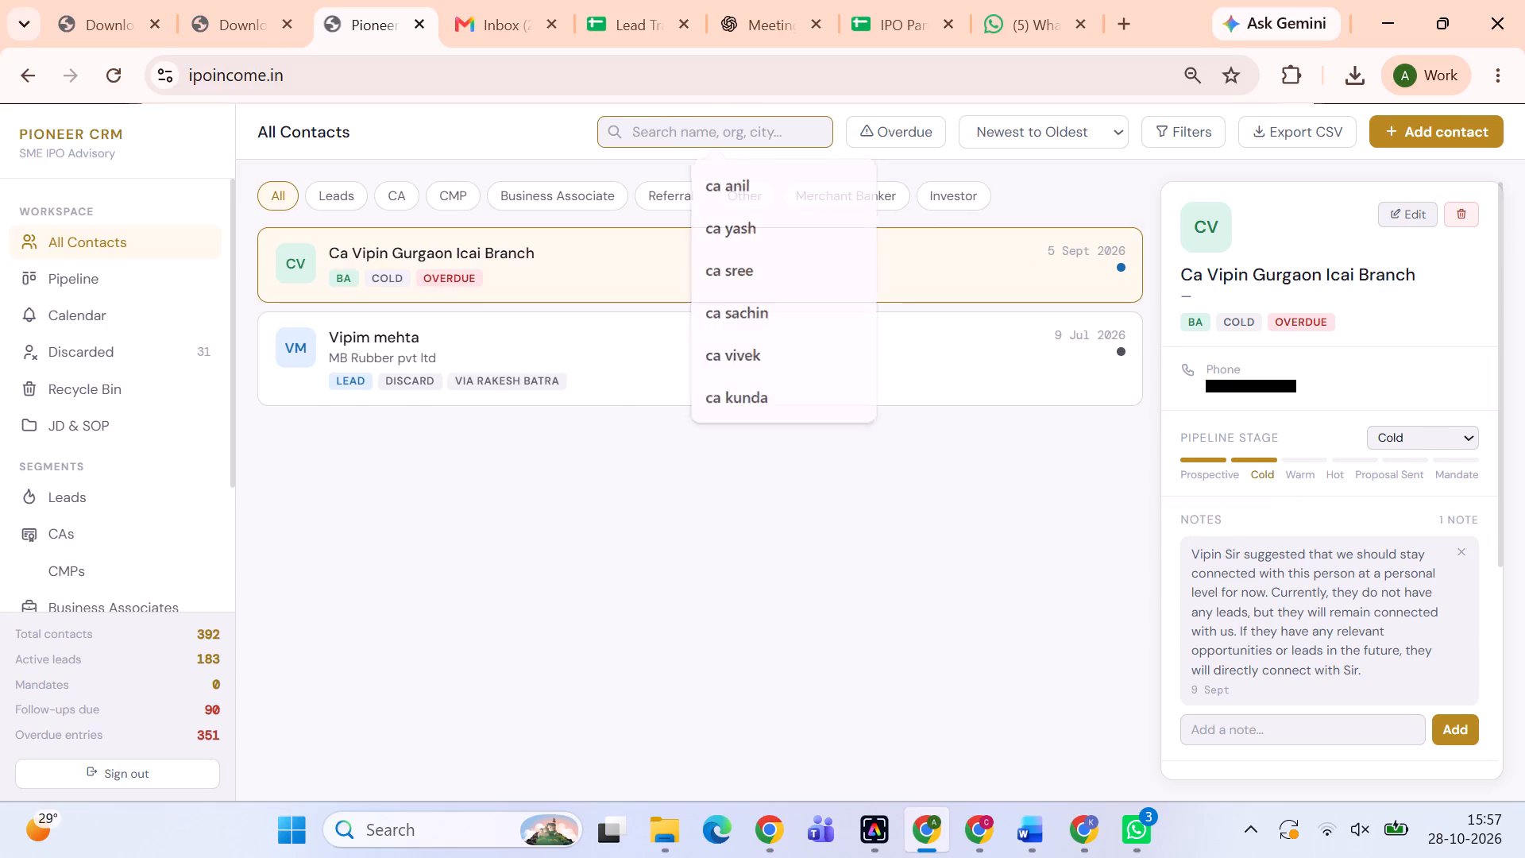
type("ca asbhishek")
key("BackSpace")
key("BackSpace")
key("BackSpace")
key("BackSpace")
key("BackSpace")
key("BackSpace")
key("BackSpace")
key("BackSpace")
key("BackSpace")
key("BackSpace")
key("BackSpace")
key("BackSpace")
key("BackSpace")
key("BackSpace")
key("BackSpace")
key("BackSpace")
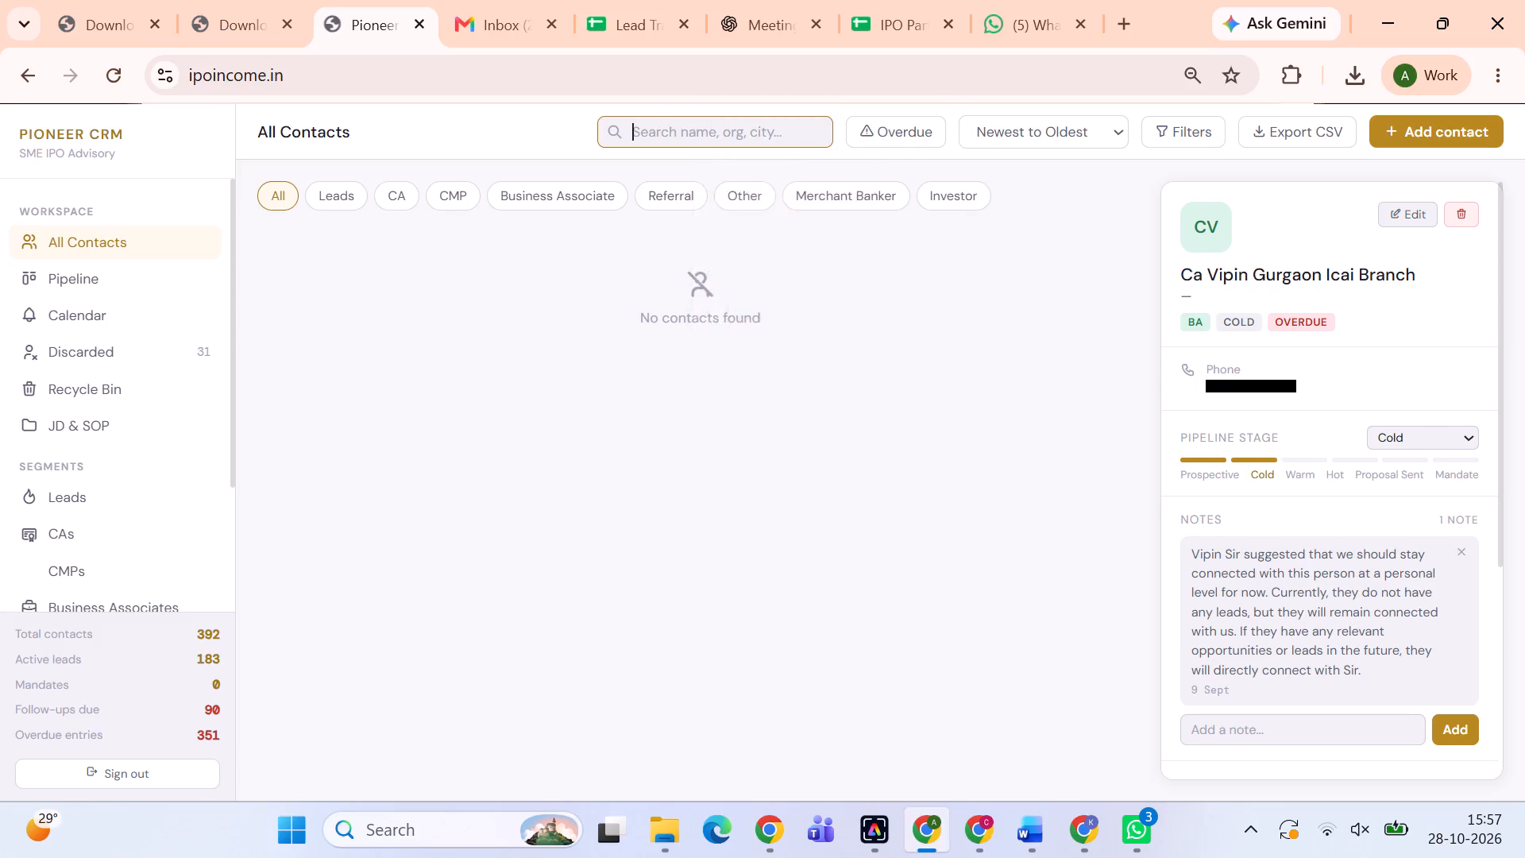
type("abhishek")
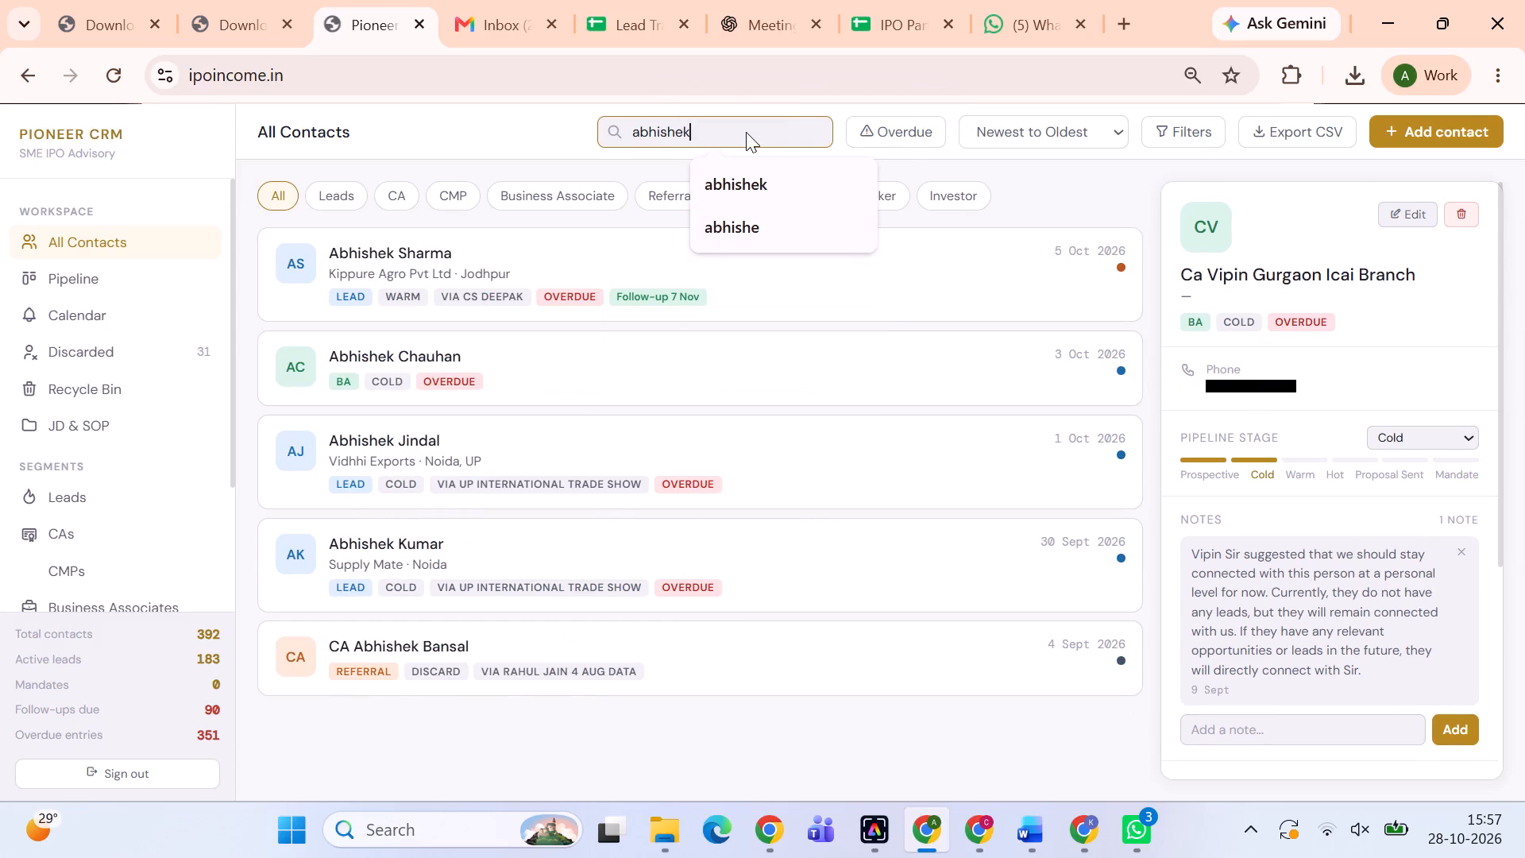
left_click(737, 641)
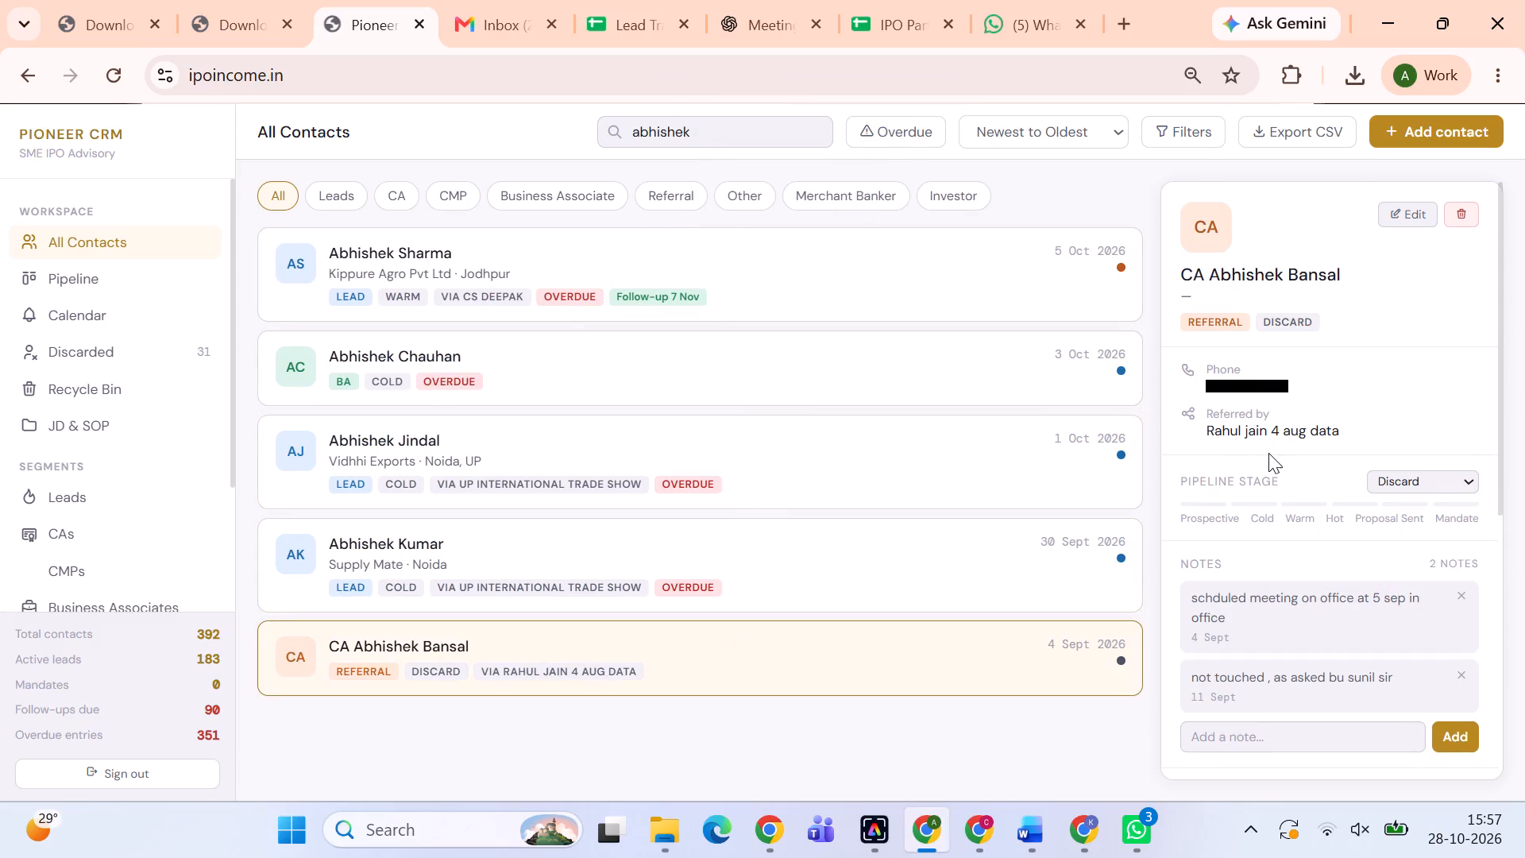
Edit the open CA Abhishek referral, select Discard as its stage and update the contact.
scroll(1196, 468, "up", 2)
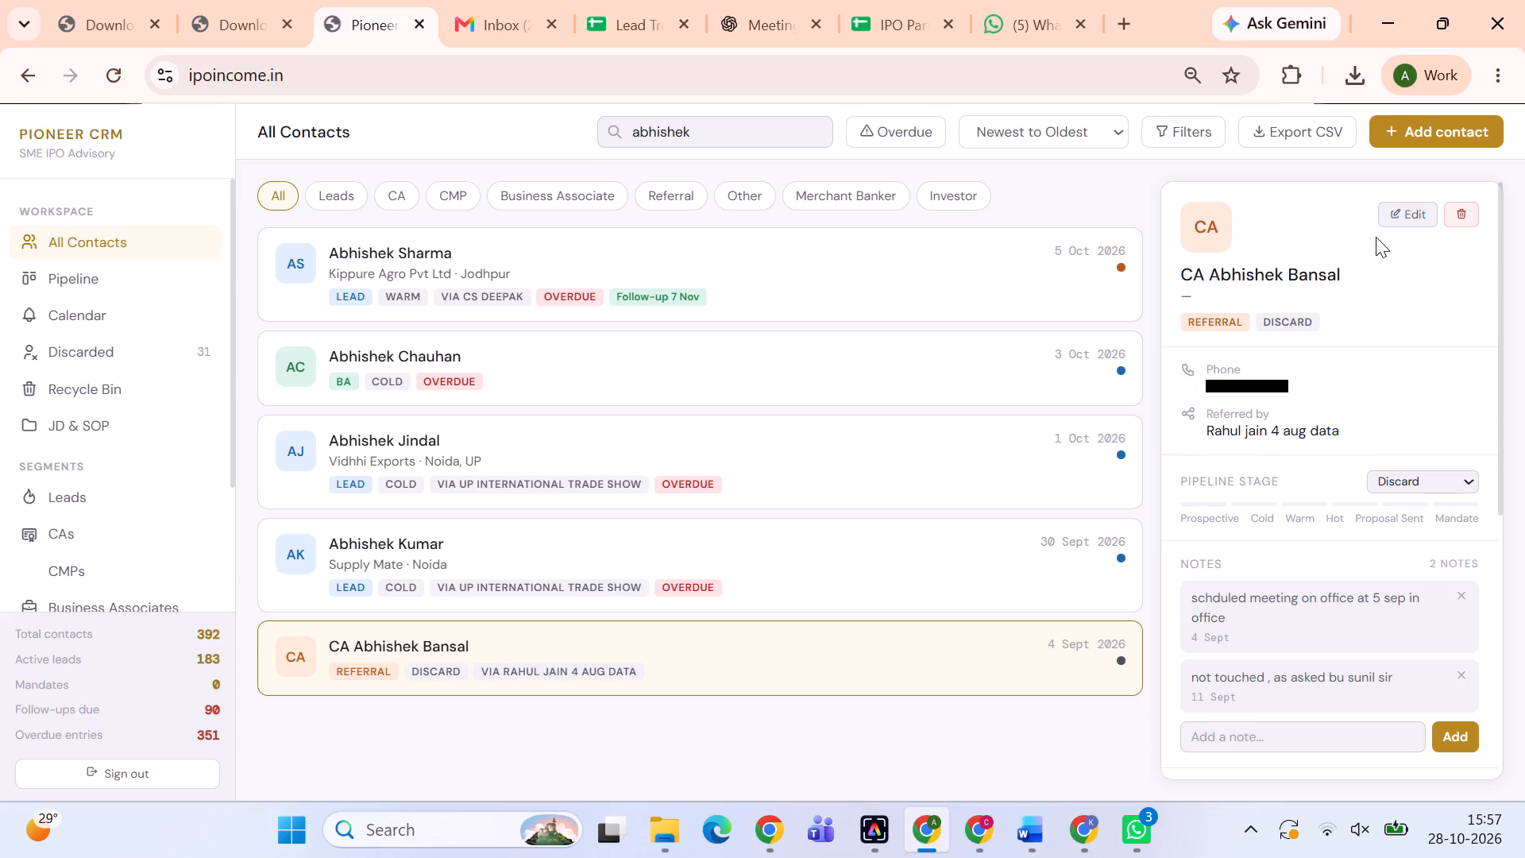
left_click(1395, 215)
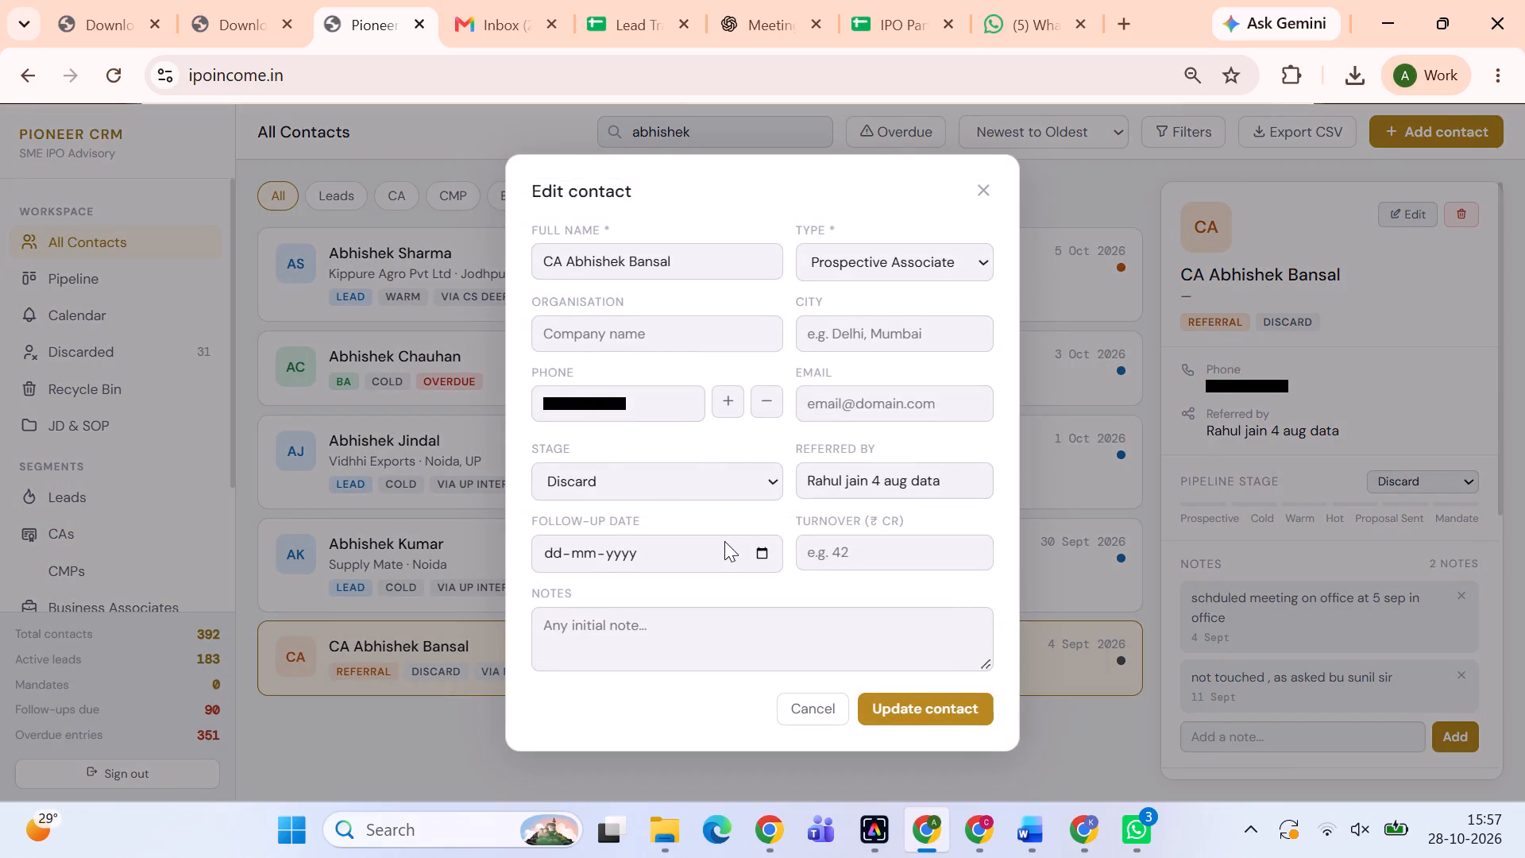
left_click(738, 473)
left_click(673, 604)
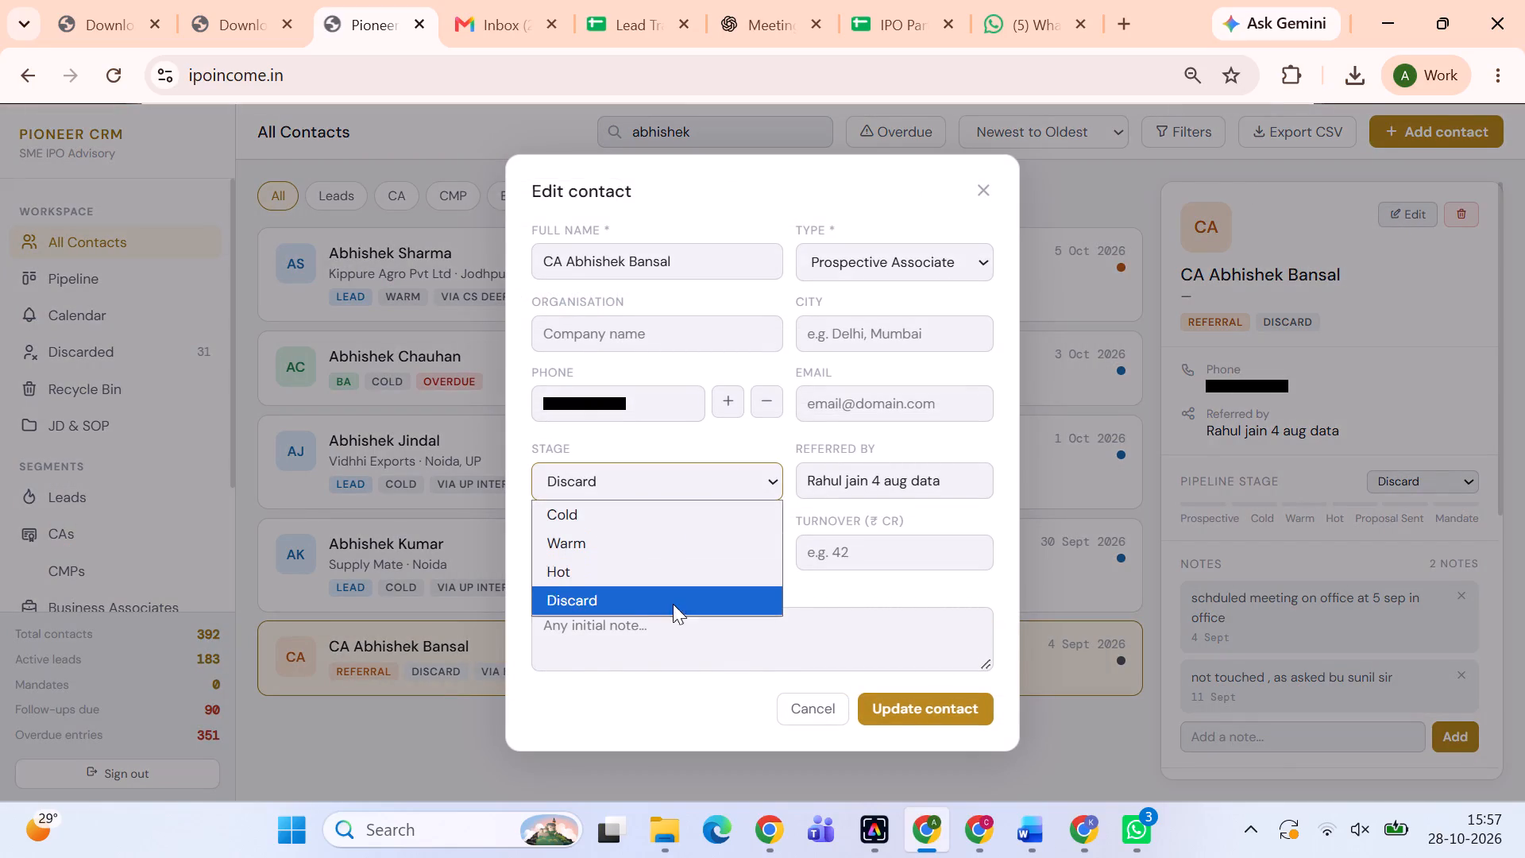
left_click(895, 694)
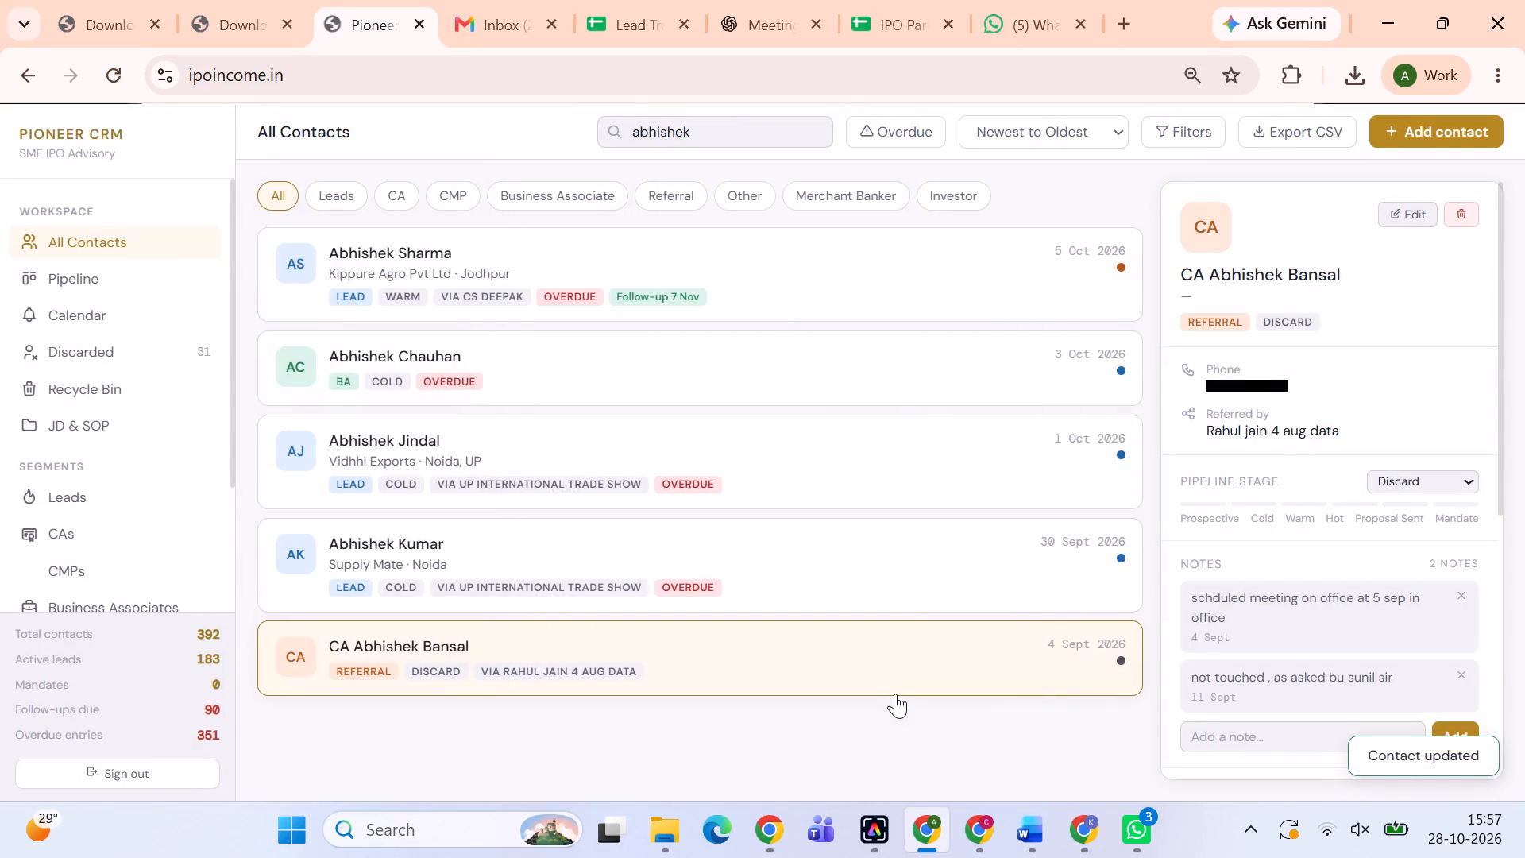
Clear the contact search and examine the partner names in the IPO Partner Agreement List spreadsheet.
left_click(734, 113)
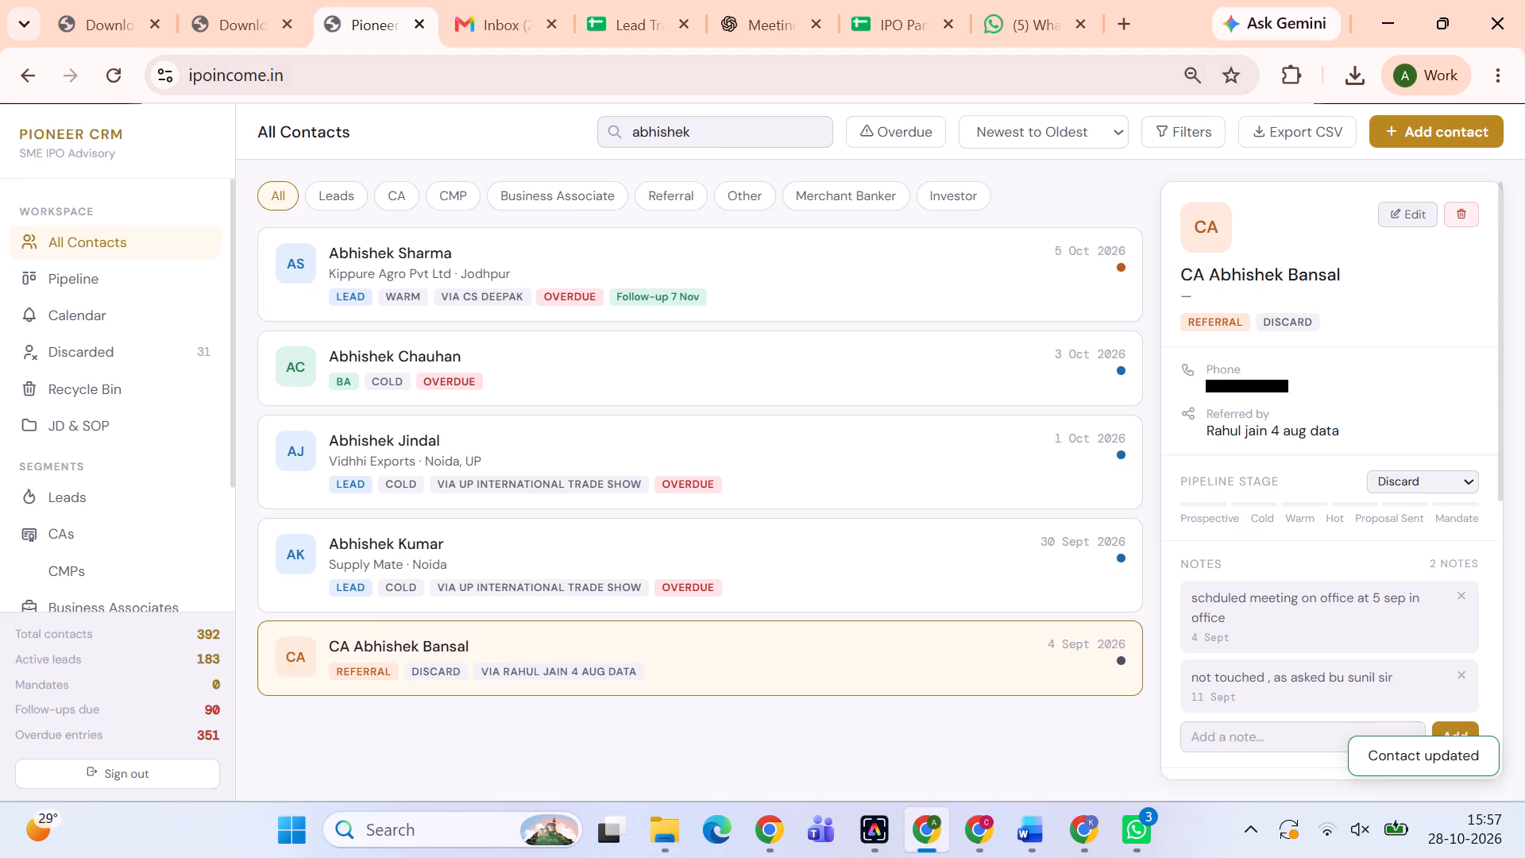
left_click(726, 128)
key("BackSpace")
key("BackSpace")
key("BackSpace")
key("BackSpace")
key("BackSpace")
key("BackSpace")
key("BackSpace")
key("BackSpace")
key("BackSpace")
key("BackSpace")
key("BackSpace")
key("BackSpace")
key("BackSpace")
key("BackSpace")
key("BackSpace")
key("BackSpace")
key("BackSpace")
key("BackSpace")
key("BackSpace")
key("BackSpace")
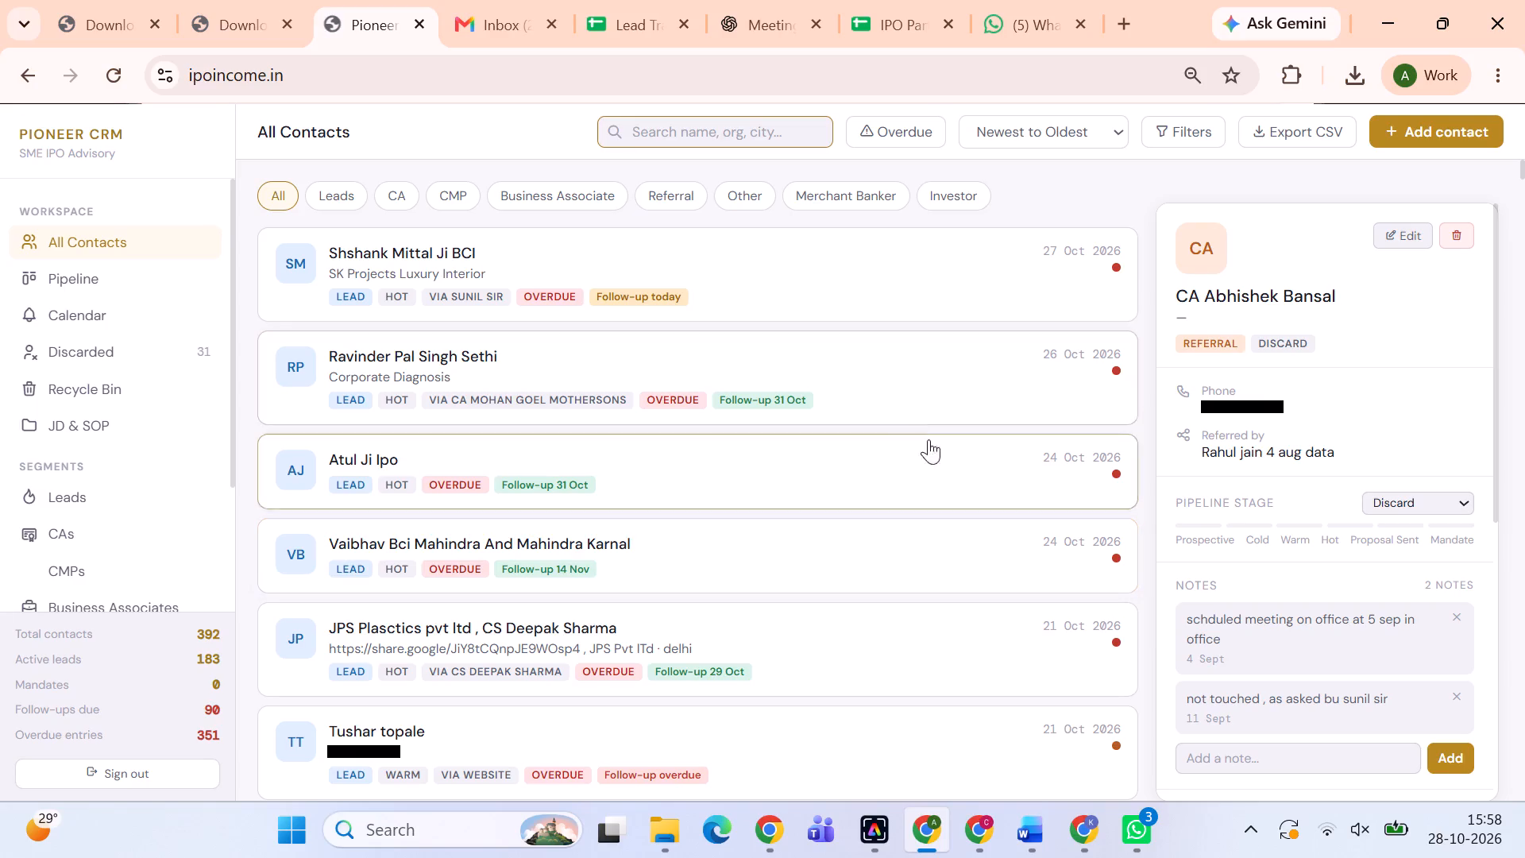
left_click(737, 123)
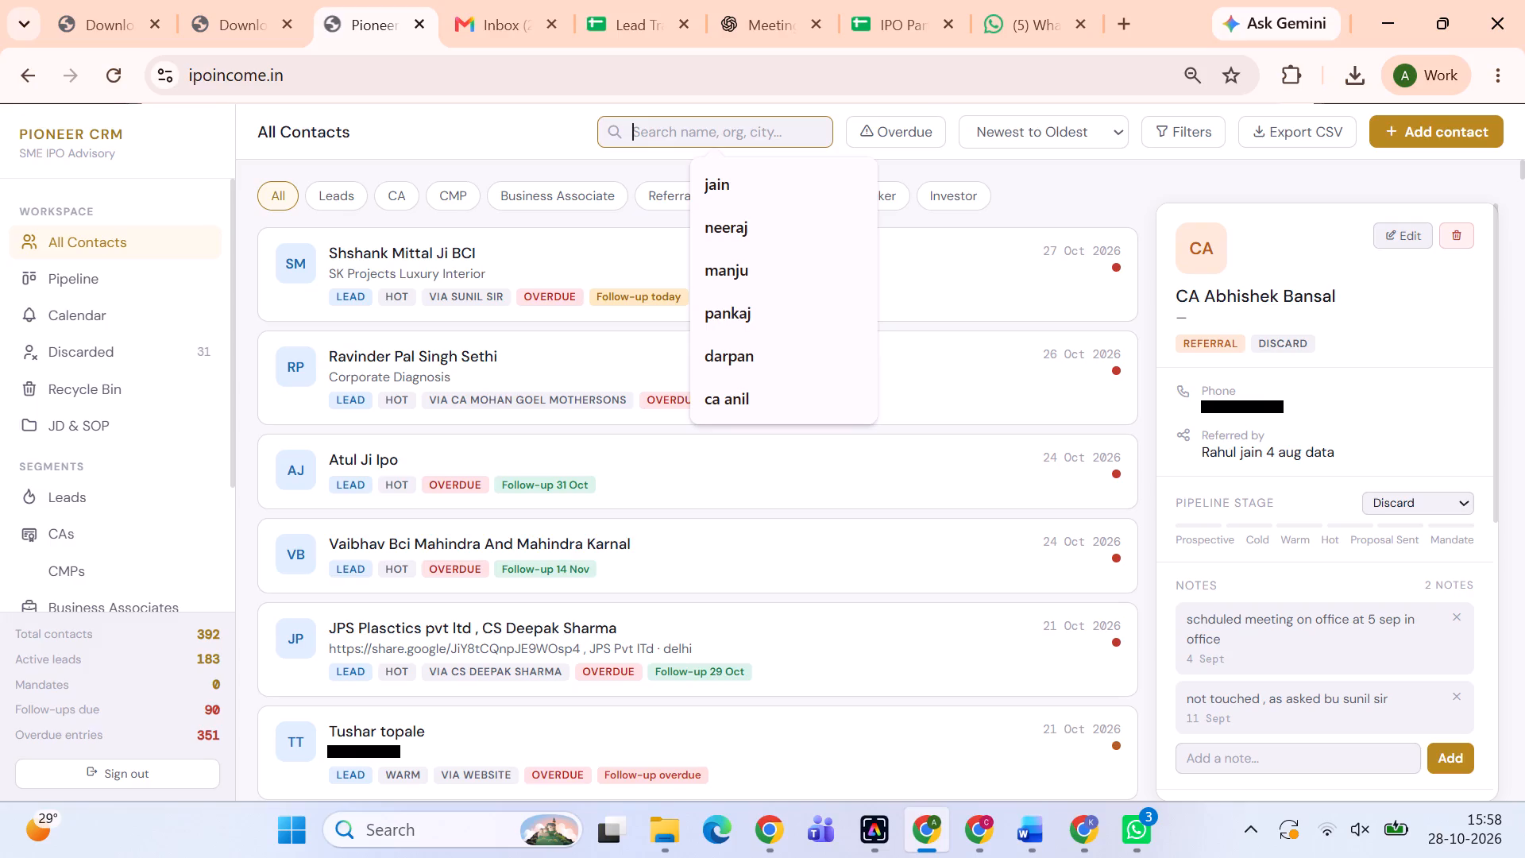
left_click(923, 0)
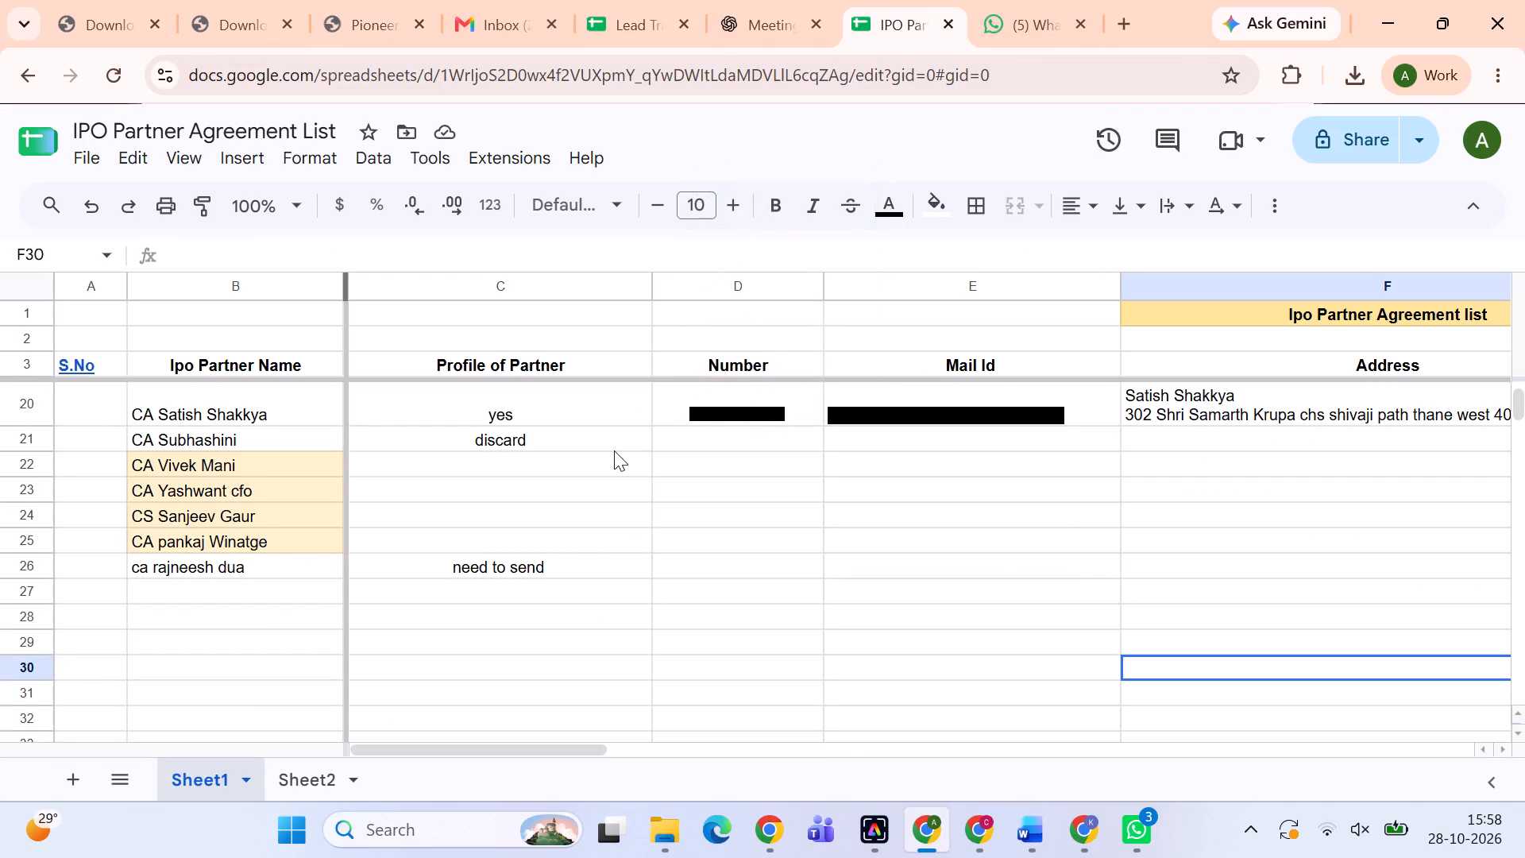
scroll(614, 450, "up", 1)
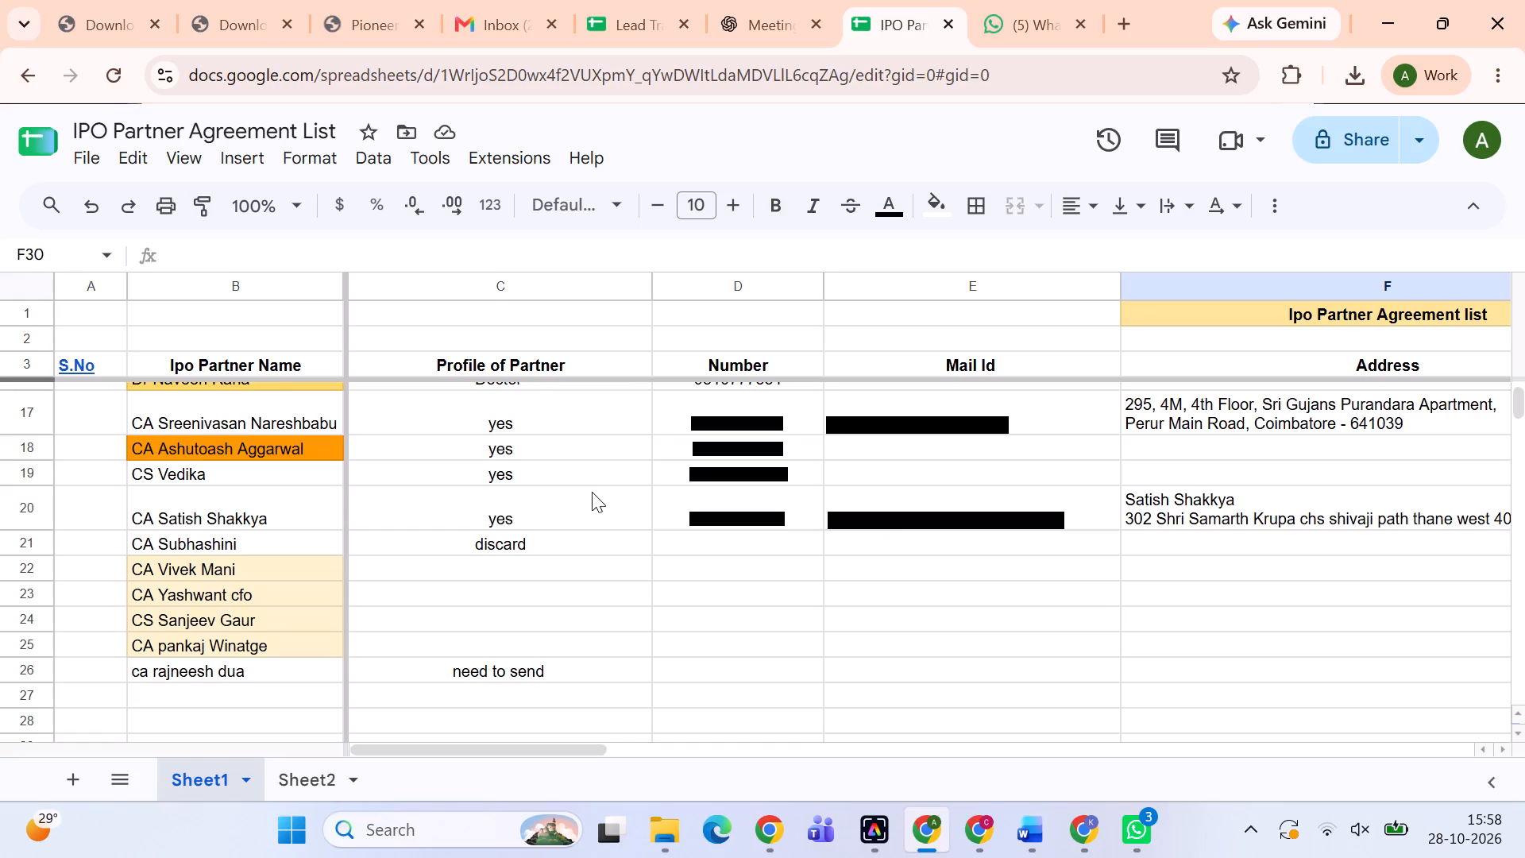
Return to the Pioneer CRM, search the contacts for "naveen" and open the matching doctor's record.
left_click(368, 0)
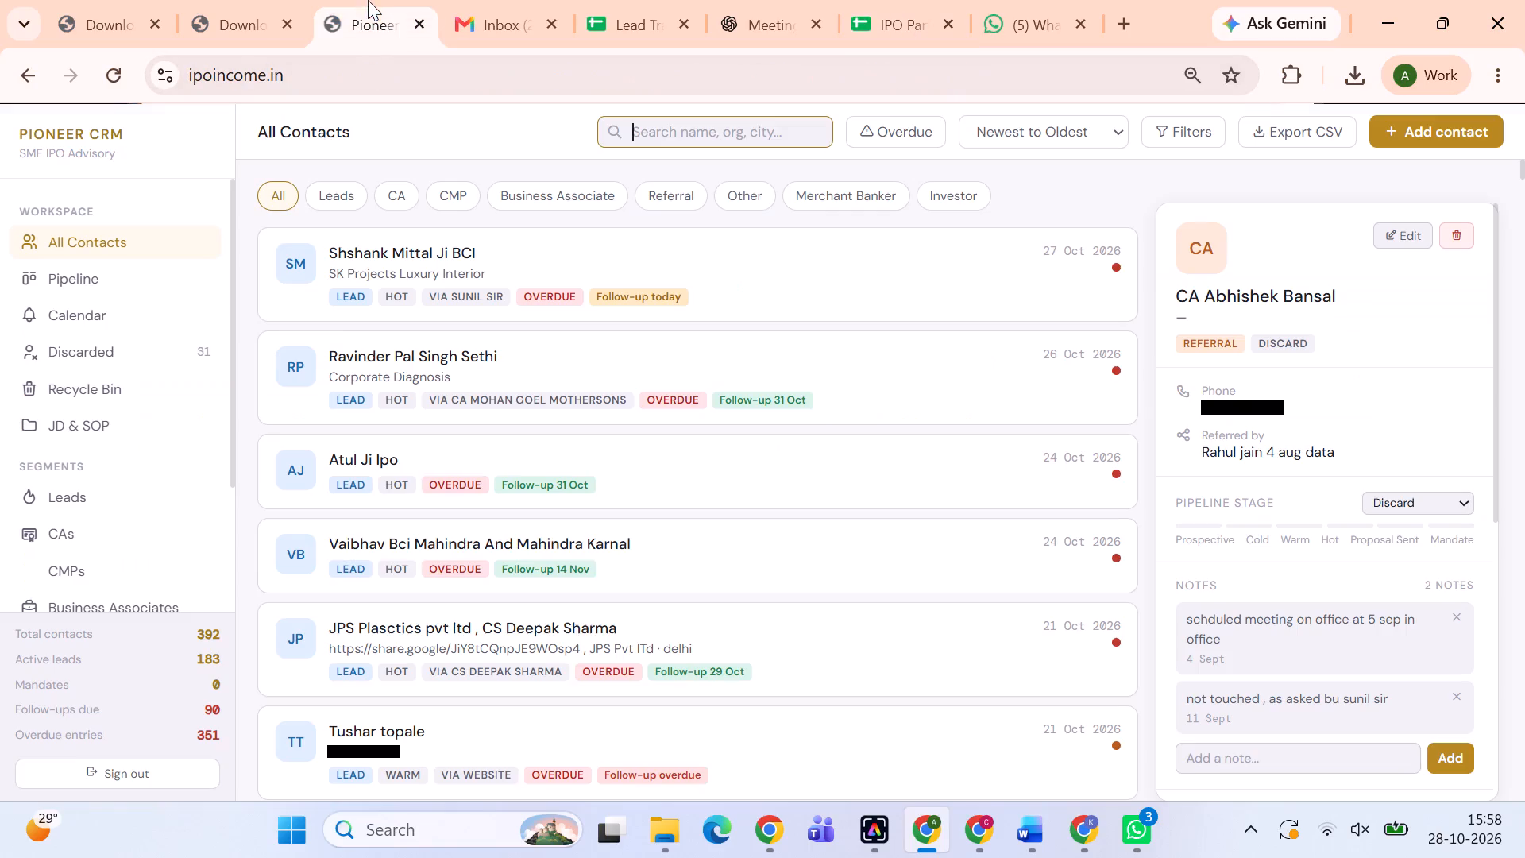
left_click(731, 137)
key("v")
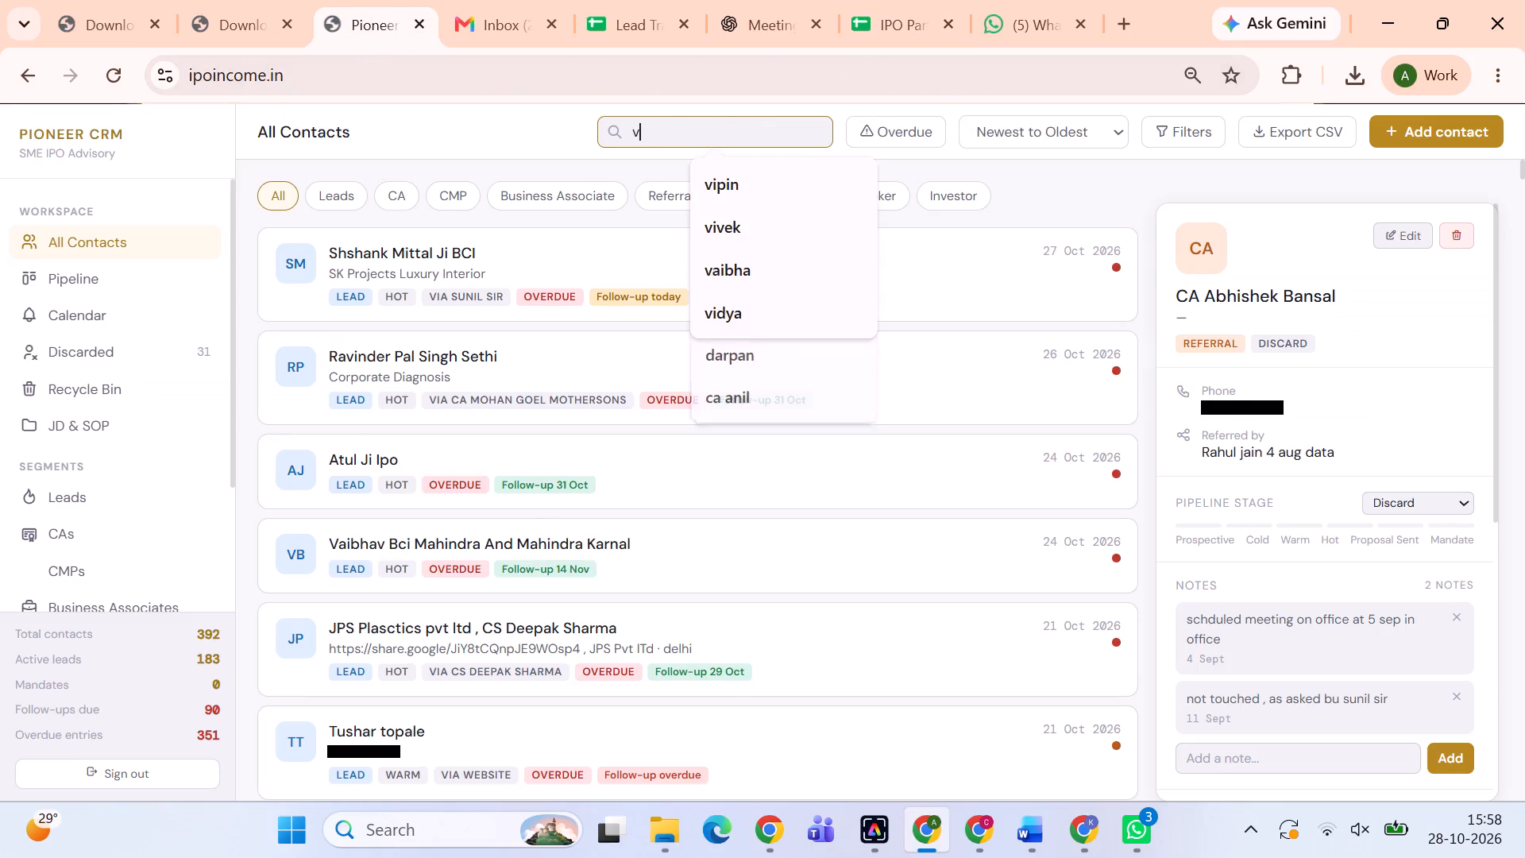
key("BackSpace")
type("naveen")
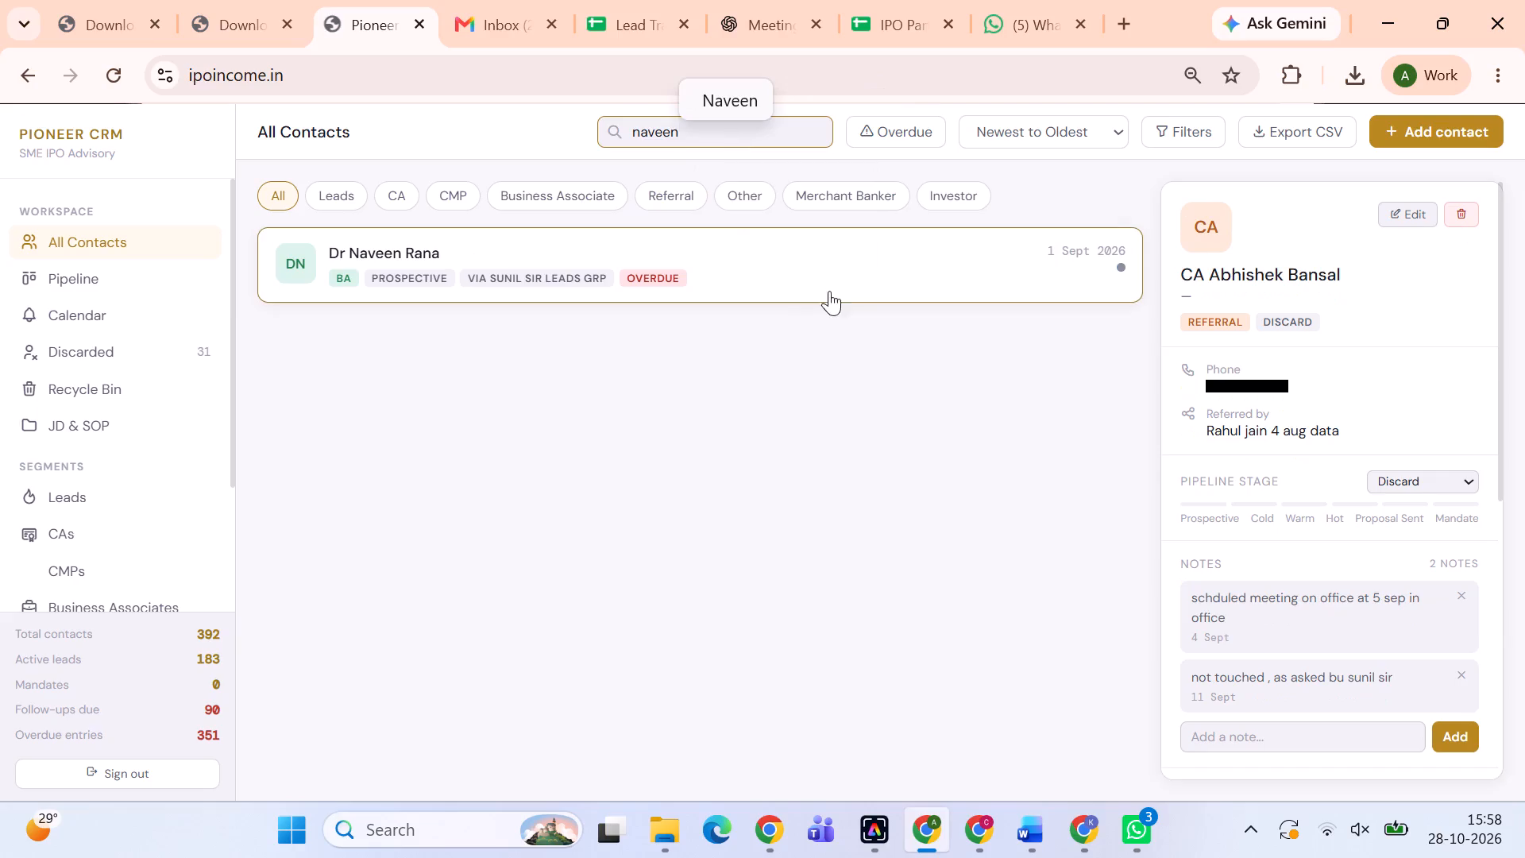
left_click(844, 266)
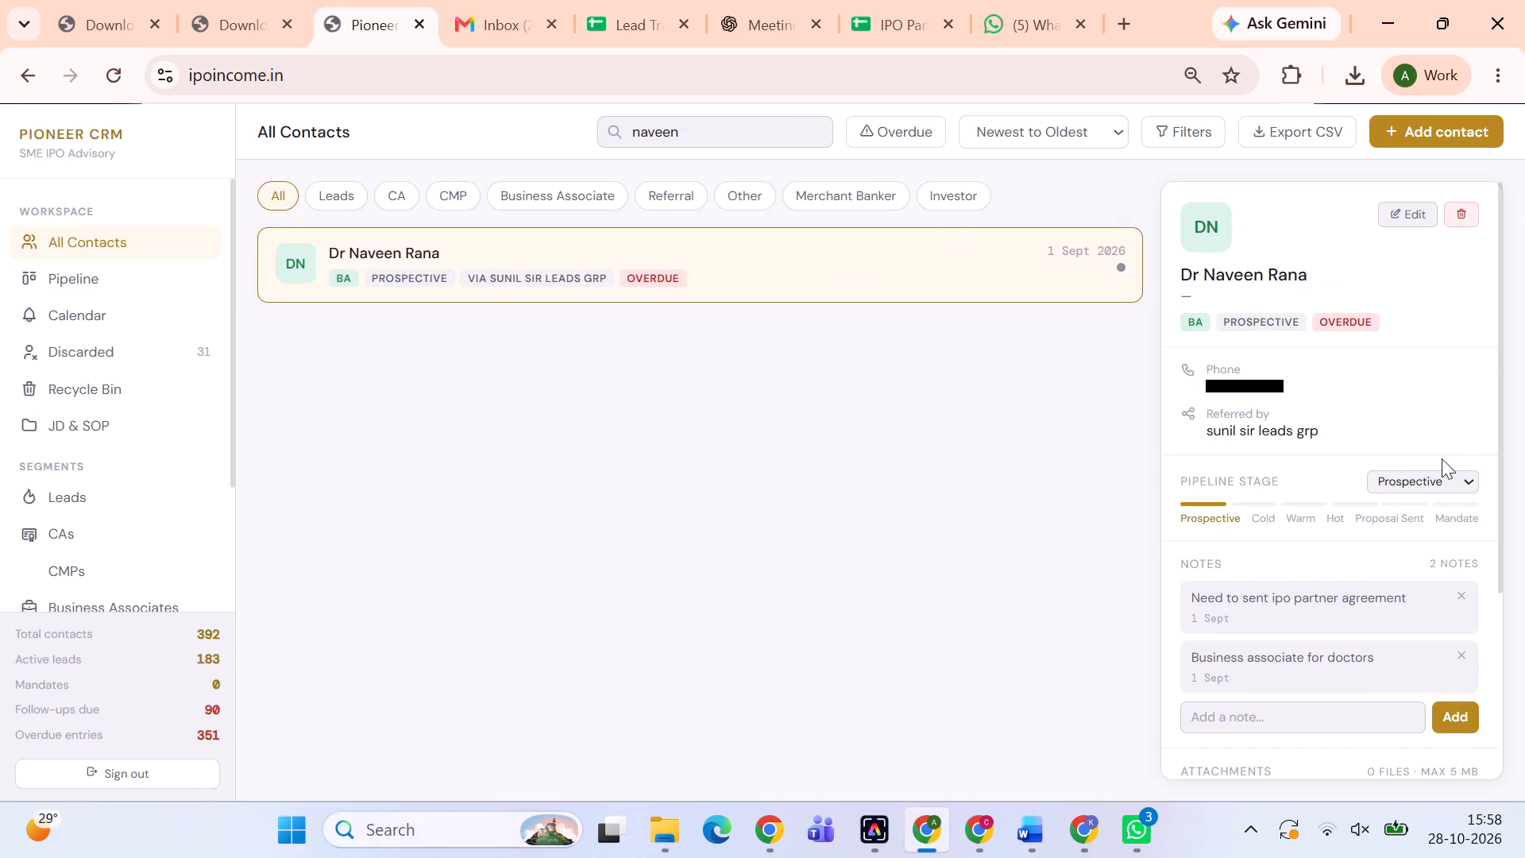
Search the contacts for "ashutosh", open the matching CA's record and read through all its notes.
left_click(775, 128)
key("BackSpace")
key("BackSpace")
key("BackSpace")
key("BackSpace")
key("BackSpace")
key("BackSpace")
key("BackSpace")
key("BackSpace")
key("BackSpace")
key("BackSpace")
key("BackSpace")
key("BackSpace")
key("BackSpace")
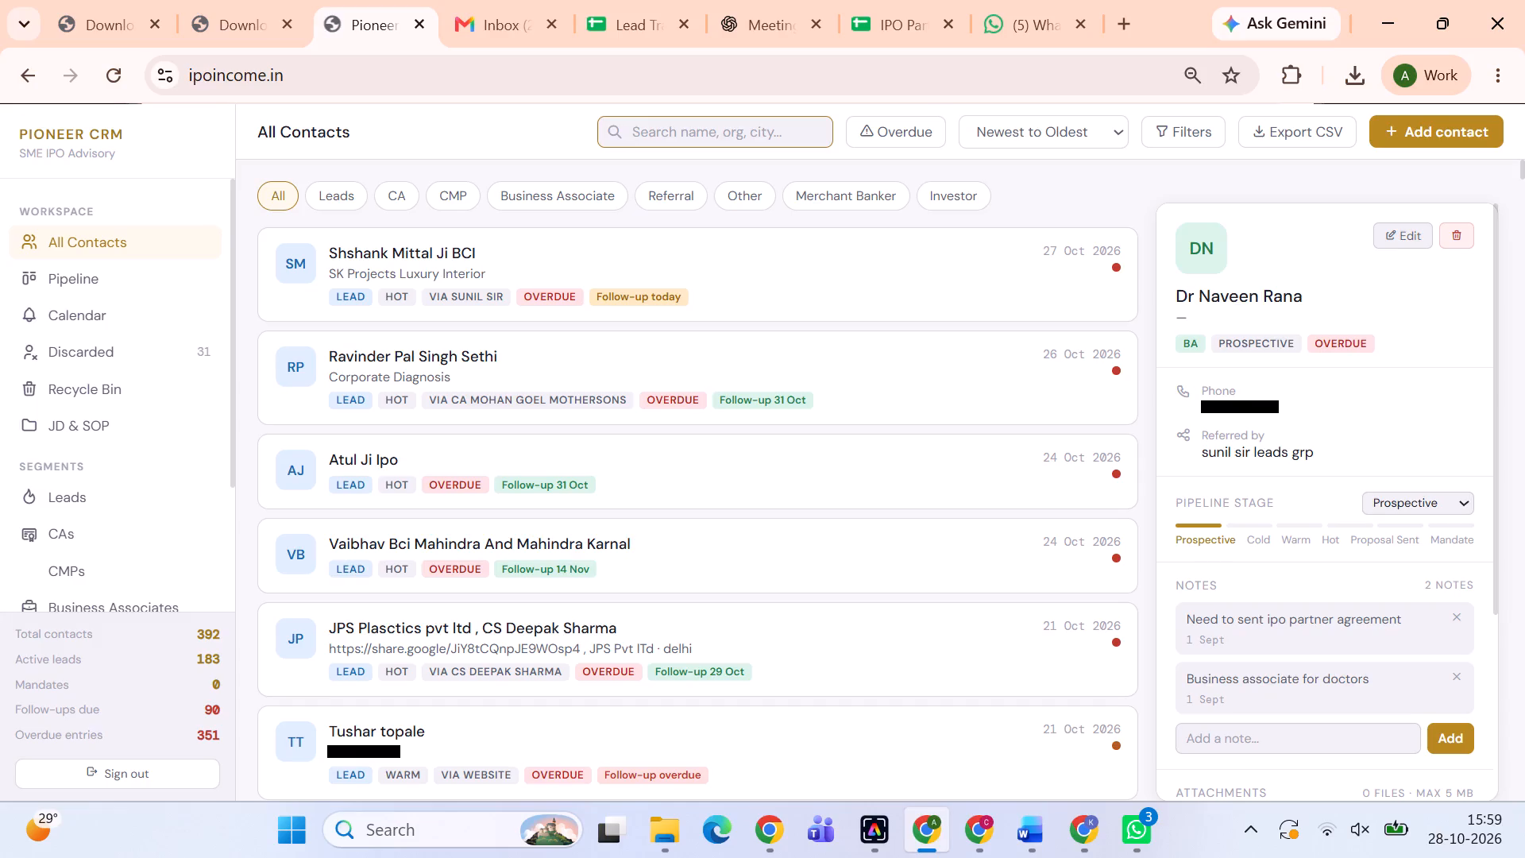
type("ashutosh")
left_click(959, 257)
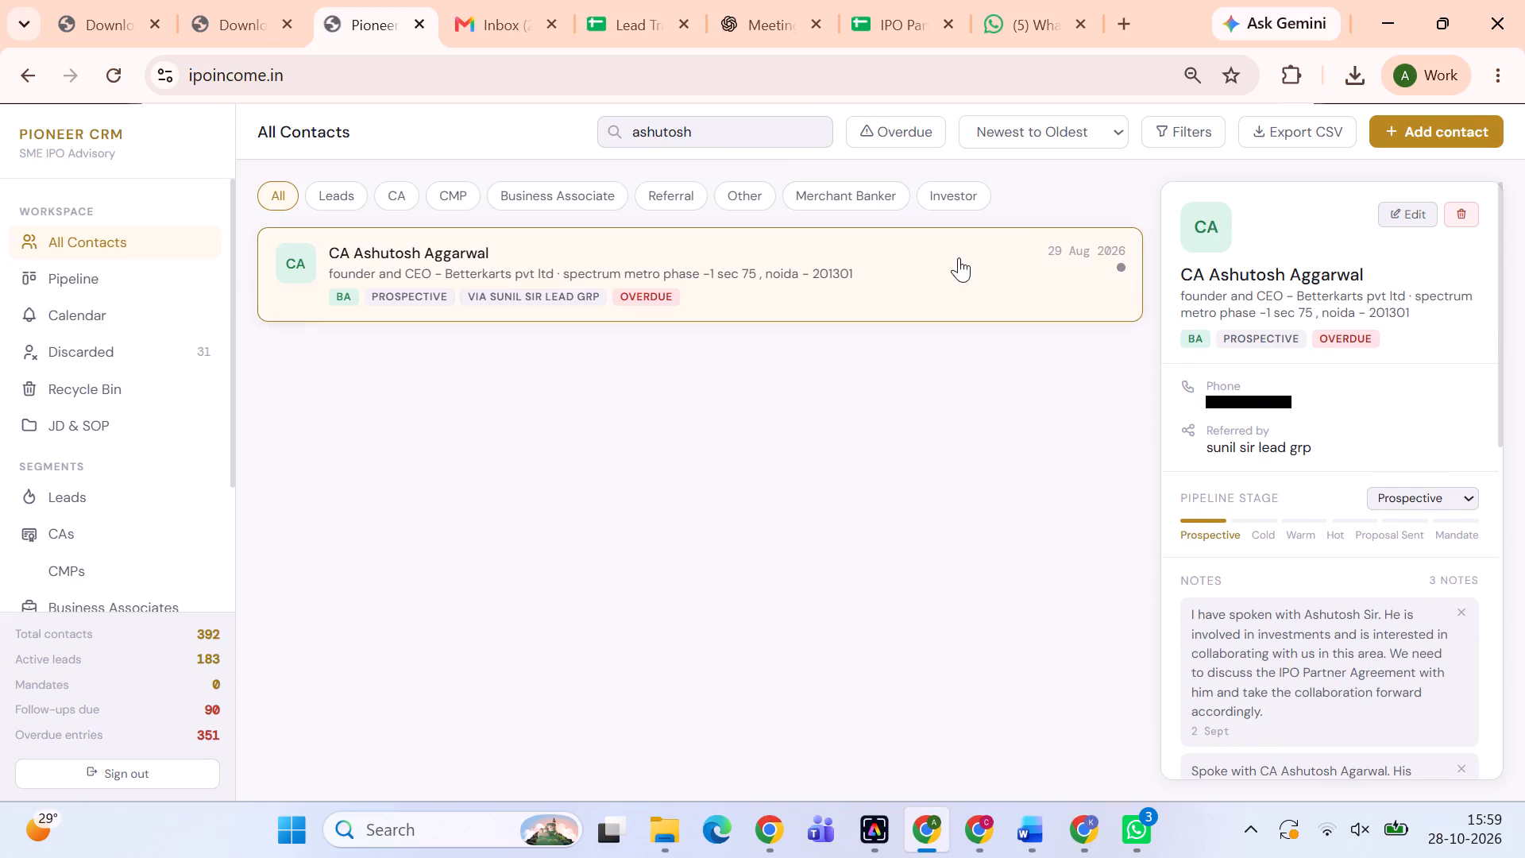
scroll(1342, 413, "down", 1)
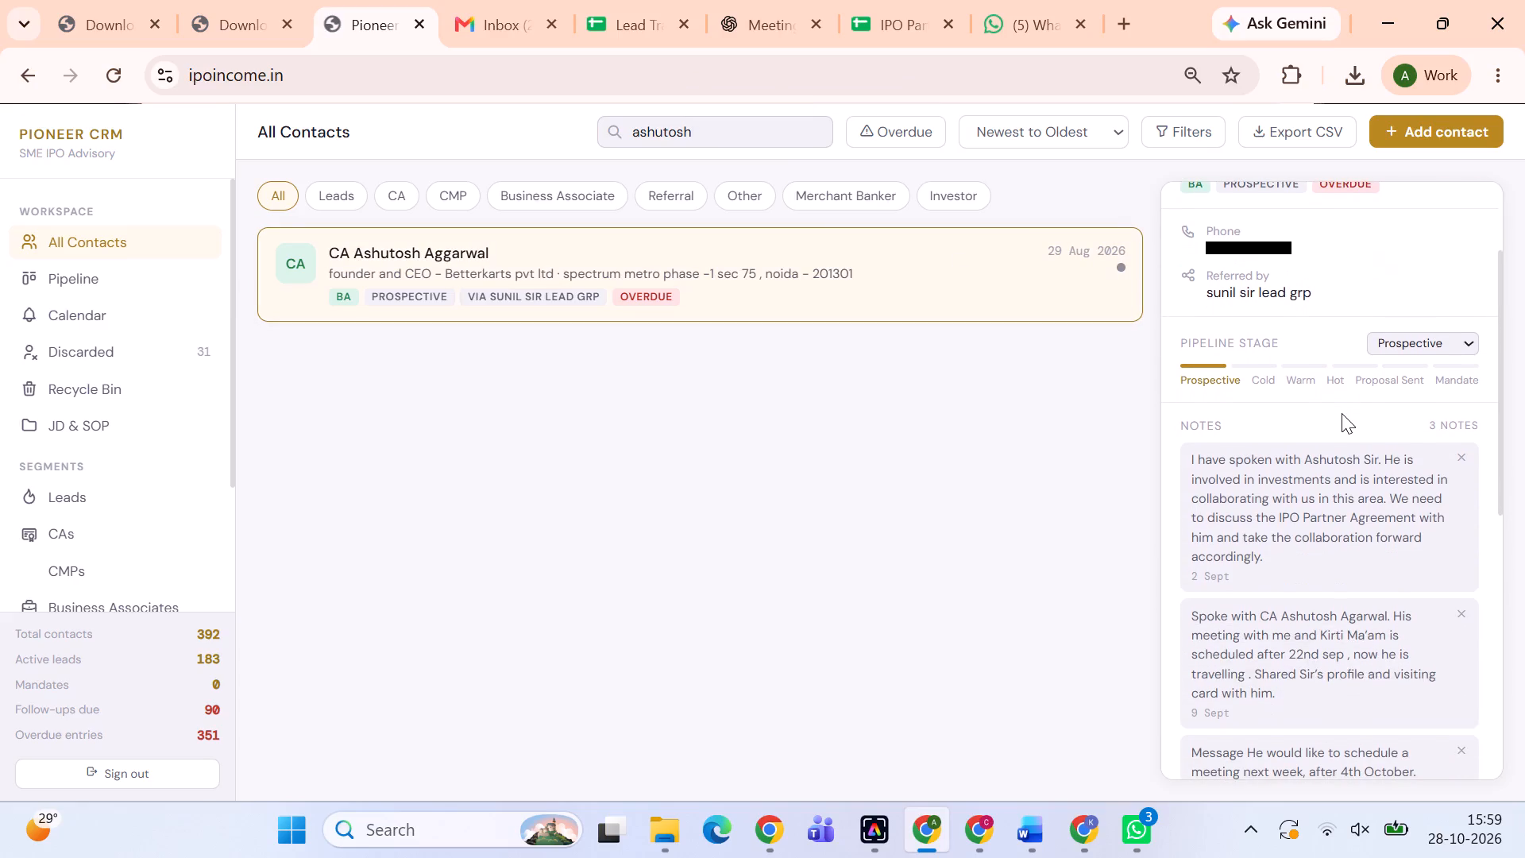
scroll(1342, 413, "down", 1)
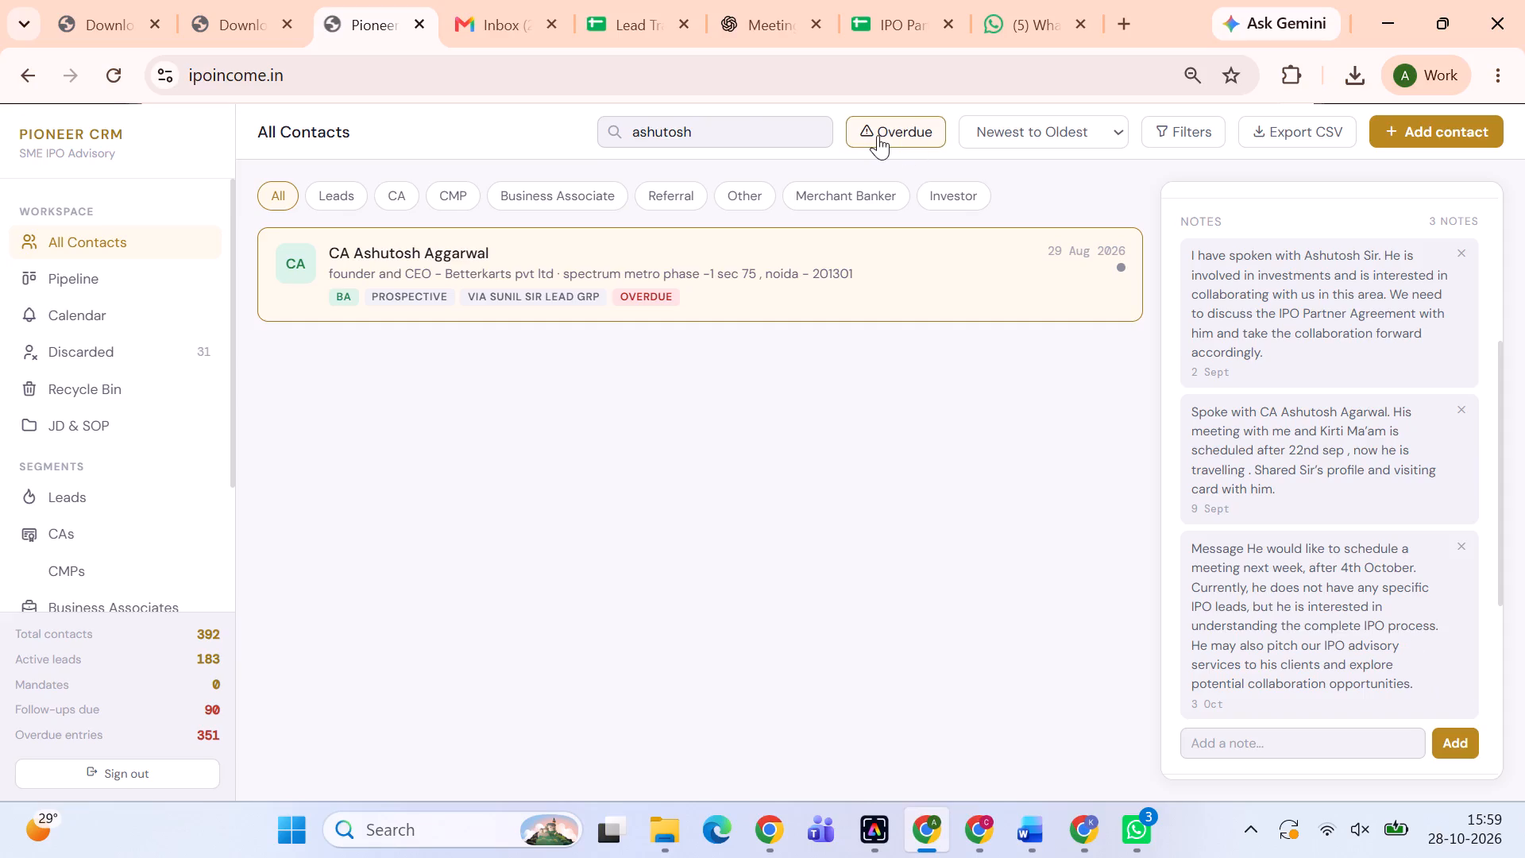
left_click(733, 126)
key("BackSpace")
key("BackSpace")
key("BackSpace")
key("BackSpace")
key("BackSpace")
key("BackSpace")
key("BackSpace")
key("BackSpace")
key("BackSpace")
key("BackSpace")
key("BackSpace")
key("BackSpace")
key("BackSpace")
key("BackSpace")
key("BackSpace")
key("BackSpace")
key("BackSpace")
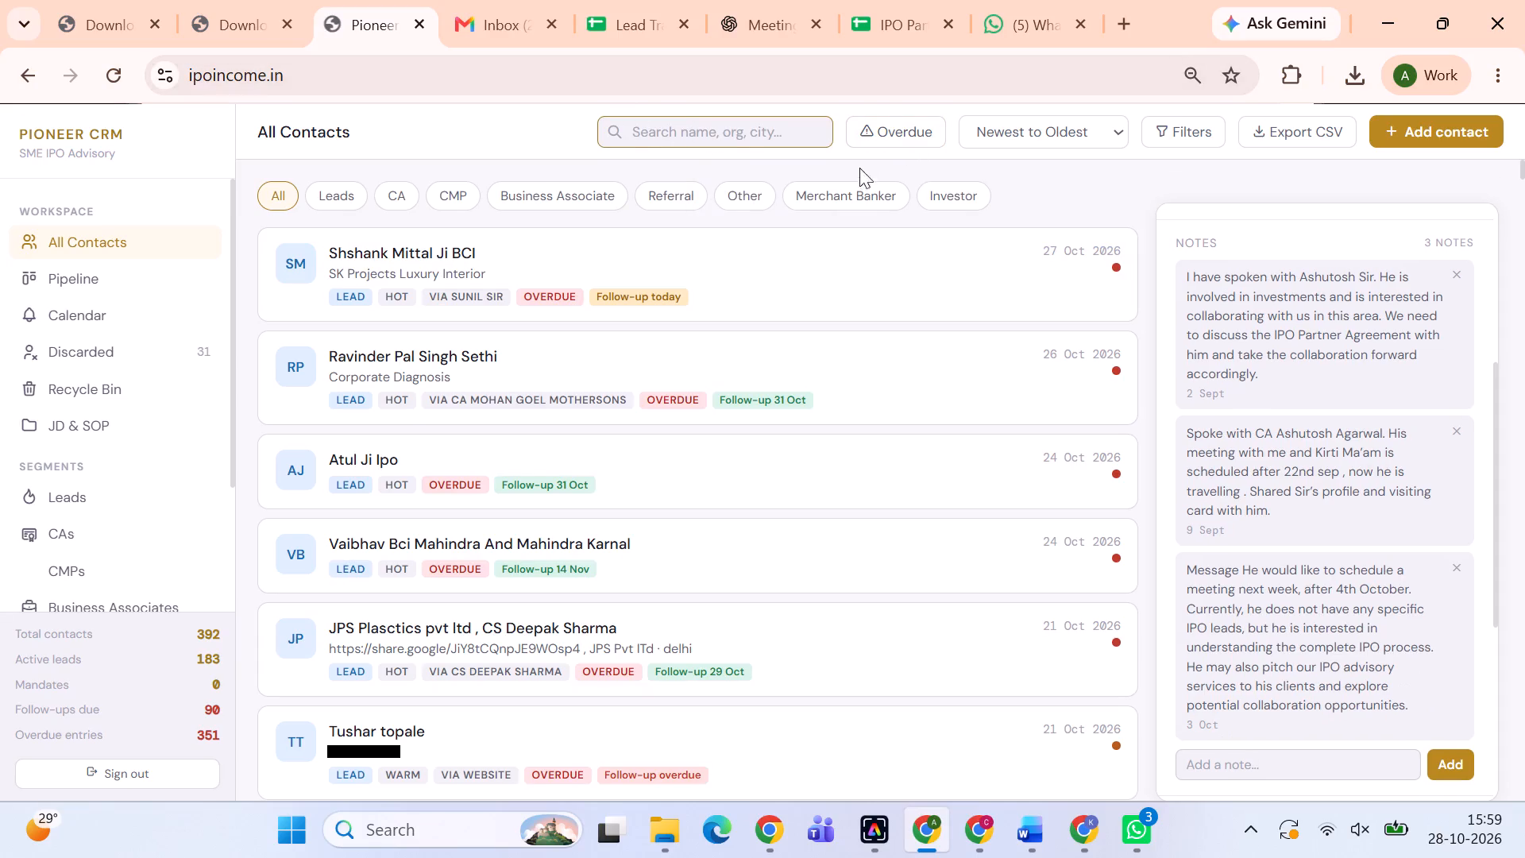
left_click(751, 143)
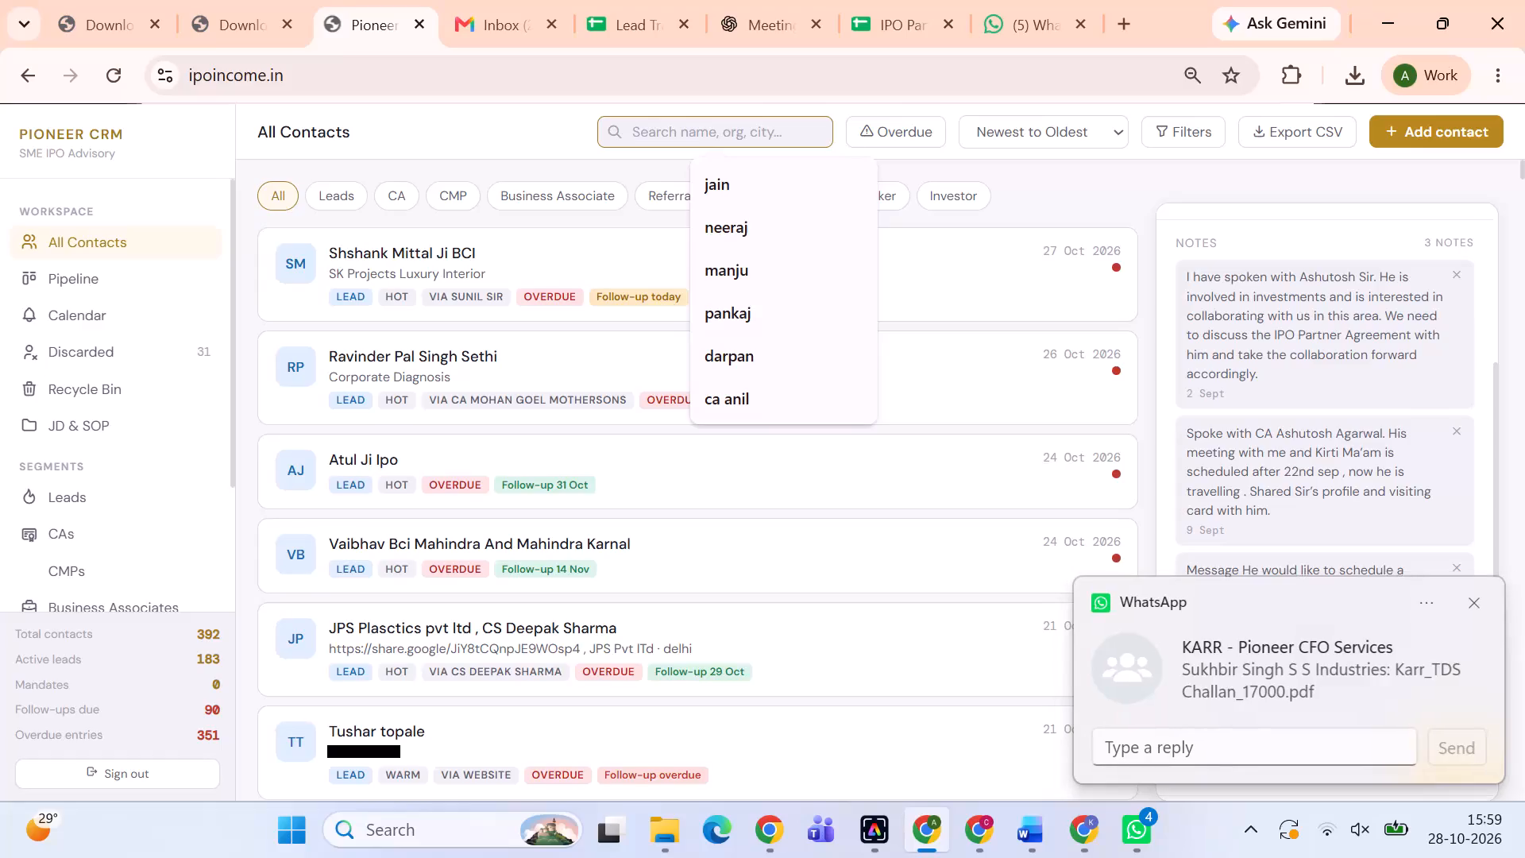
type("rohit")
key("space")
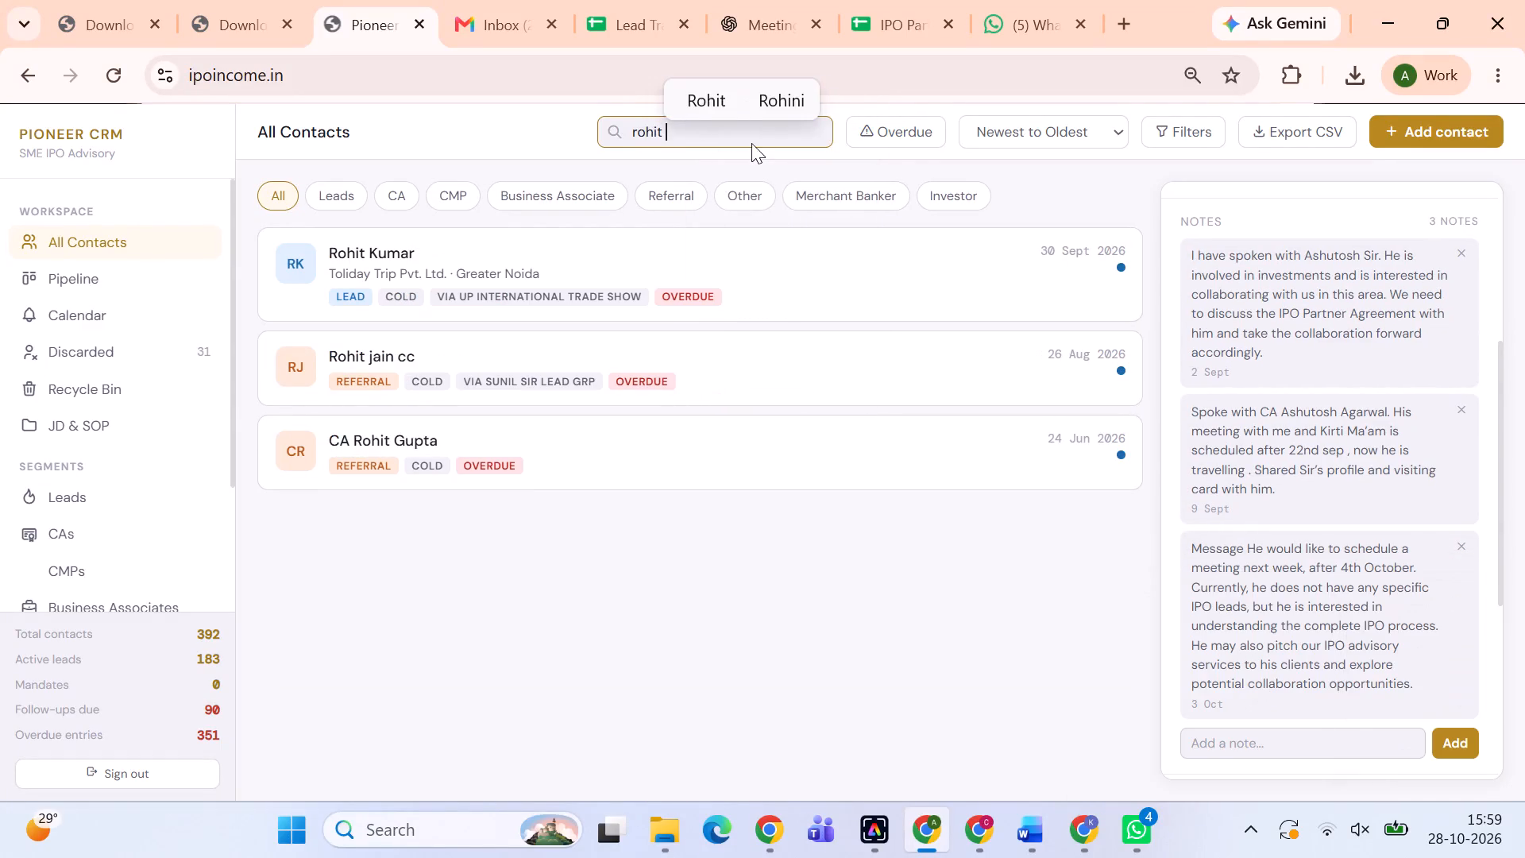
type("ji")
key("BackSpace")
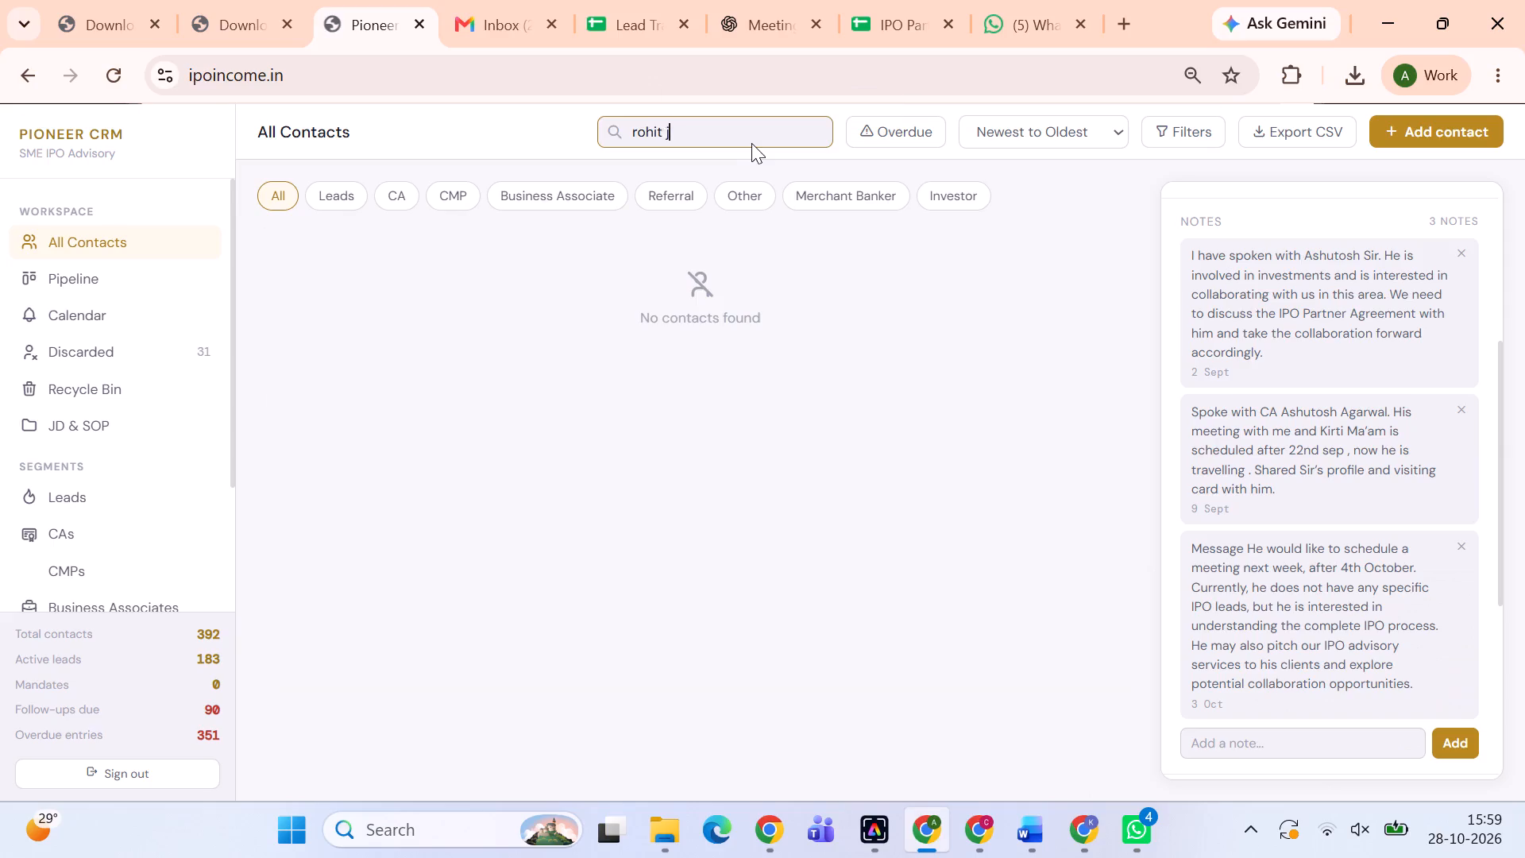
left_click(927, 235)
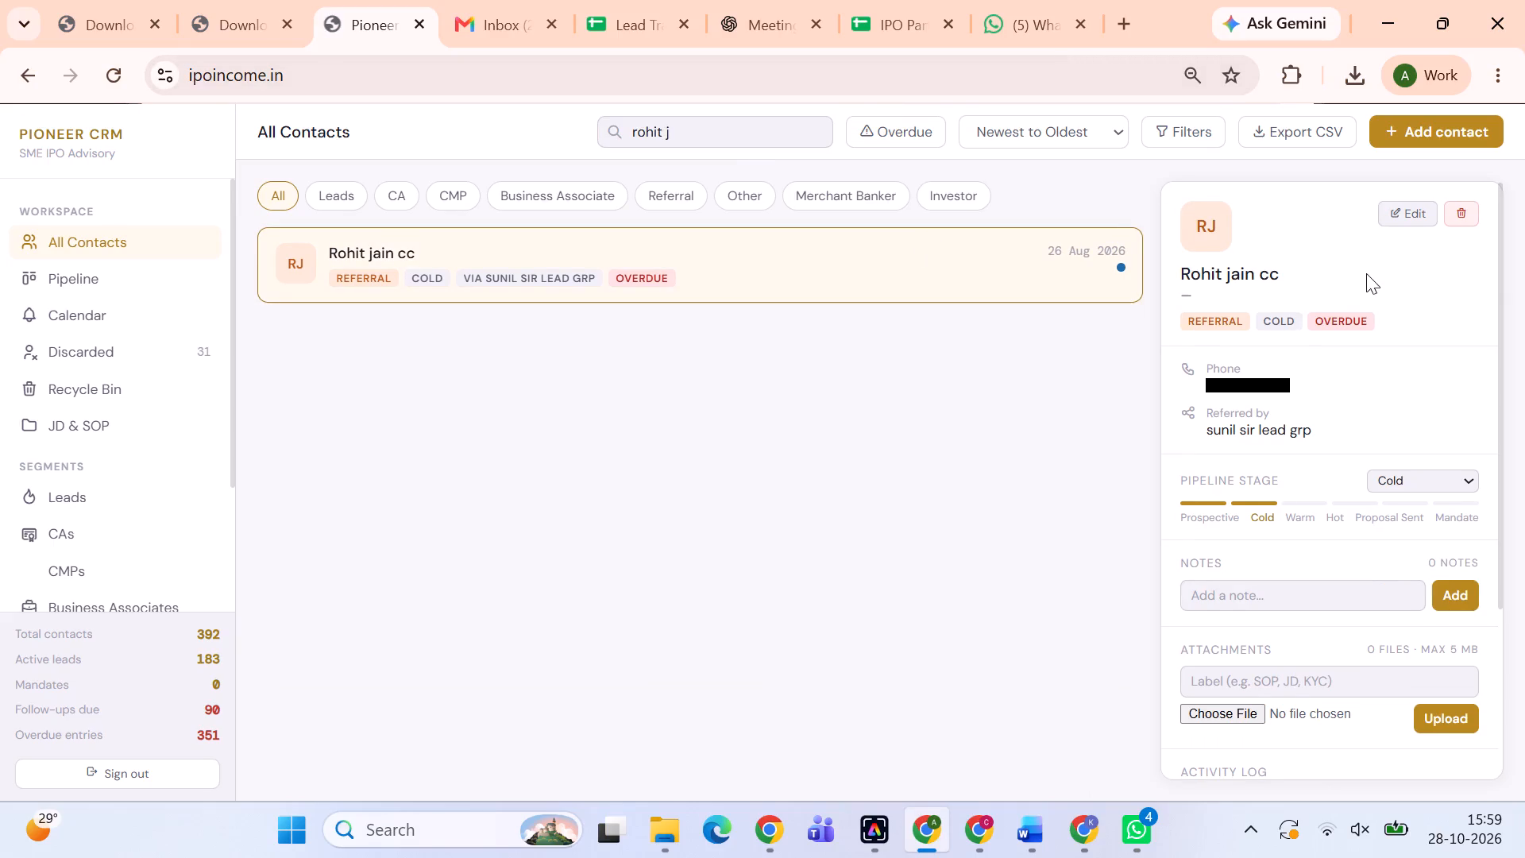
Change the stage of the open Rohit referral to Discard and update the contact.
left_click(1395, 211)
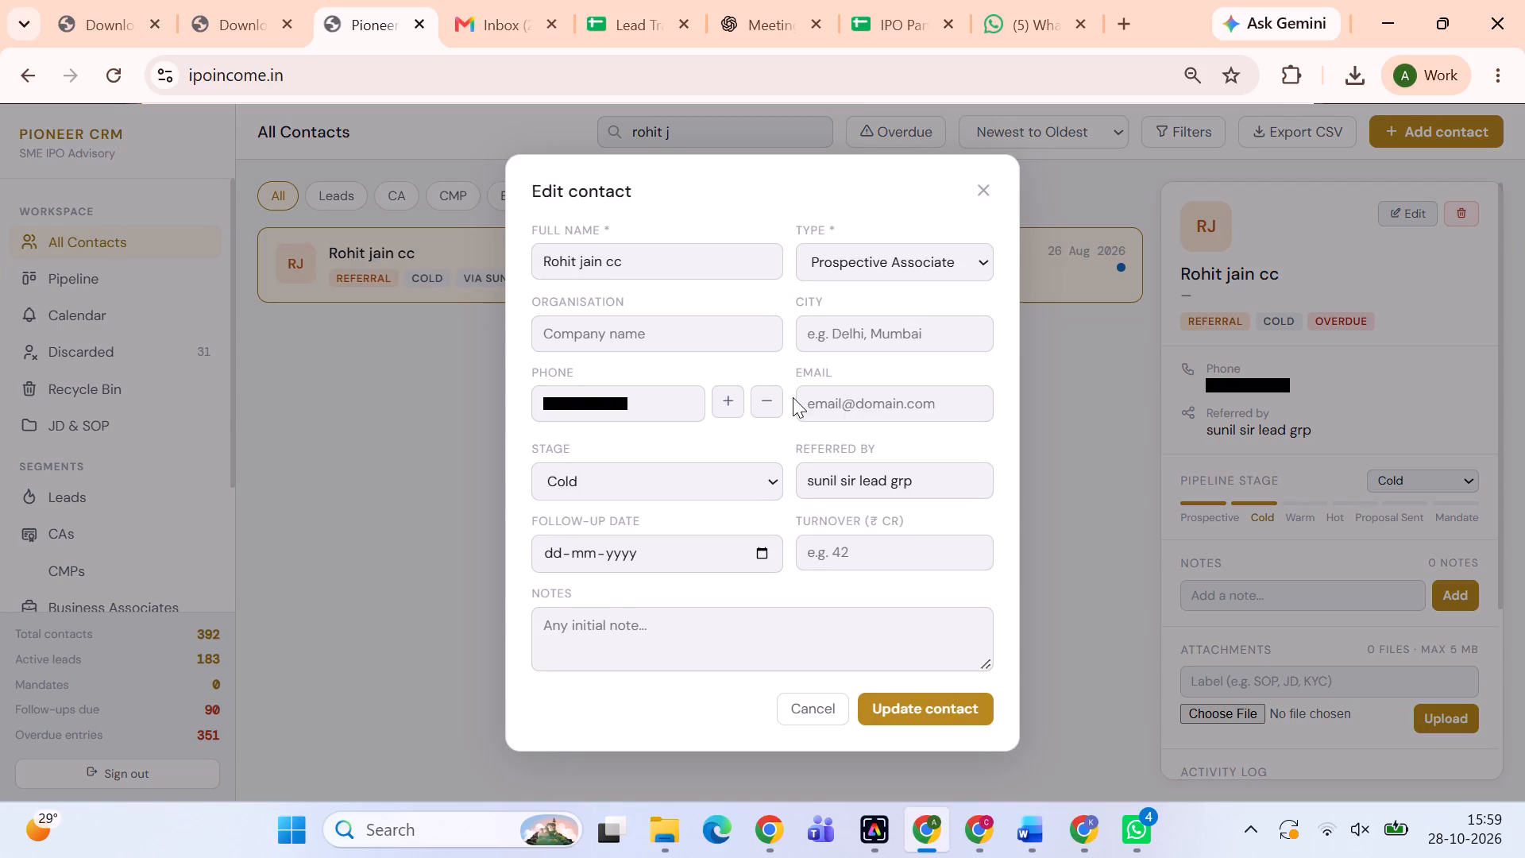
left_click(766, 476)
left_click(663, 605)
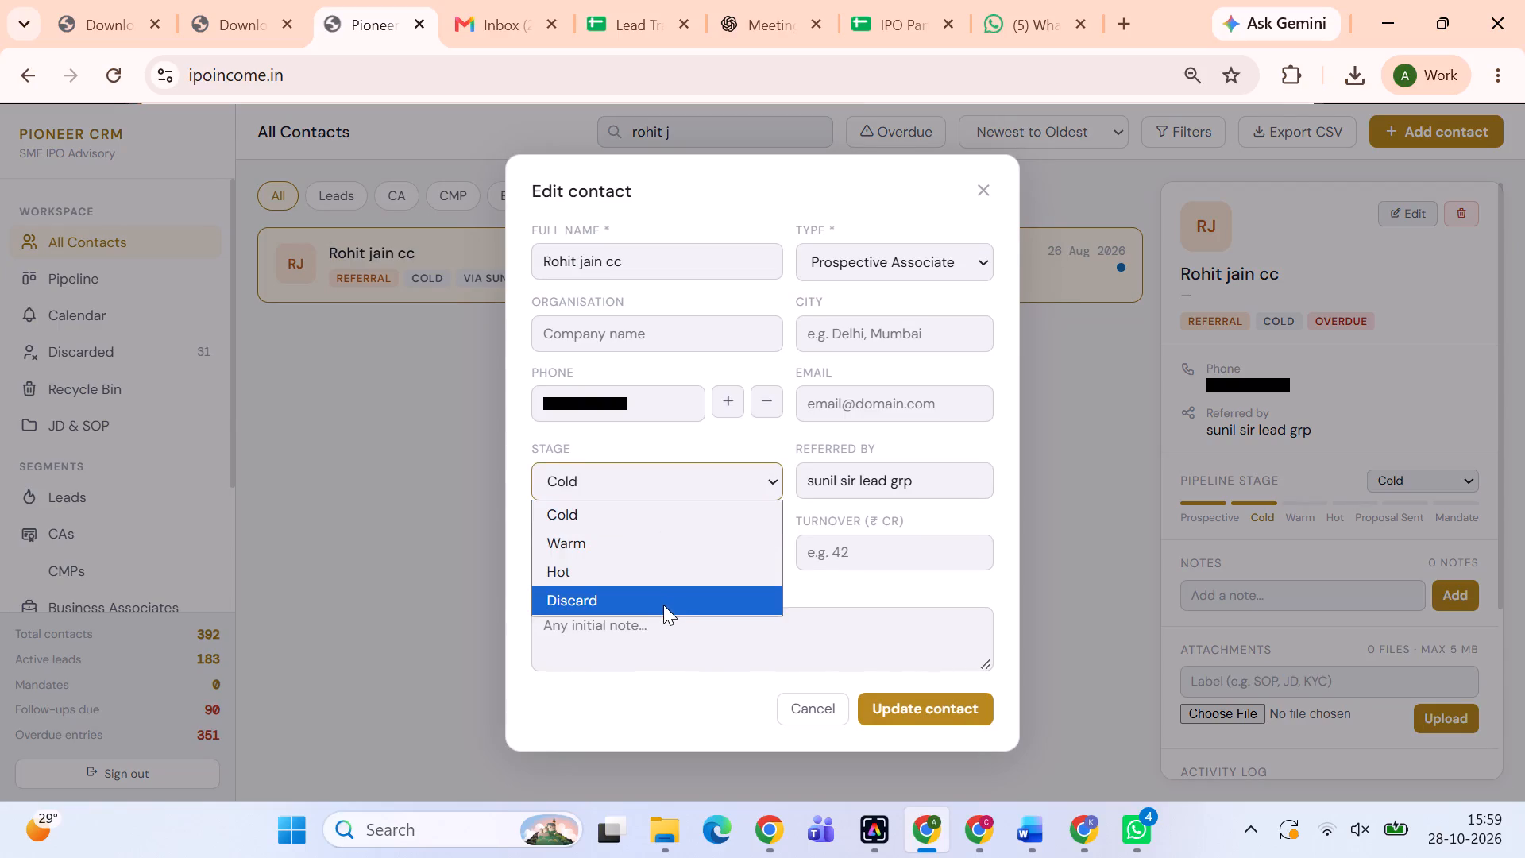
left_click(912, 702)
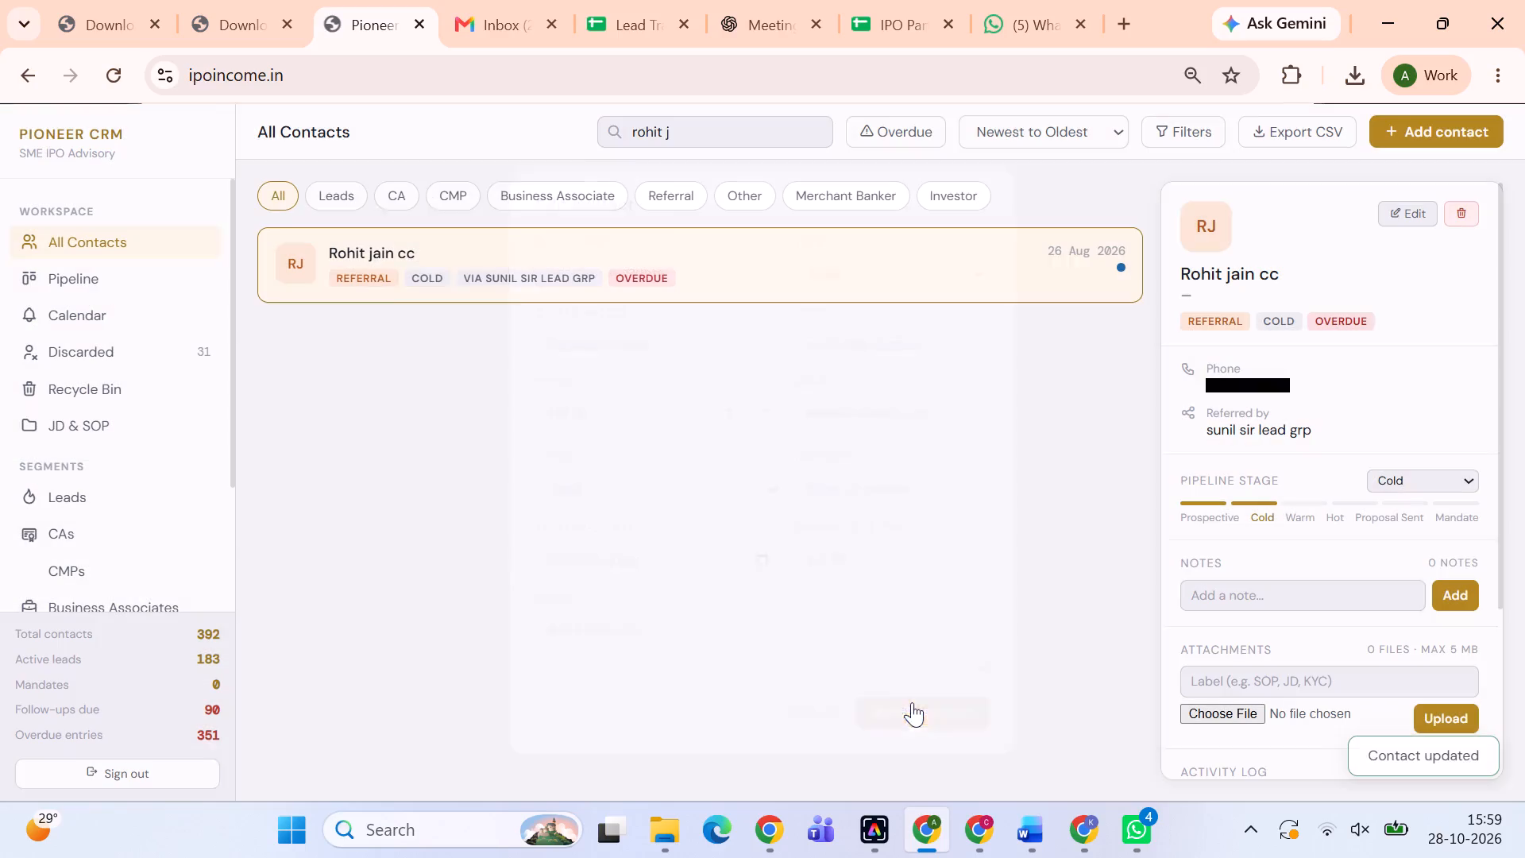
Replace the contact search text with "cs vd" to look for the CS partner's record.
left_click(726, 132)
key("BackSpace")
key("BackSpace")
key("BackSpace")
key("BackSpace")
key("BackSpace")
key("BackSpace")
key("BackSpace")
key("BackSpace")
key("BackSpace")
key("BackSpace")
key("BackSpace")
key("BackSpace")
key("BackSpace")
key("BackSpace")
key("BackSpace")
key("BackSpace")
key("BackSpace")
key("BackSpace")
key("BackSpace")
key("BackSpace")
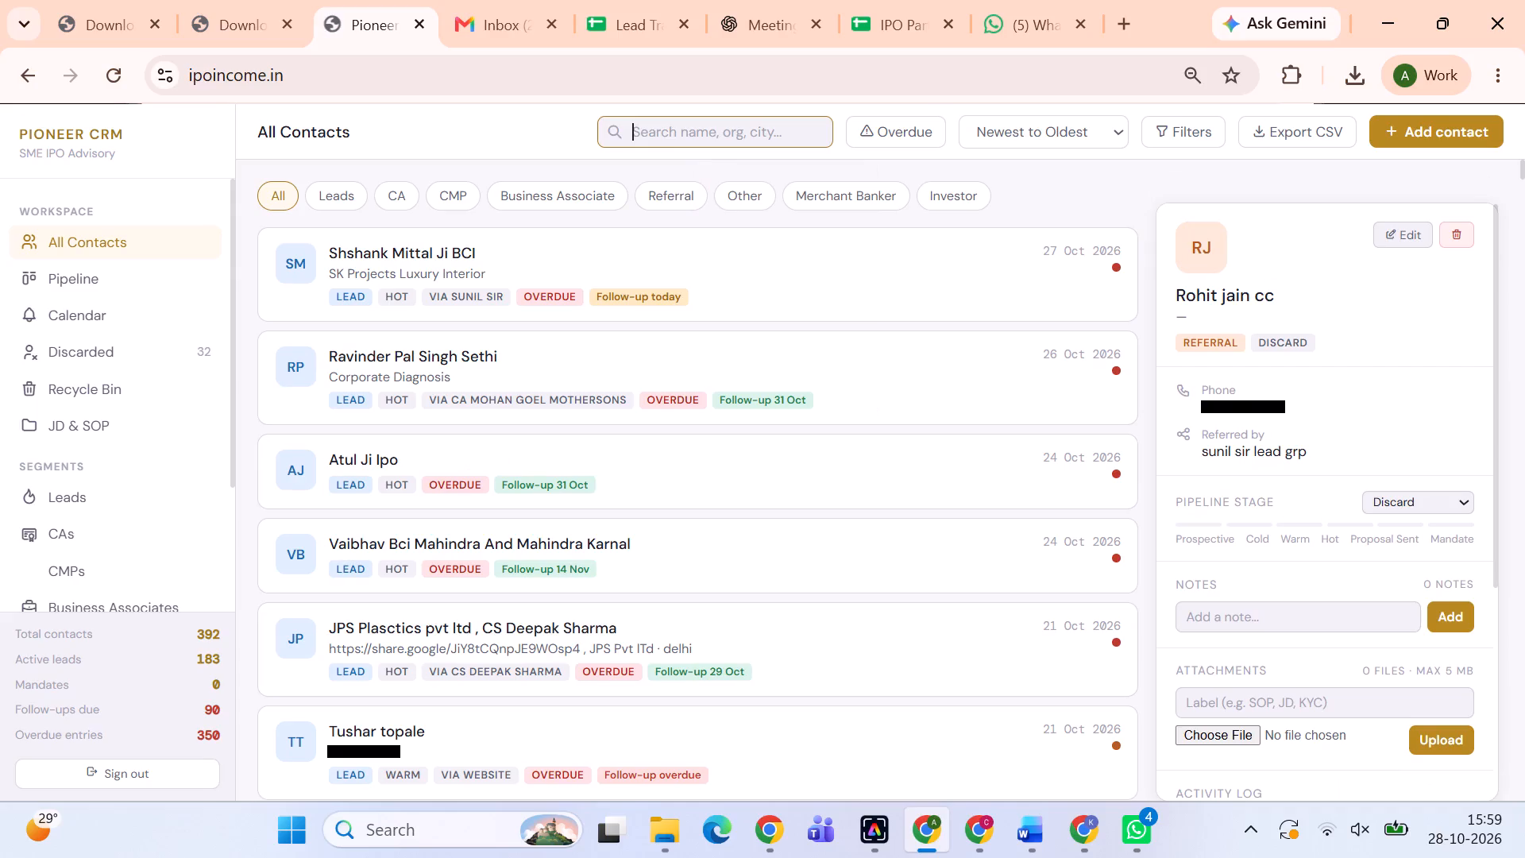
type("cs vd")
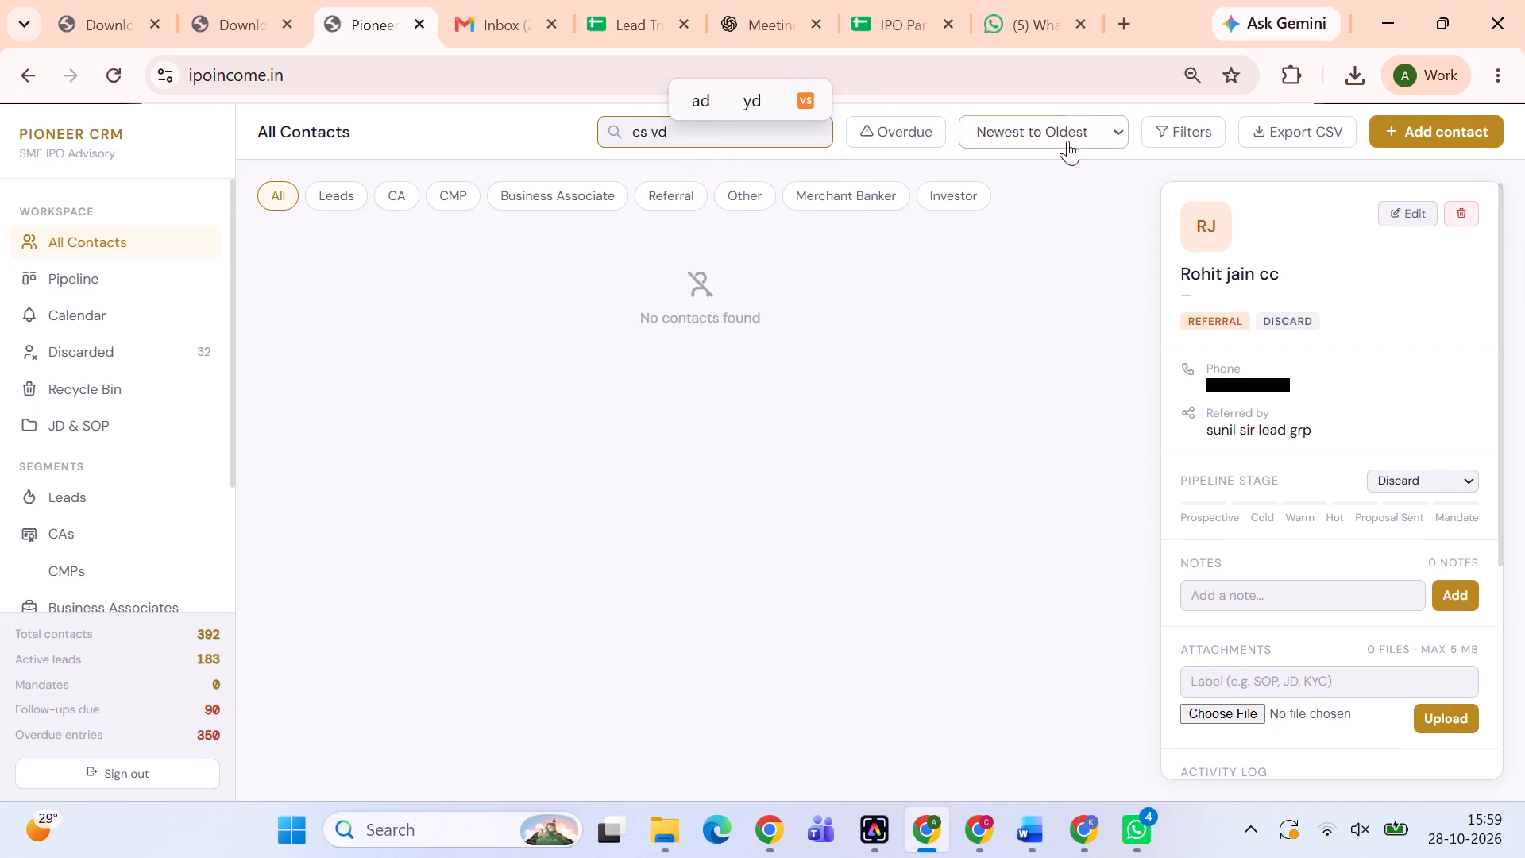
Check the CS partner's name in the IPO Partner Agreement List spreadsheet, and return to the Pioneer CRM.
left_click(915, 5)
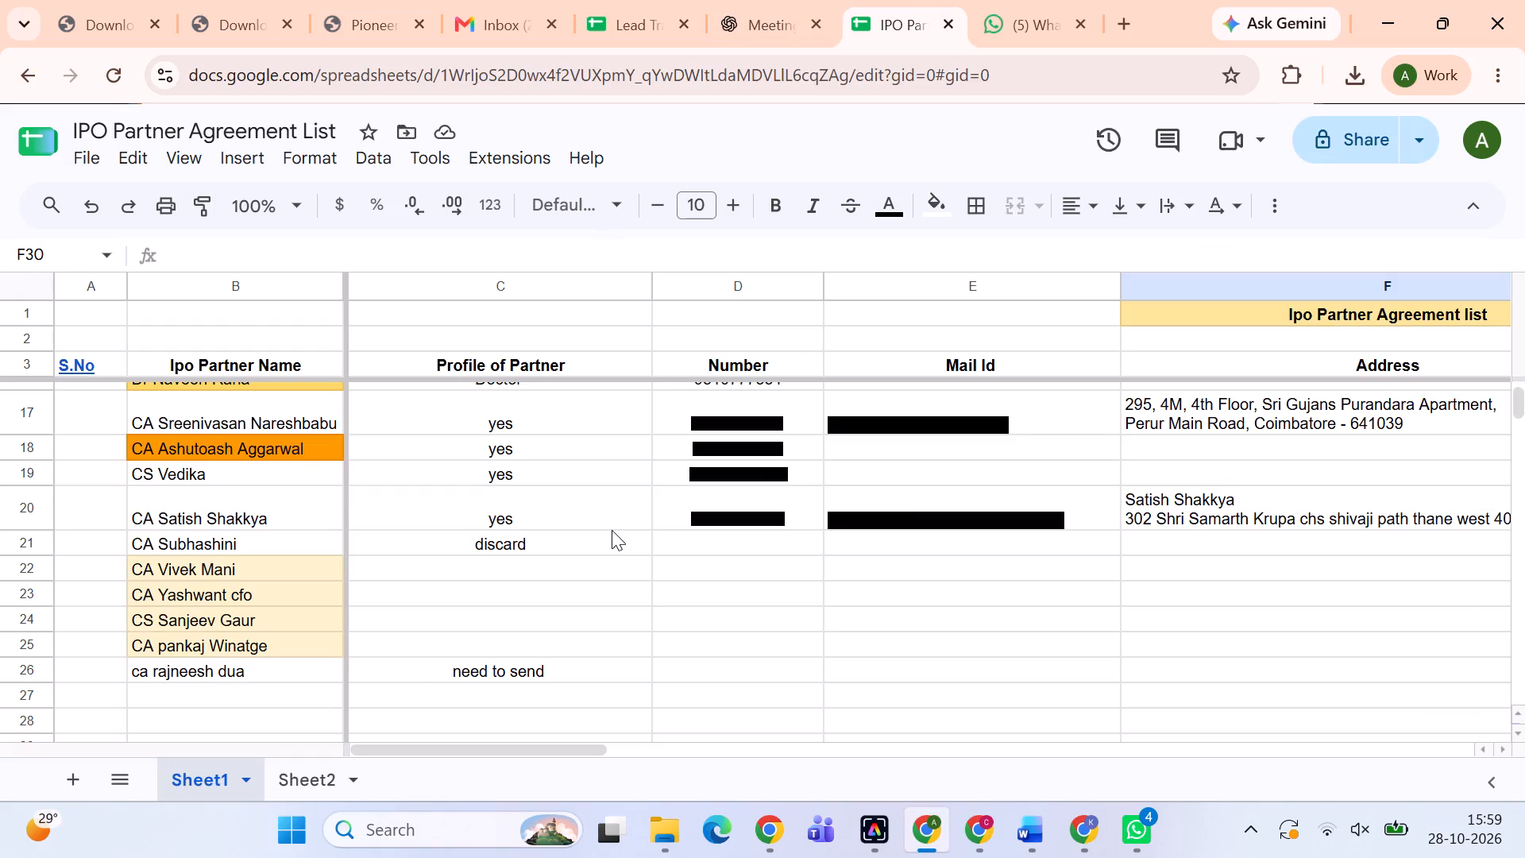
left_click(379, 0)
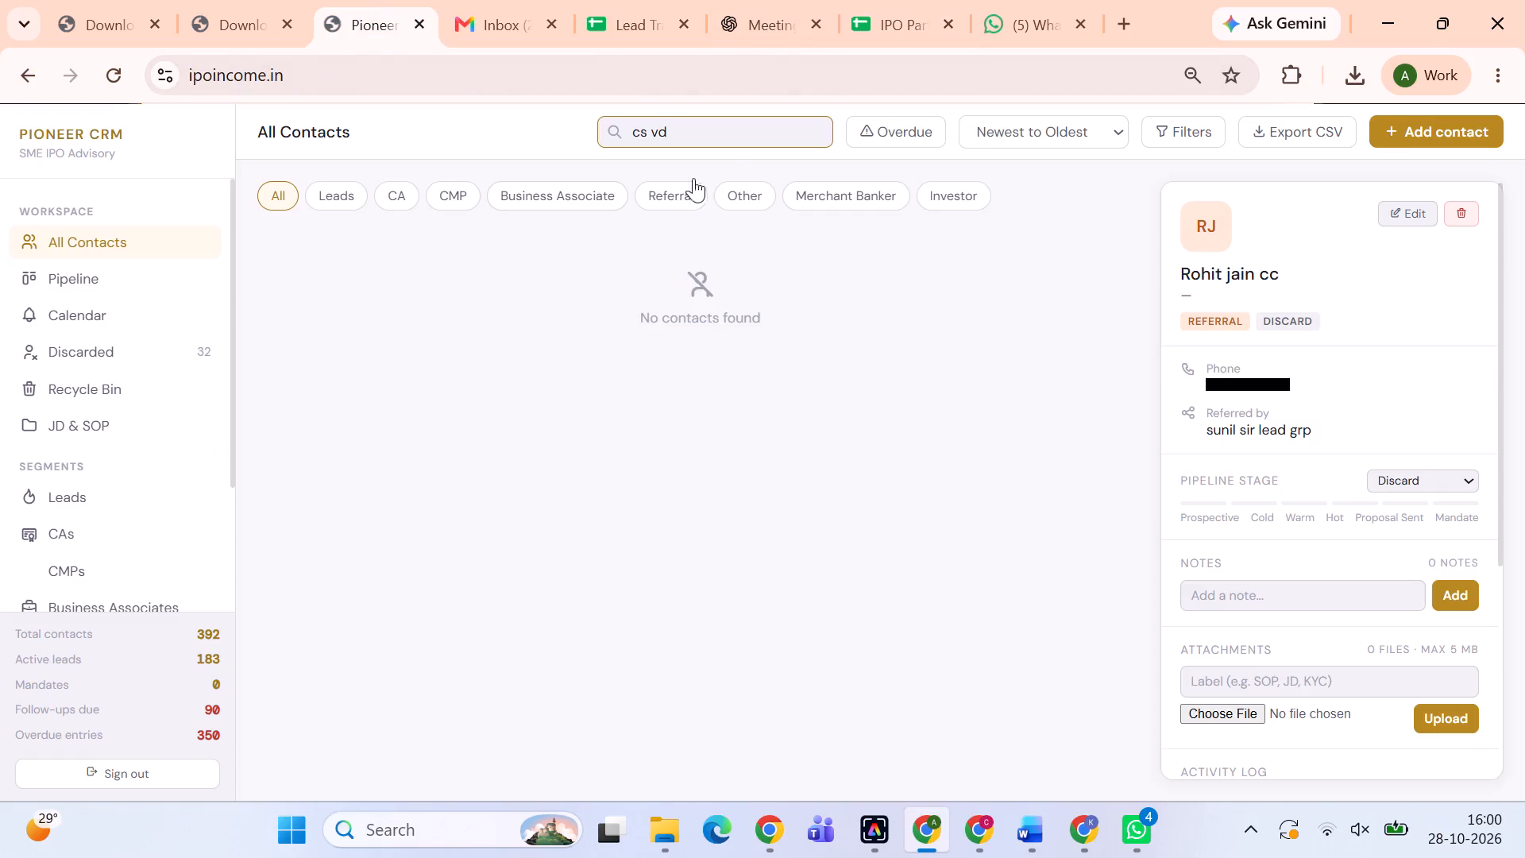
Search the contacts for "vaibhav", review the CA referral and Karnal cashflow records, and reopen the CA referral.
left_click(723, 147)
key("BackSpace")
key("BackSpace")
key("BackSpace")
key("BackSpace")
key("BackSpace")
key("BackSpace")
key("BackSpace")
key("BackSpace")
key("BackSpace")
key("BackSpace")
key("BackSpace")
key("BackSpace")
key("BackSpace")
key("BackSpace")
key("BackSpace")
key("BackSpace")
key("BackSpace")
key("BackSpace")
key("BackSpace")
key("BackSpace")
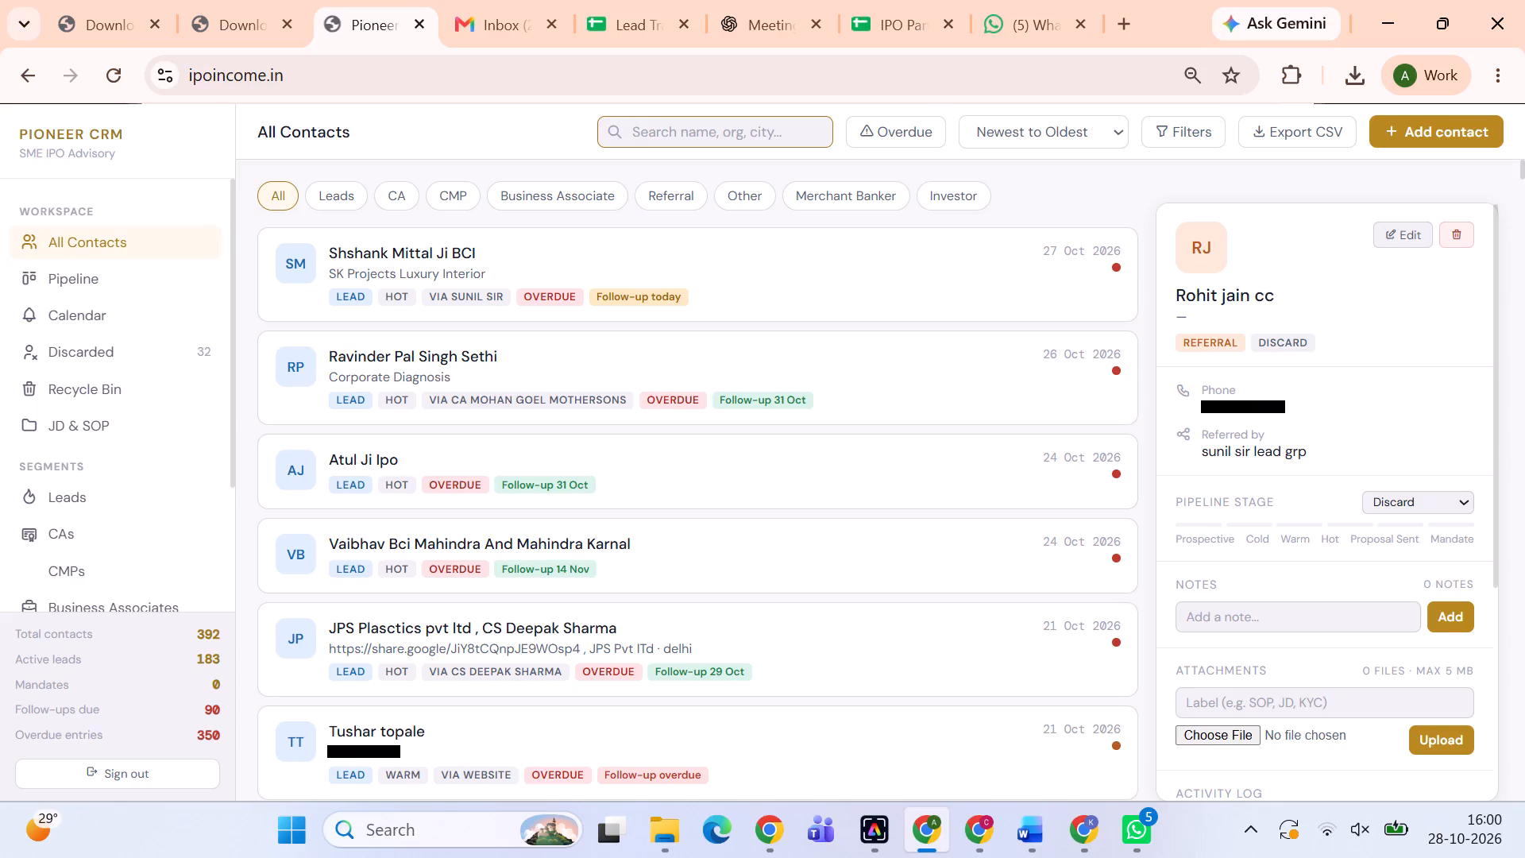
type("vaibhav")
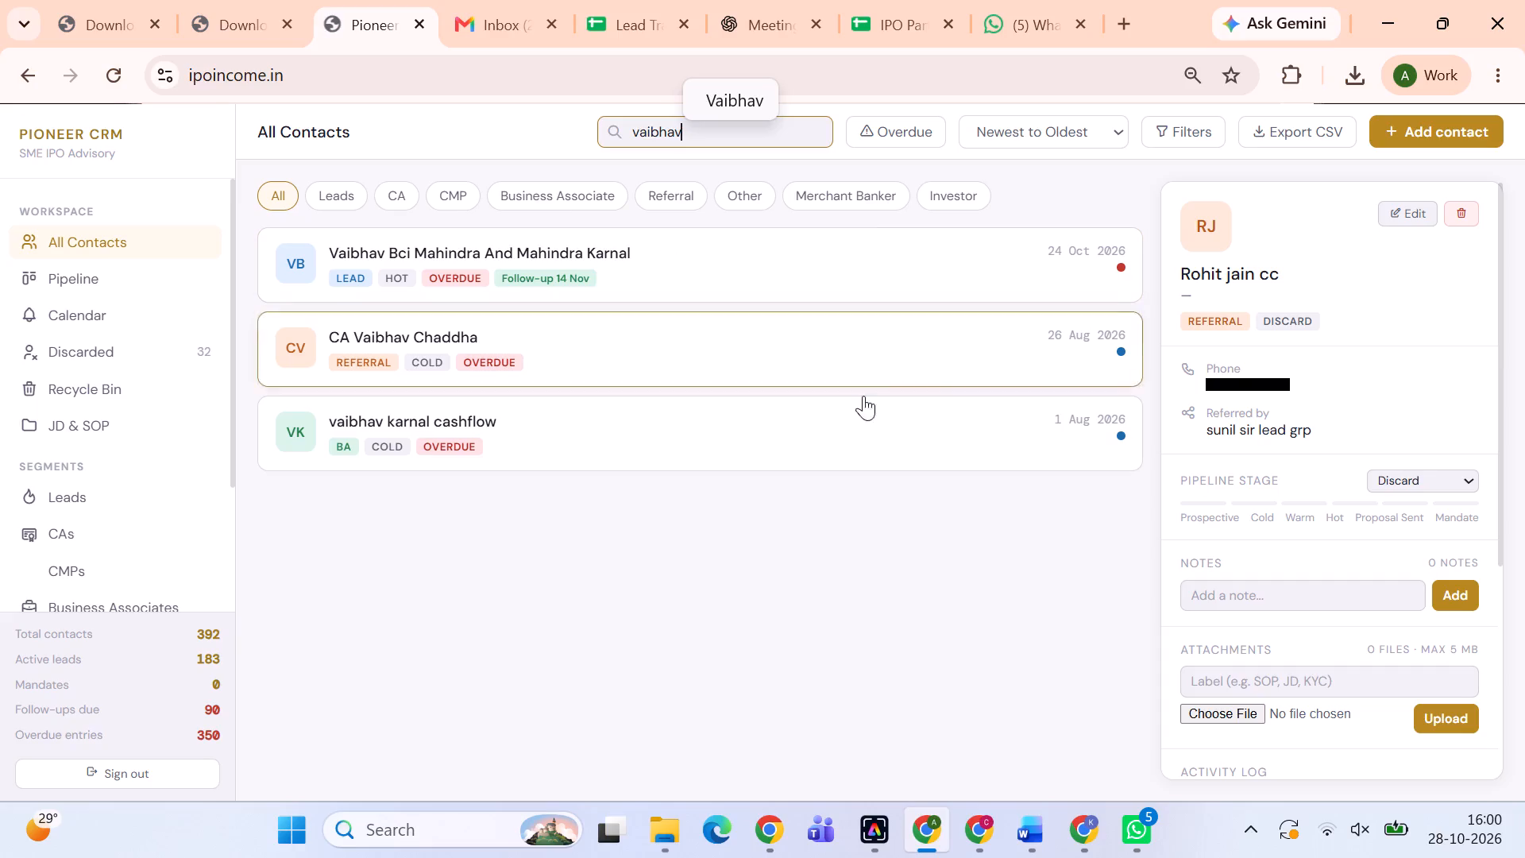
left_click(926, 372)
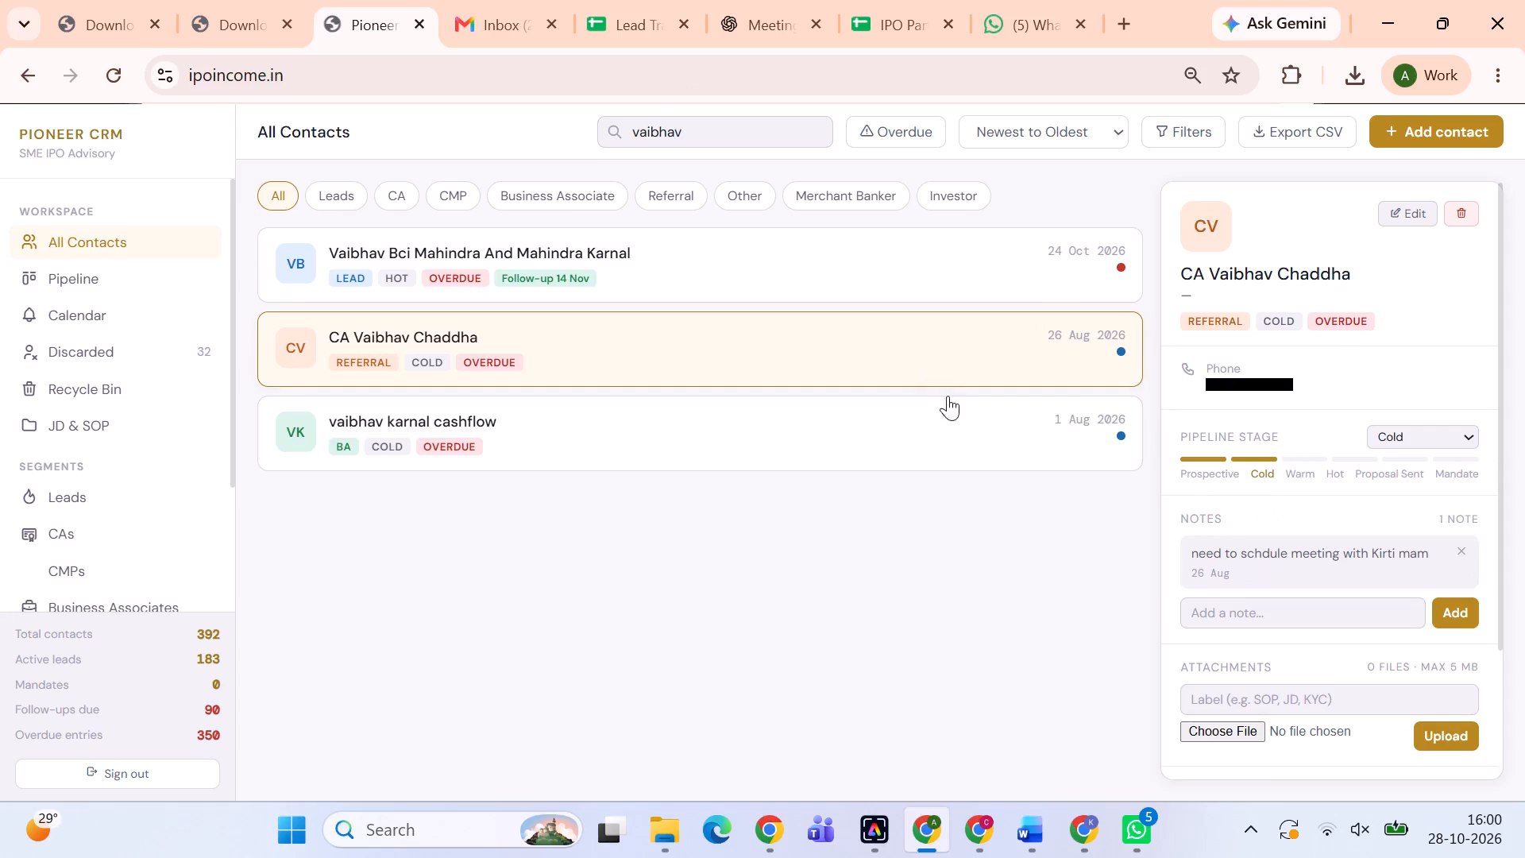
left_click(928, 433)
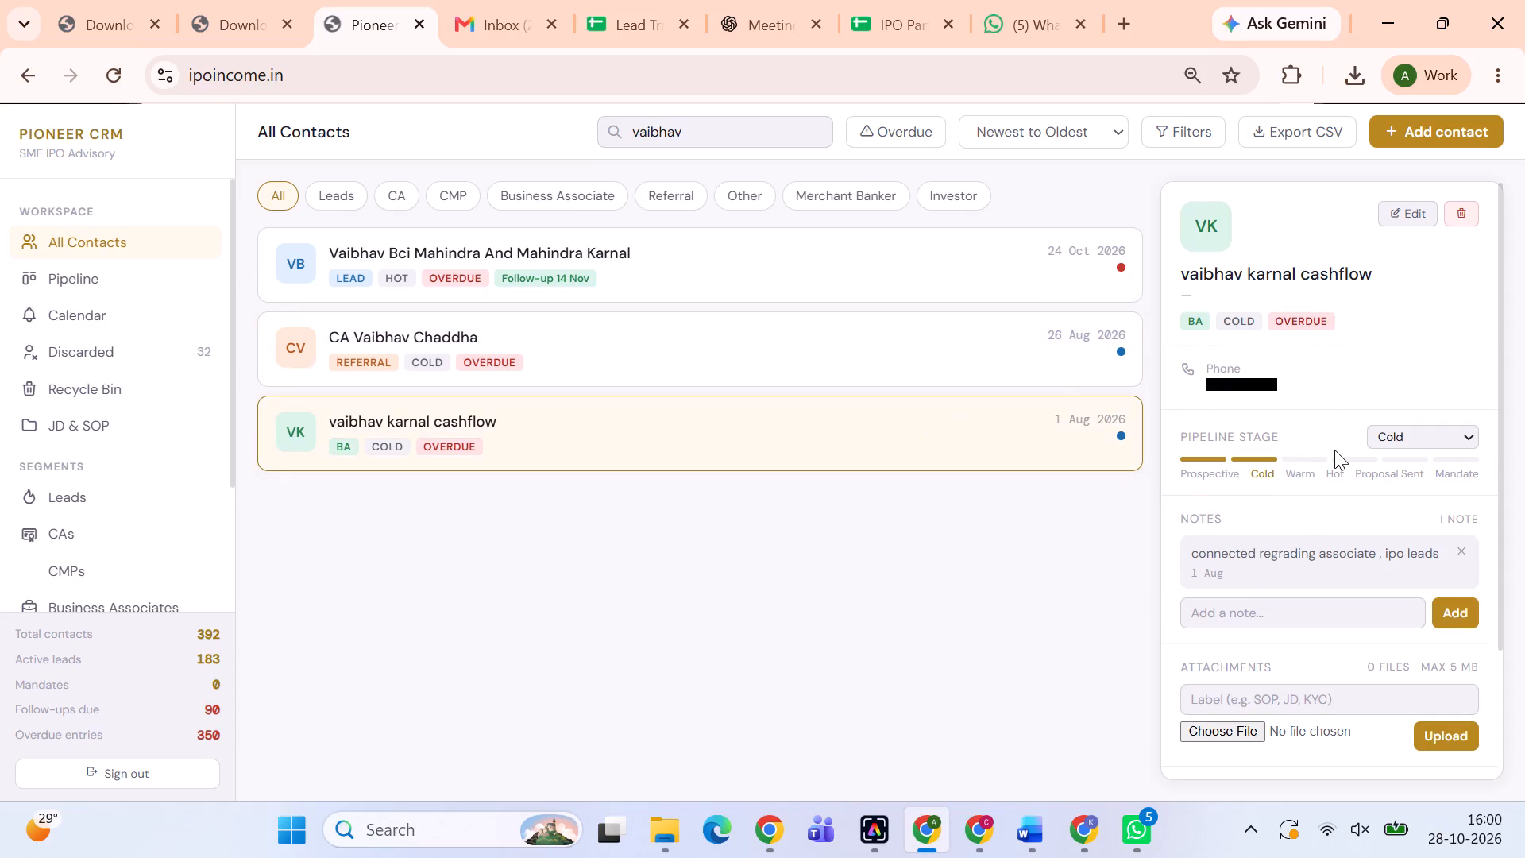
left_click(1021, 352)
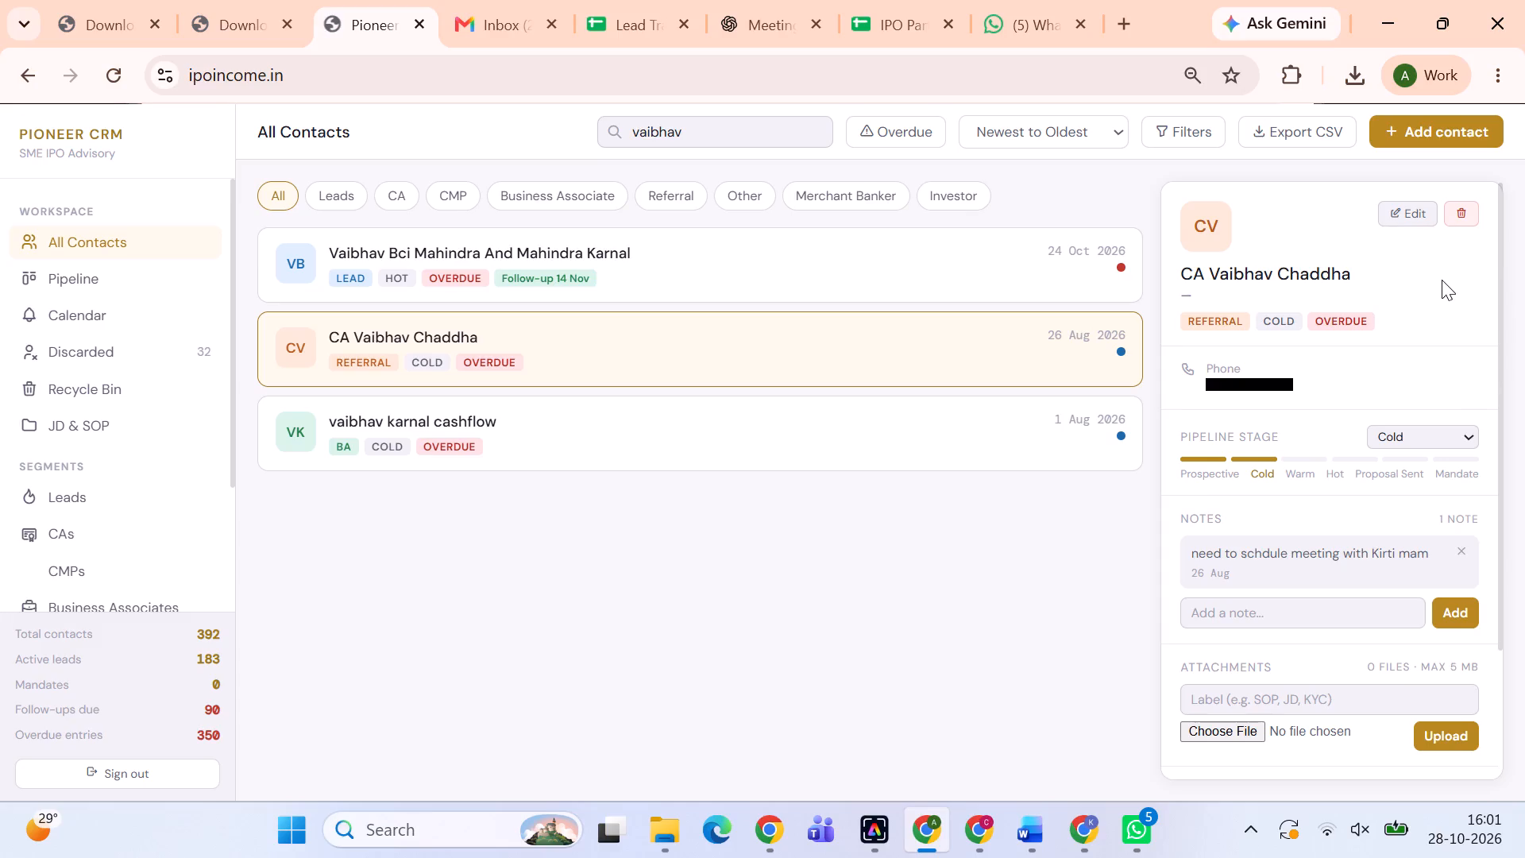
Search the contacts for the CA named Amit referred via the Gurugram seminar, open the record and read through all its notes.
left_click(732, 133)
key("BackSpace")
key("BackSpace")
key("BackSpace")
key("BackSpace")
key("BackSpace")
key("BackSpace")
key("BackSpace")
key("BackSpace")
key("BackSpace")
key("BackSpace")
key("BackSpace")
key("BackSpace")
key("BackSpace")
key("BackSpace")
key("BackSpace")
key("BackSpace")
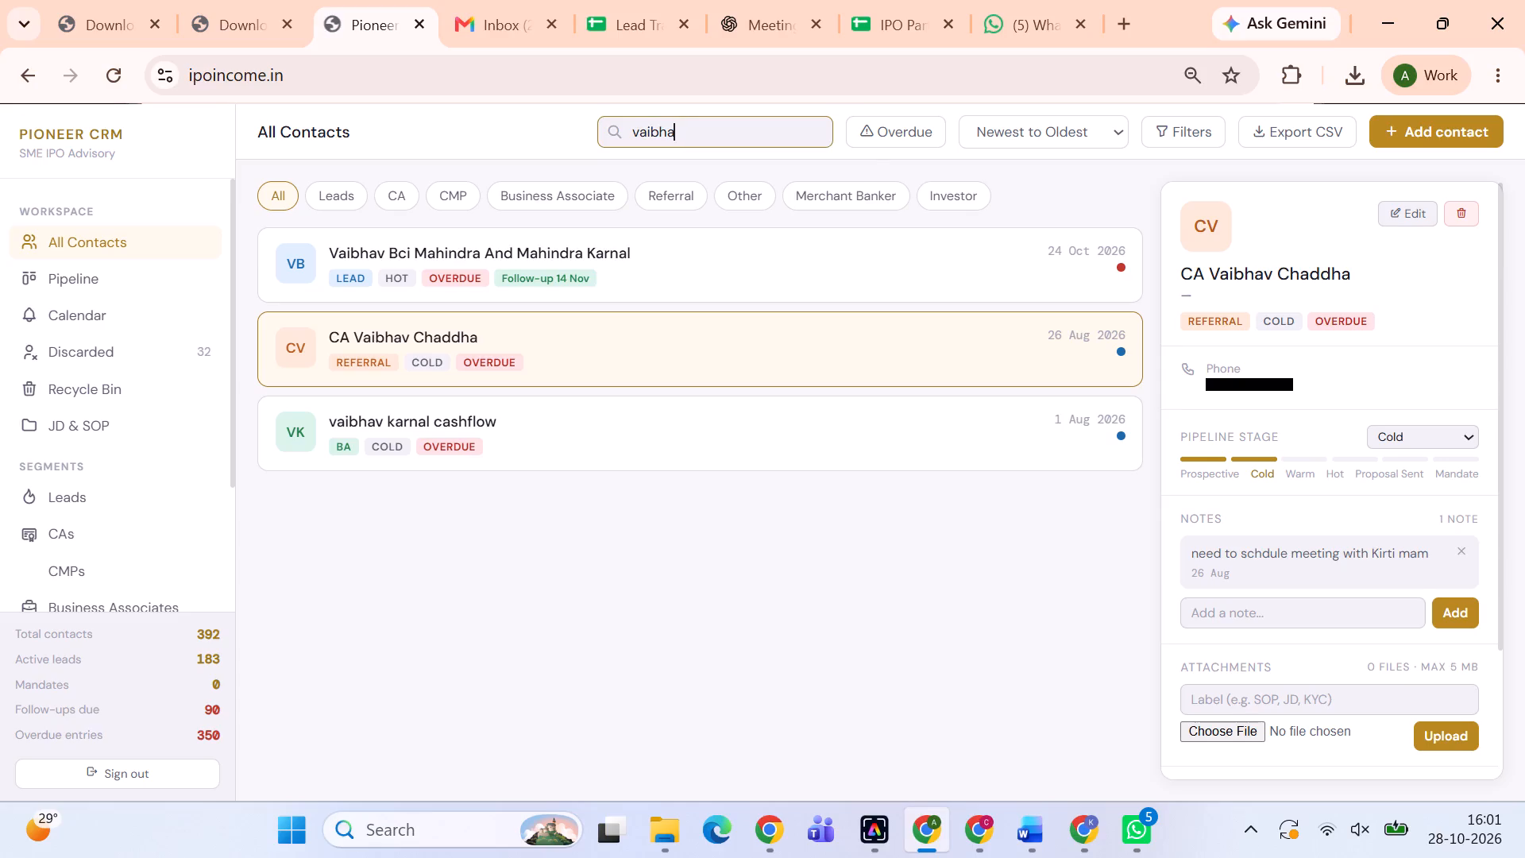
key("BackSpace")
key("BackSpace")
key("BackSpace")
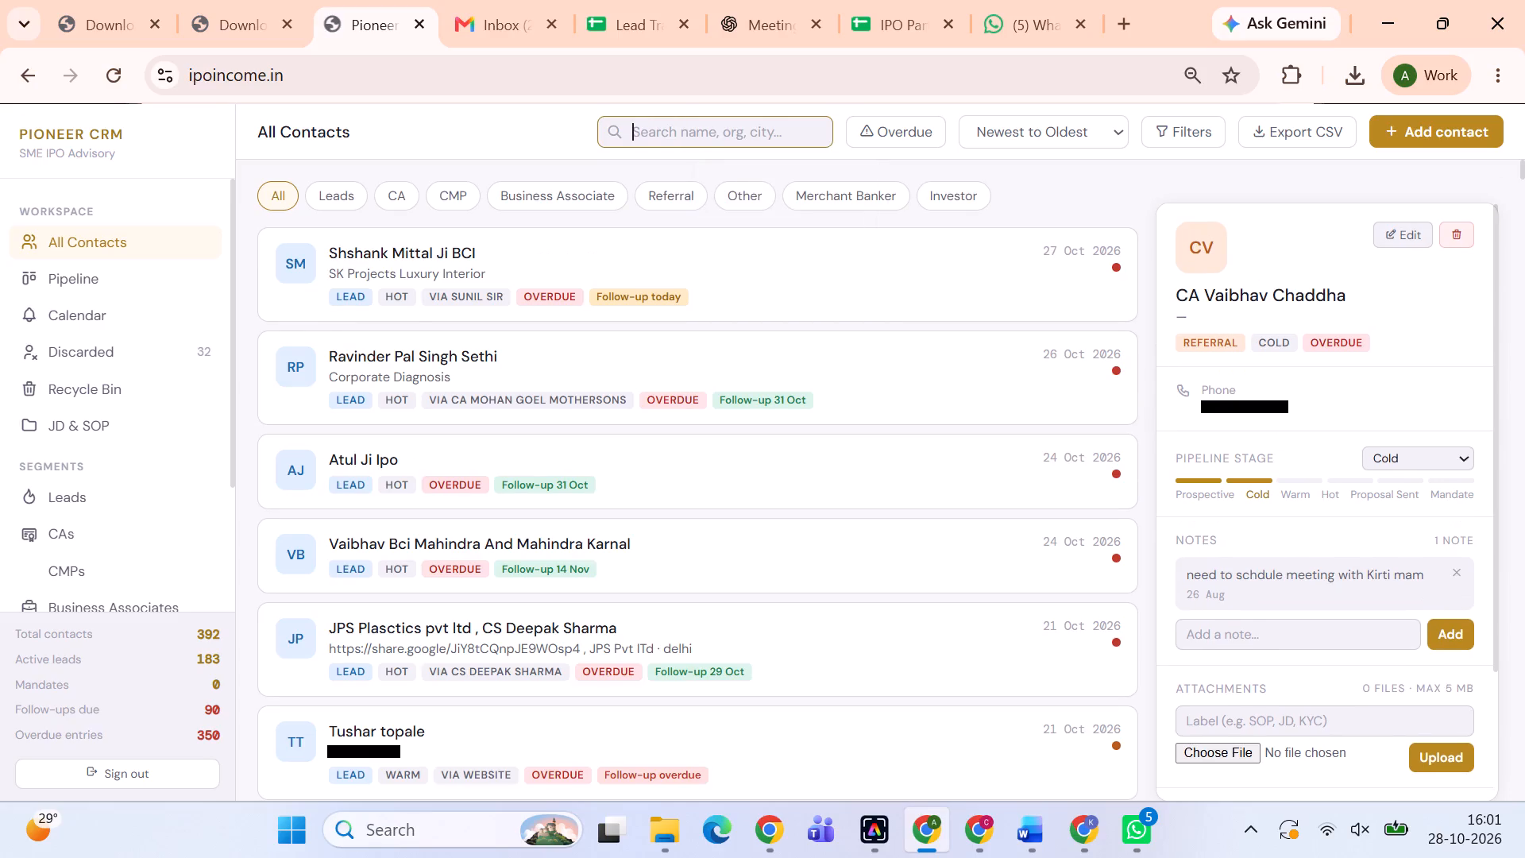
left_click(709, 129)
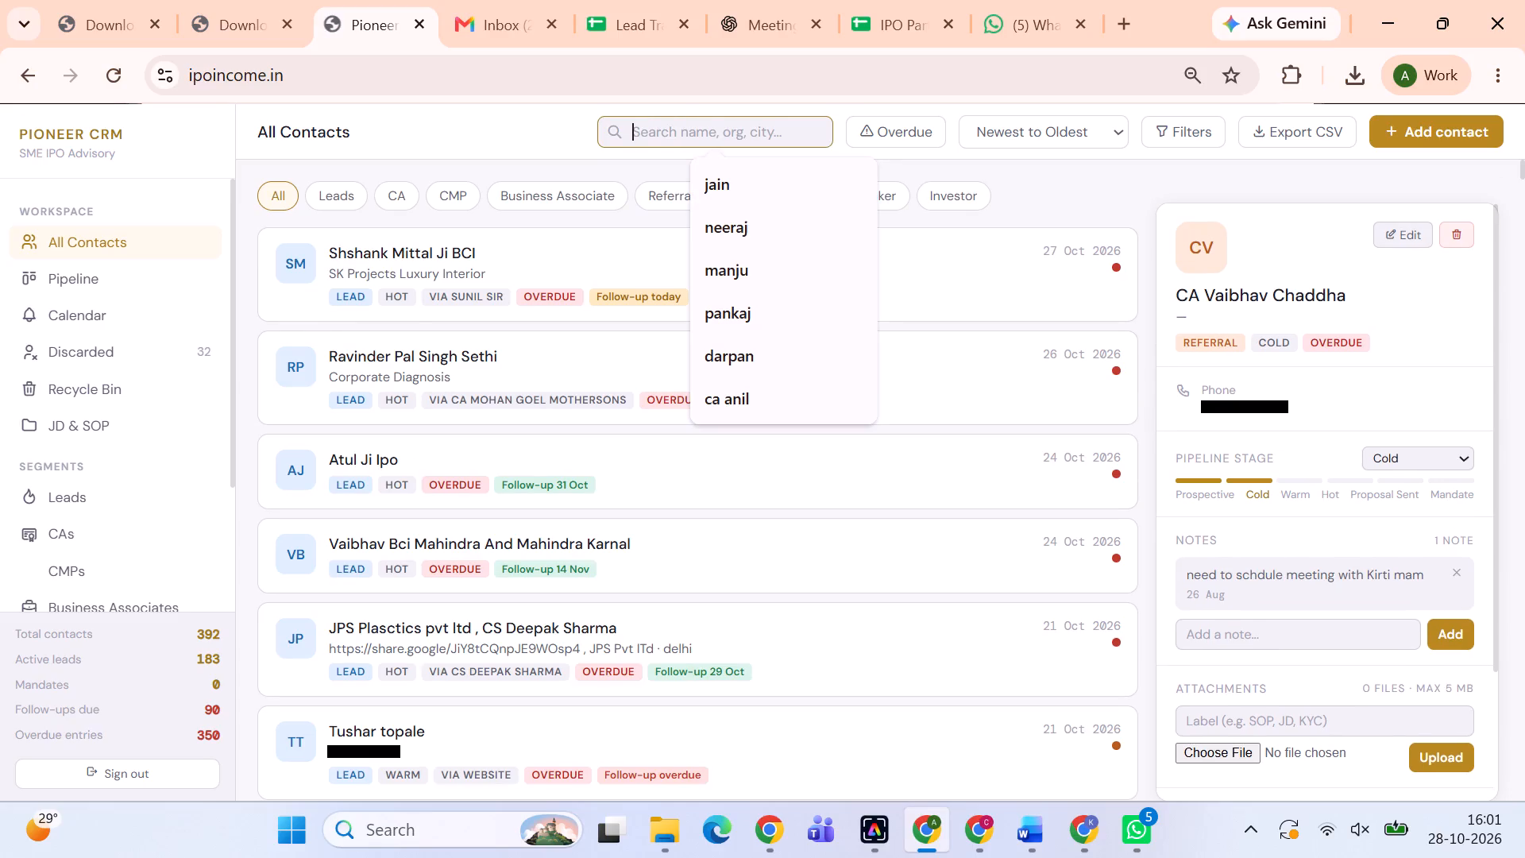
left_click(709, 129)
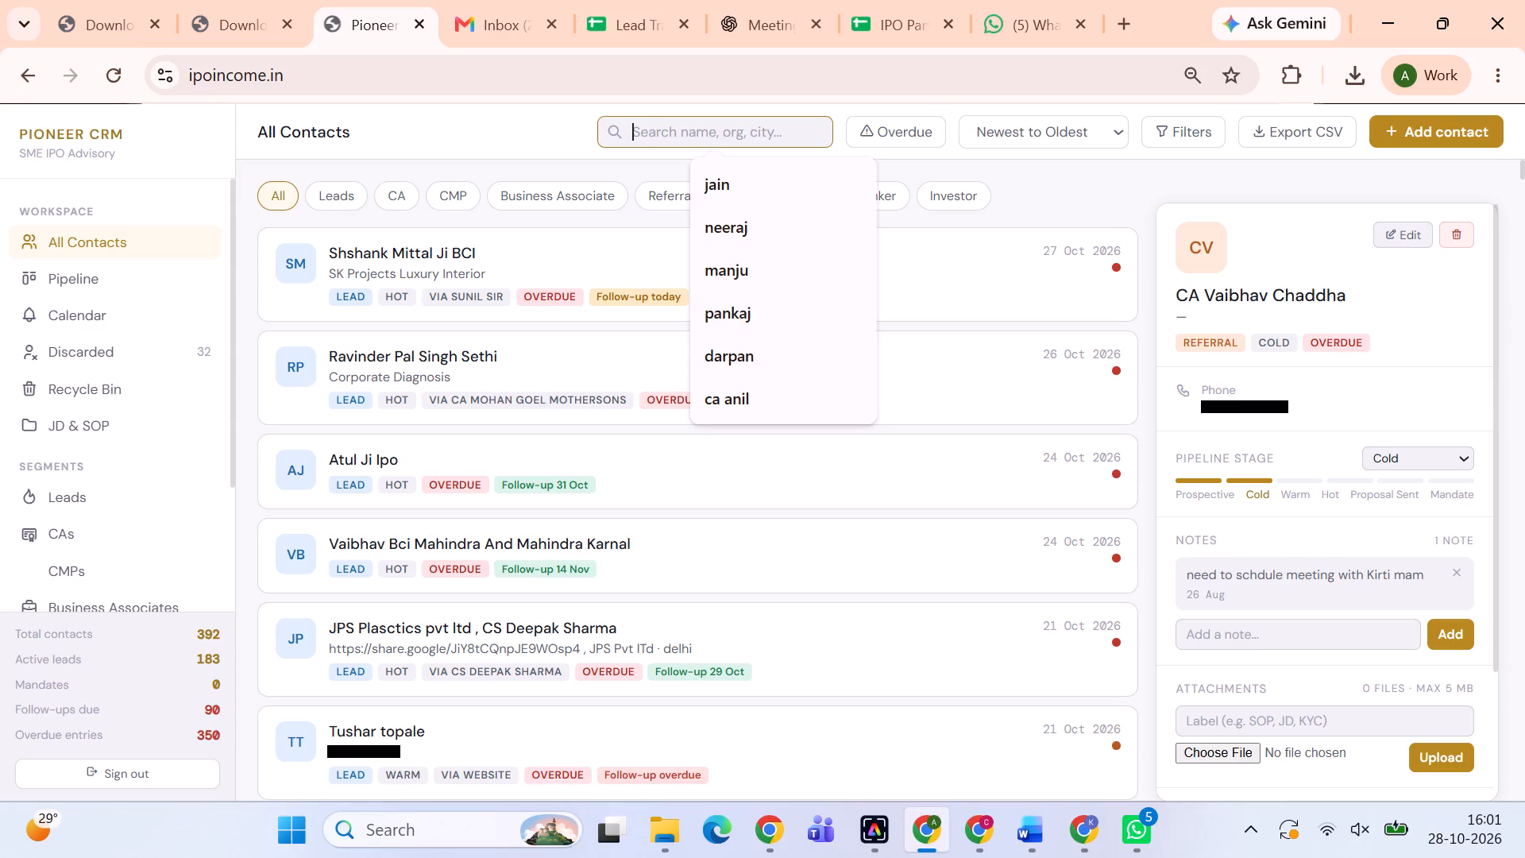
left_click(712, 129)
left_click(639, 126)
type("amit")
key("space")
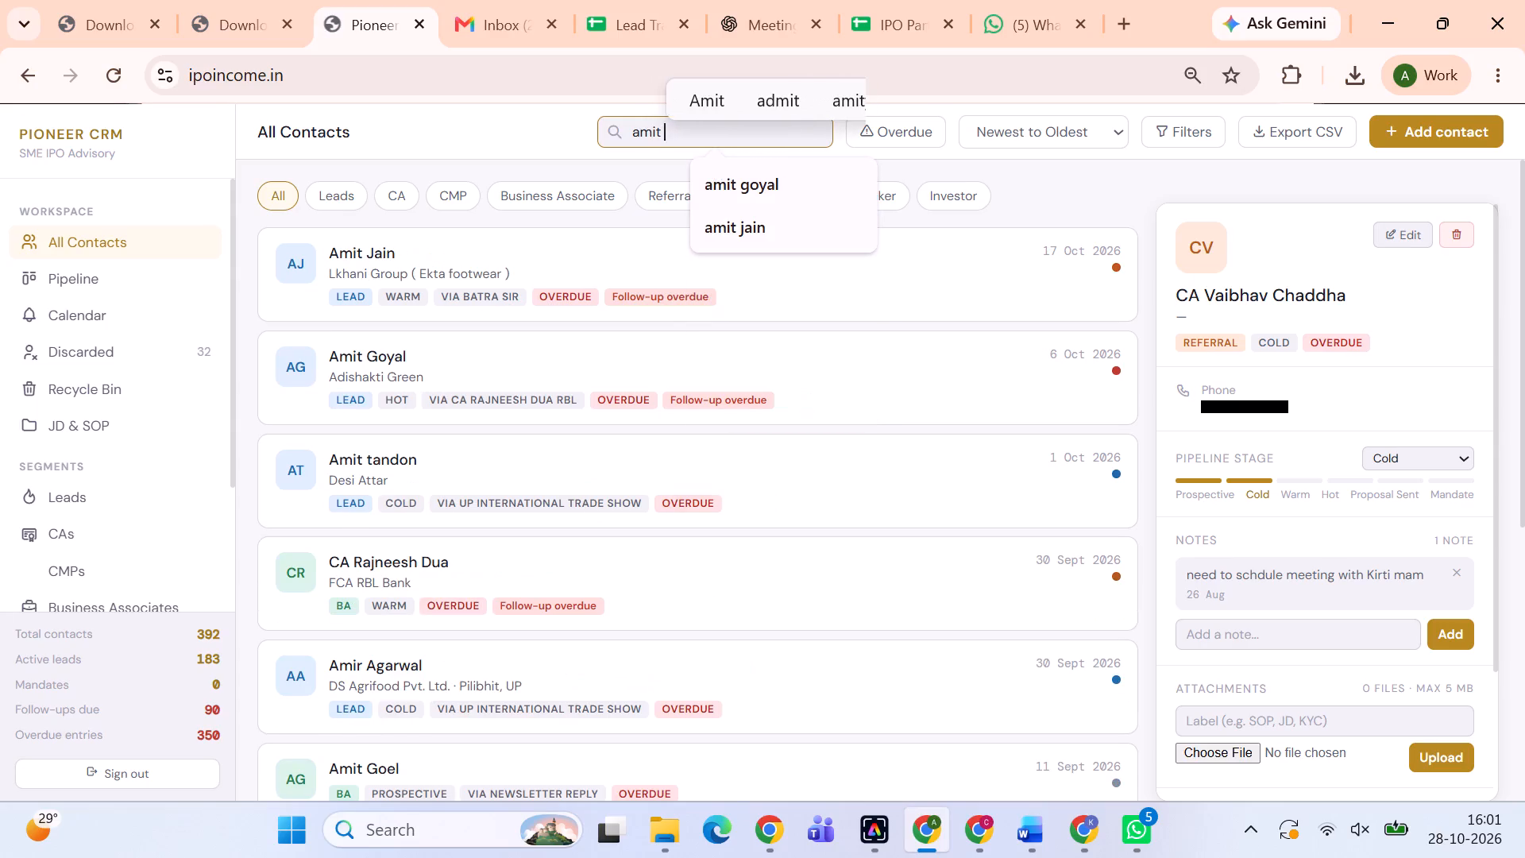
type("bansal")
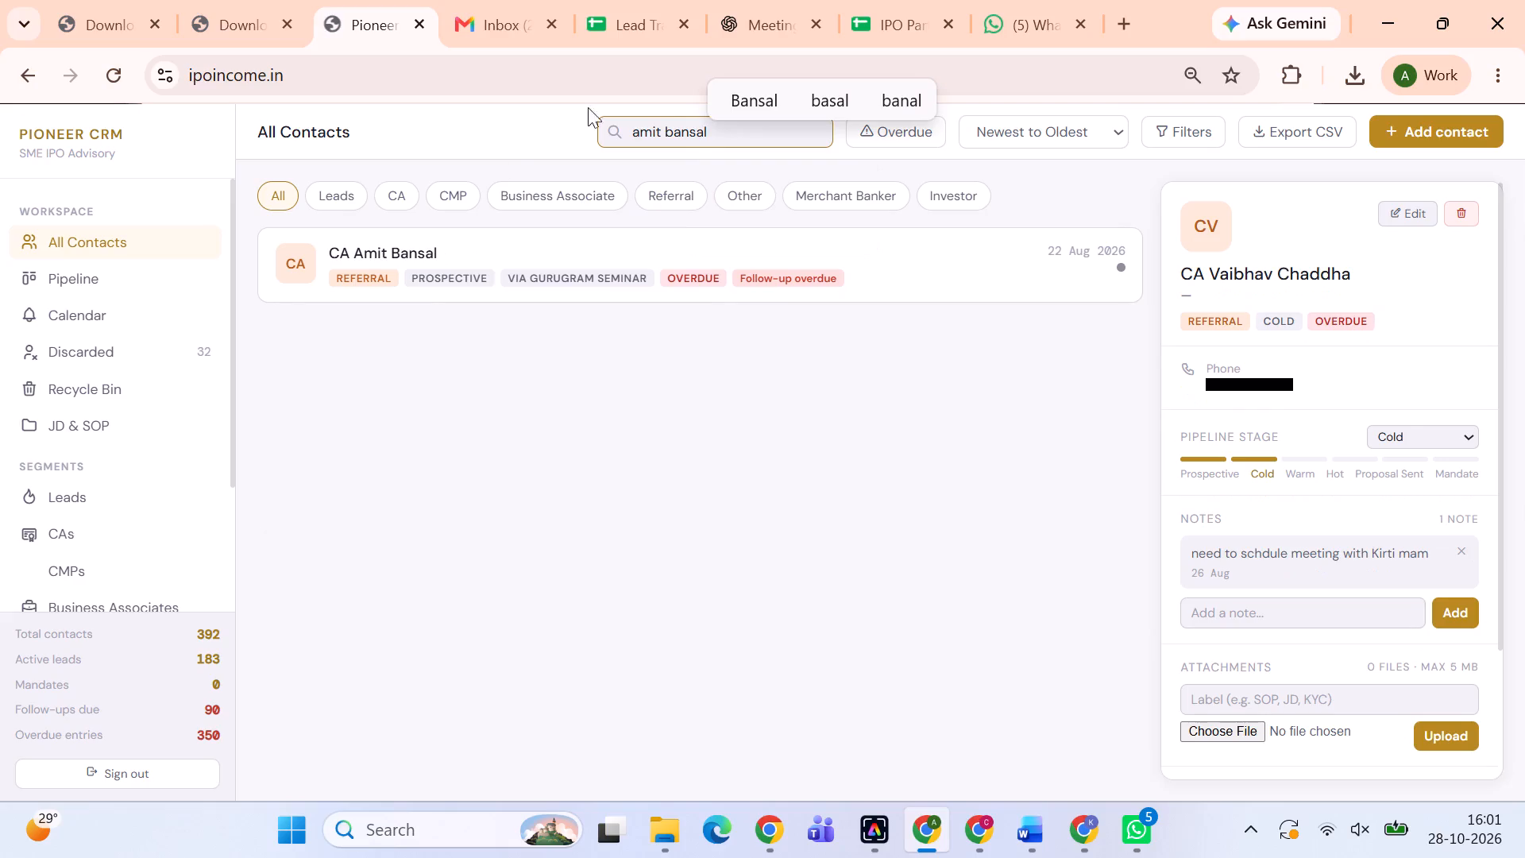
left_click(1002, 274)
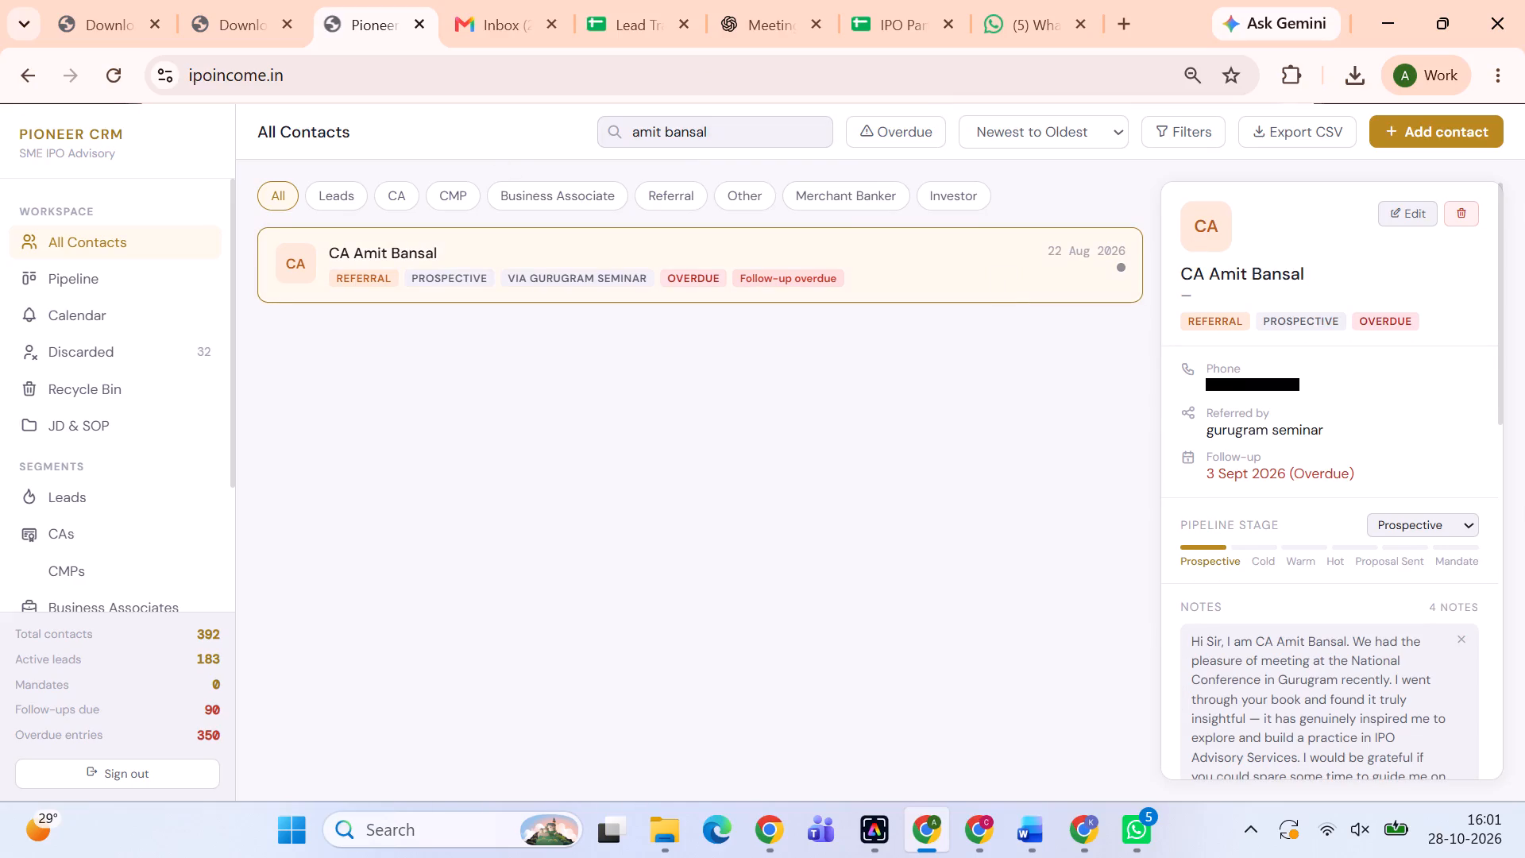
scroll(1301, 478, "down", 2)
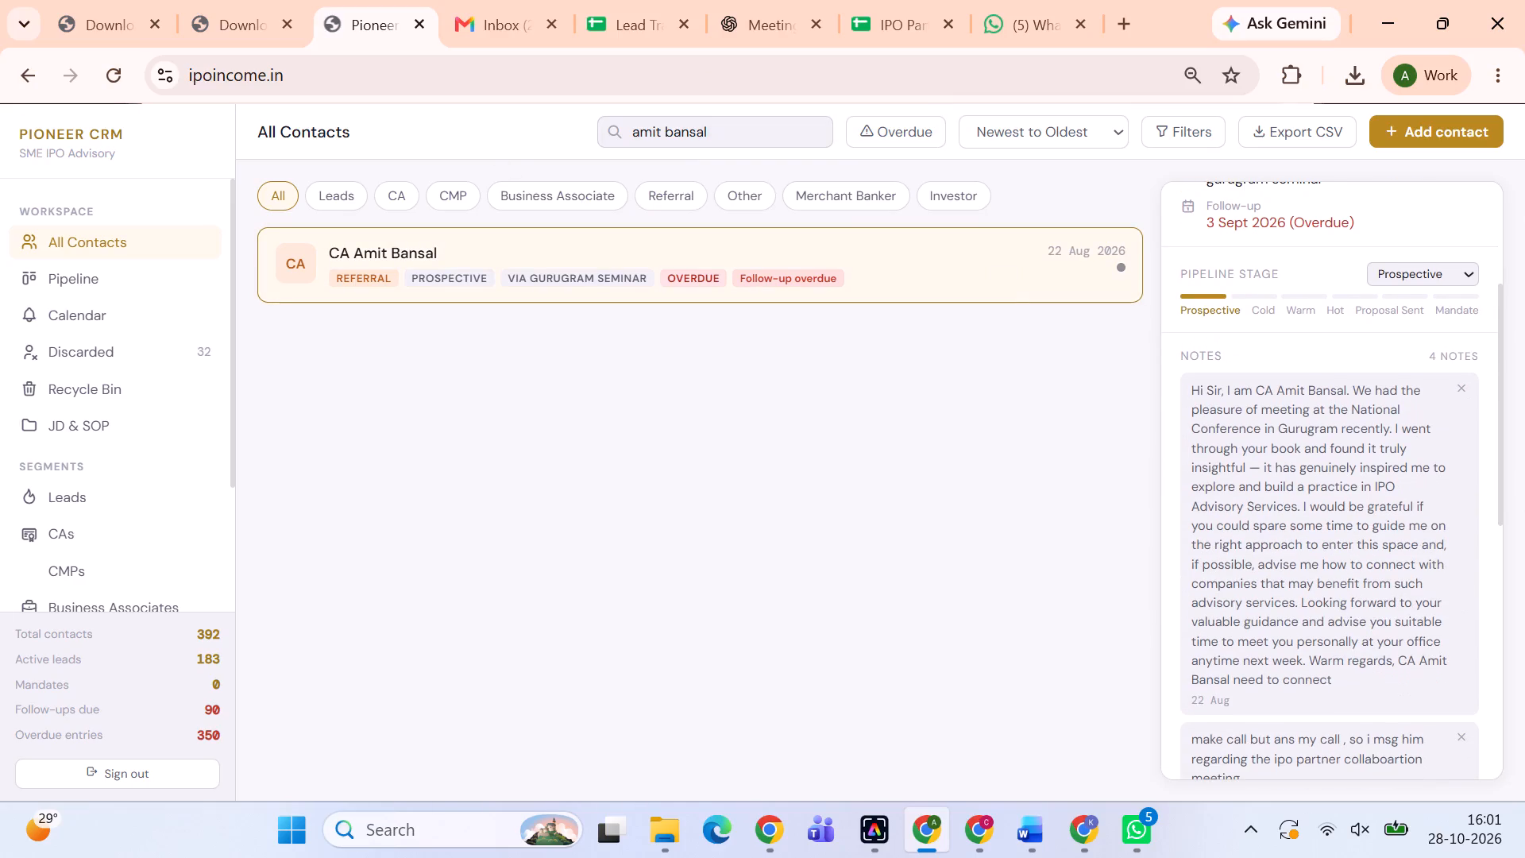
scroll(1301, 478, "down", 1)
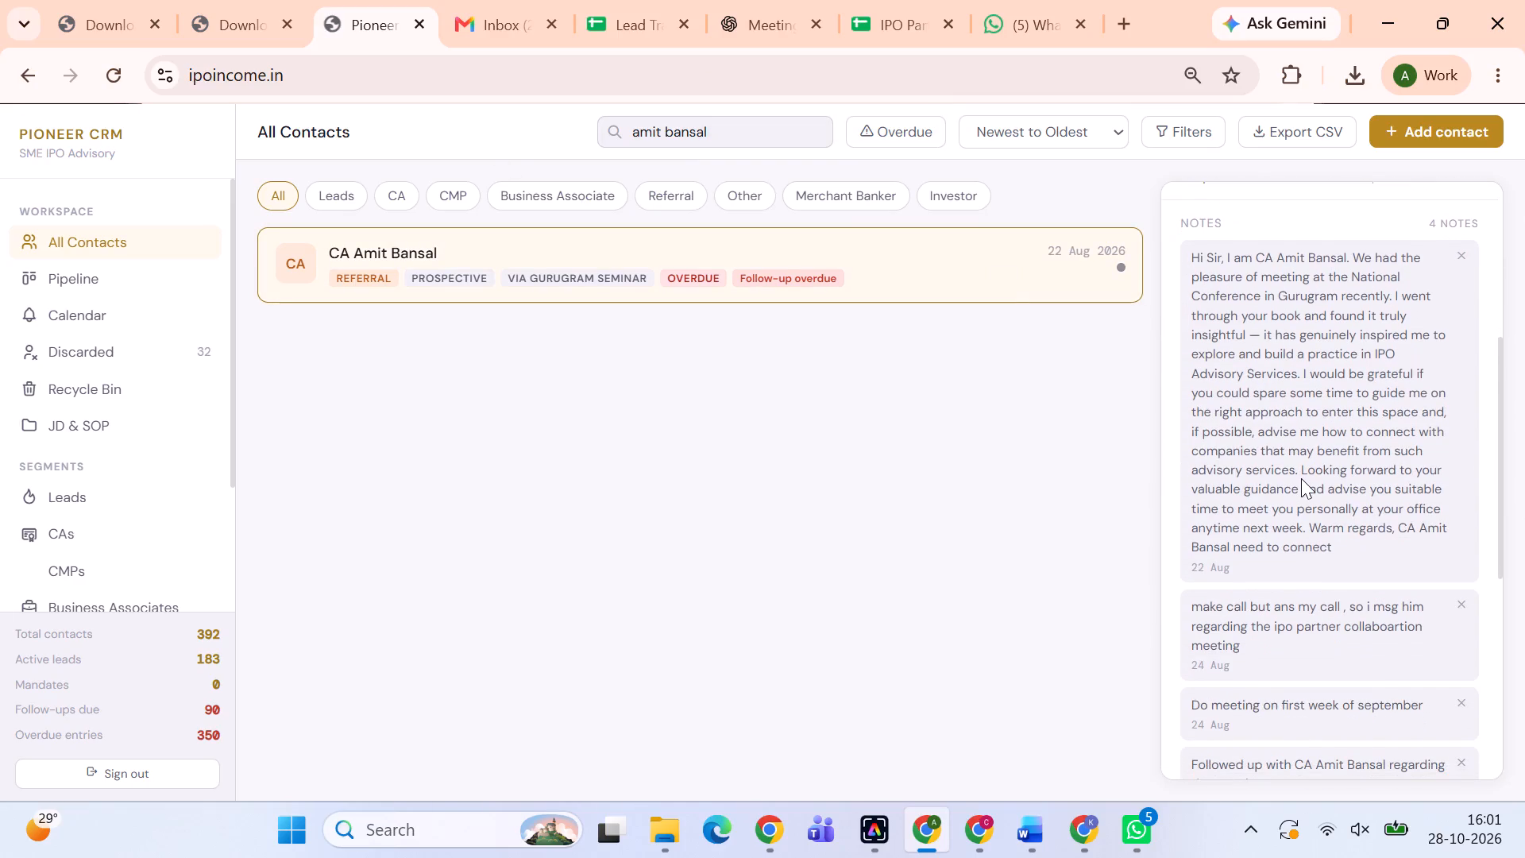
scroll(1301, 478, "down", 1)
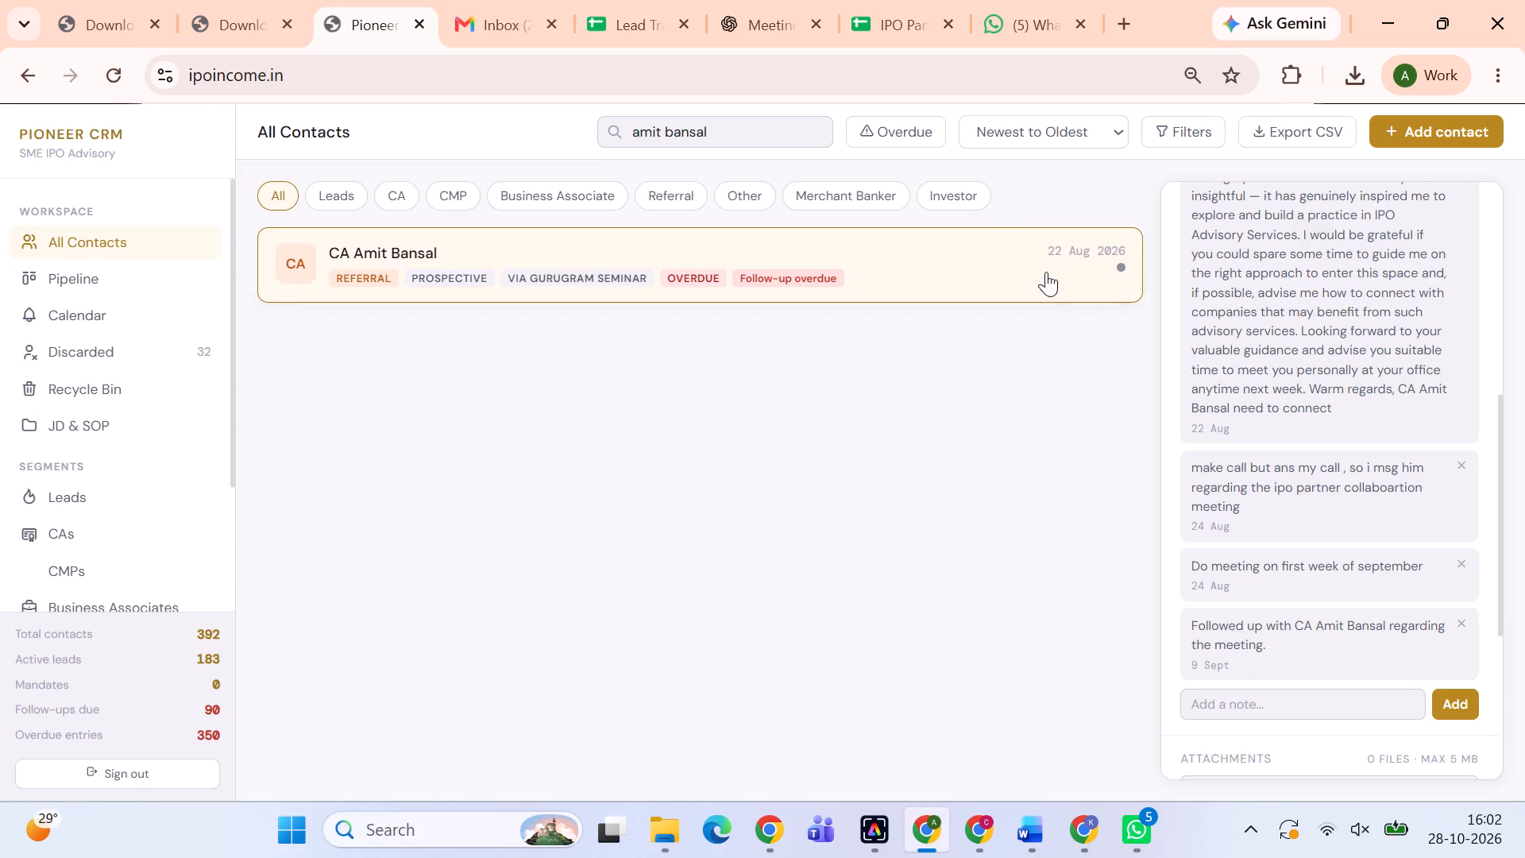
Search the contacts for "subhashi" in place of the previous search, and clear the search text once checked.
left_click(784, 133)
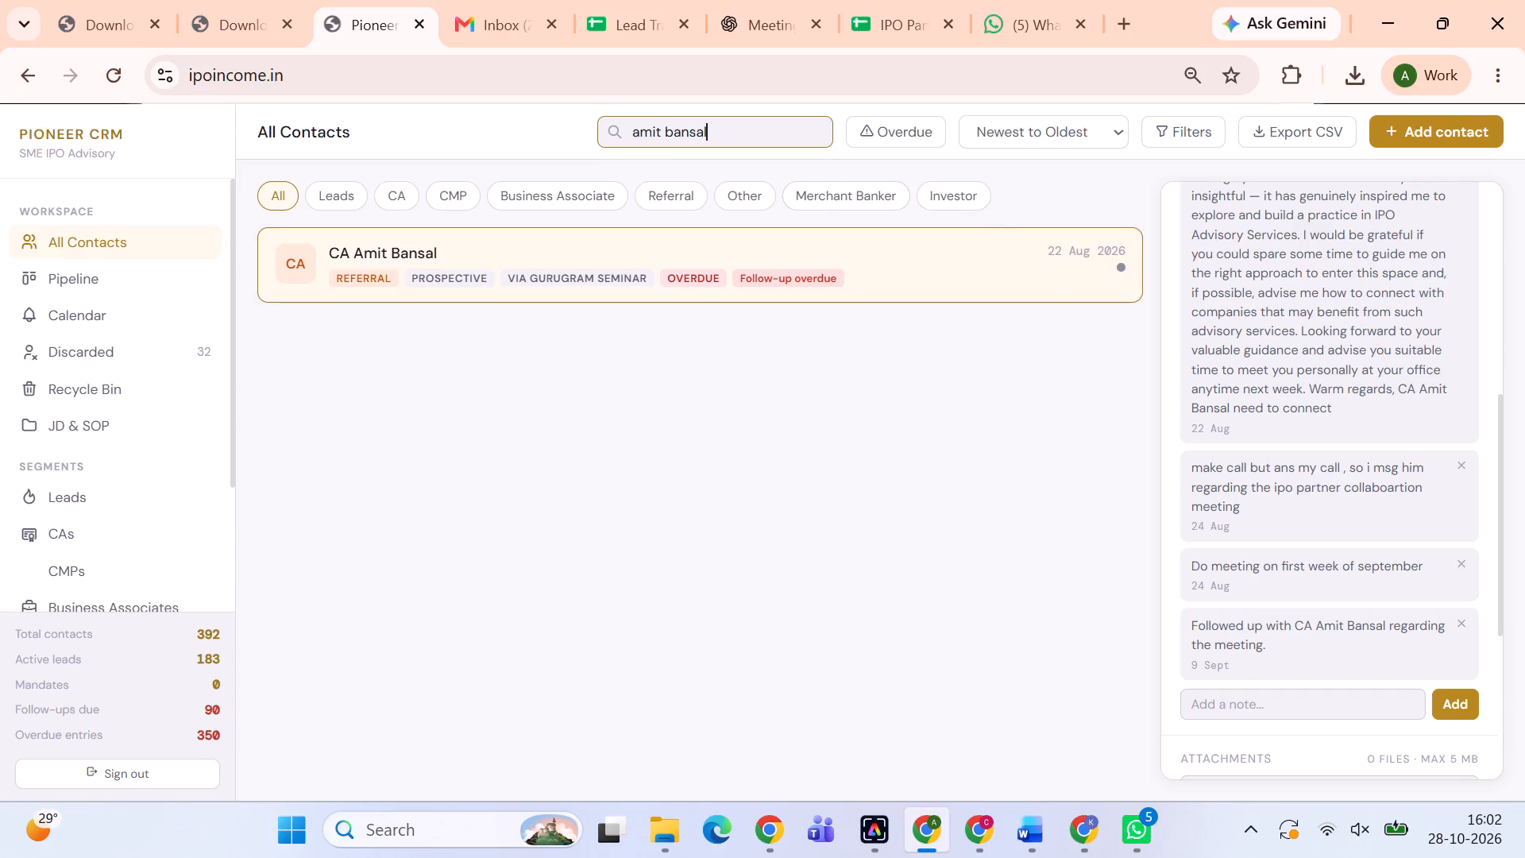
key("BackSpace")
key("BackSpace")
key("BackSpace")
key("BackSpace")
key("BackSpace")
key("BackSpace")
key("BackSpace")
key("BackSpace")
key("BackSpace")
key("BackSpace")
key("BackSpace")
key("BackSpace")
key("BackSpace")
key("BackSpace")
key("BackSpace")
key("BackSpace")
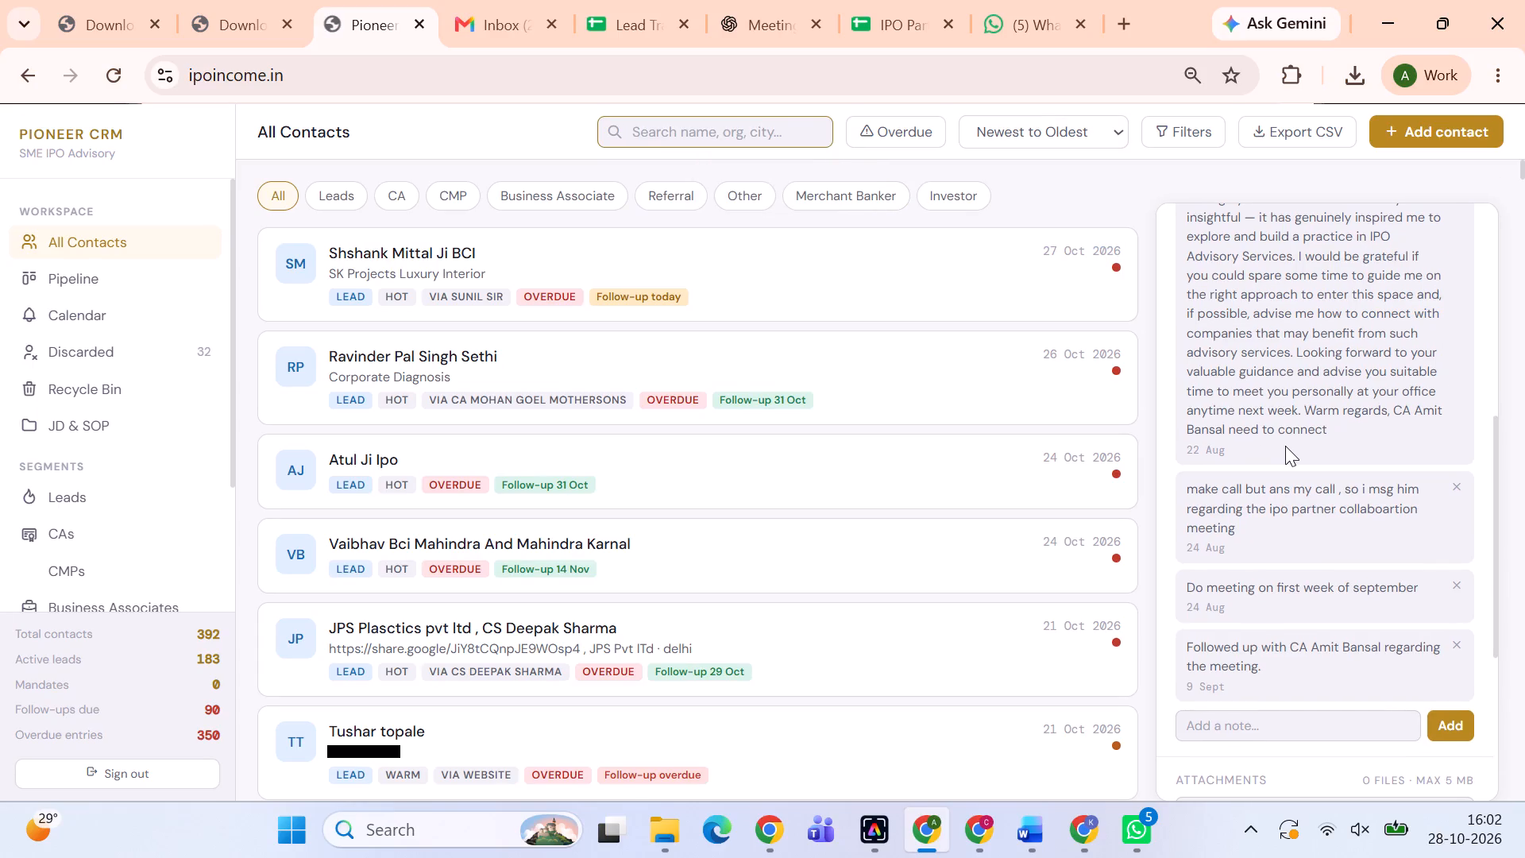
scroll(1285, 446, "up", 1)
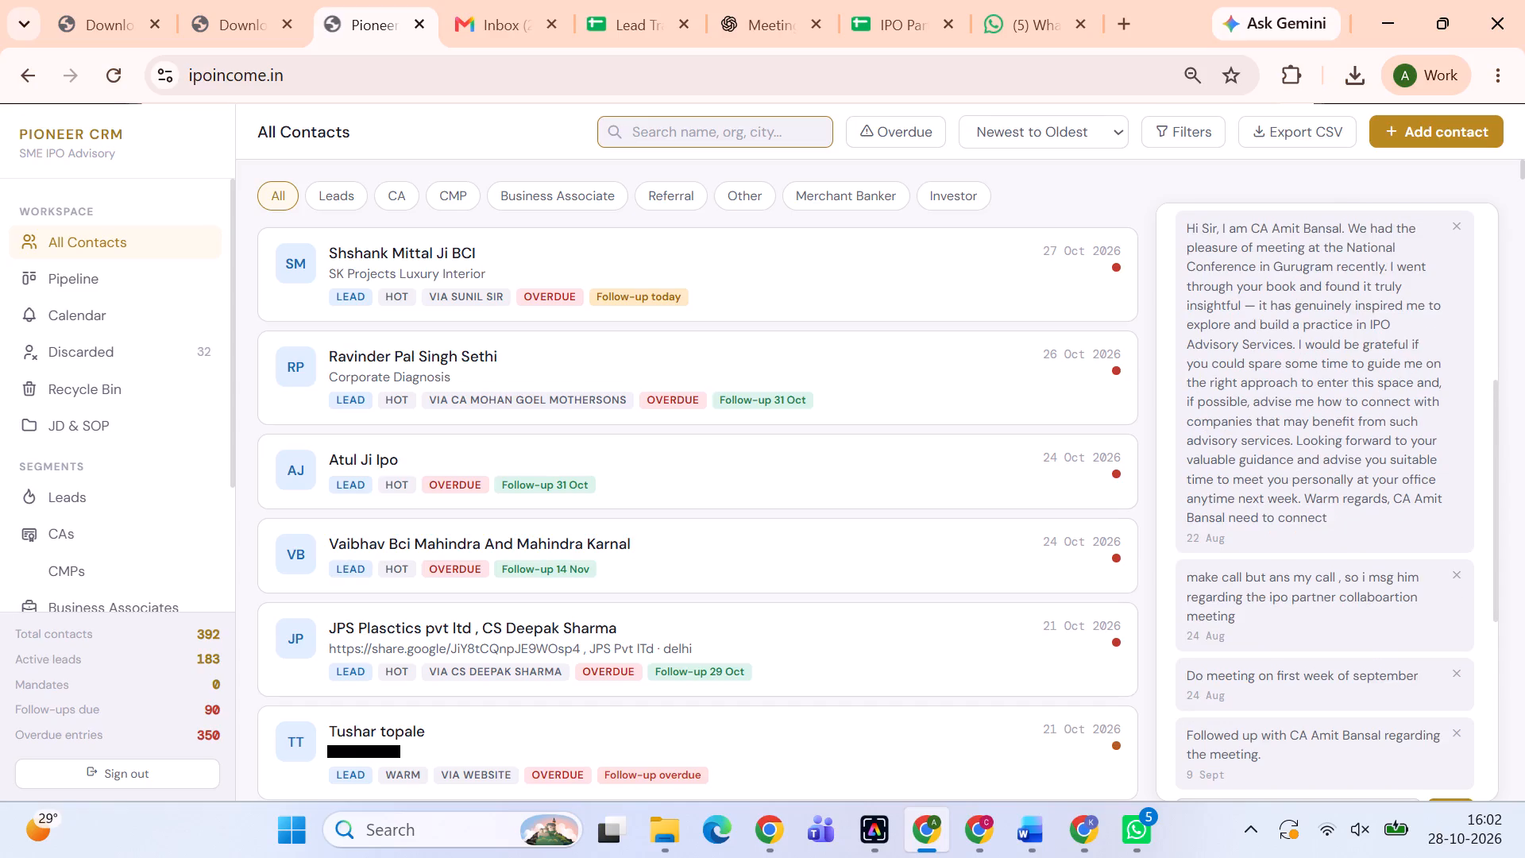
left_click(724, 141)
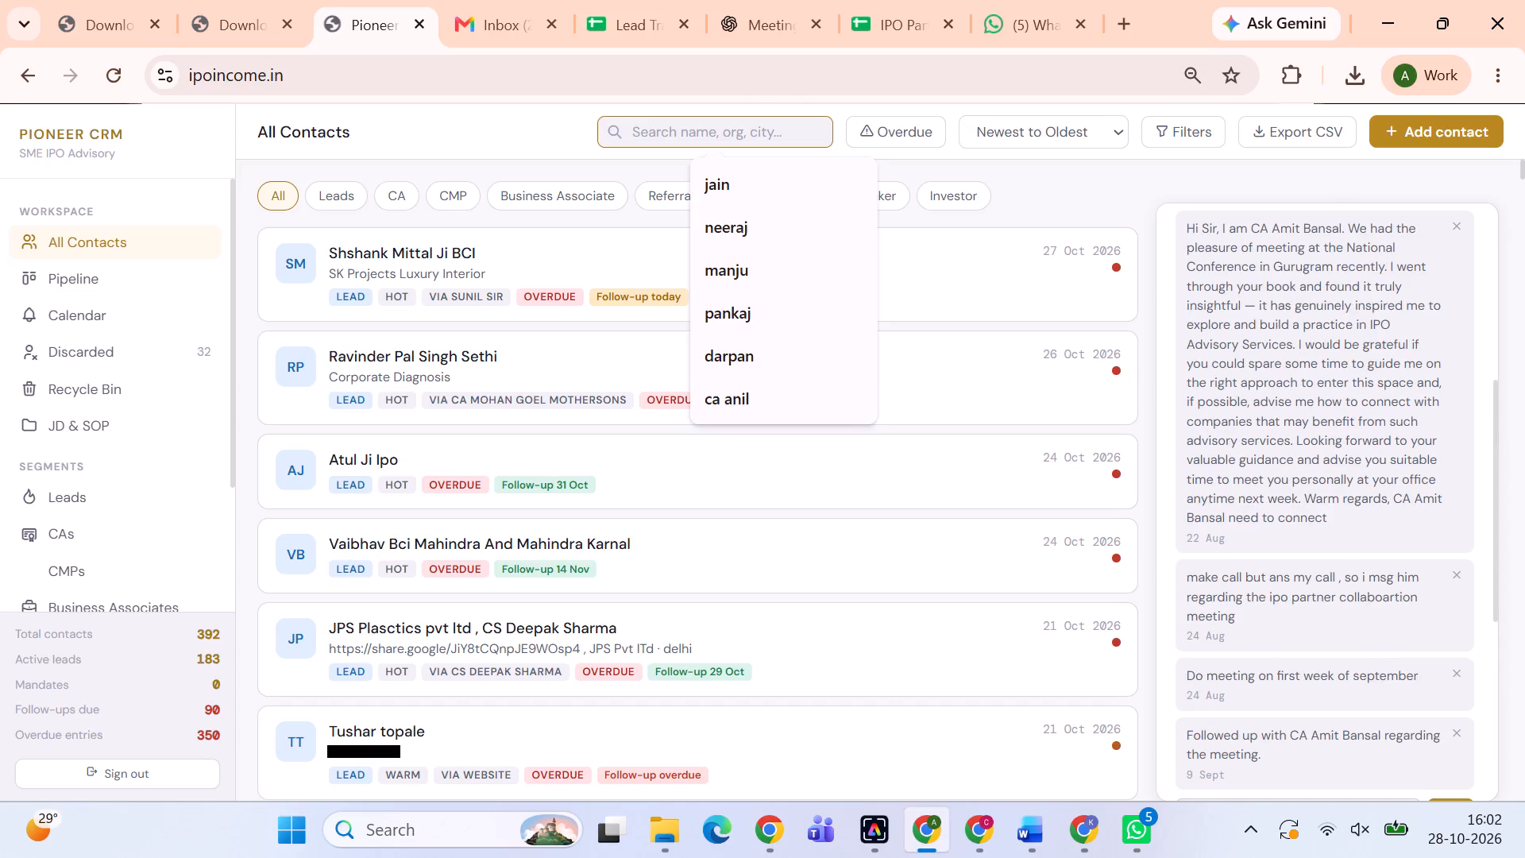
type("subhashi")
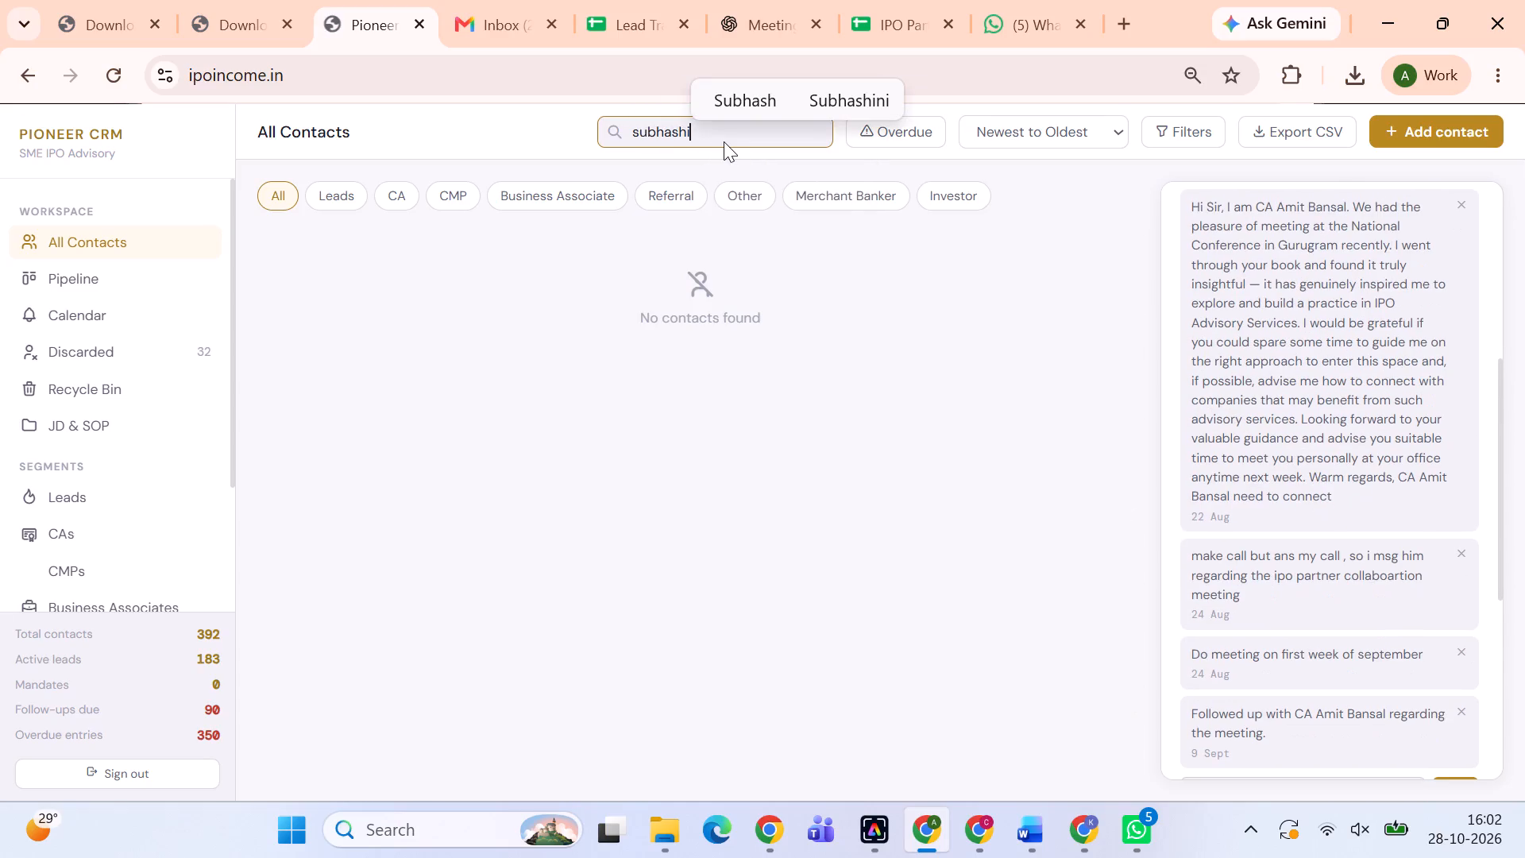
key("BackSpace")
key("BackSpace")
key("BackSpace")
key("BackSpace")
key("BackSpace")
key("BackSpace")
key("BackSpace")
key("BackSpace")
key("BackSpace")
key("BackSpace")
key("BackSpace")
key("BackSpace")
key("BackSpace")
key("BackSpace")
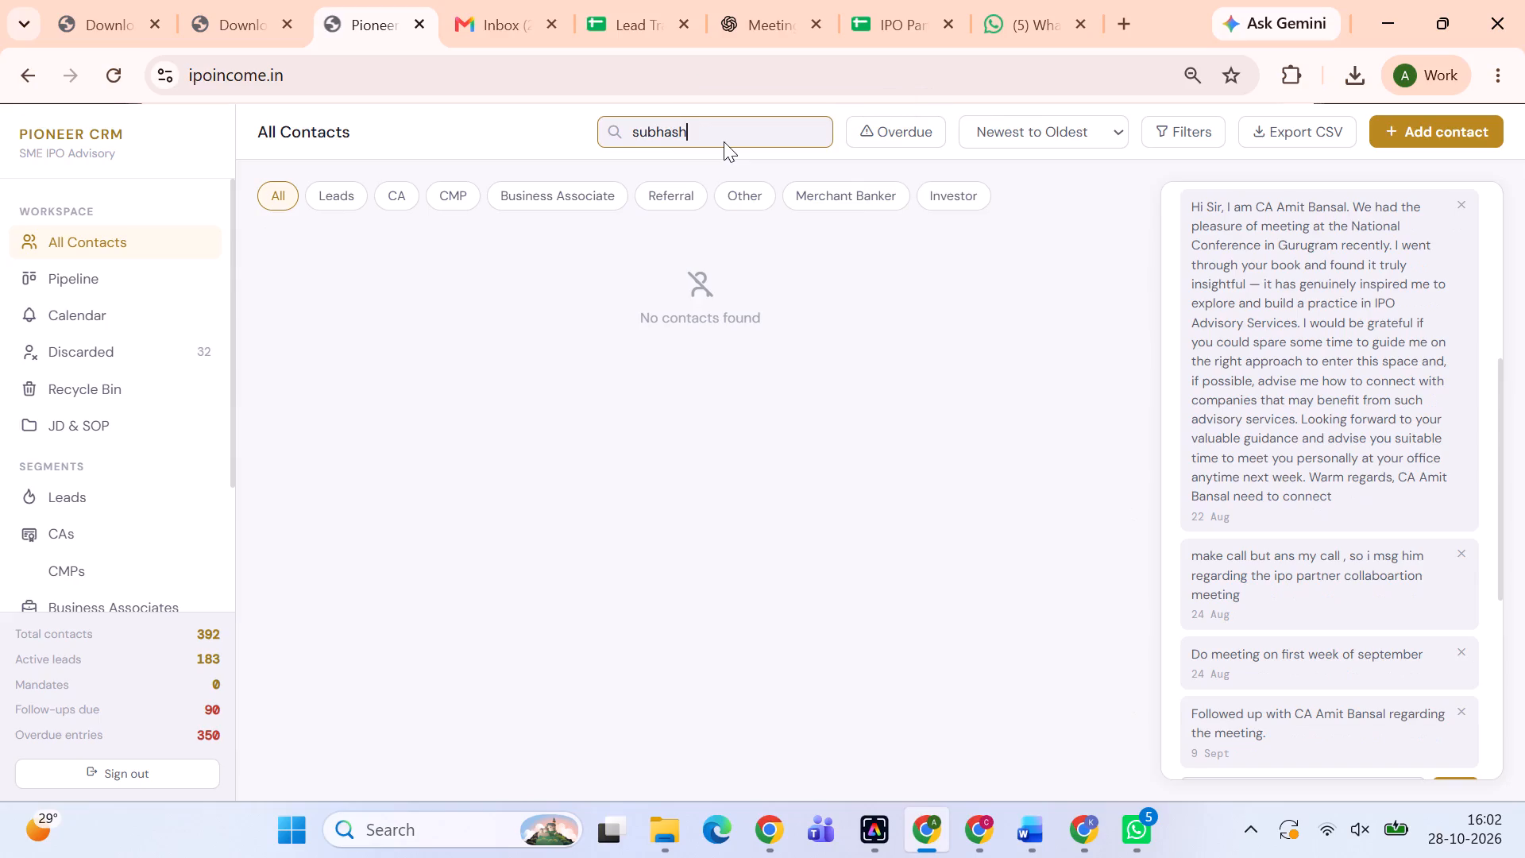
Switch to the IPO Partner Agreement List spreadsheet and look through the partner names and their profile status.
left_click(633, 0)
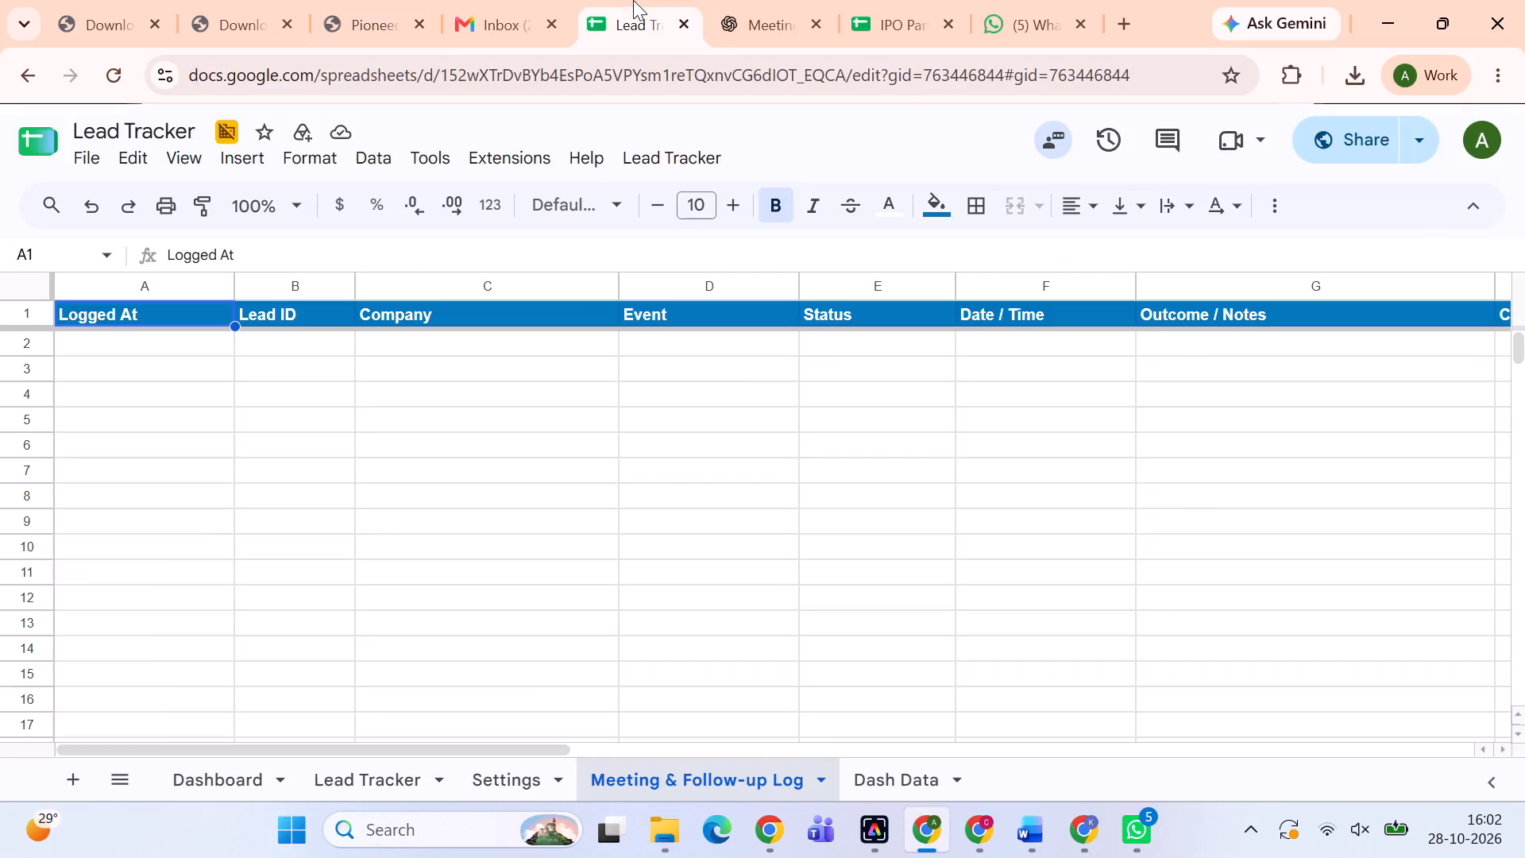
left_click_drag(913, 226, 877, 0)
left_click(877, 0)
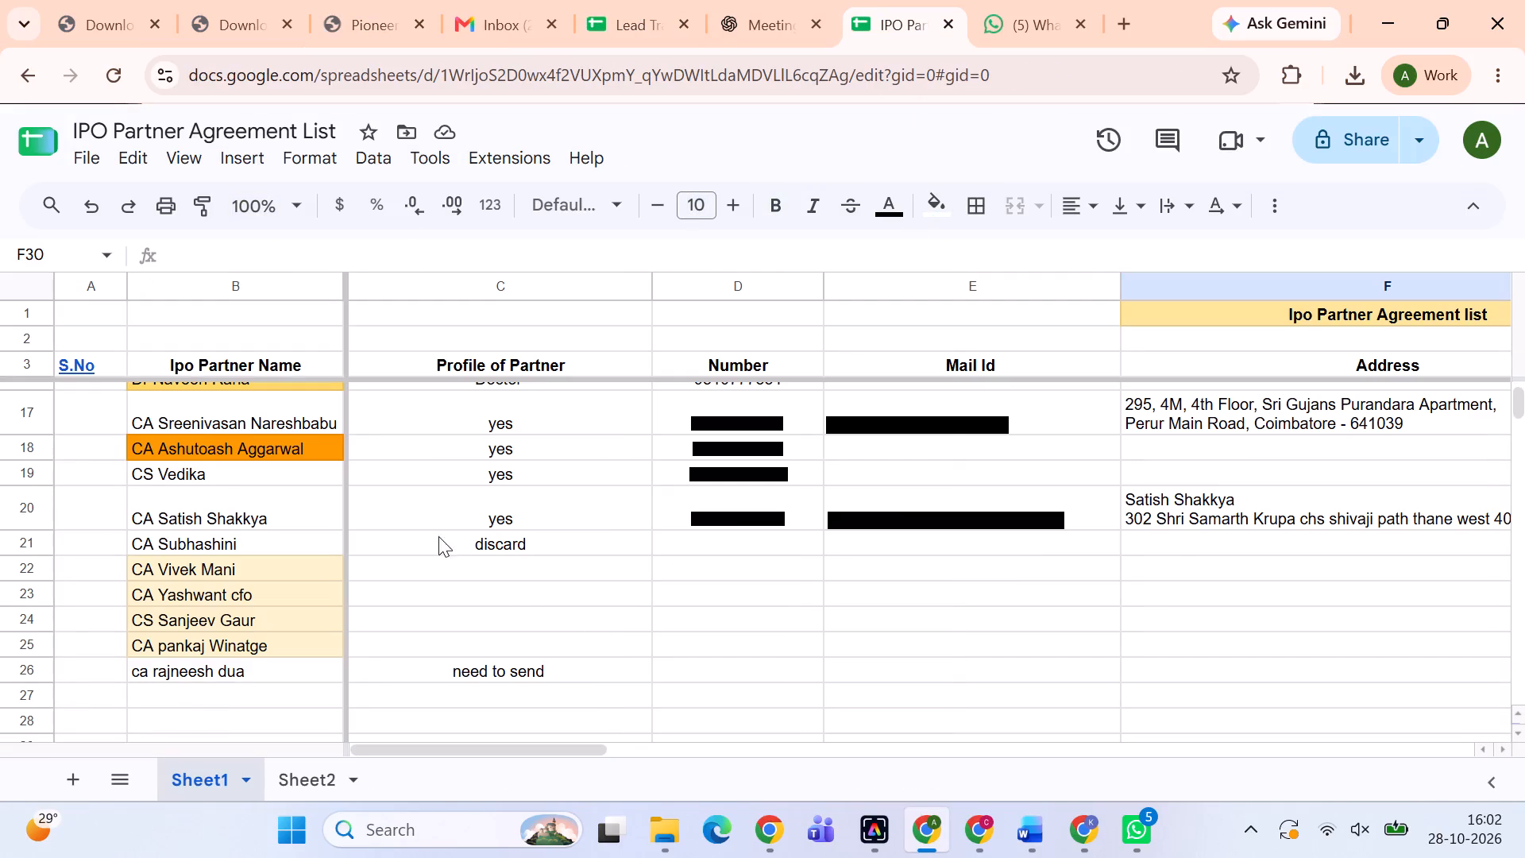
scroll(468, 556, "up", 1)
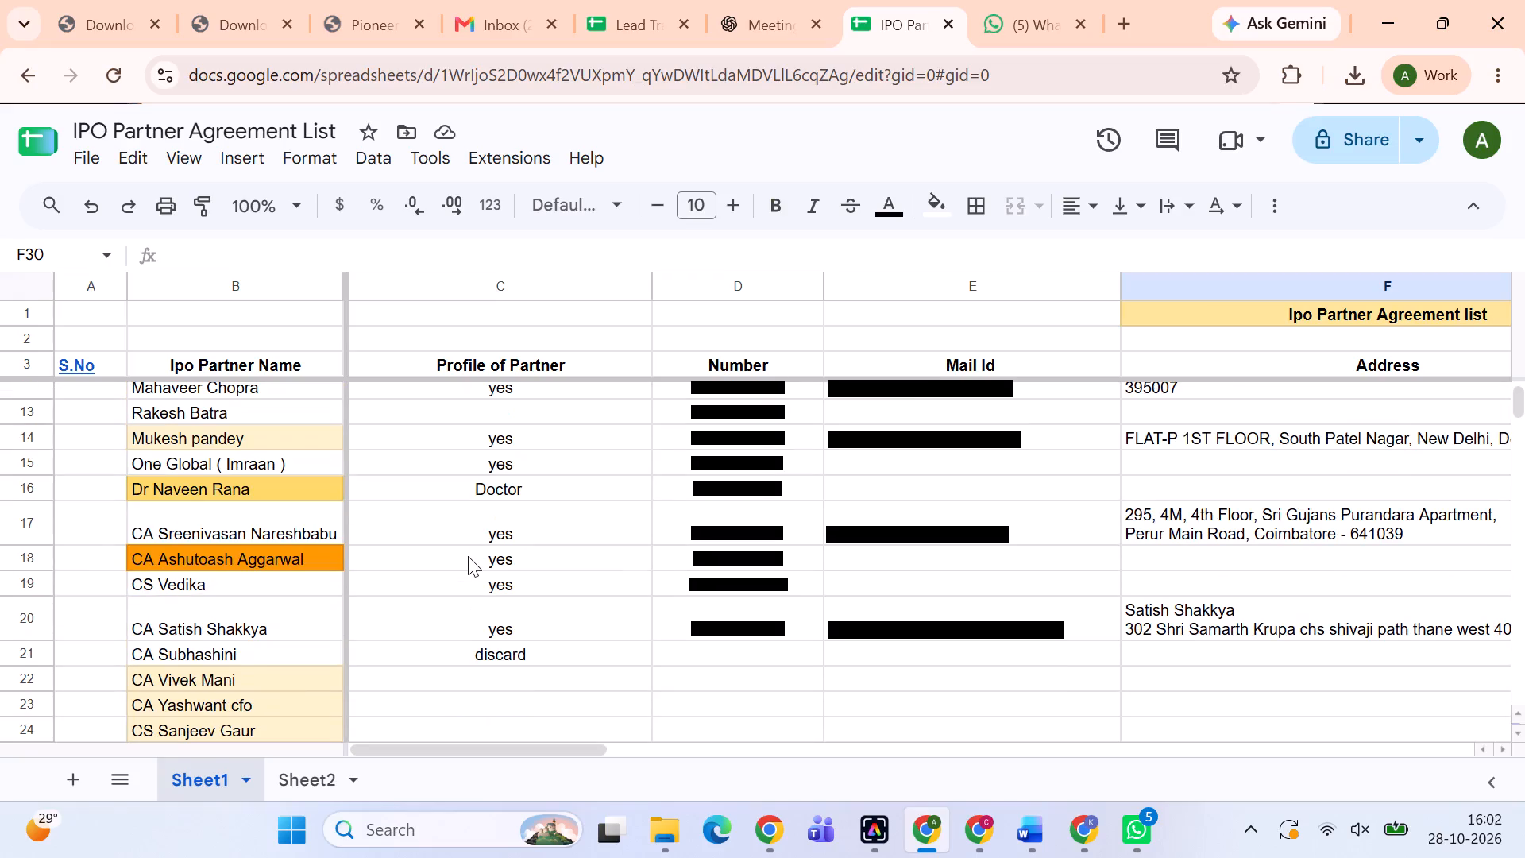
scroll(468, 556, "up", 1)
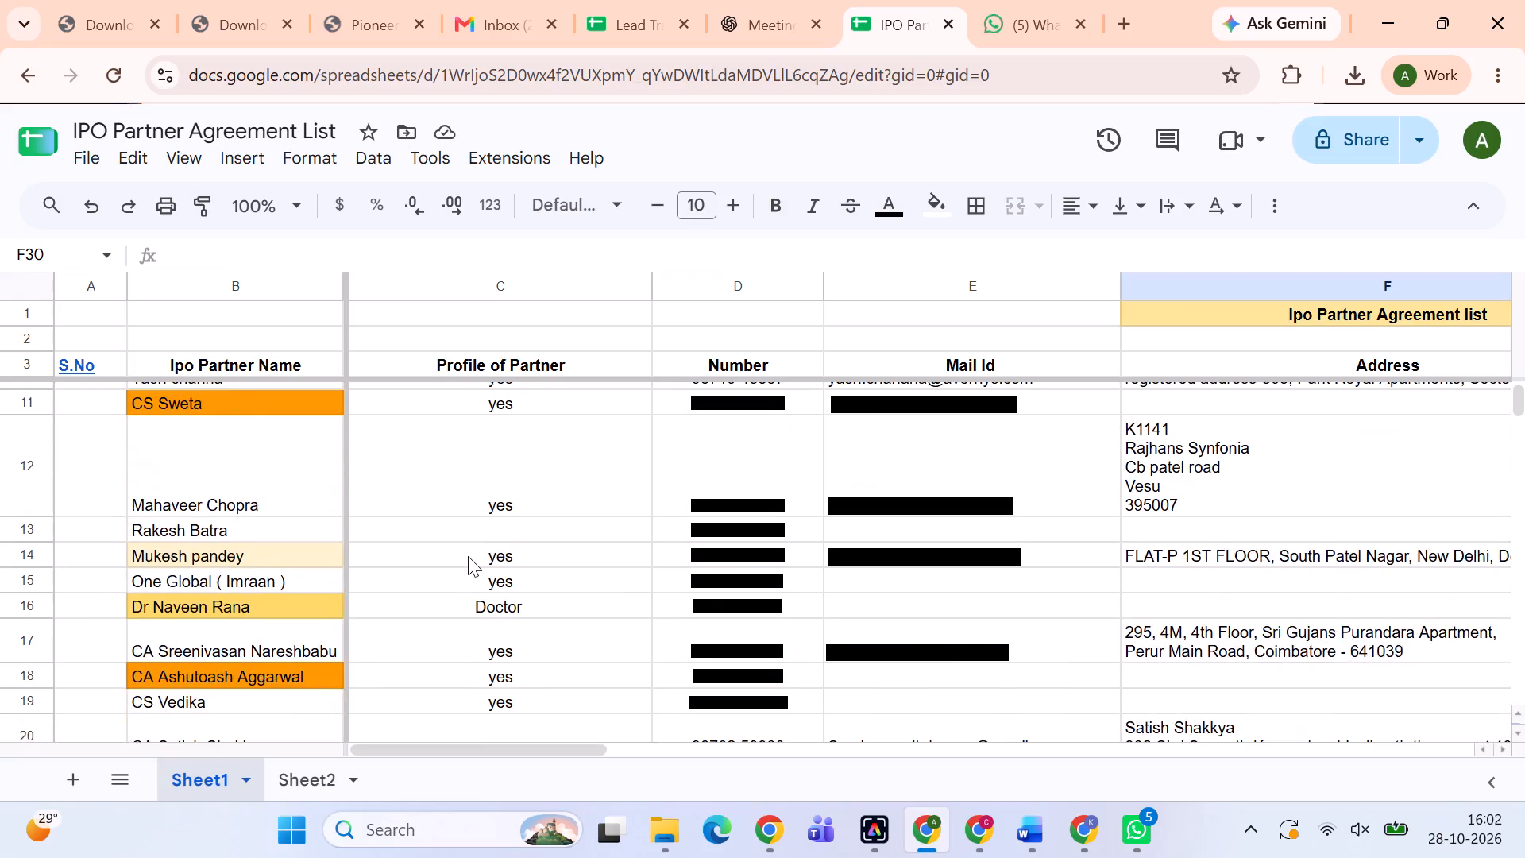
scroll(468, 556, "up", 3)
scroll(468, 556, "down", 1)
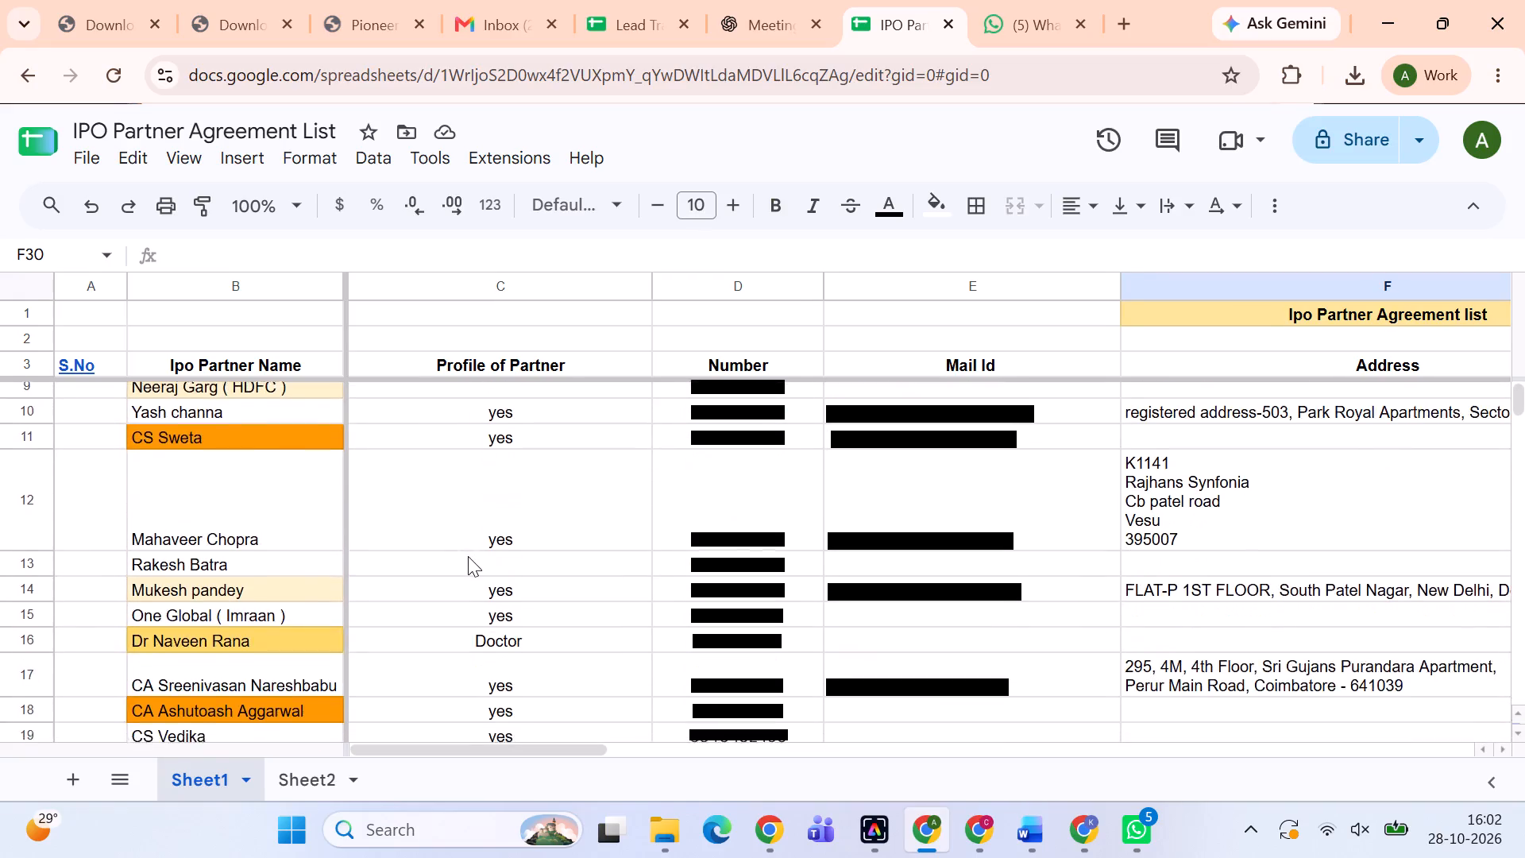
Recheck the Profile of Partner entries against the partner names throughout Sheet1 of the agreement list.
scroll(468, 556, "down", 1)
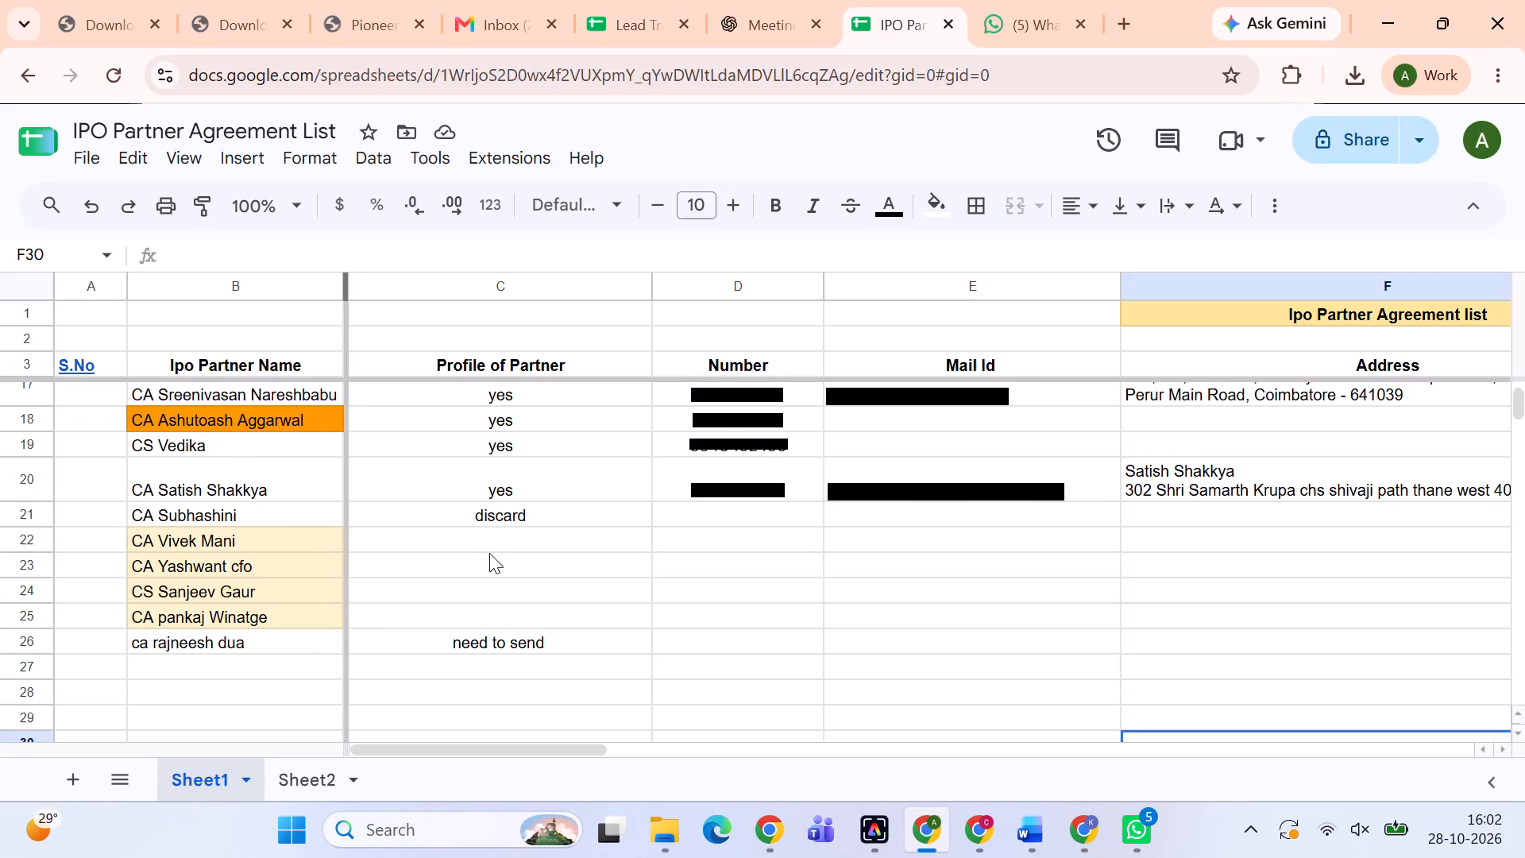
scroll(489, 553, "up", 2)
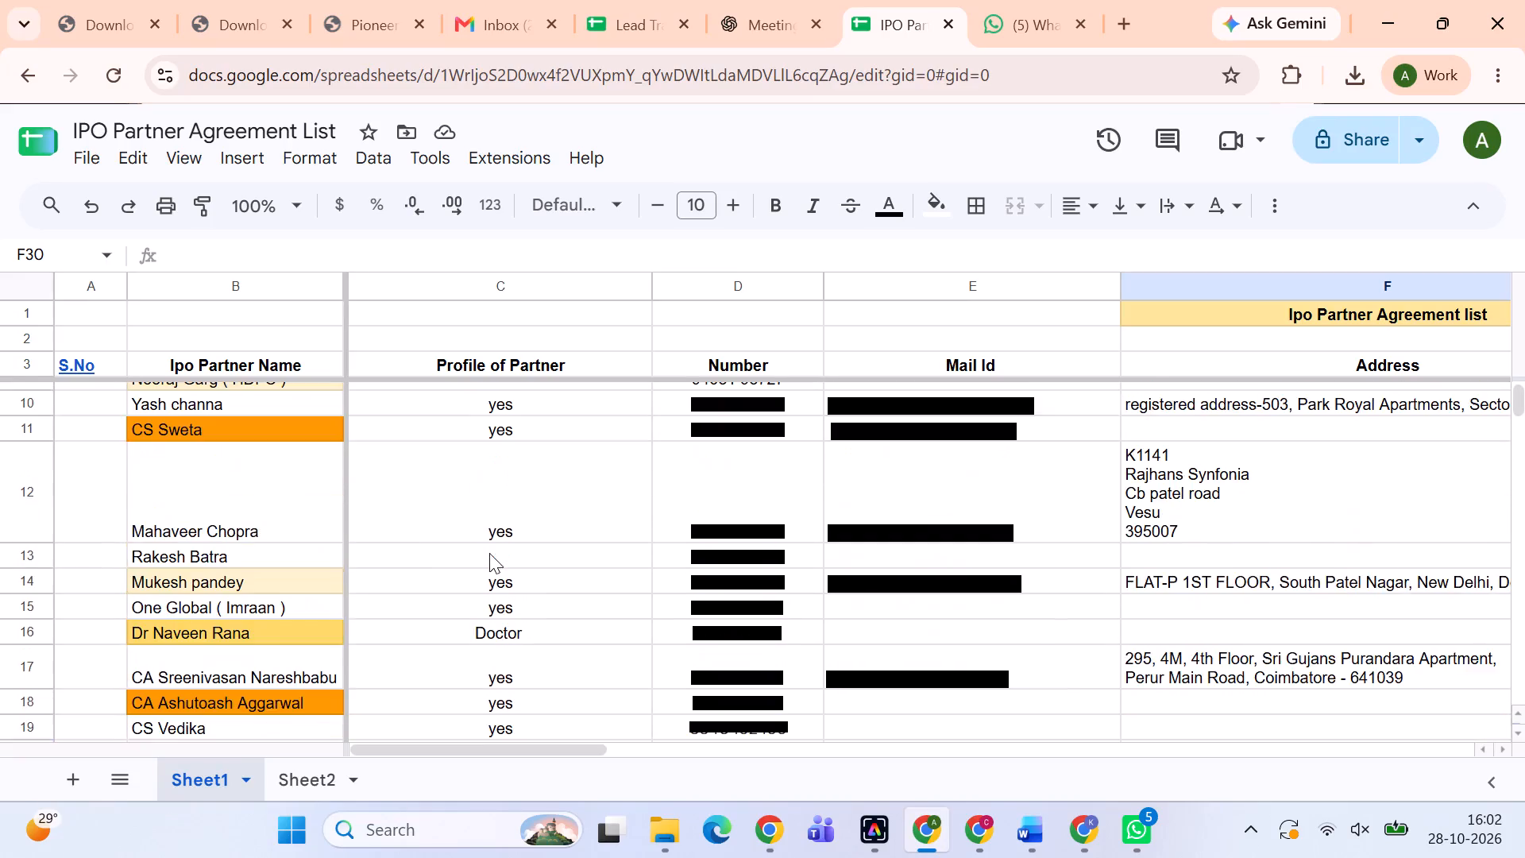
scroll(489, 553, "up", 3)
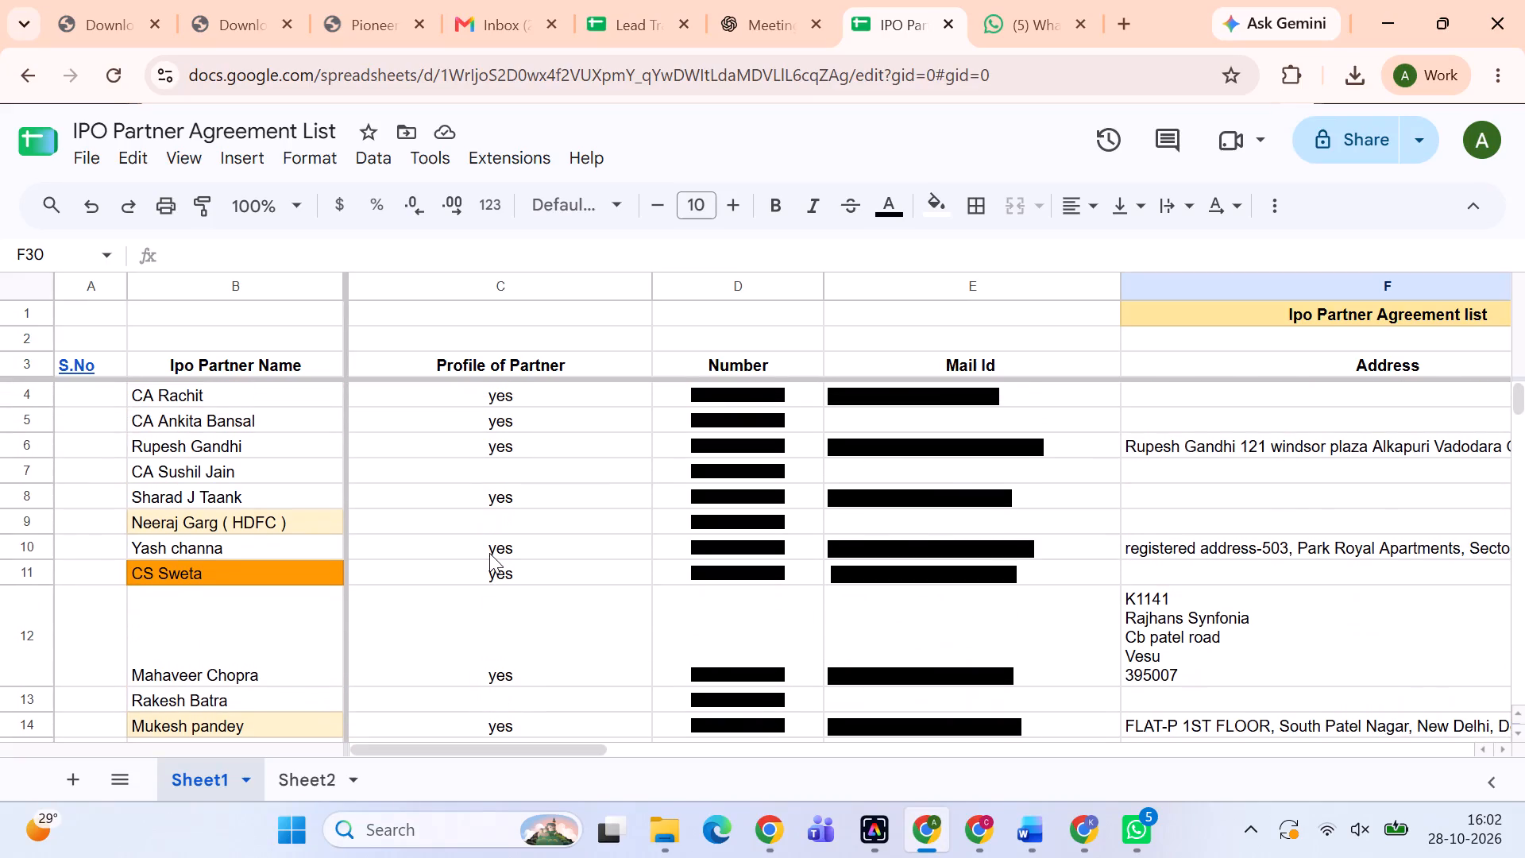
scroll(489, 553, "down", 2)
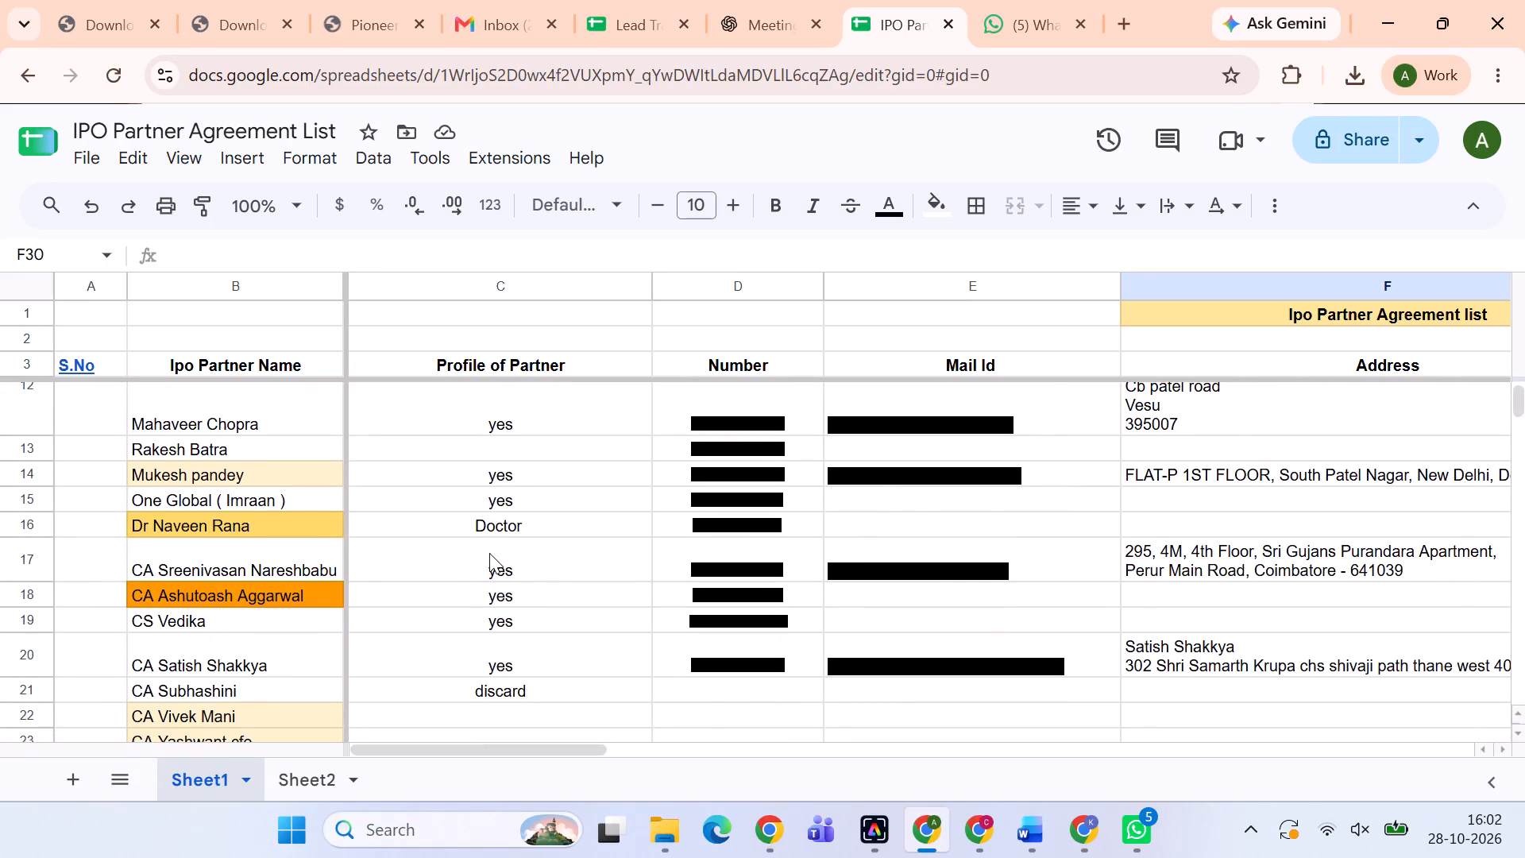
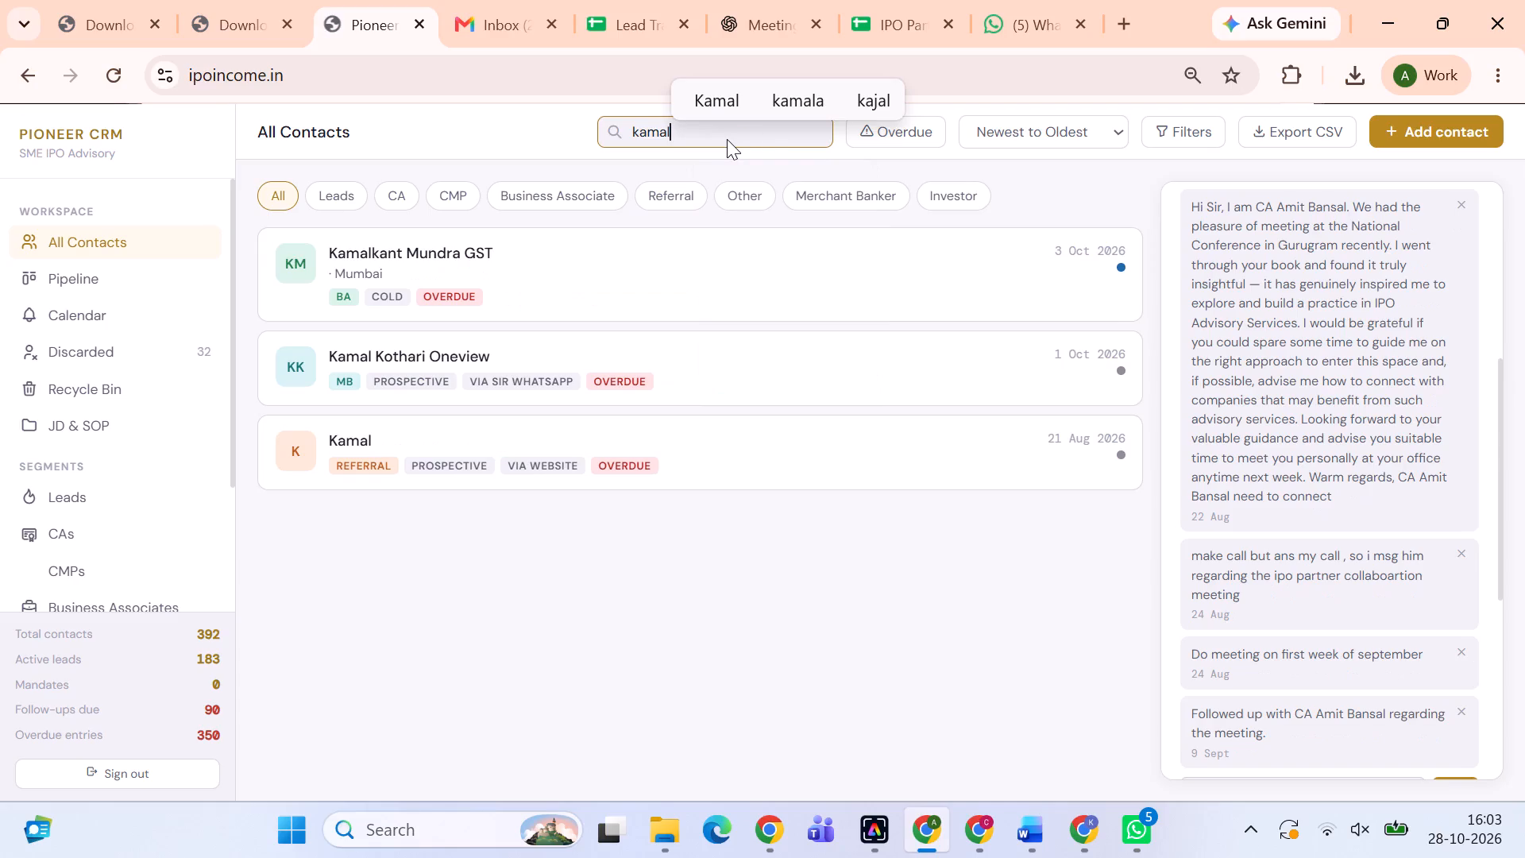
Review the website referral, merchant banker and Mumbai business associate records matching "kamal", reading the notes in each.
left_click(767, 450)
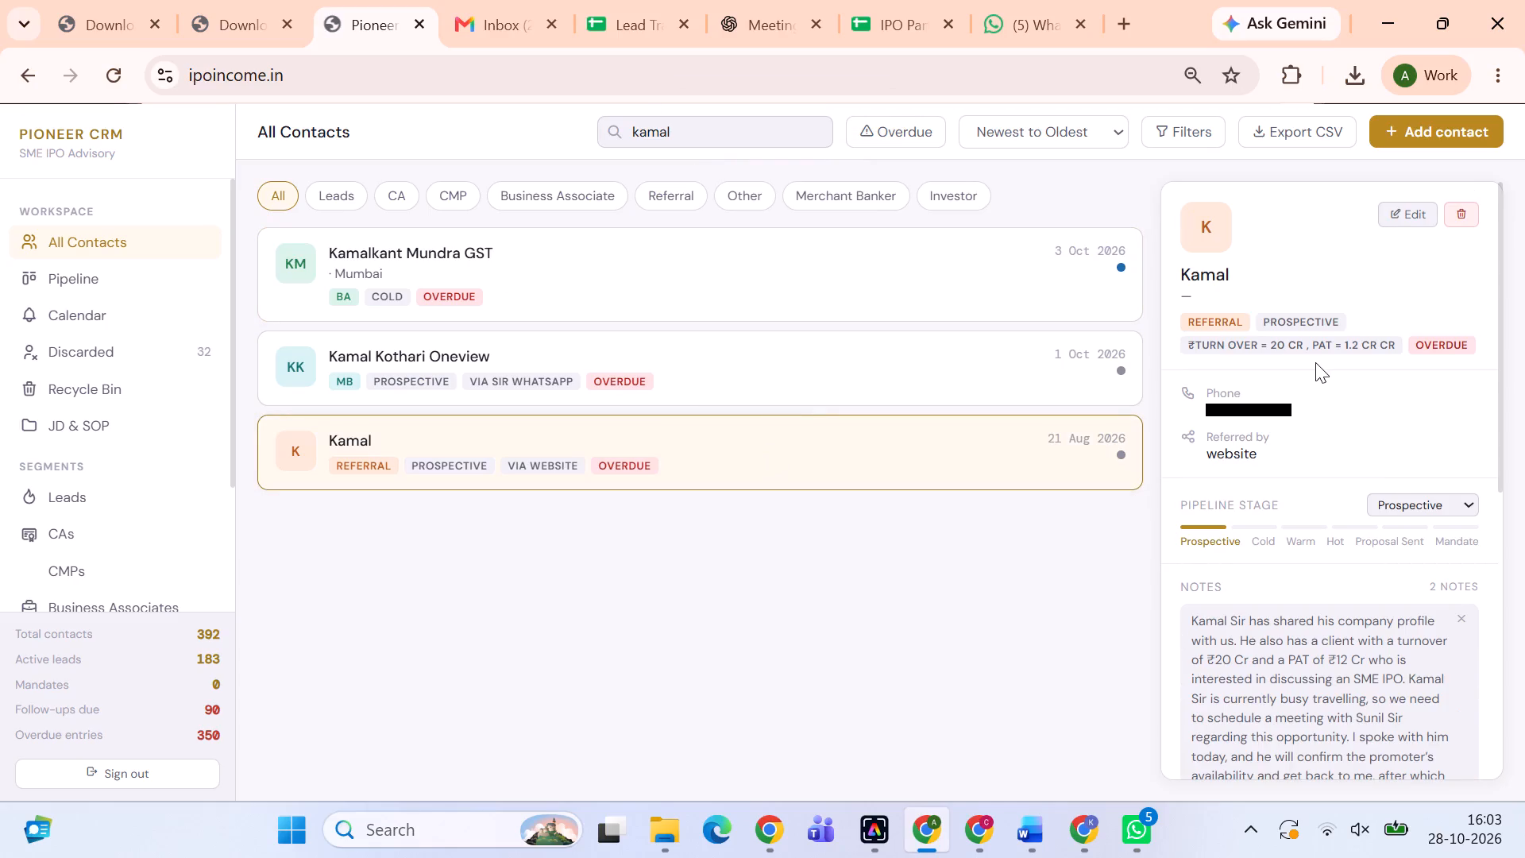
scroll(1384, 473, "down", 1)
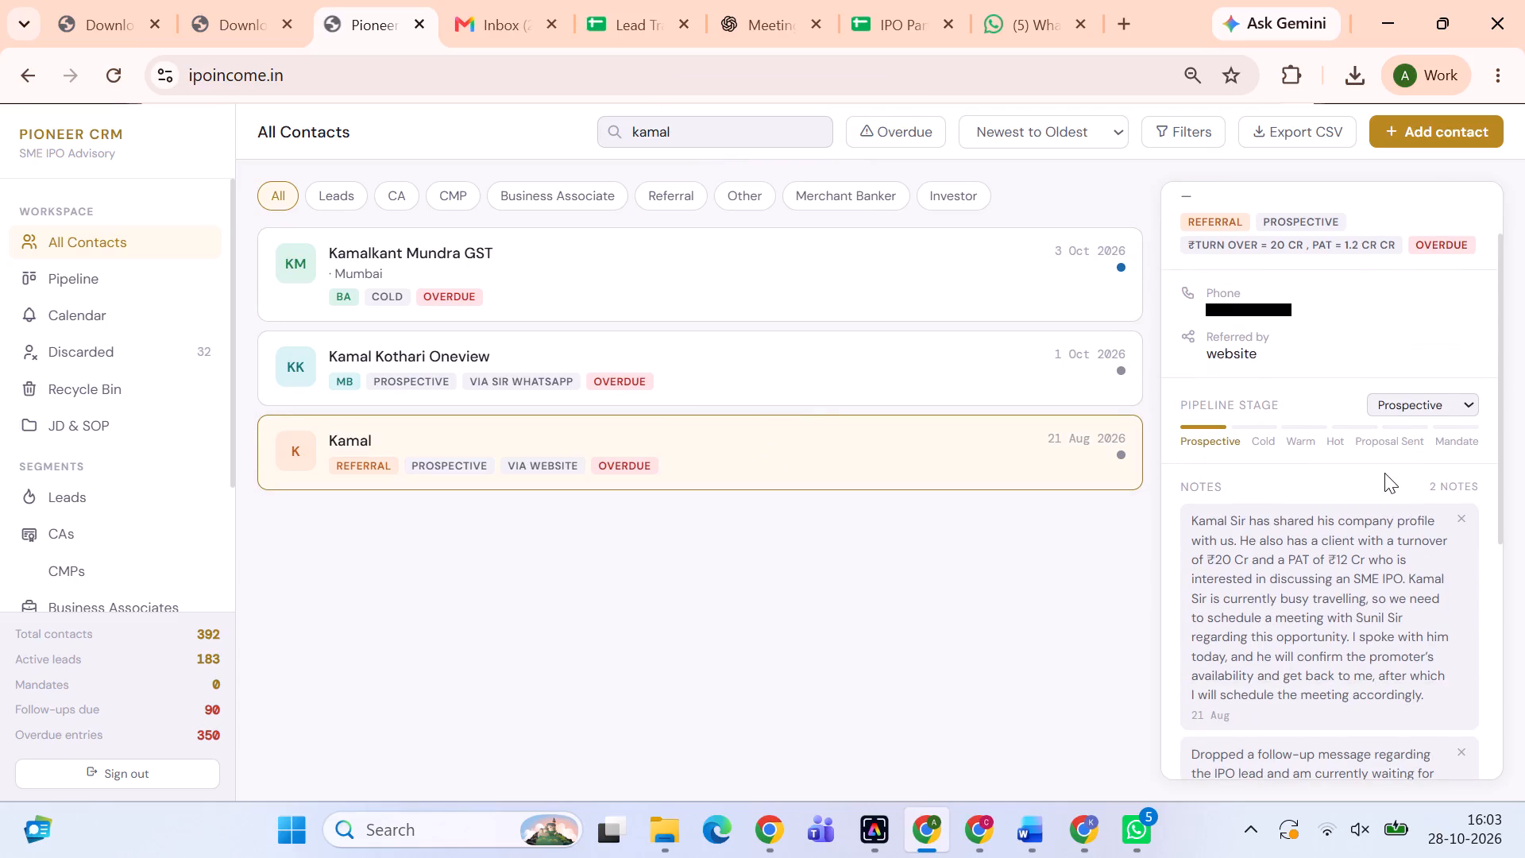
scroll(1384, 473, "down", 1)
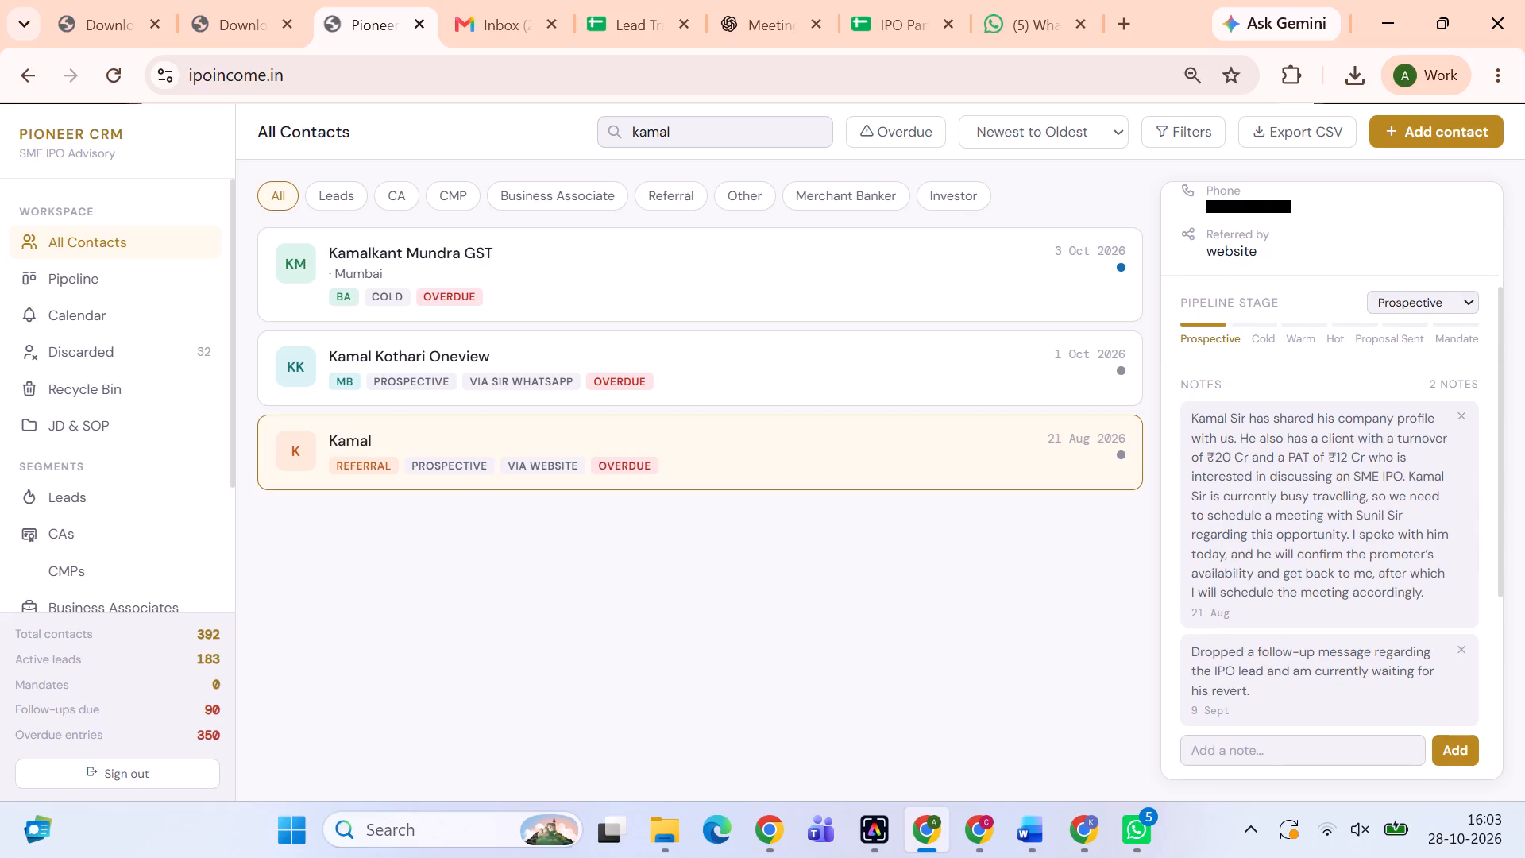
scroll(1317, 469, "up", 1)
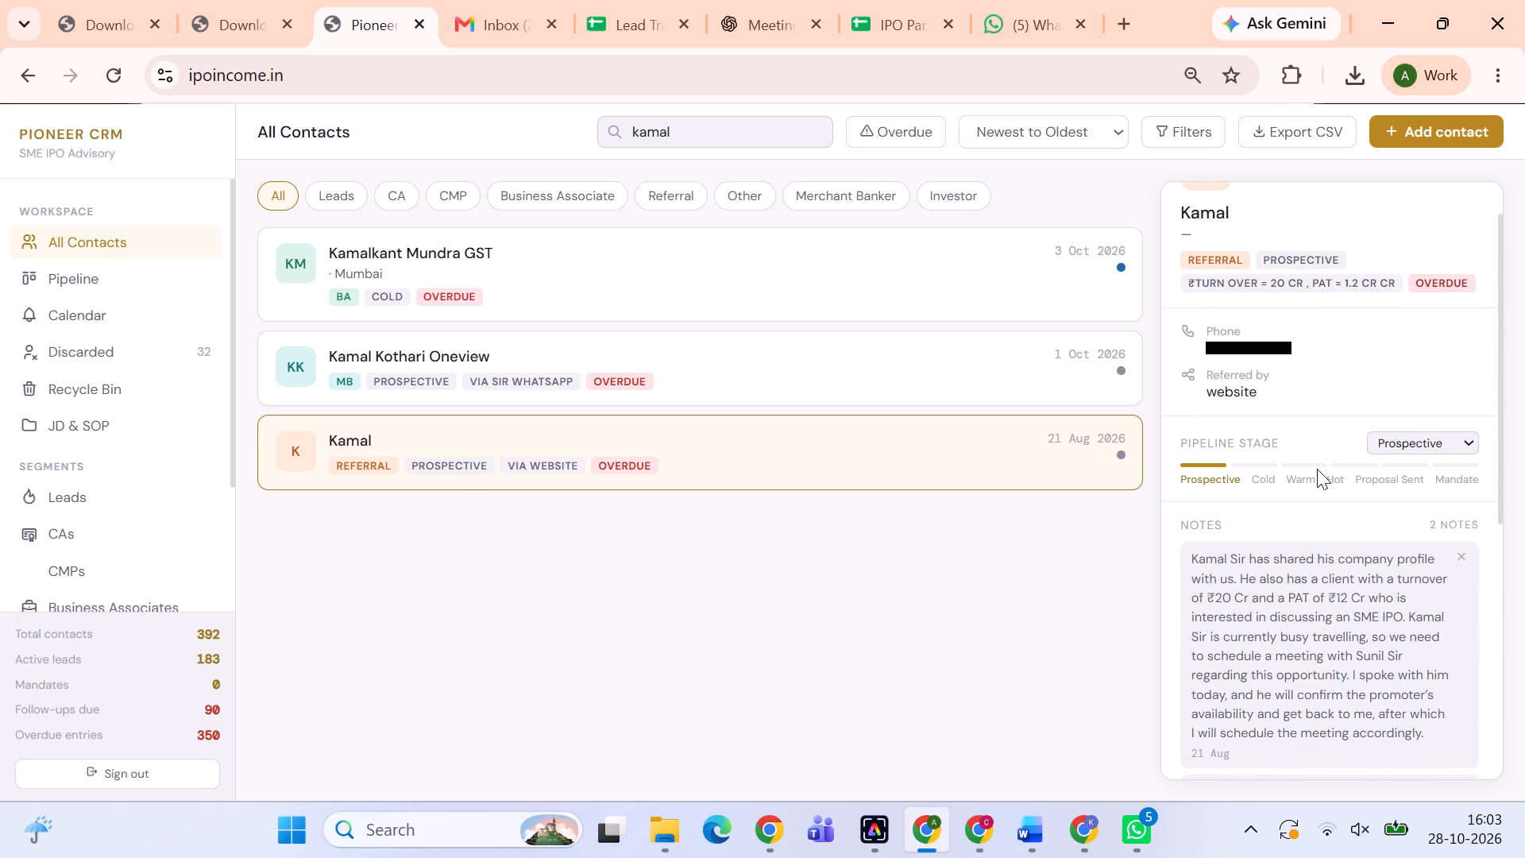
left_click(961, 369)
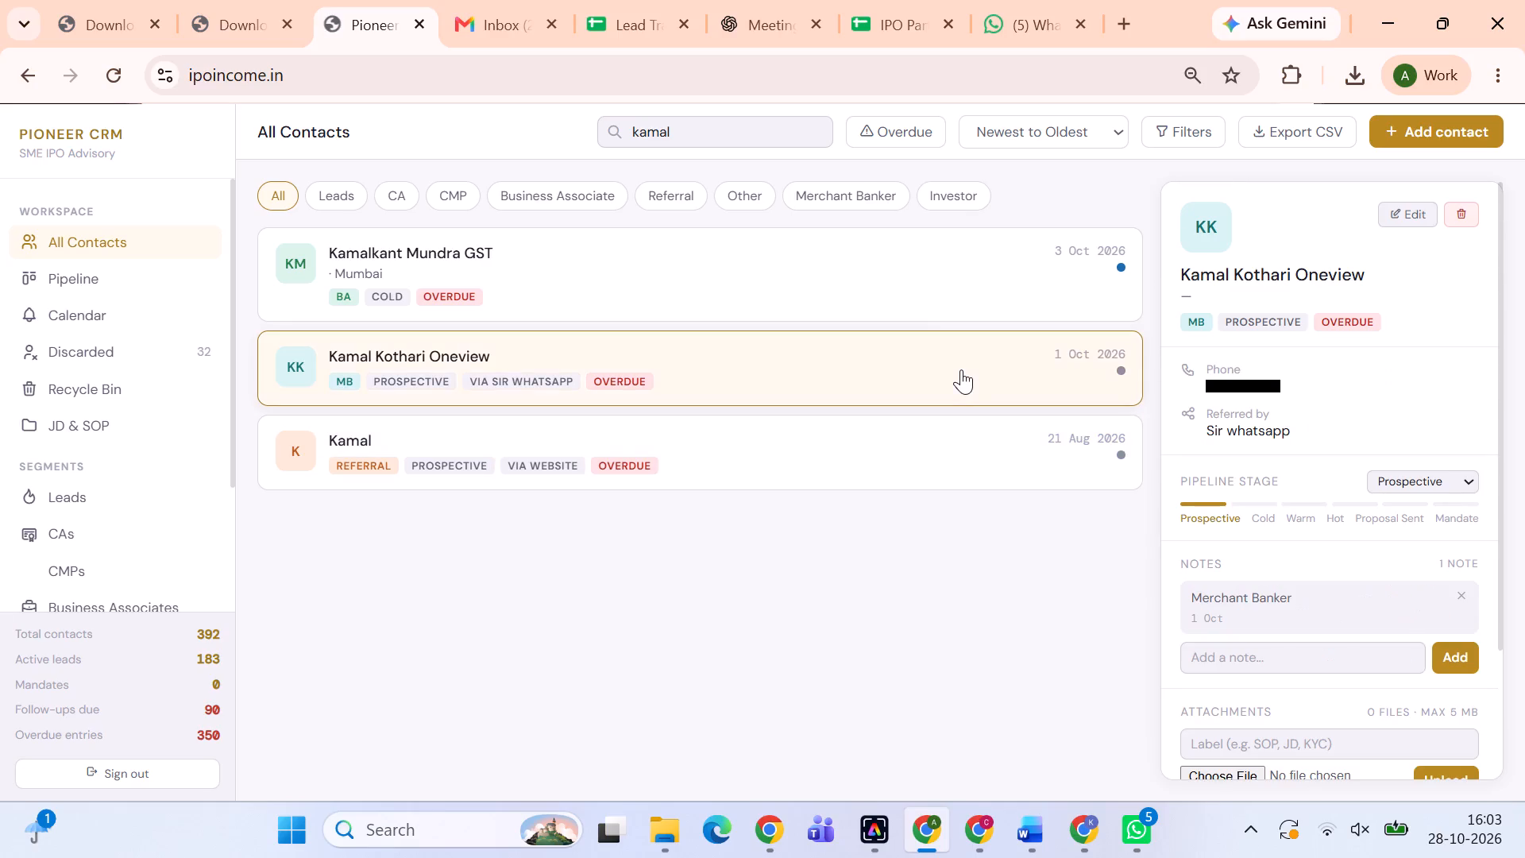
left_click(880, 268)
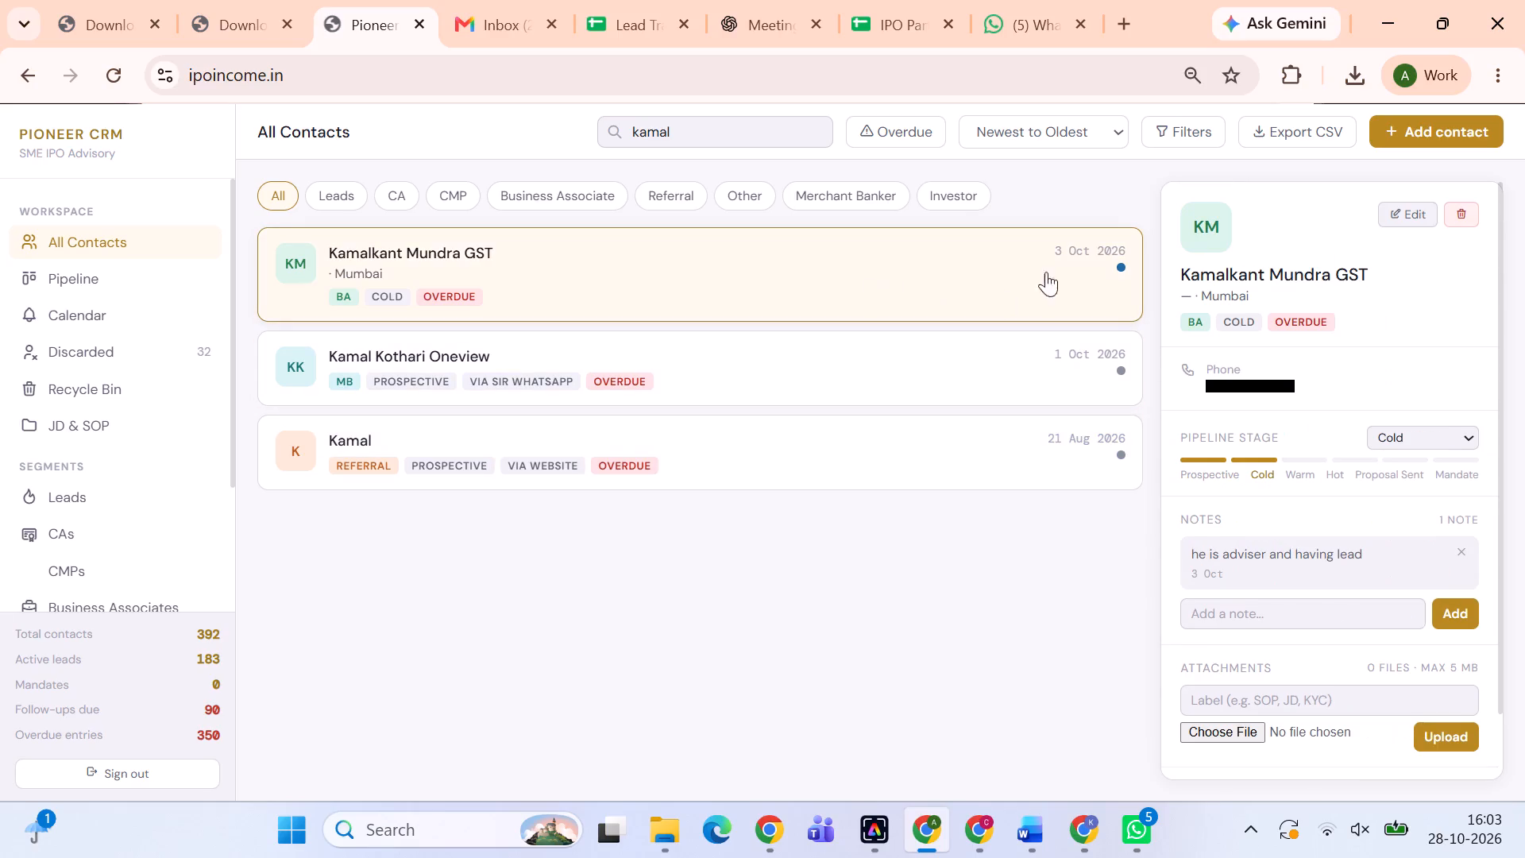
Replace the "kamal" contact search with "sj".
left_click(738, 137)
key("BackSpace")
key("BackSpace")
key("BackSpace")
key("BackSpace")
key("BackSpace")
key("BackSpace")
key("BackSpace")
key("BackSpace")
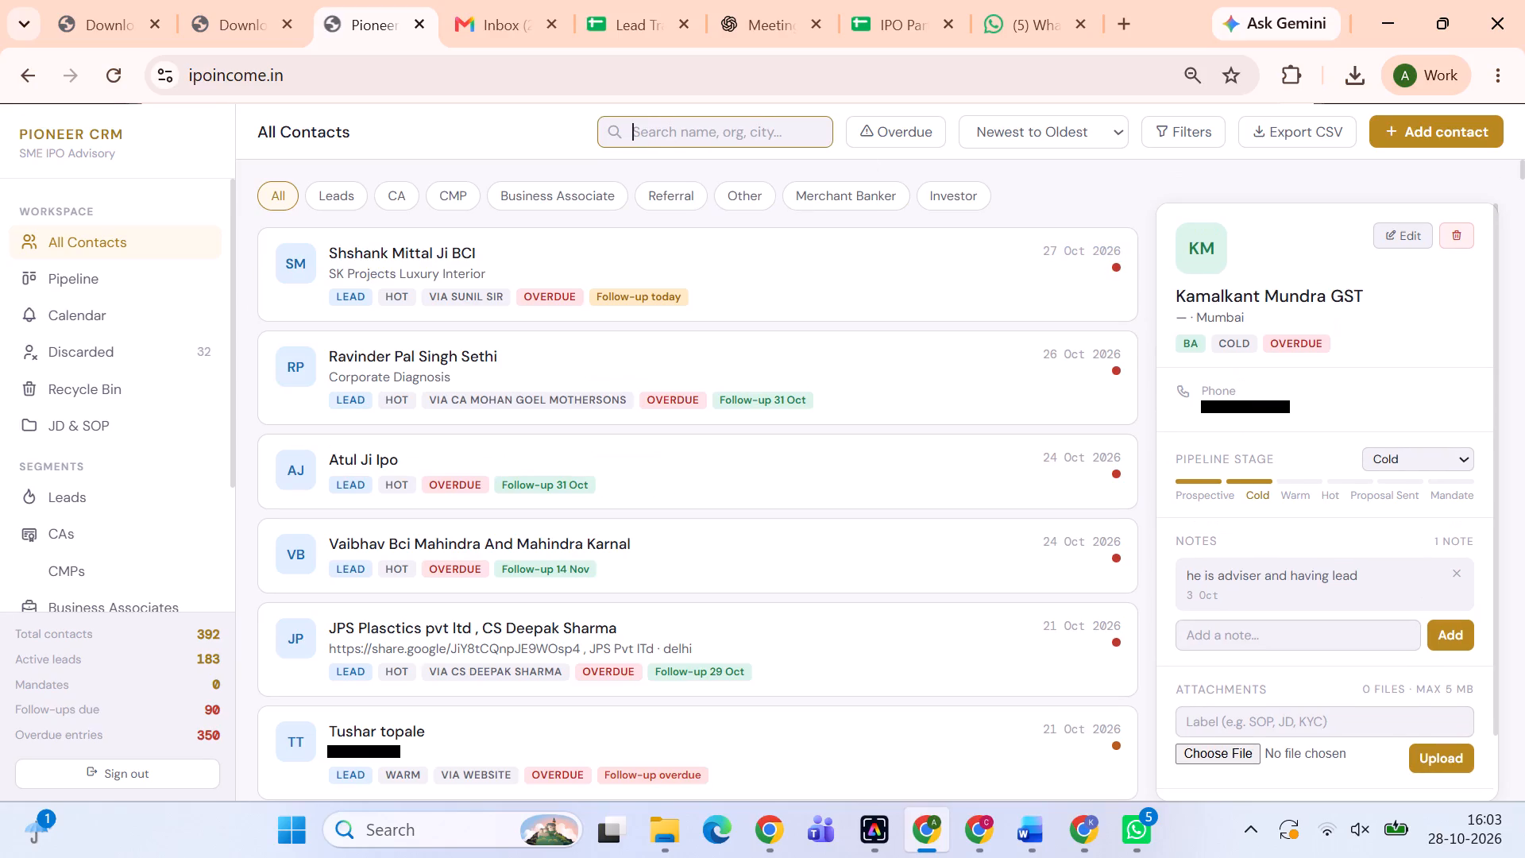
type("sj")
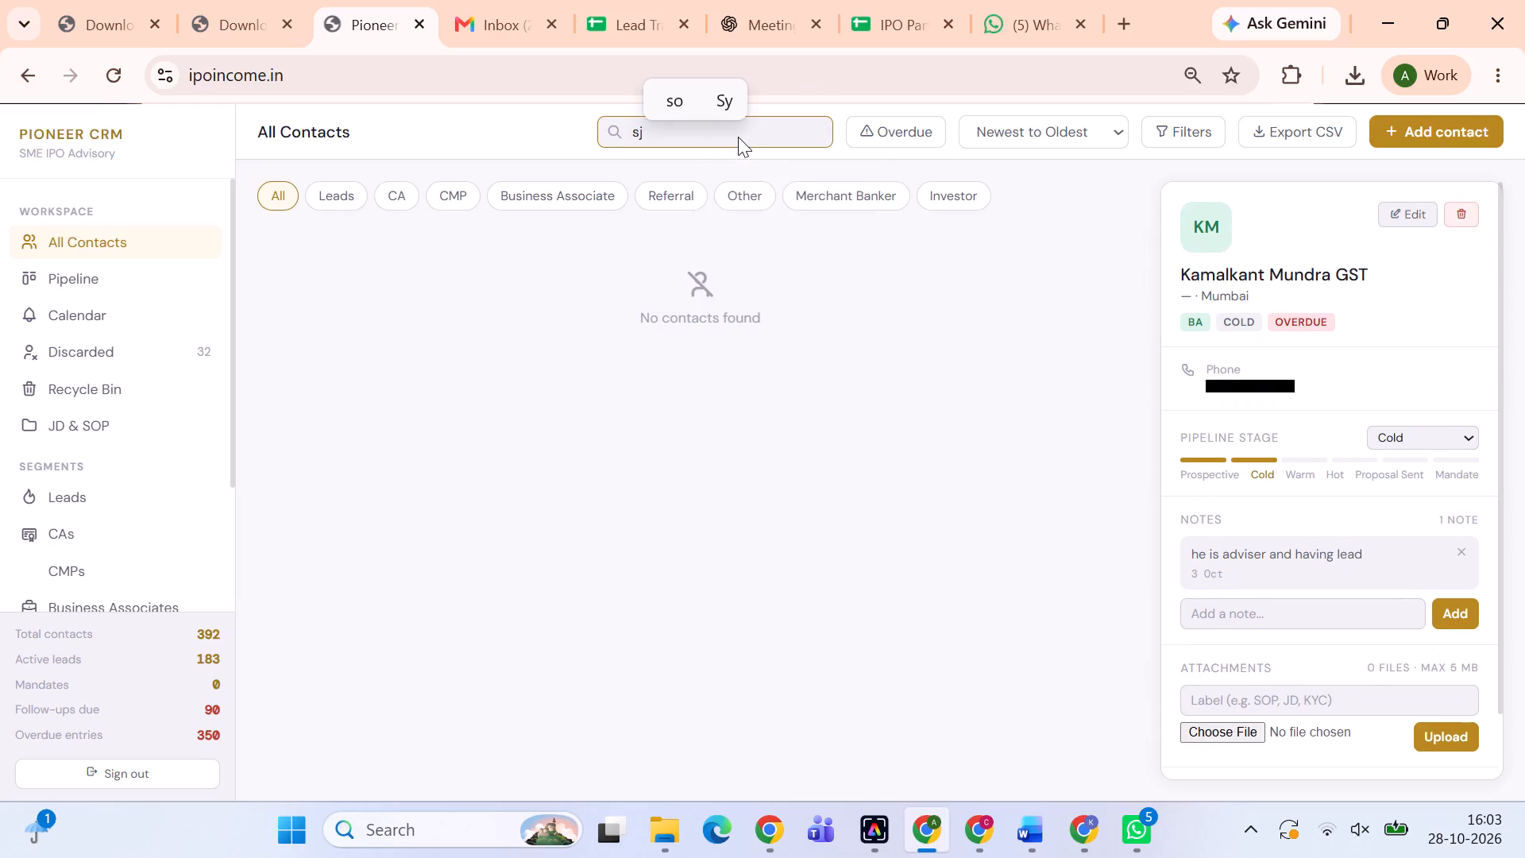
Search the contacts for "shan", read the note of the CA referral from the Sunil sir share card, and clear the search.
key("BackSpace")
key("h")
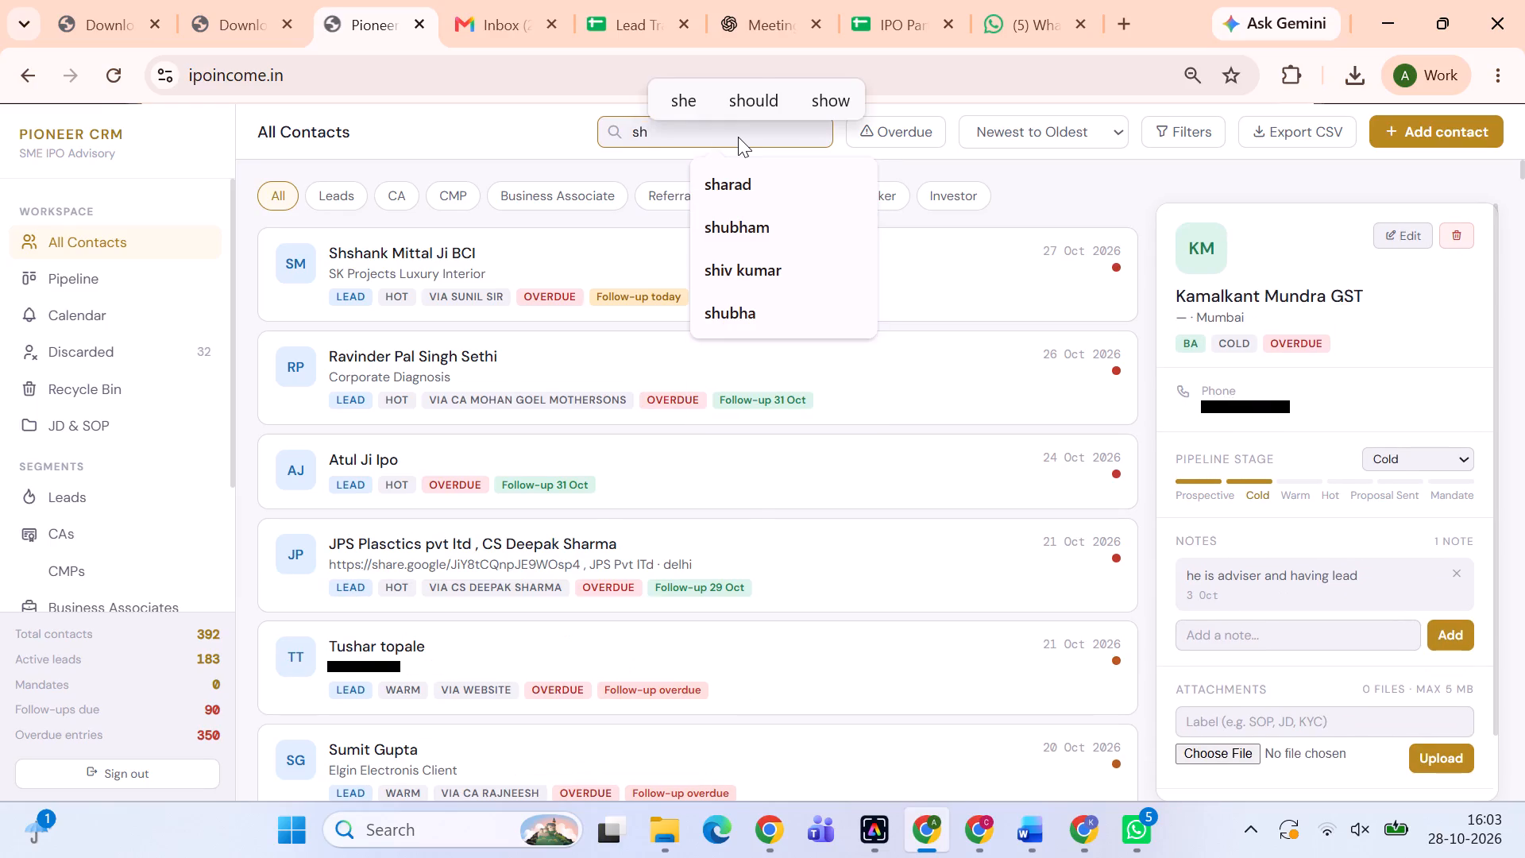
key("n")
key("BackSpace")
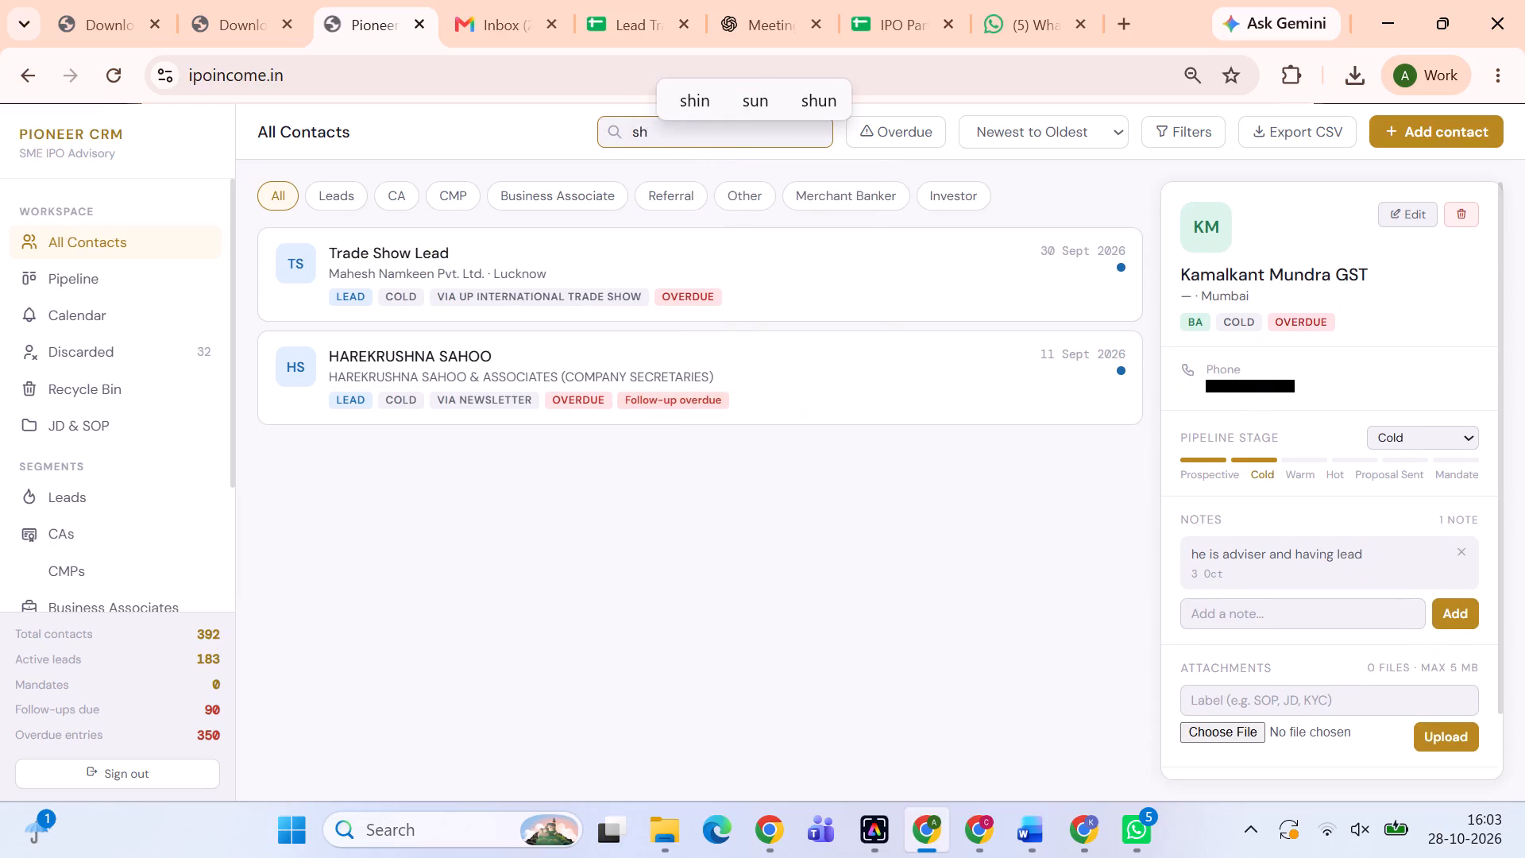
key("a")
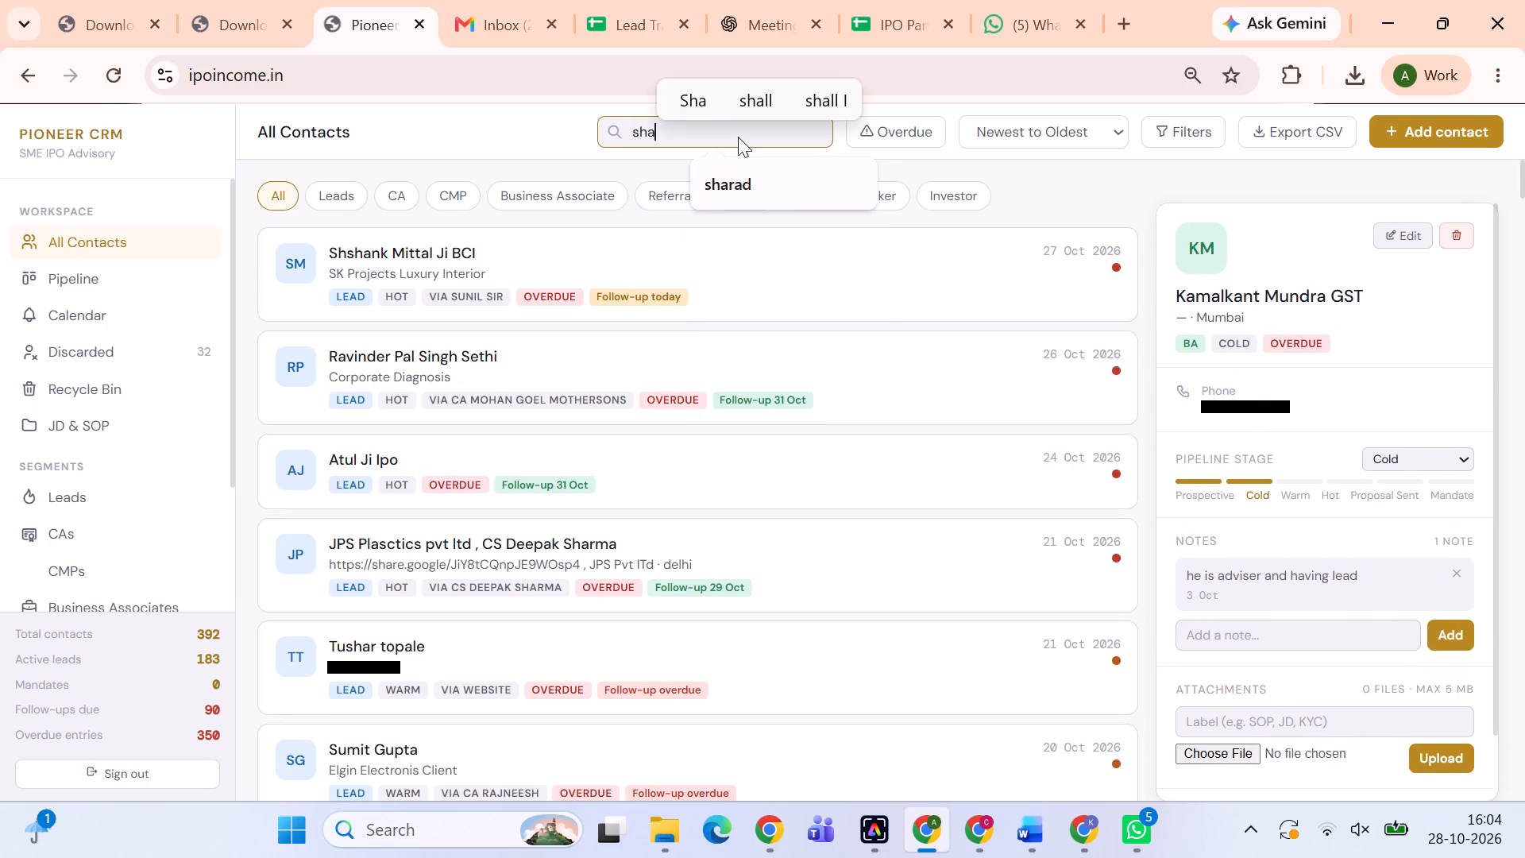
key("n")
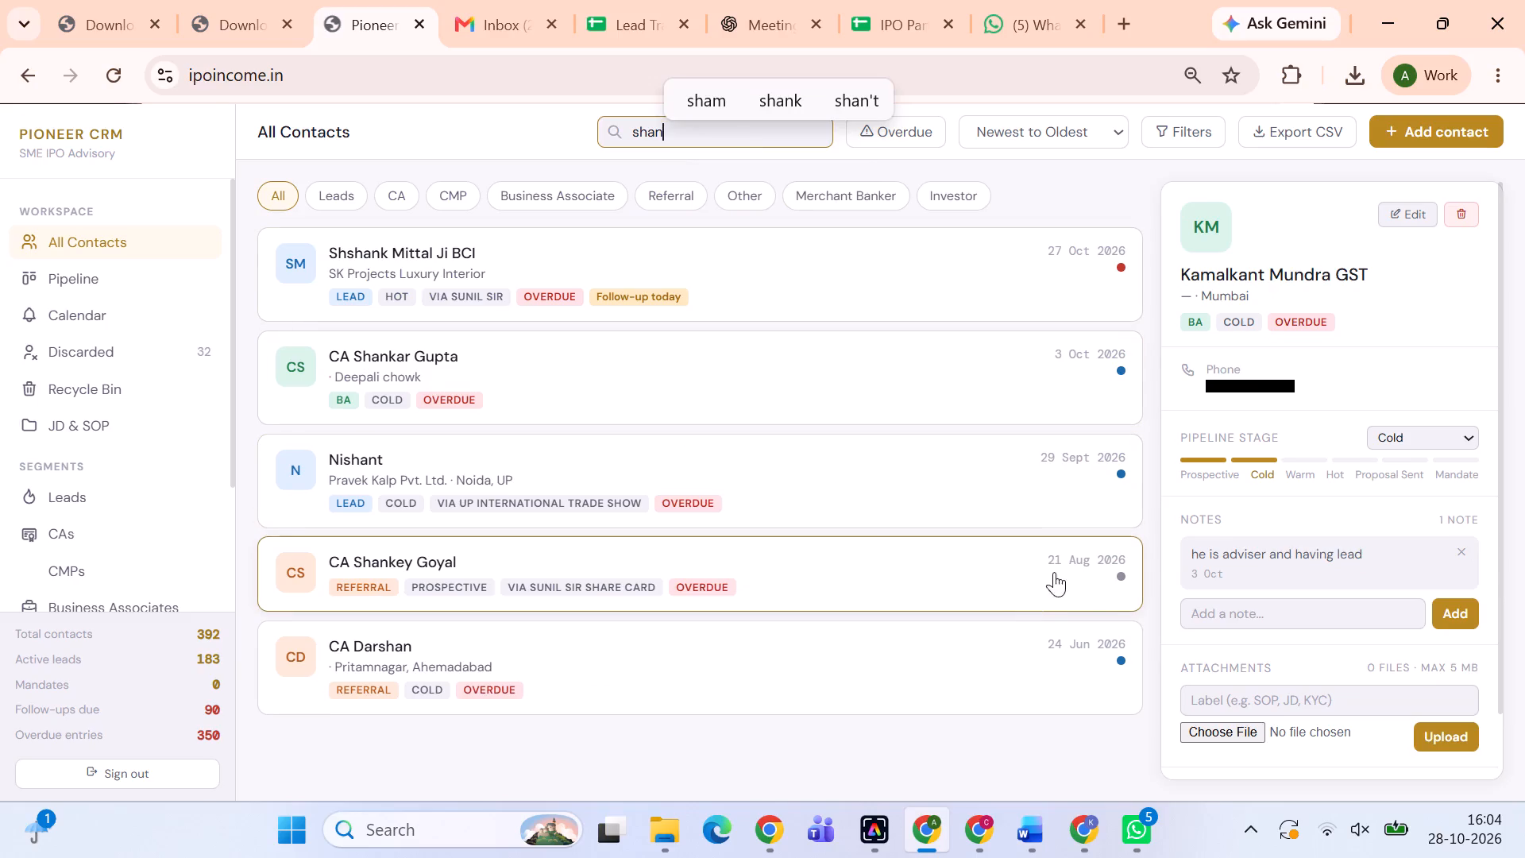
left_click(873, 557)
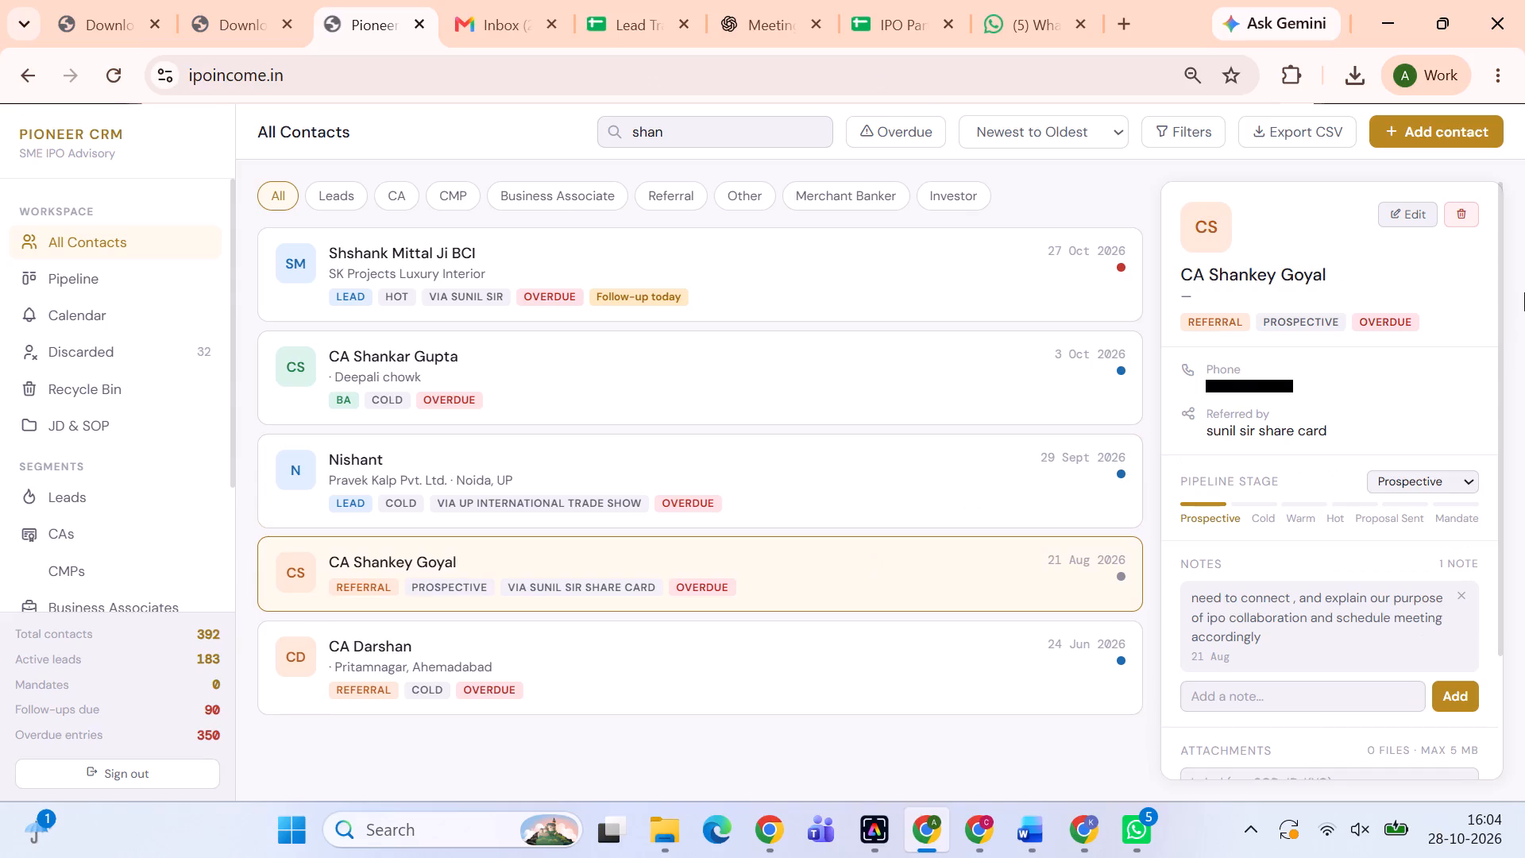
left_click(788, 139)
key("BackSpace")
key("BackSpace")
key("BackSpace")
key("BackSpace")
key("BackSpace")
key("BackSpace")
key("BackSpace")
key("BackSpace")
key("BackSpace")
key("BackSpace")
key("BackSpace")
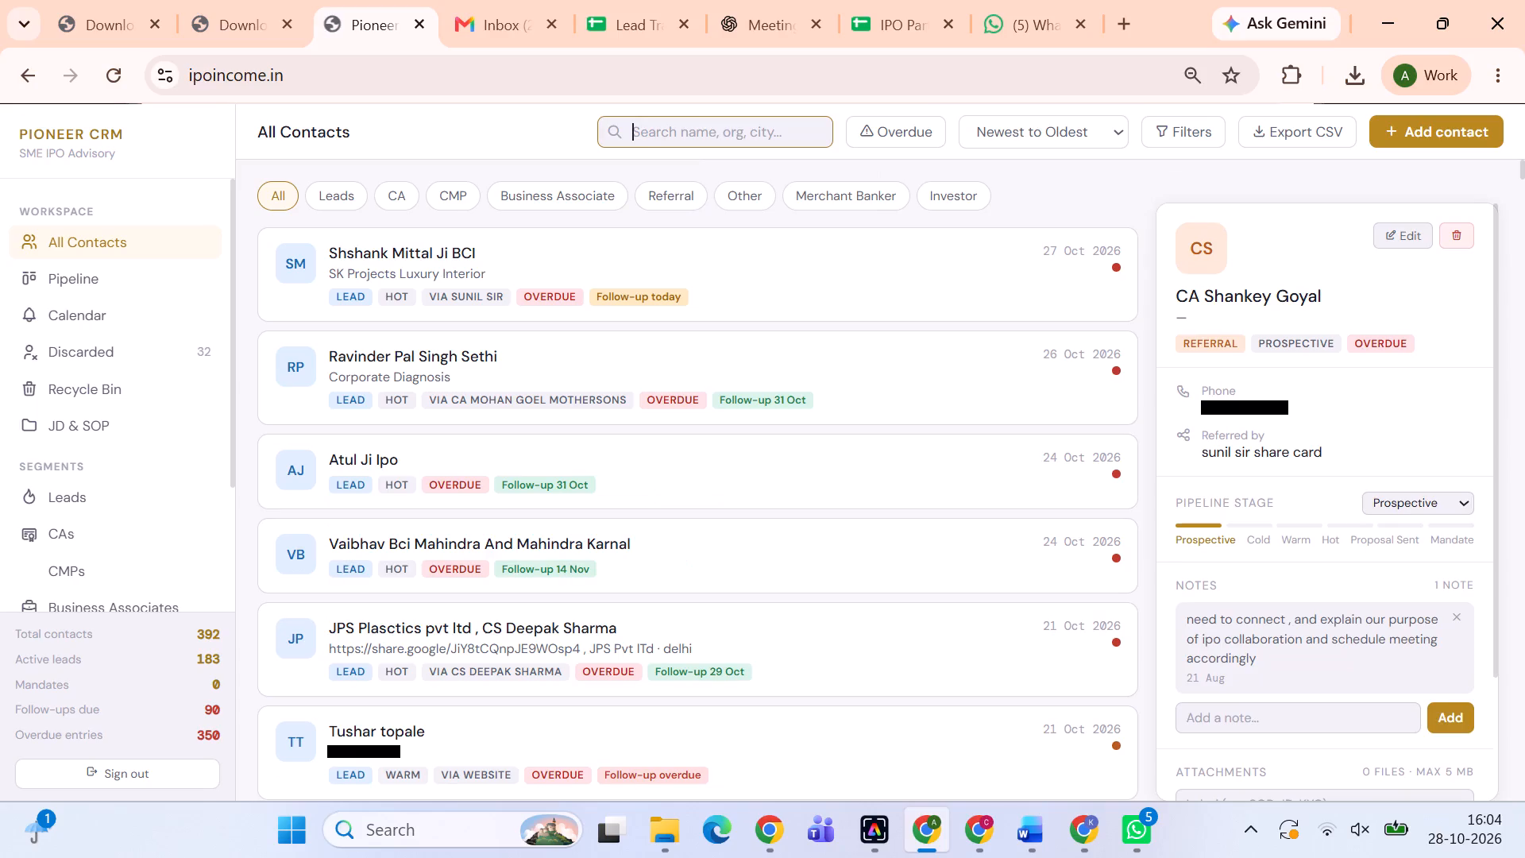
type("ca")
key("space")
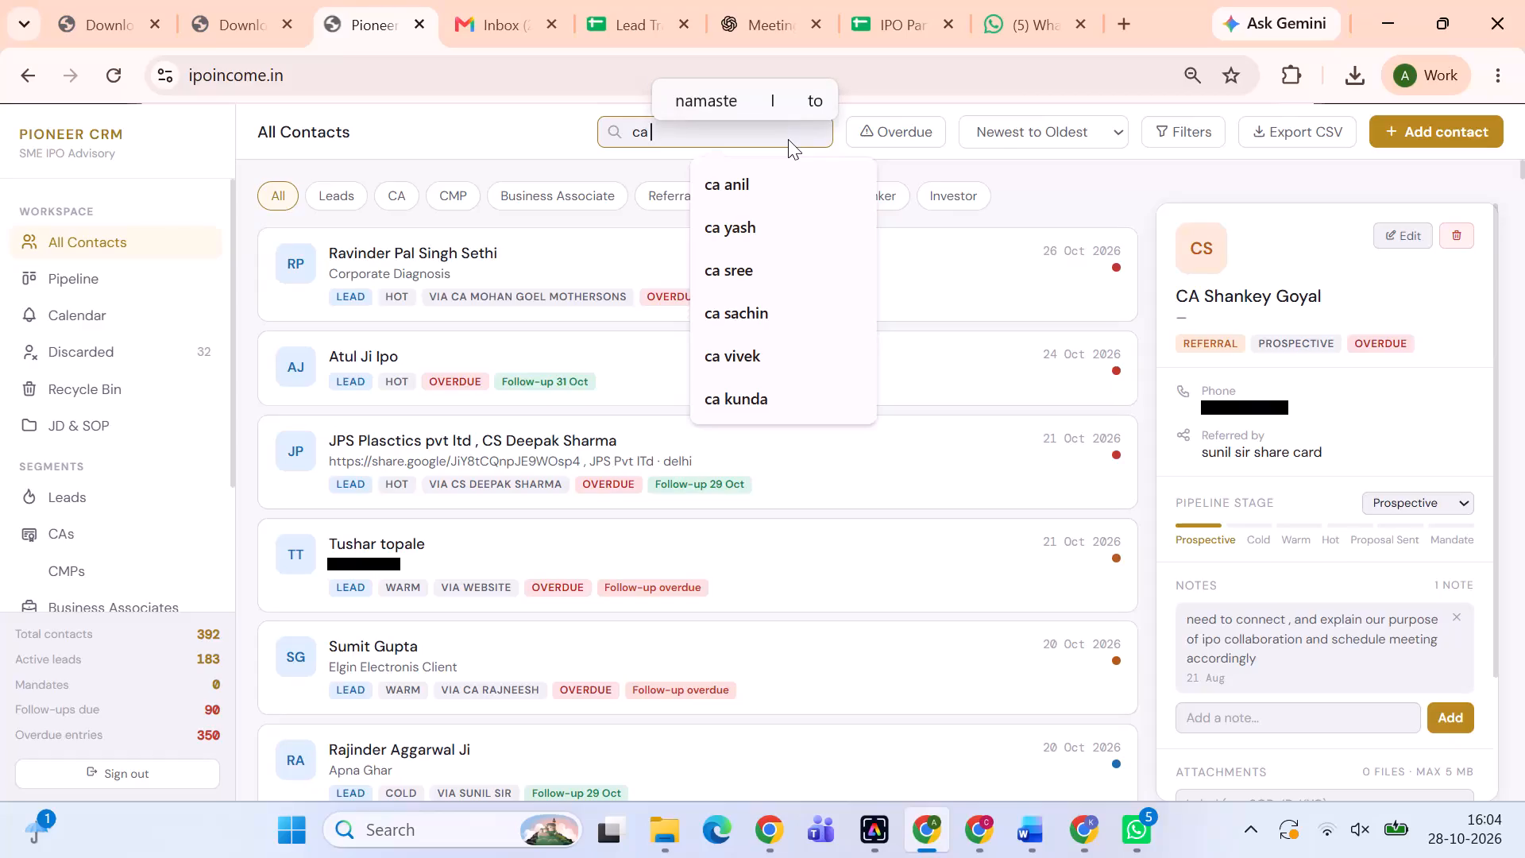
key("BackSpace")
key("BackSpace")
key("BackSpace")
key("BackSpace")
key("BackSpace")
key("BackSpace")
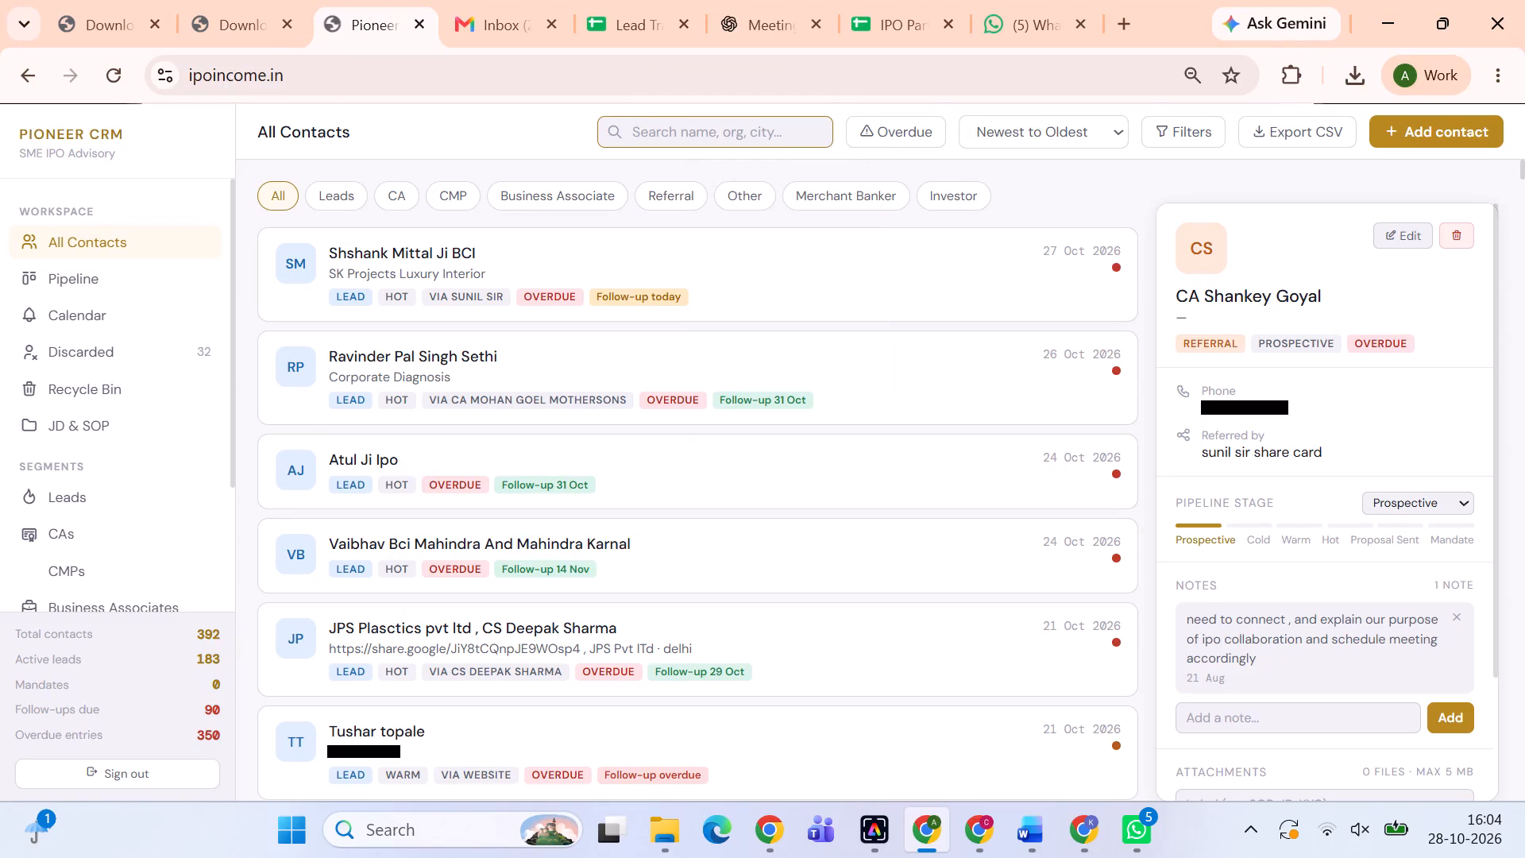
type("rajneesh")
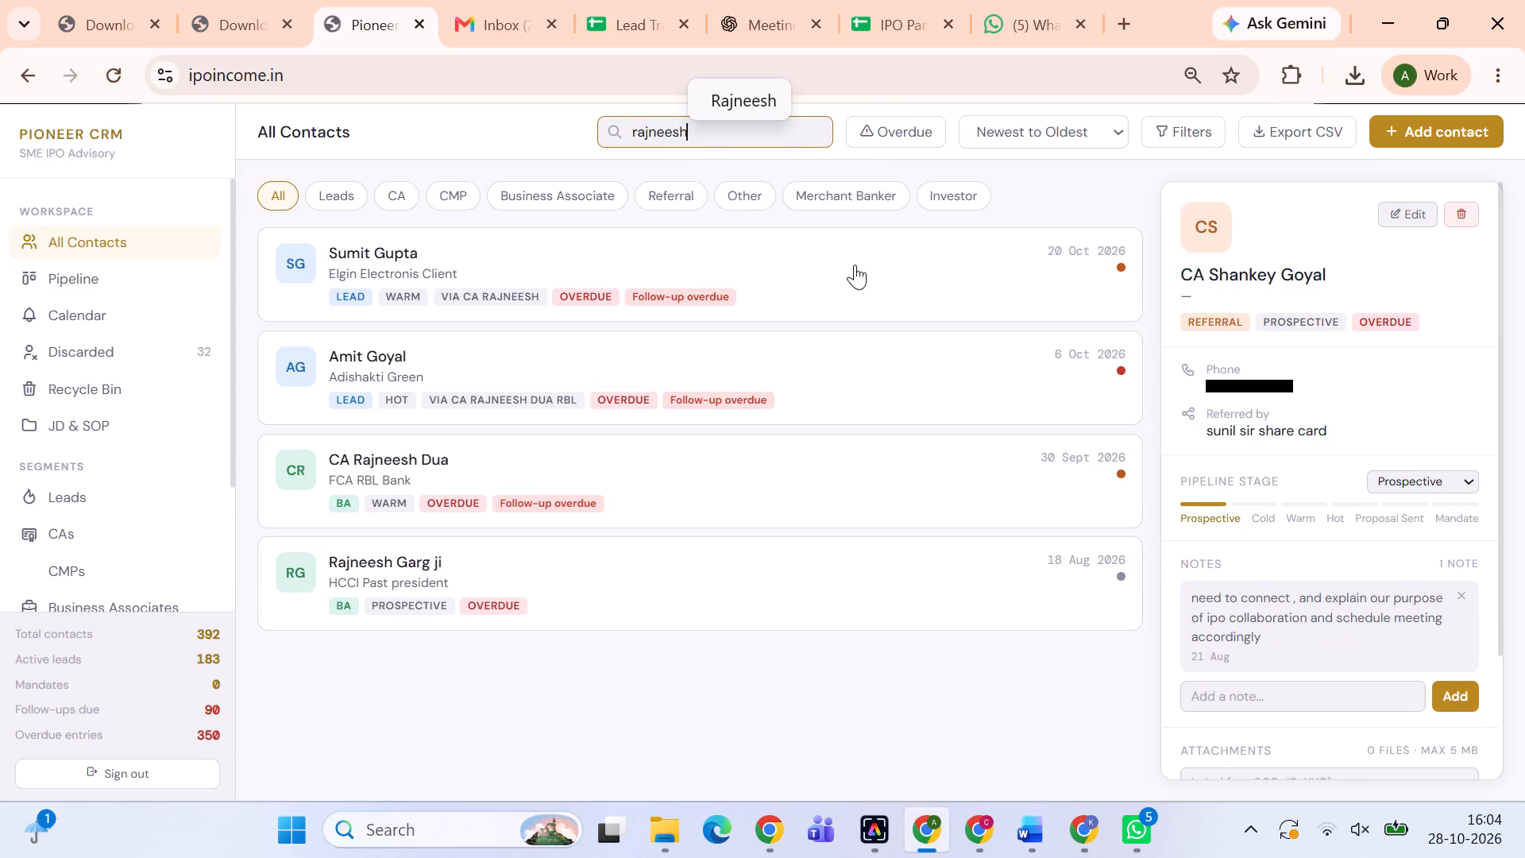
left_click(971, 570)
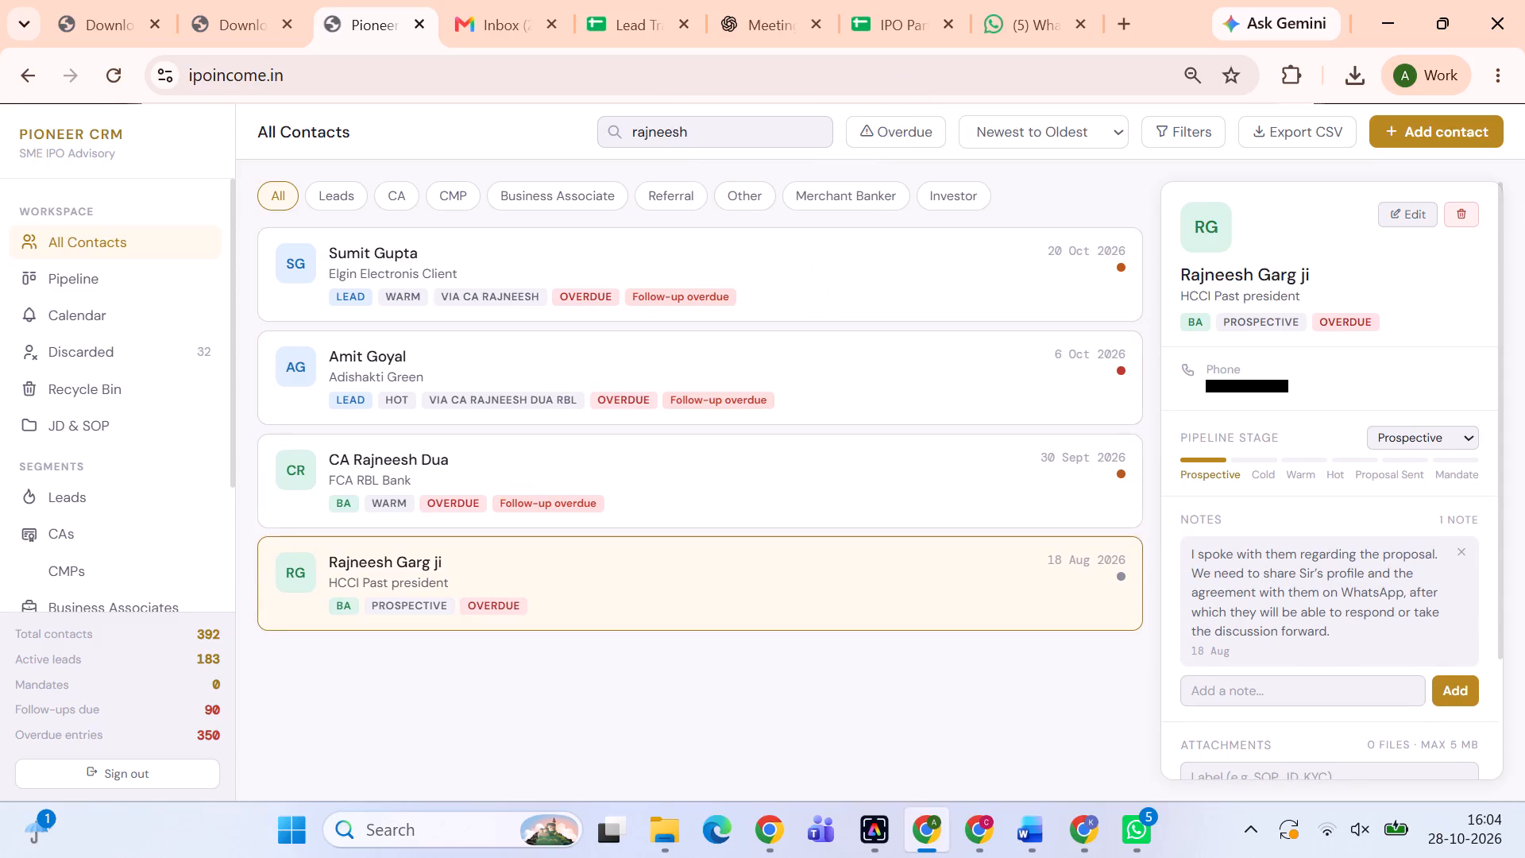
left_click(709, 134)
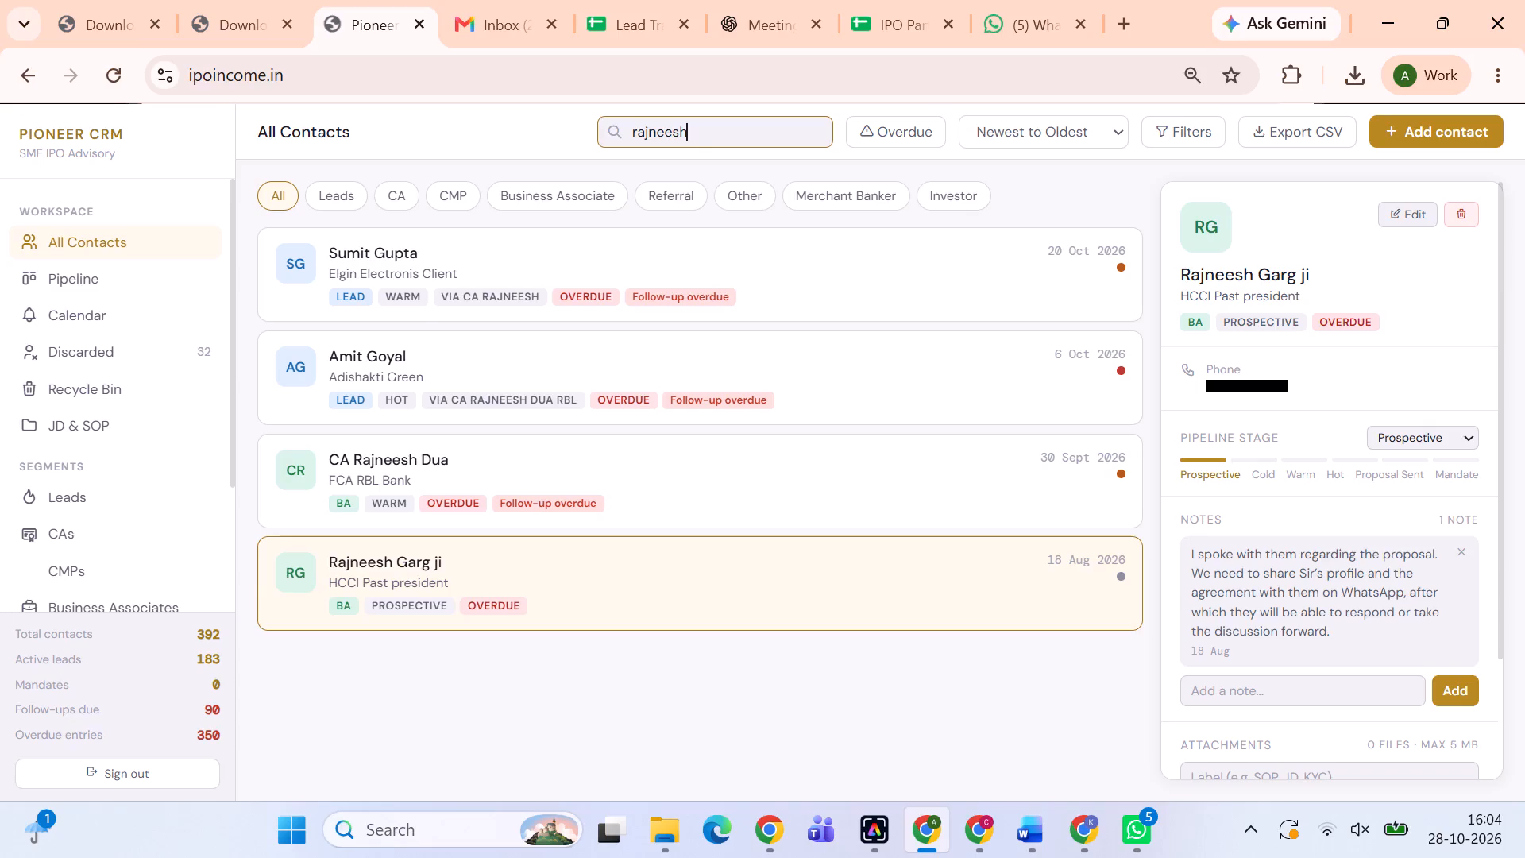
key("BackSpace")
key("BackSpace")
key("BackSpace")
key("BackSpace")
key("BackSpace")
key("BackSpace")
key("BackSpace")
key("BackSpace")
key("BackSpace")
key("BackSpace")
key("BackSpace")
key("BackSpace")
Search the contacts for "yash", open the lead referred via the alumni contact to check its notes, and clear the search.
type("yash")
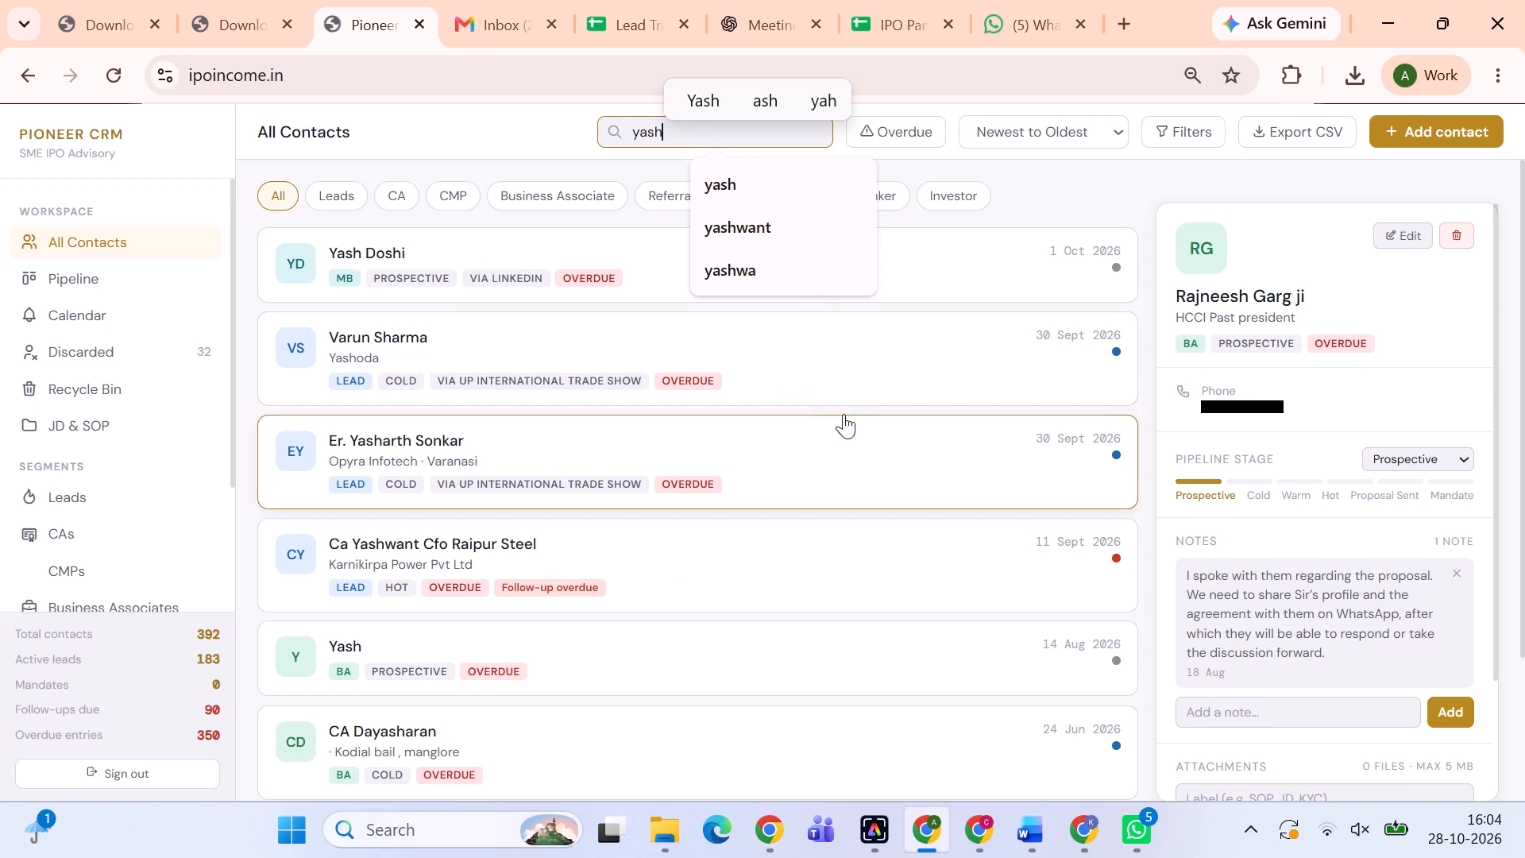
scroll(733, 499, "down", 1)
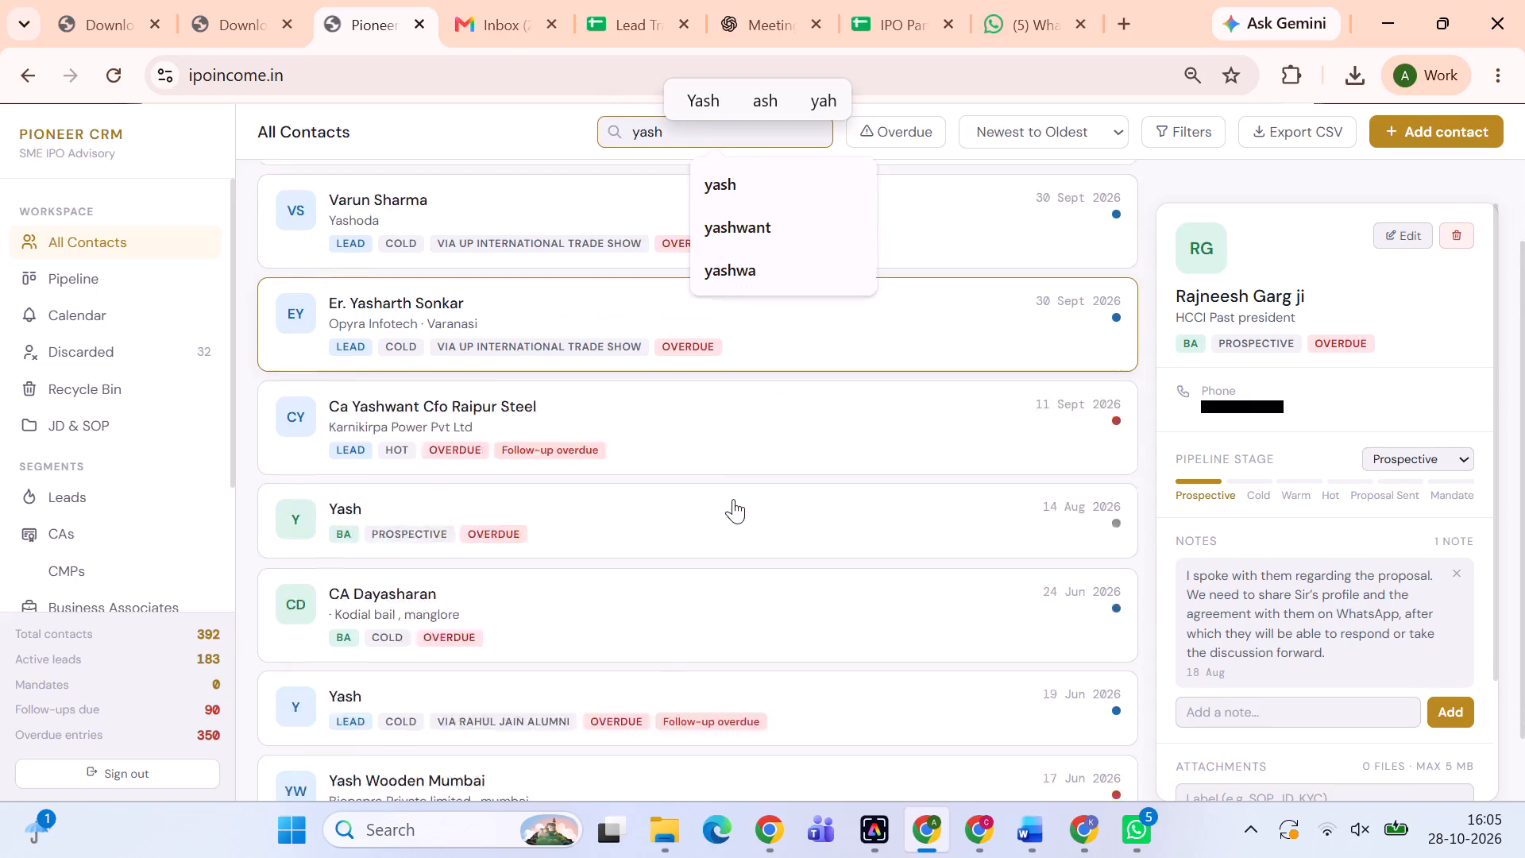
scroll(733, 499, "down", 2)
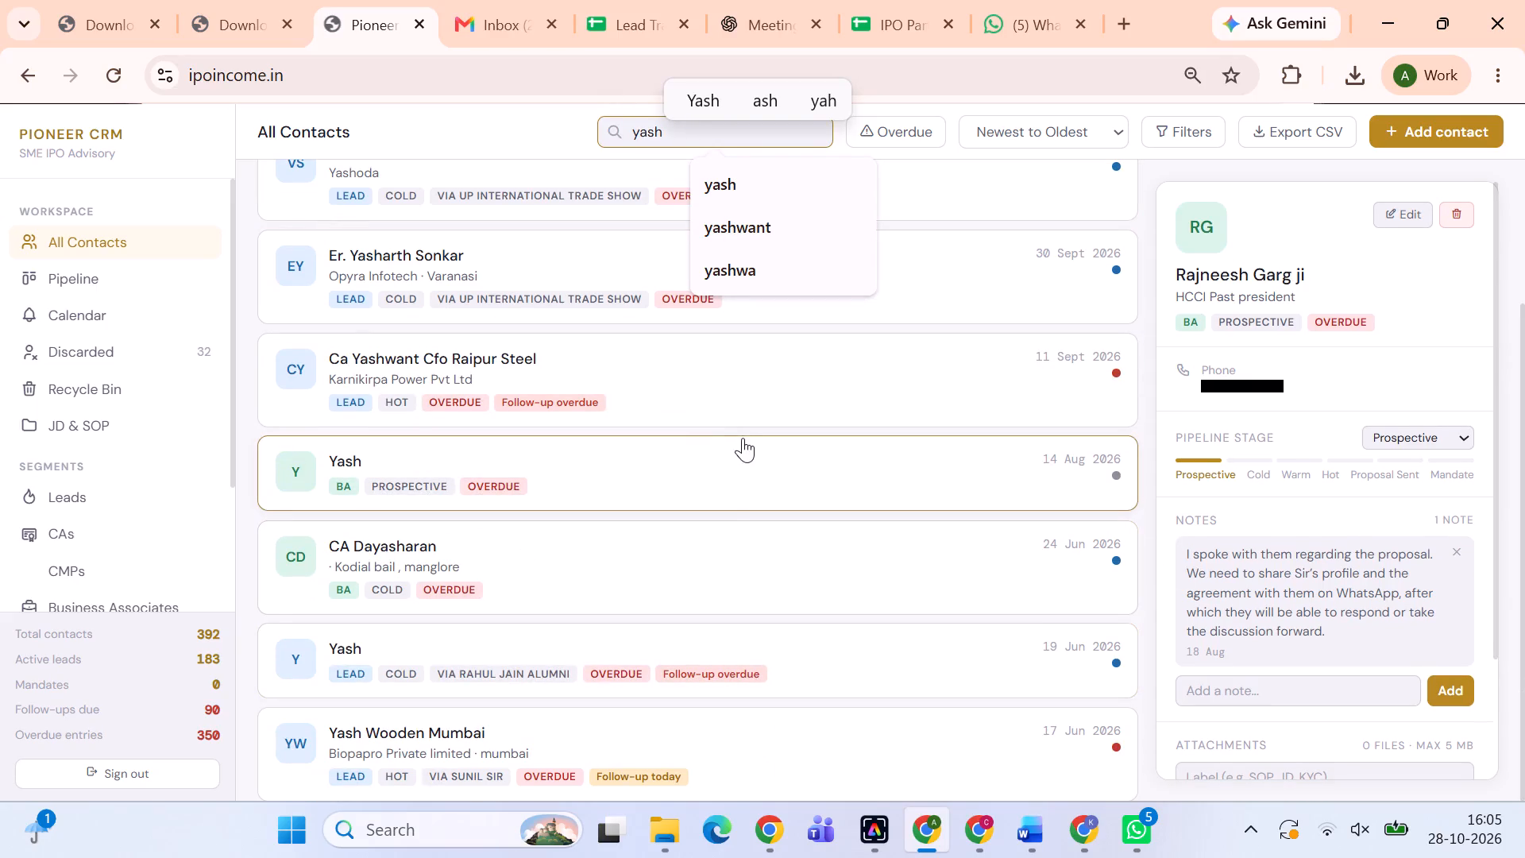
left_click(872, 655)
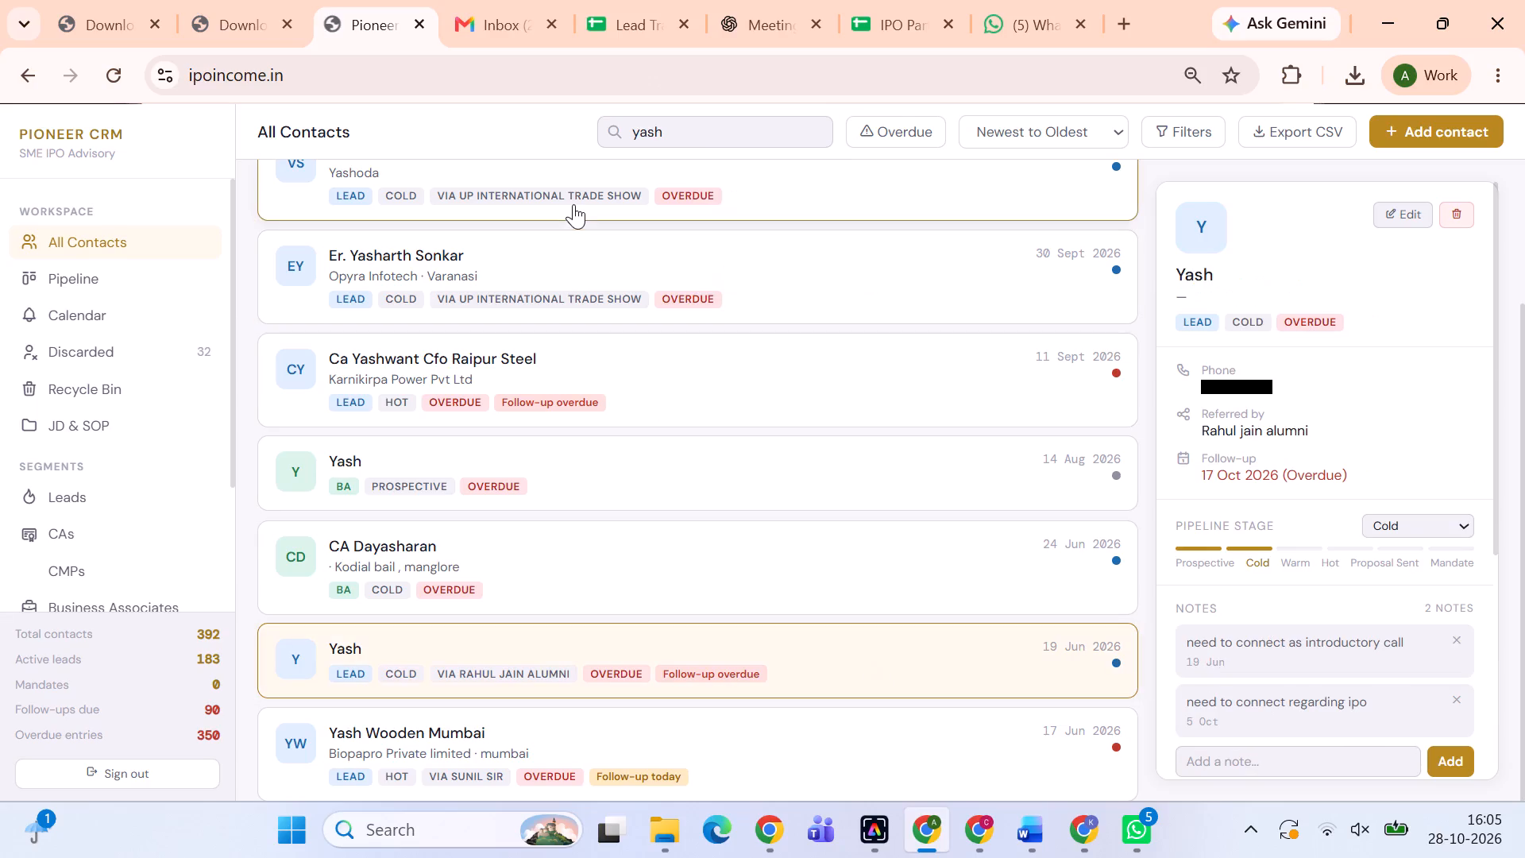
left_click(728, 129)
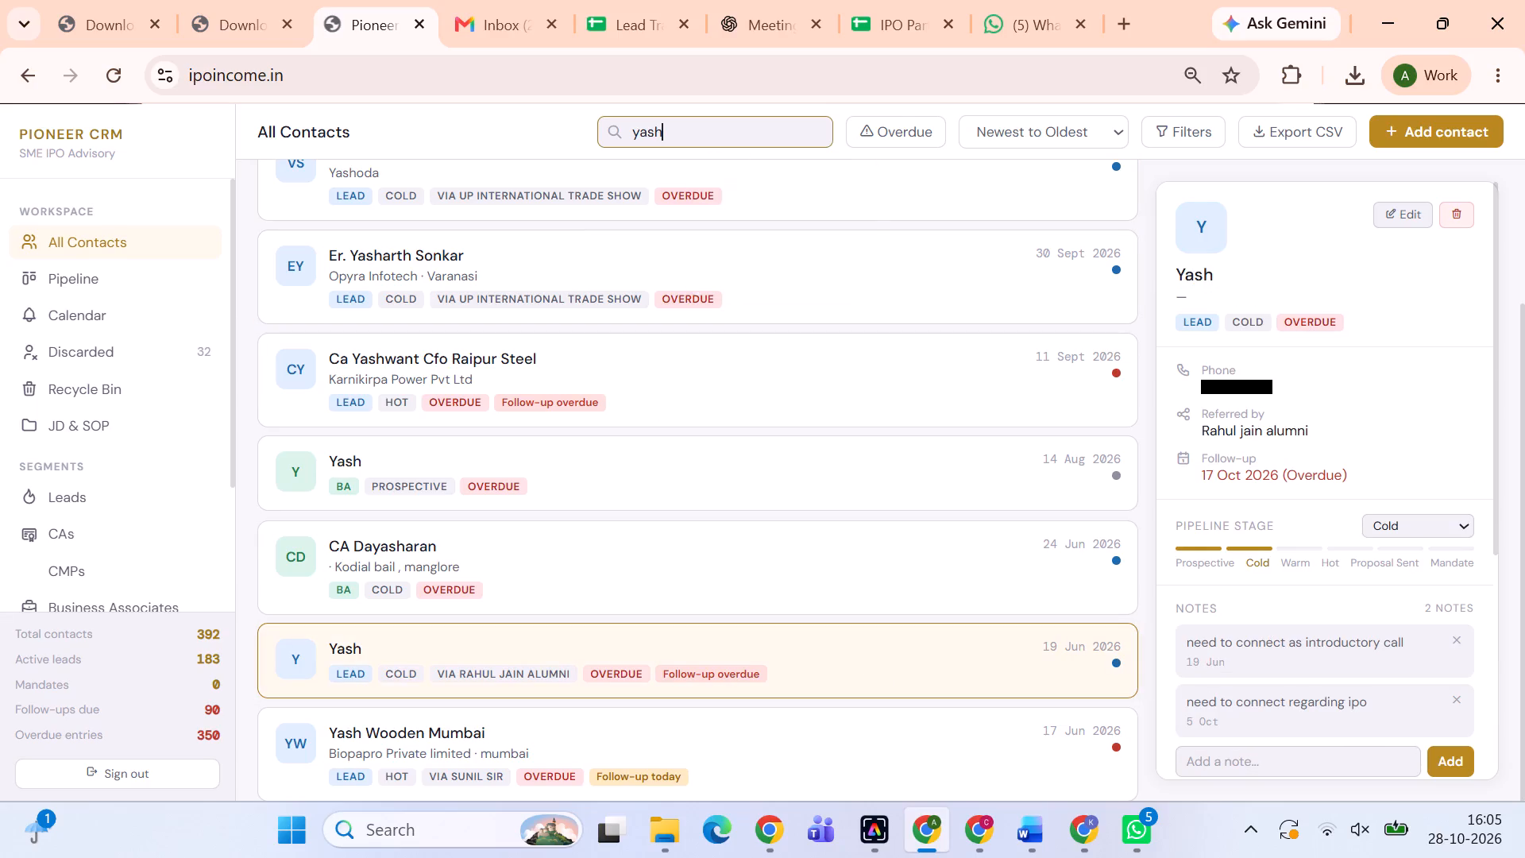
key("BackSpace")
key("BackSpace")
key("BackSpace")
key("BackSpace")
key("BackSpace")
key("BackSpace")
key("BackSpace")
key("BackSpace")
key("BackSpace")
key("BackSpace")
key("BackSpace")
key("BackSpace")
key("BackSpace")
key("BackSpace")
key("BackSpace")
key("BackSpace")
key("BackSpace")
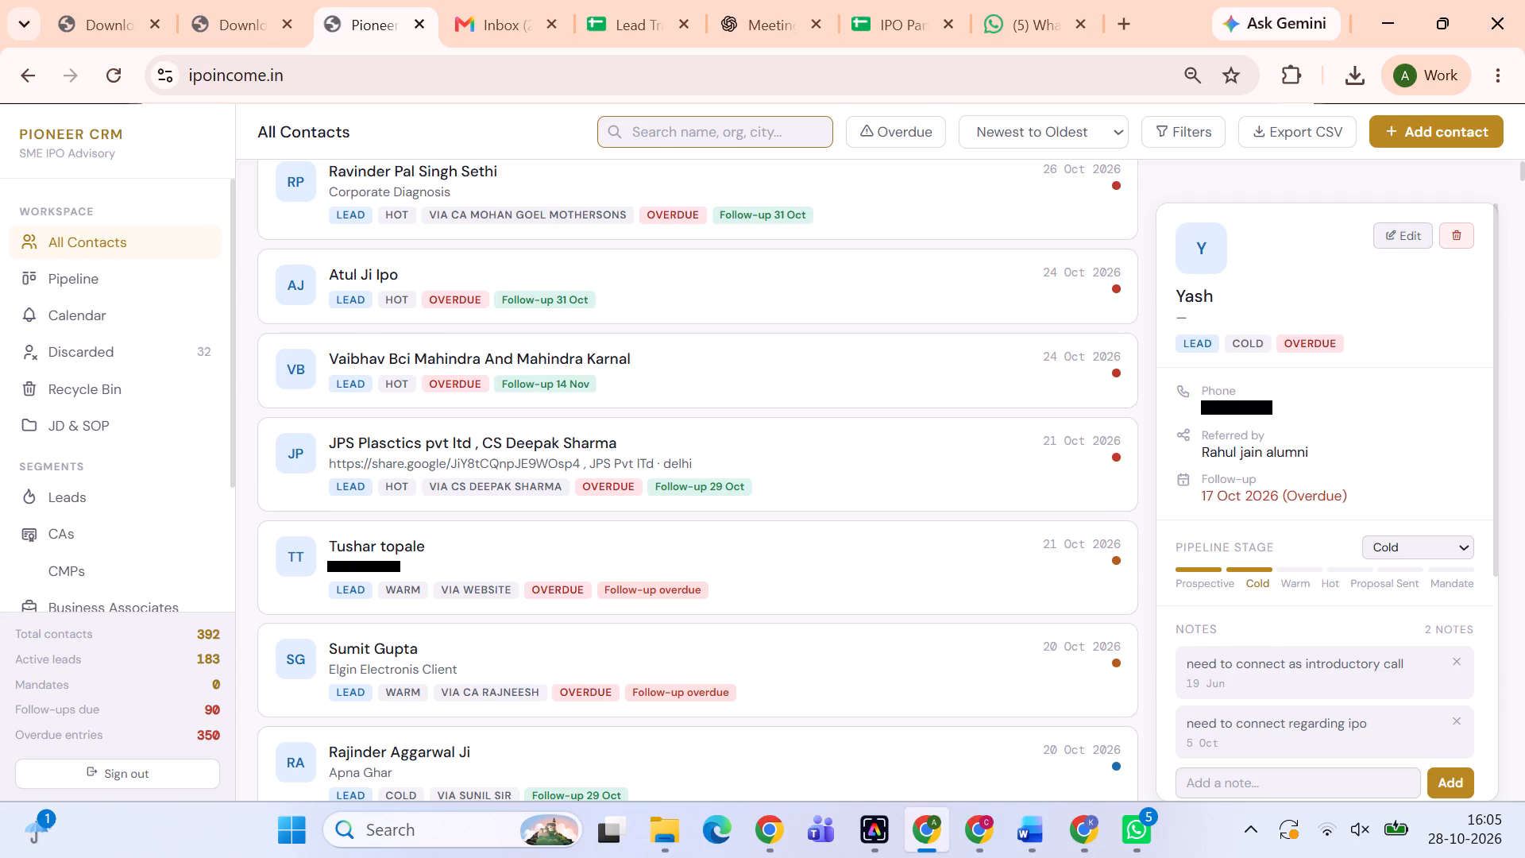
Search the contacts for "bhavani" and clear the search text once checked.
type("bhav")
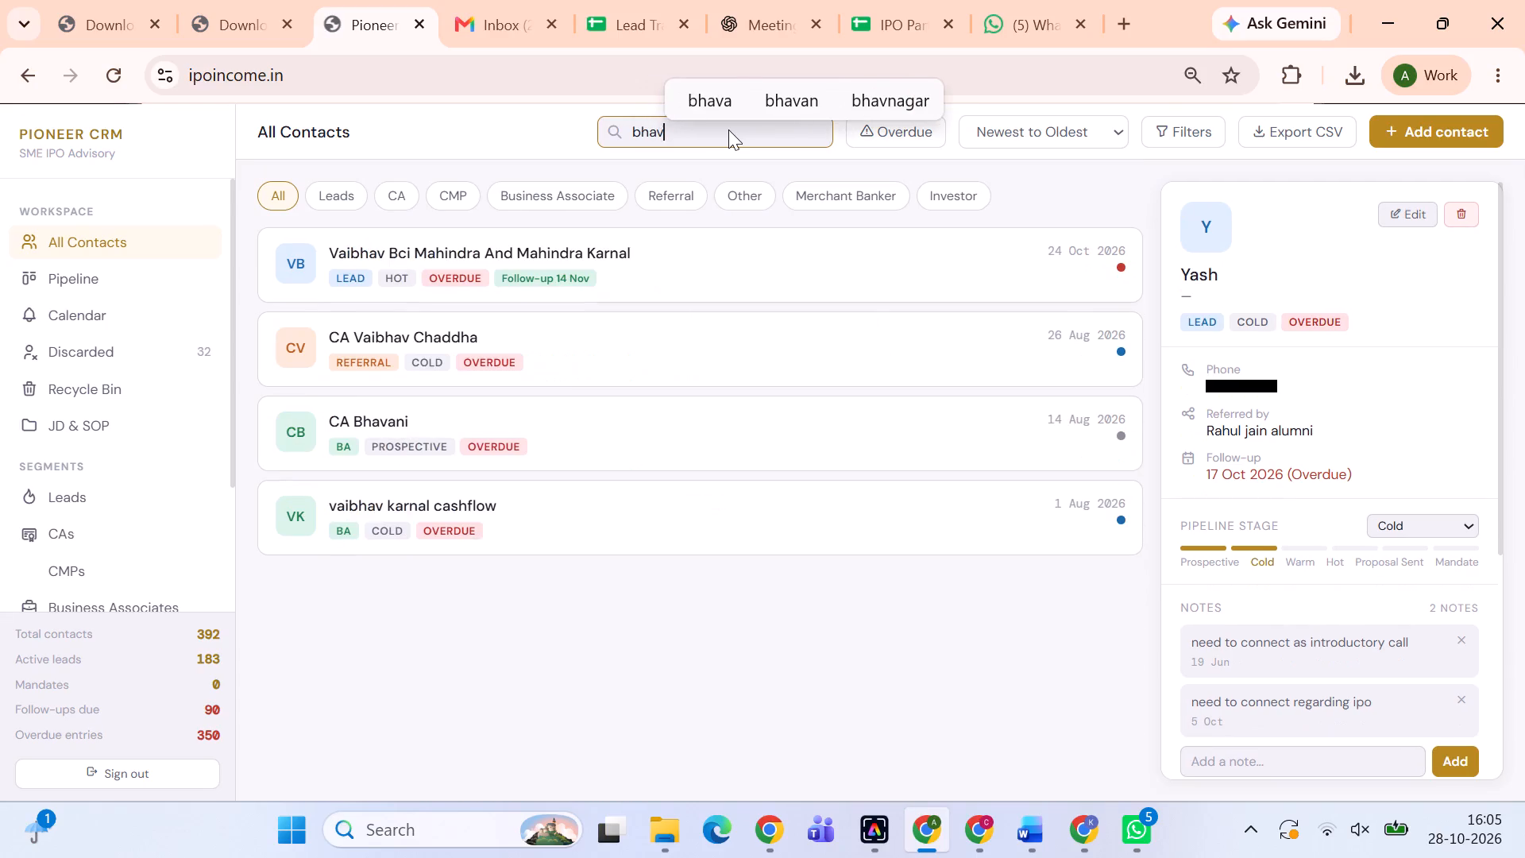
type("ni")
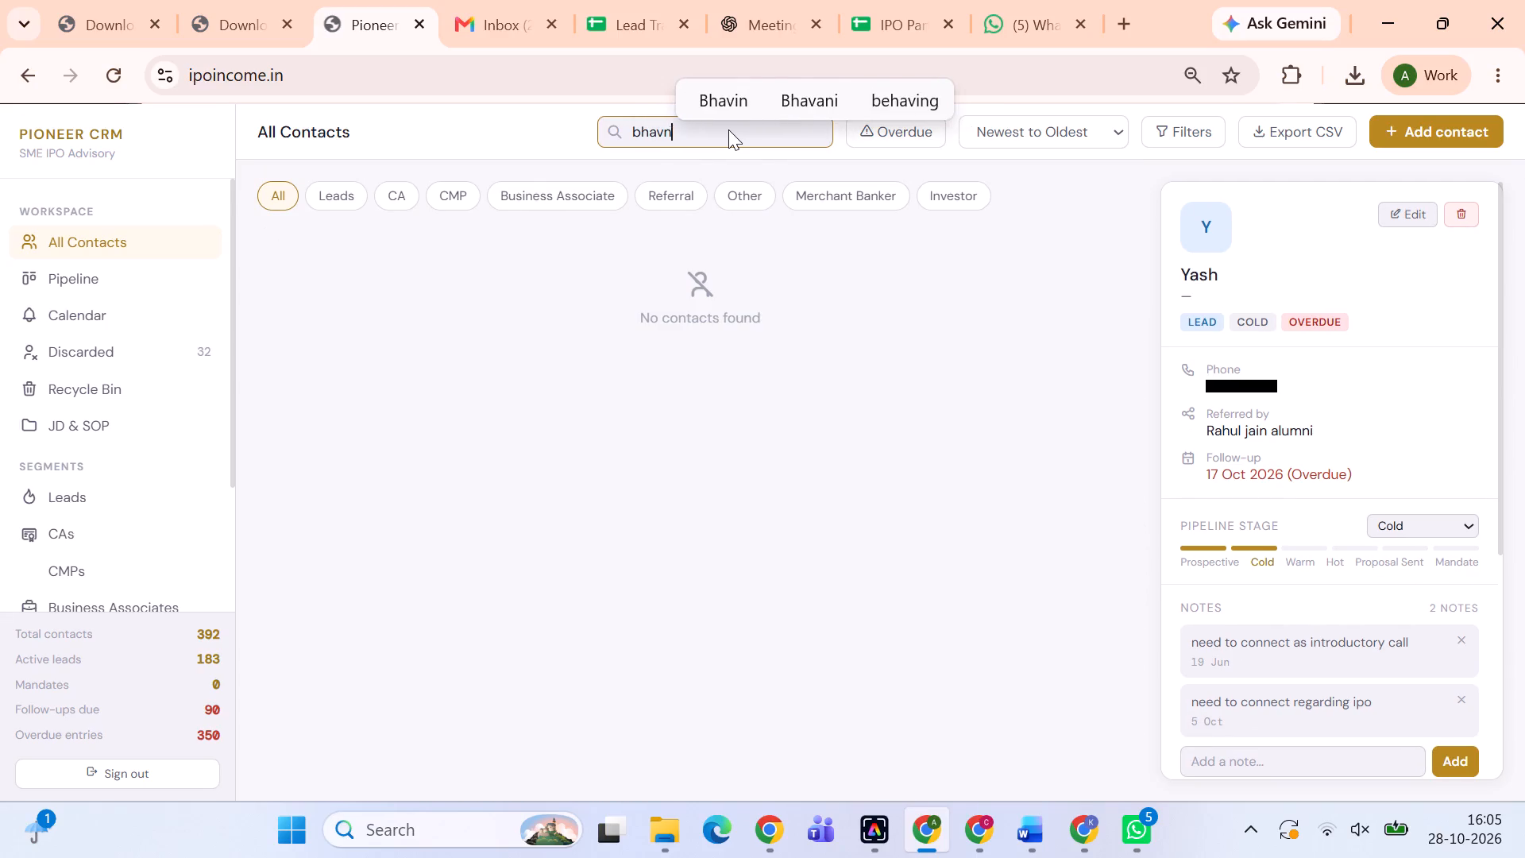
key("BackSpace")
key("BackSpace")
type("ani")
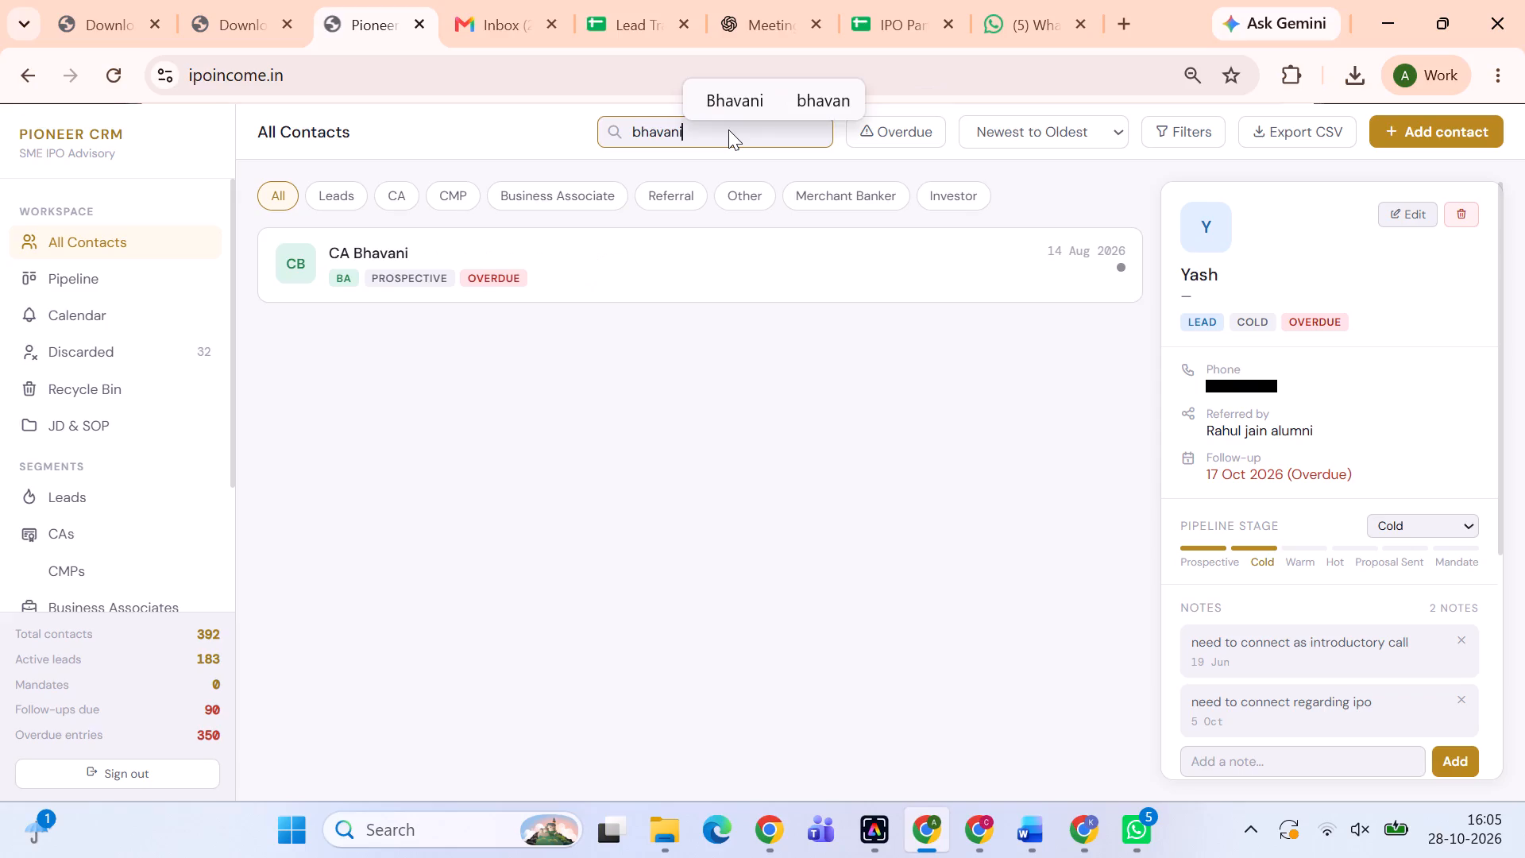
key("BackSpace")
key("BackSpace")
key("BackSpace")
key("BackSpace")
key("BackSpace")
key("BackSpace")
key("BackSpace")
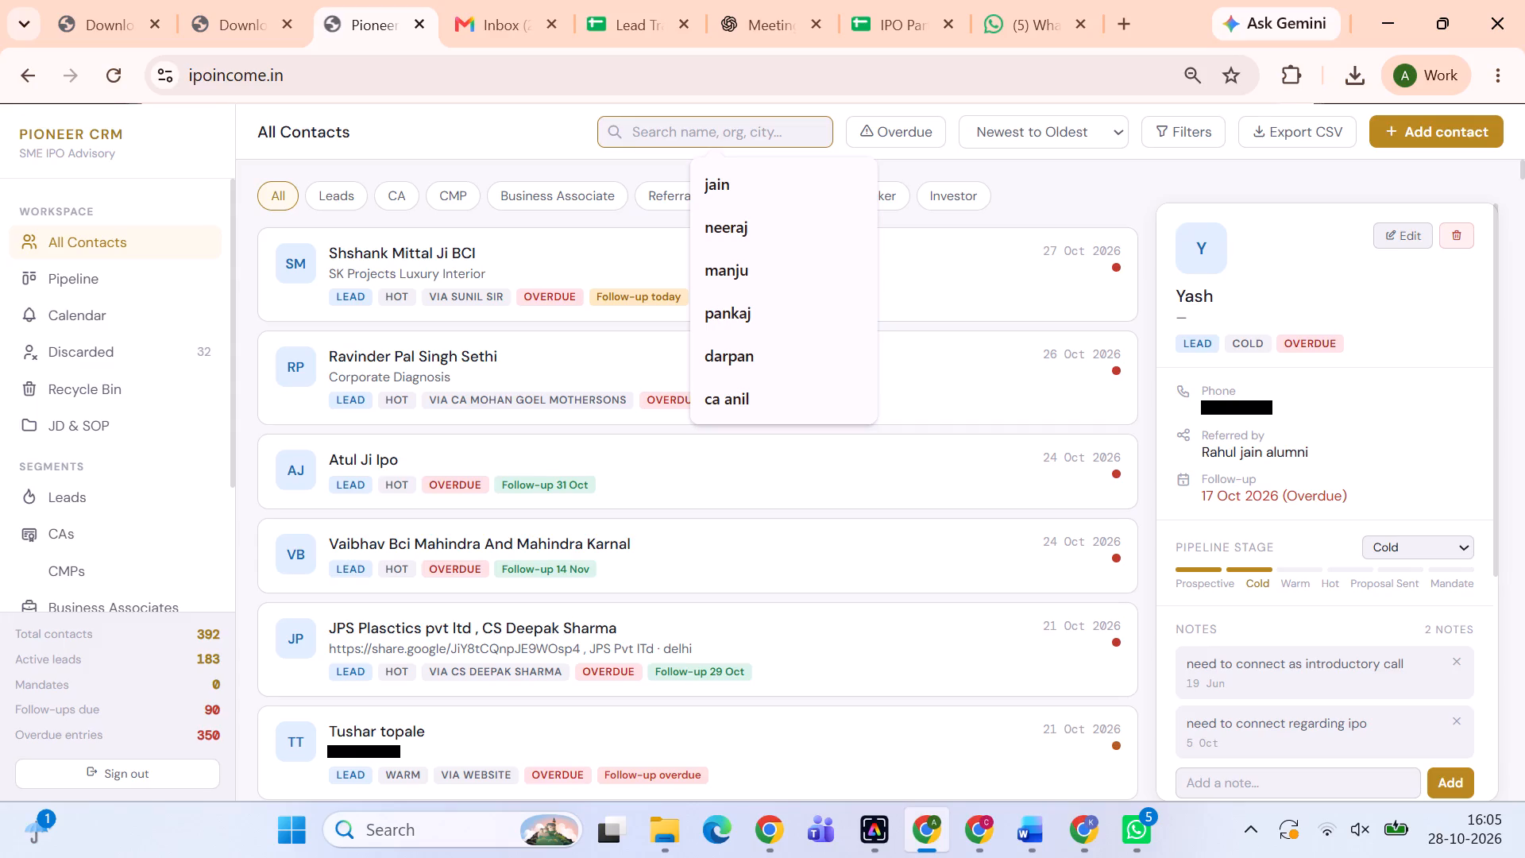
Switch to Google Calendar in the other browser window and review the day's schedule for October 28, 2026.
left_click(979, 833)
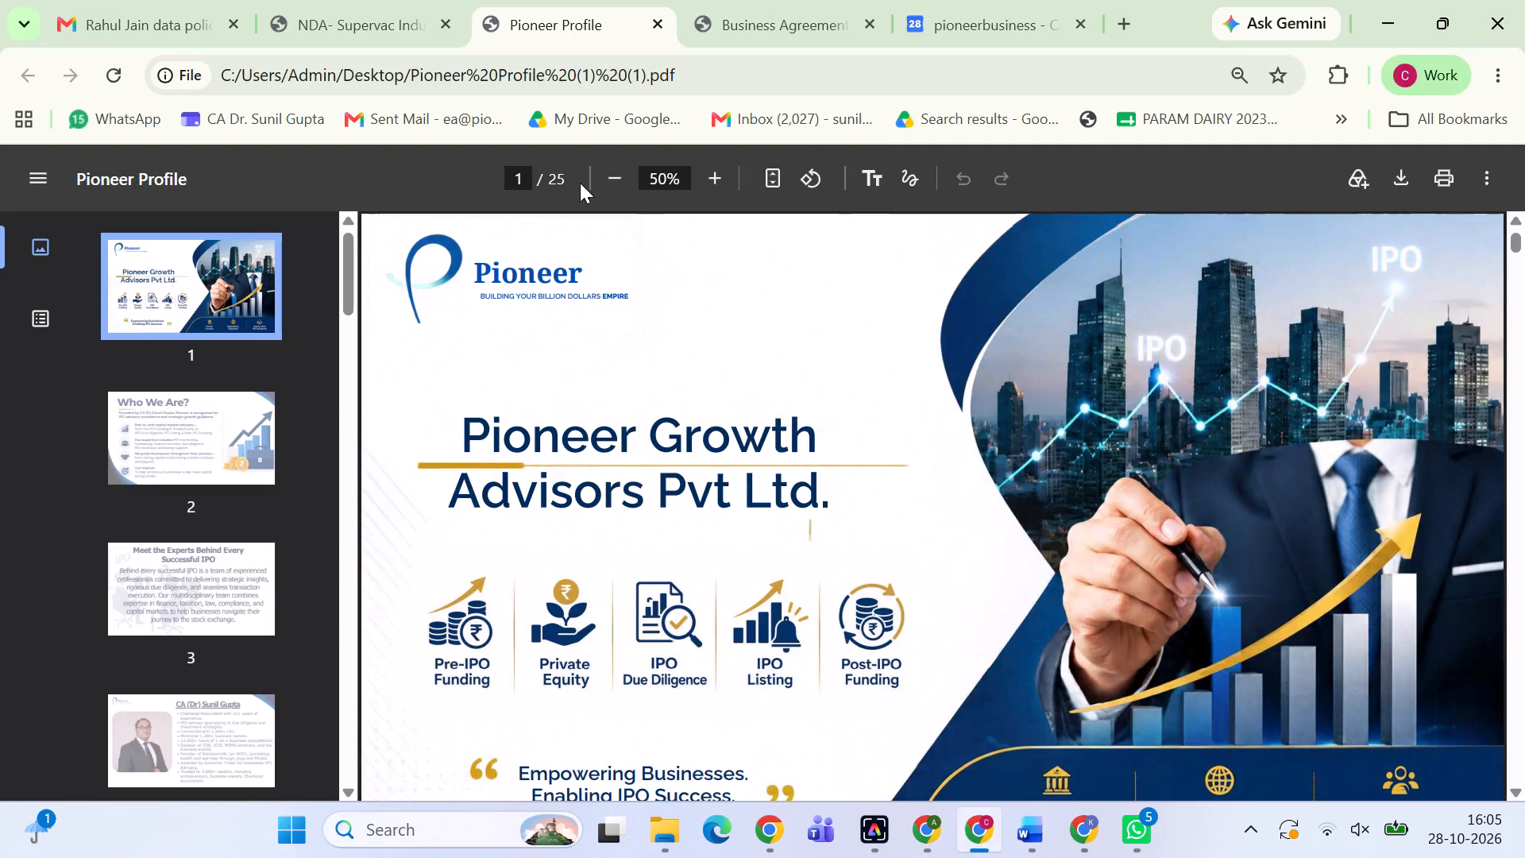
left_click(994, 0)
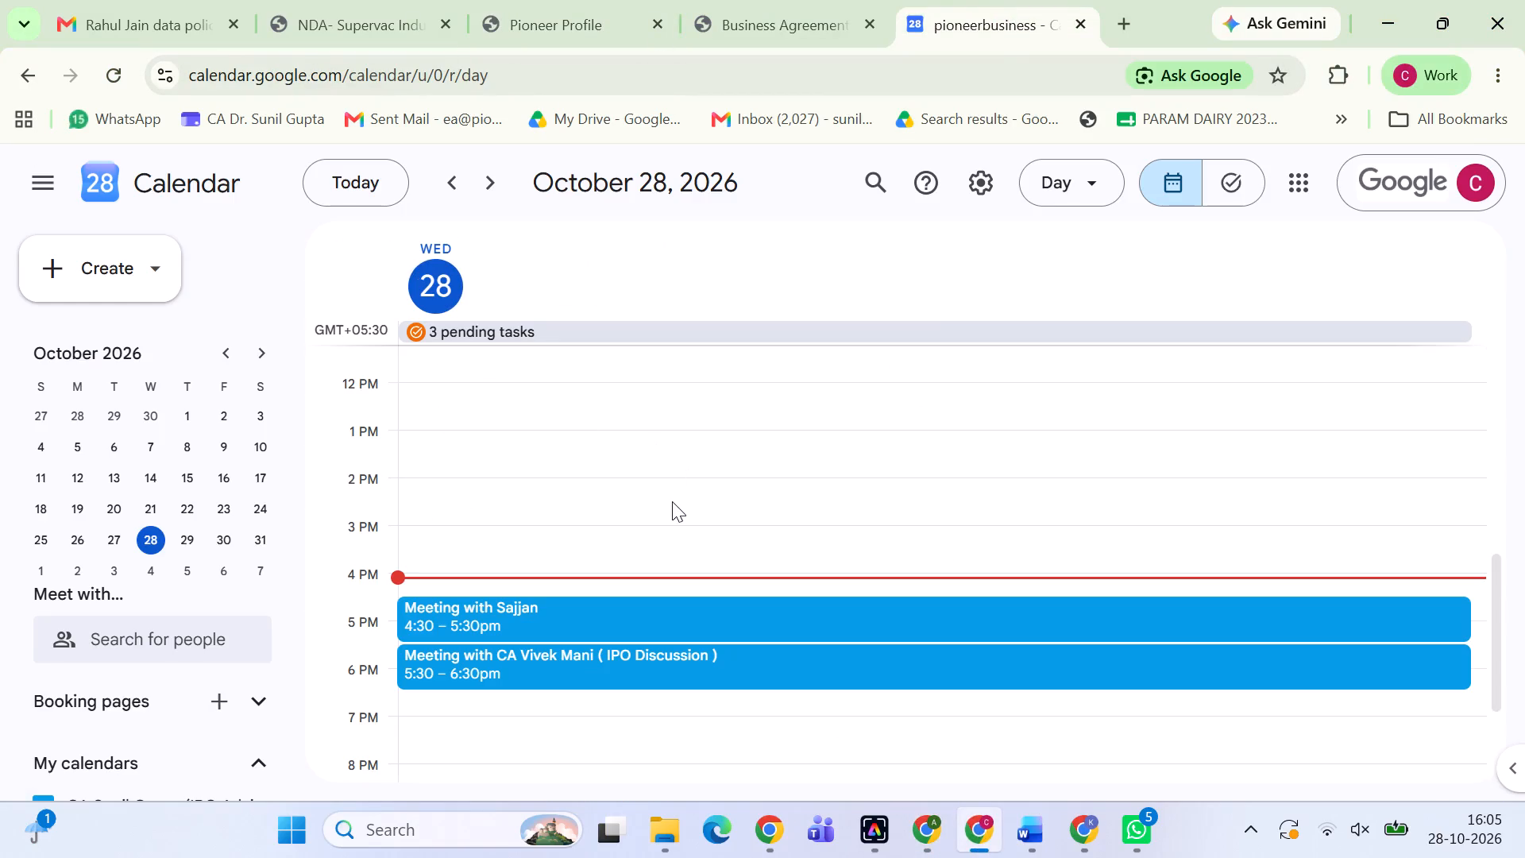
scroll(672, 501, "down", 2)
scroll(672, 501, "up", 4)
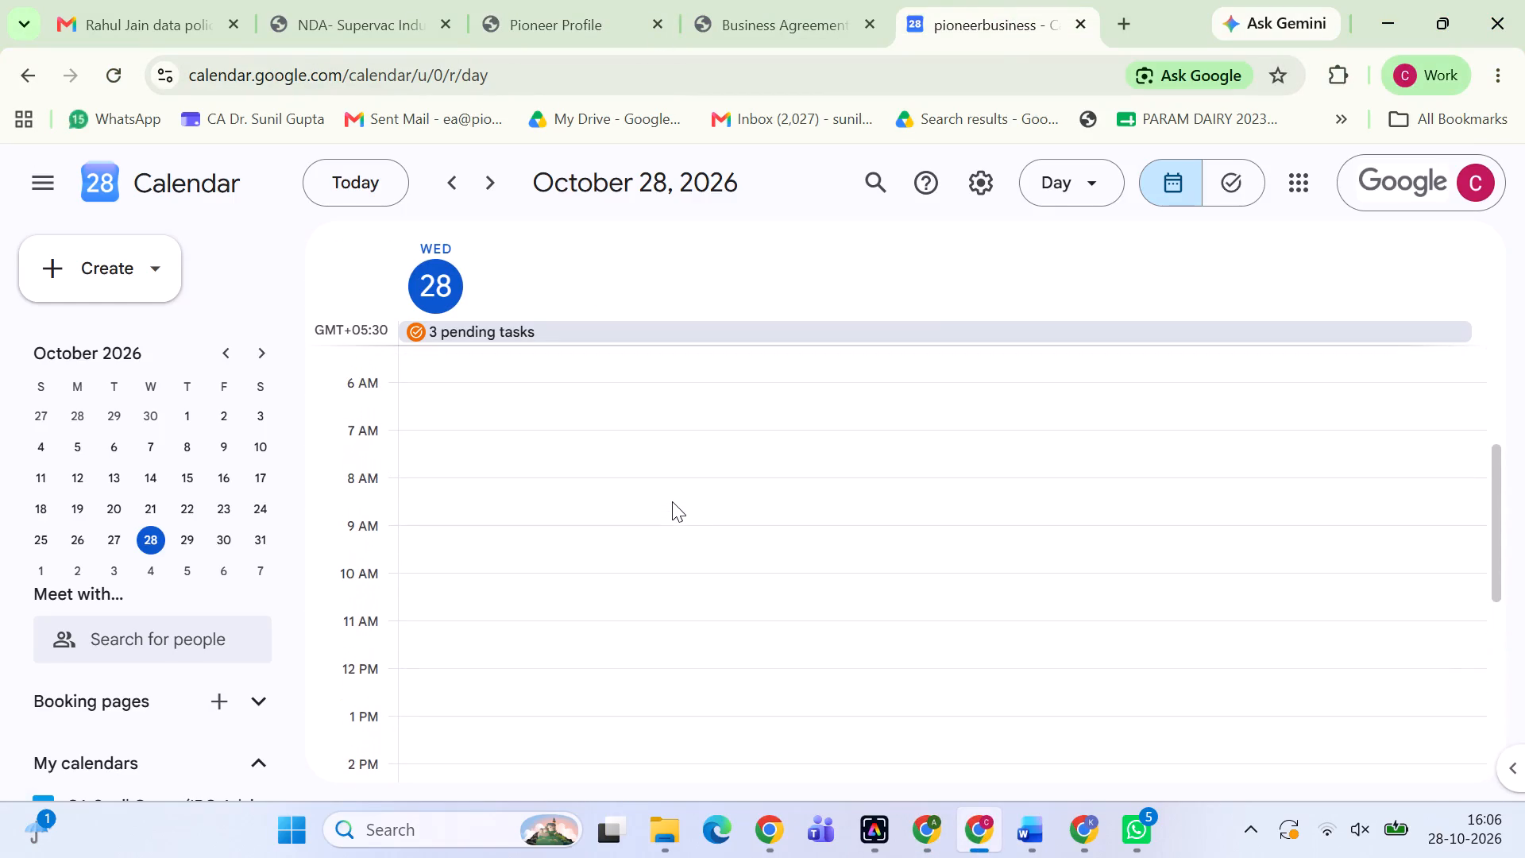
scroll(672, 501, "down", 1)
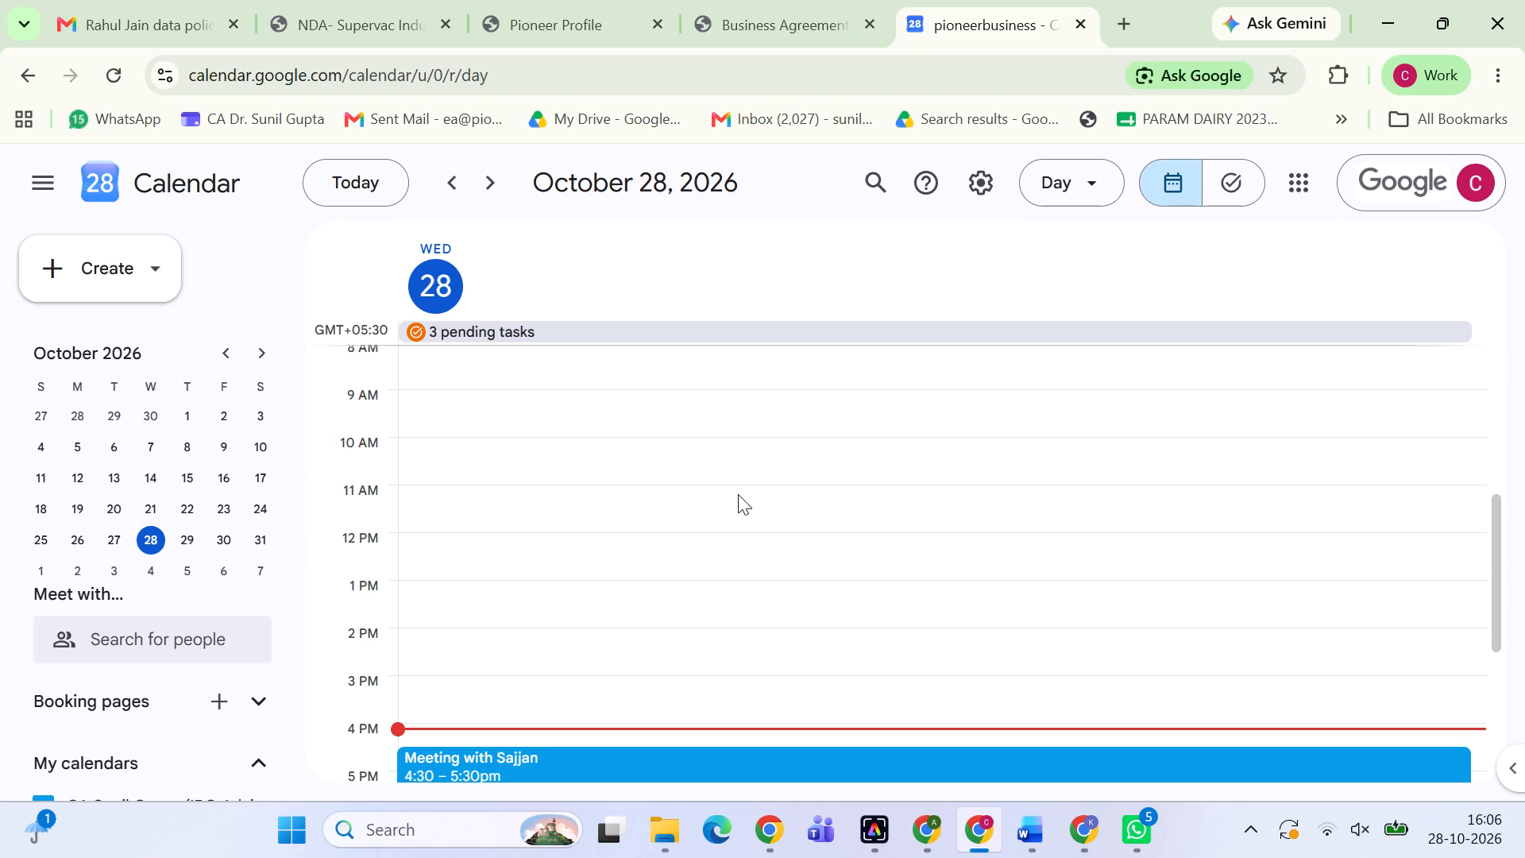
scroll(738, 494, "down", 1)
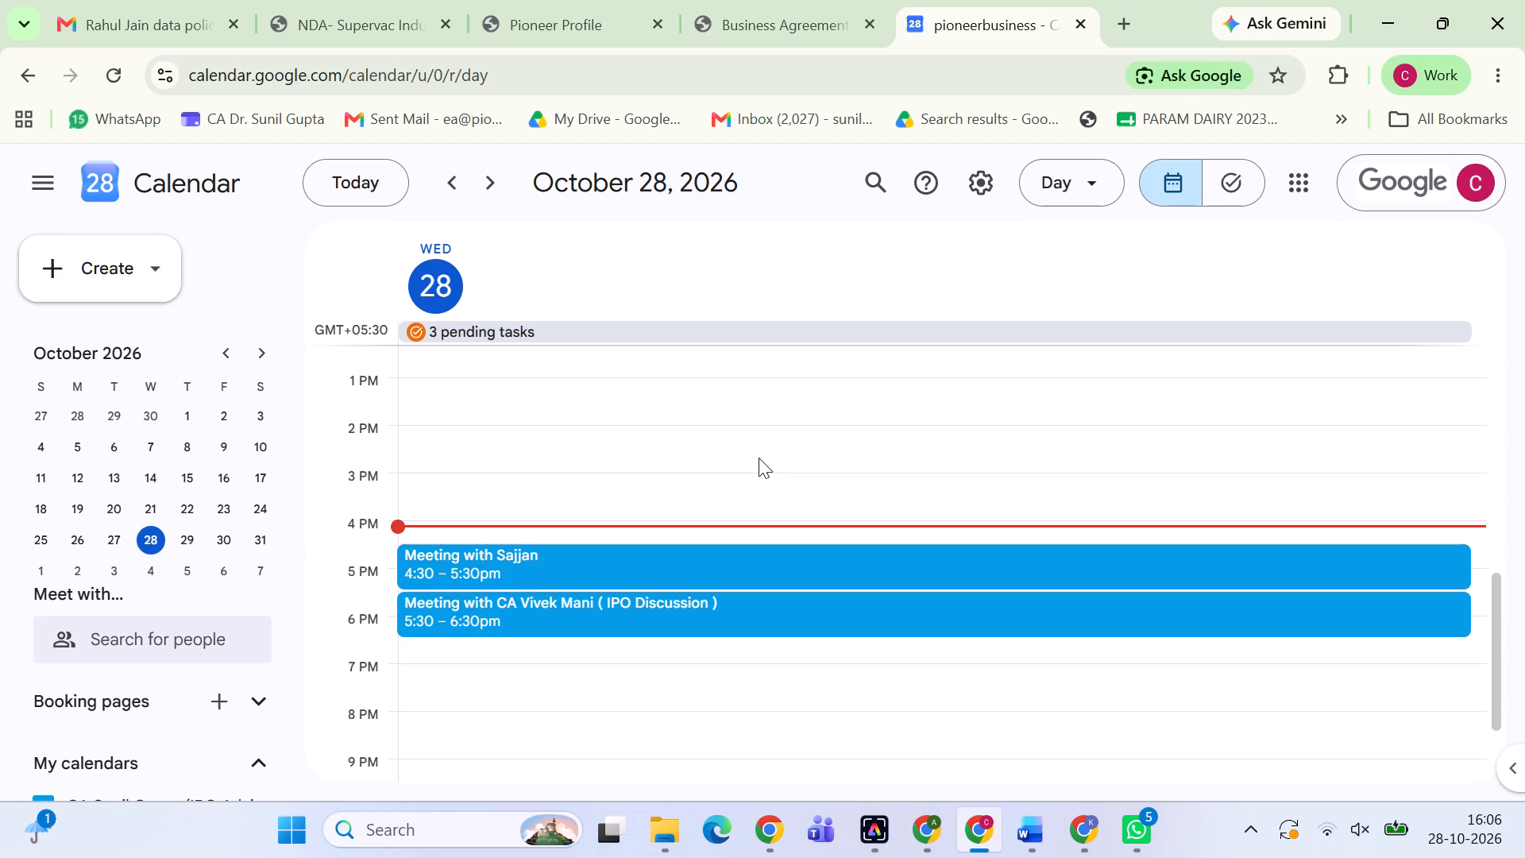